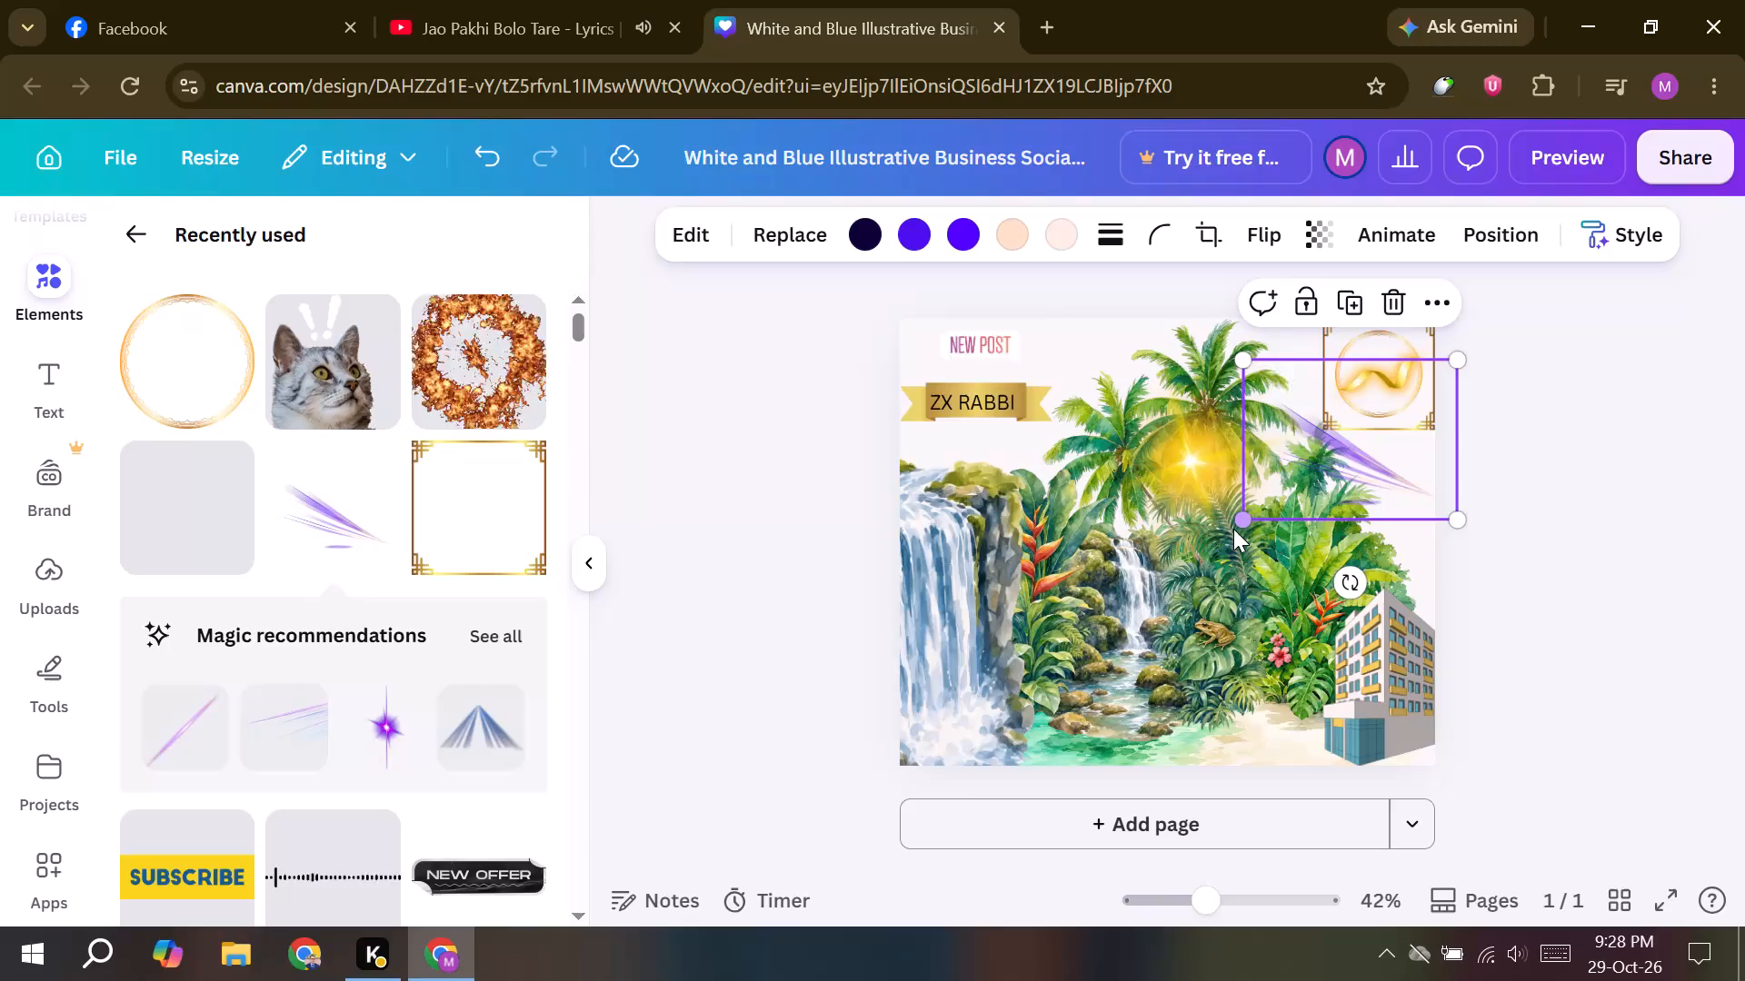
# Shrink the purple light-streak graphic and nudge it to sit just beneath the gold ornamental frame.
pyautogui.moveTo(1241, 525); pyautogui.dragTo(1288, 508)
pyautogui.moveTo(1336, 442); pyautogui.dragTo(1324, 463)
pyautogui.click(1591, 492)
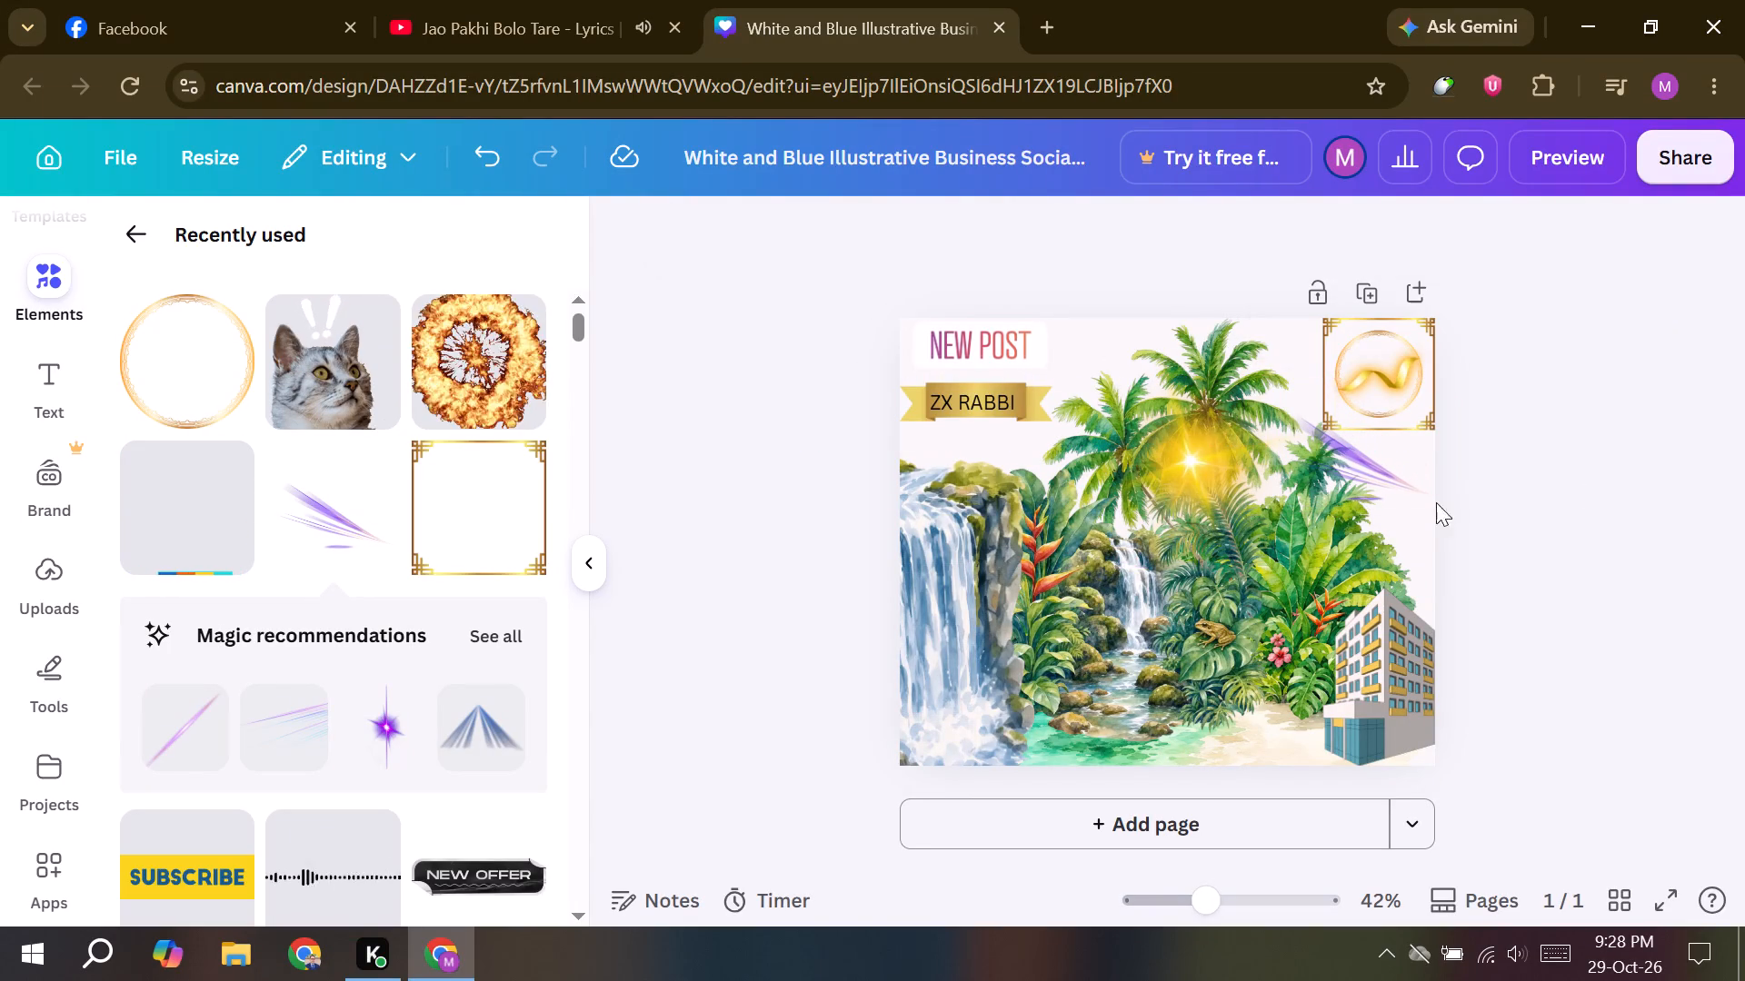
# Stretch the yellow sun glow downward to nearly the page's bottom edge and move it over the large waterfall.
pyautogui.click(1122, 541)
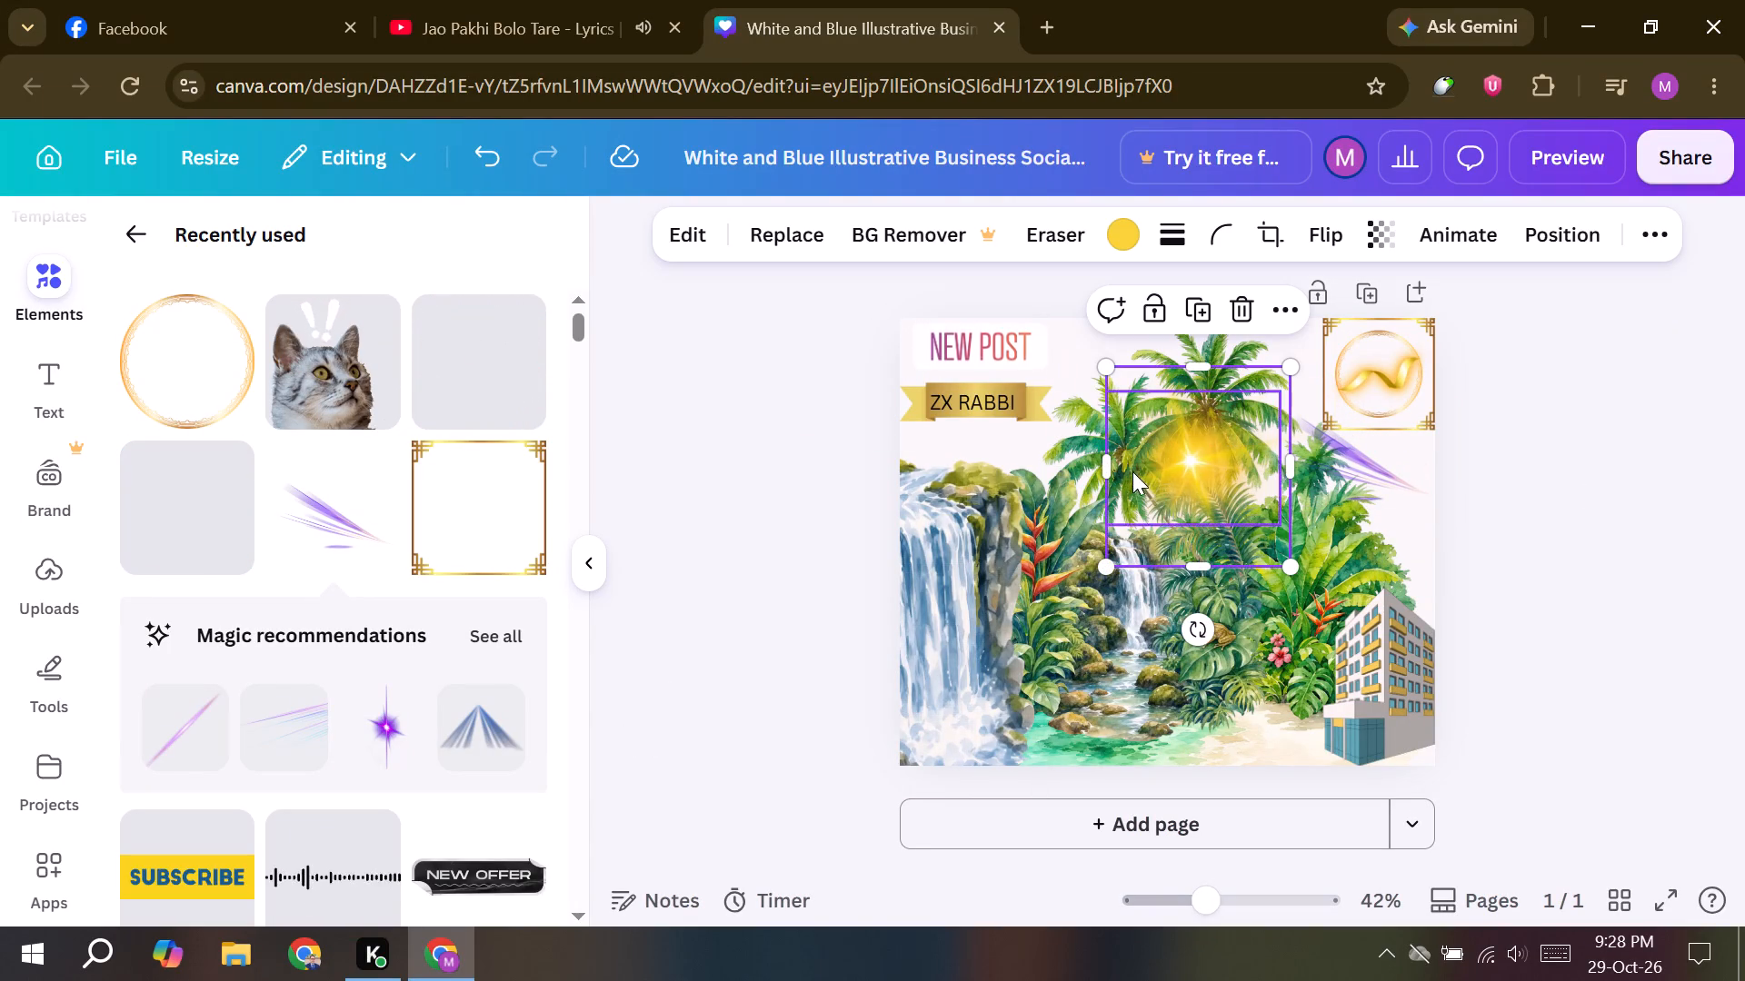
pyautogui.moveTo(1120, 567); pyautogui.dragTo(1120, 572)
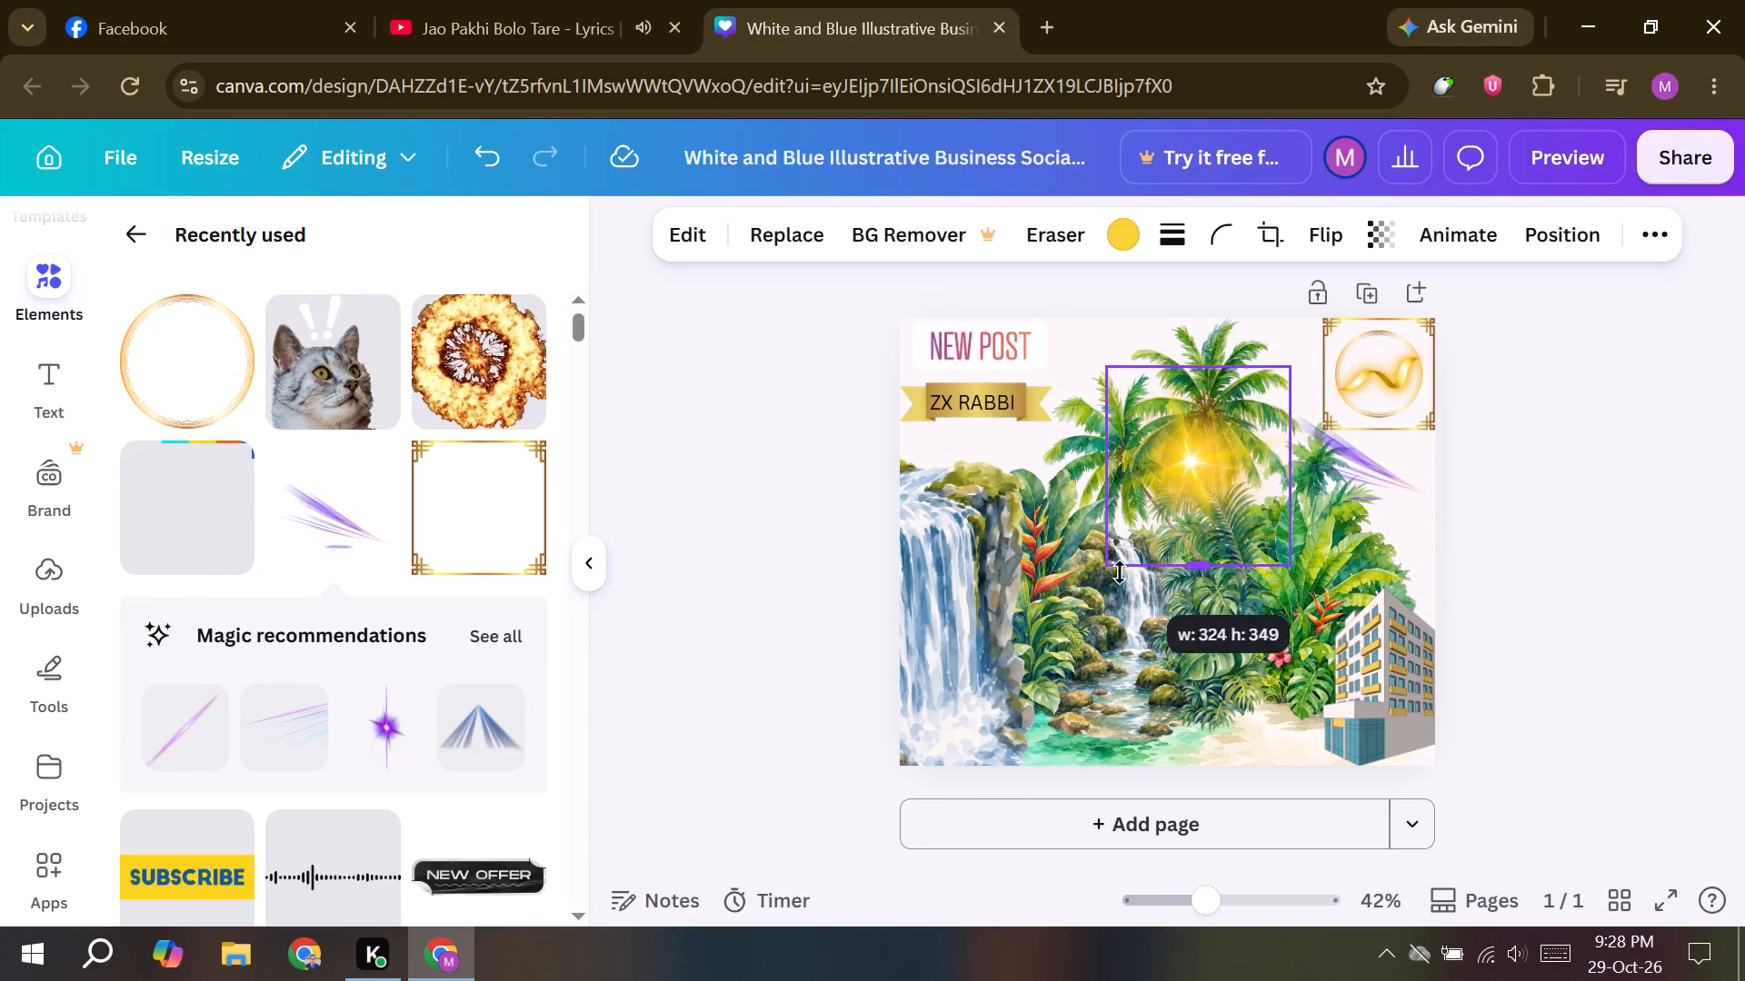
pyautogui.moveTo(1120, 572); pyautogui.dragTo(1055, 751)
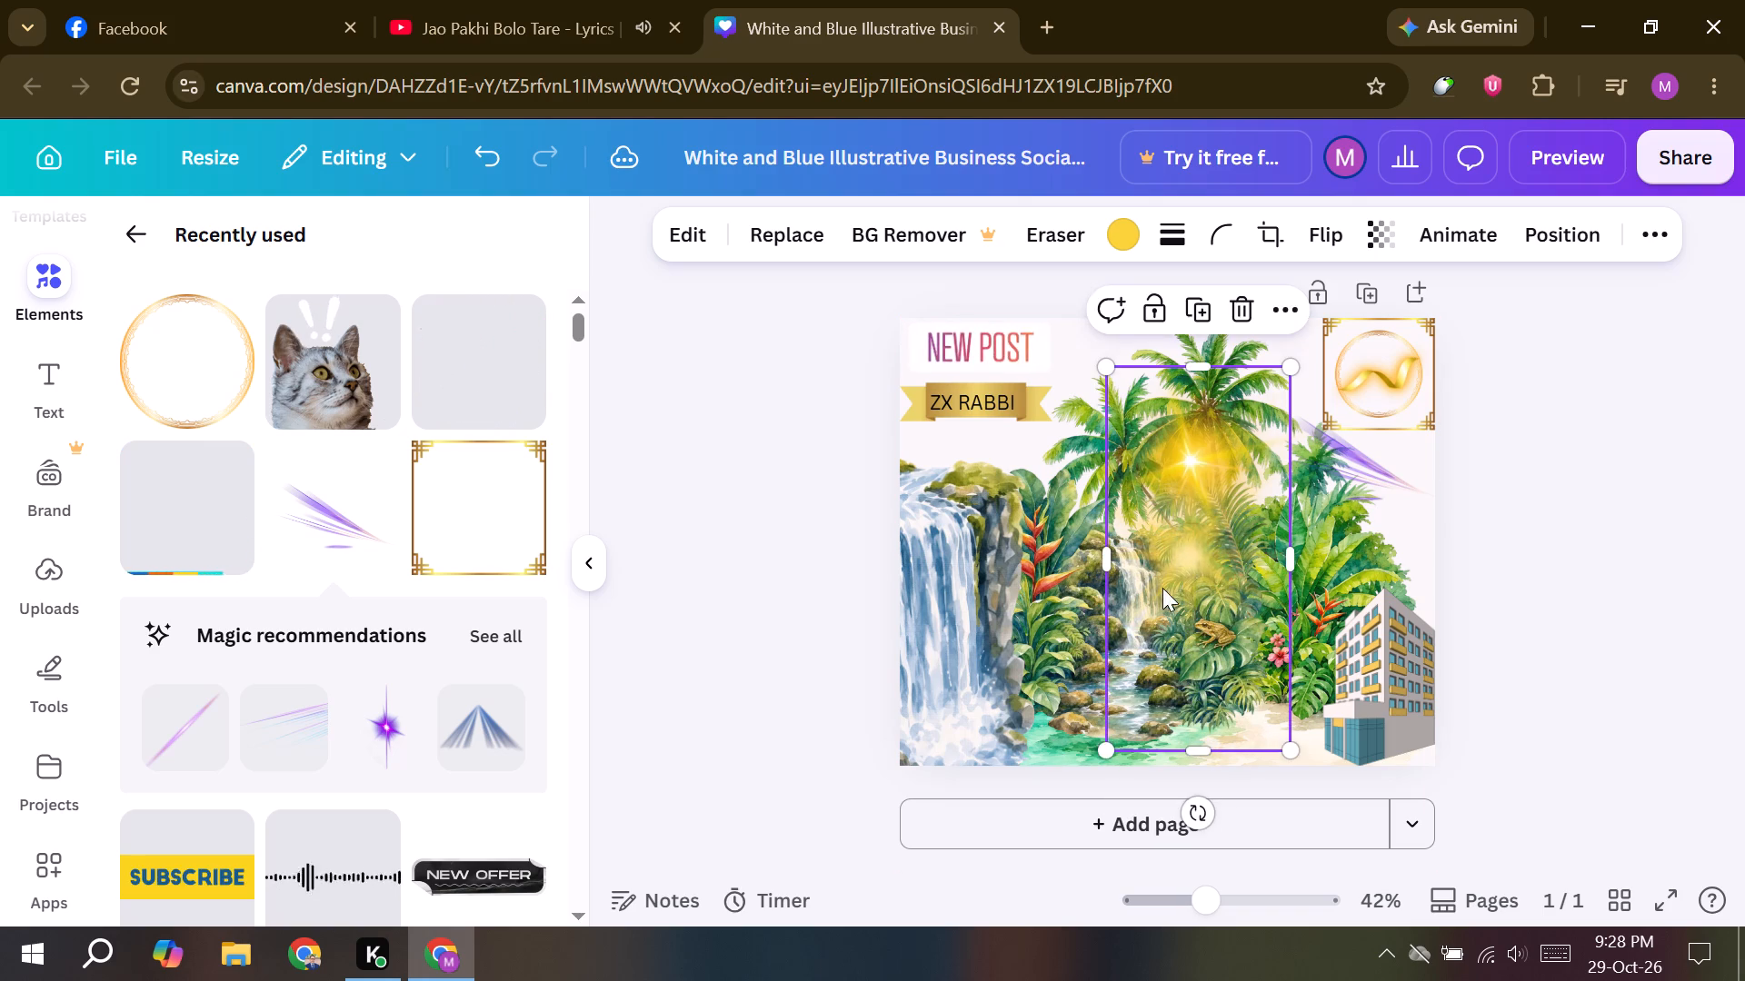
pyautogui.moveTo(1169, 582); pyautogui.dragTo(1039, 539)
pyautogui.click(1733, 604)
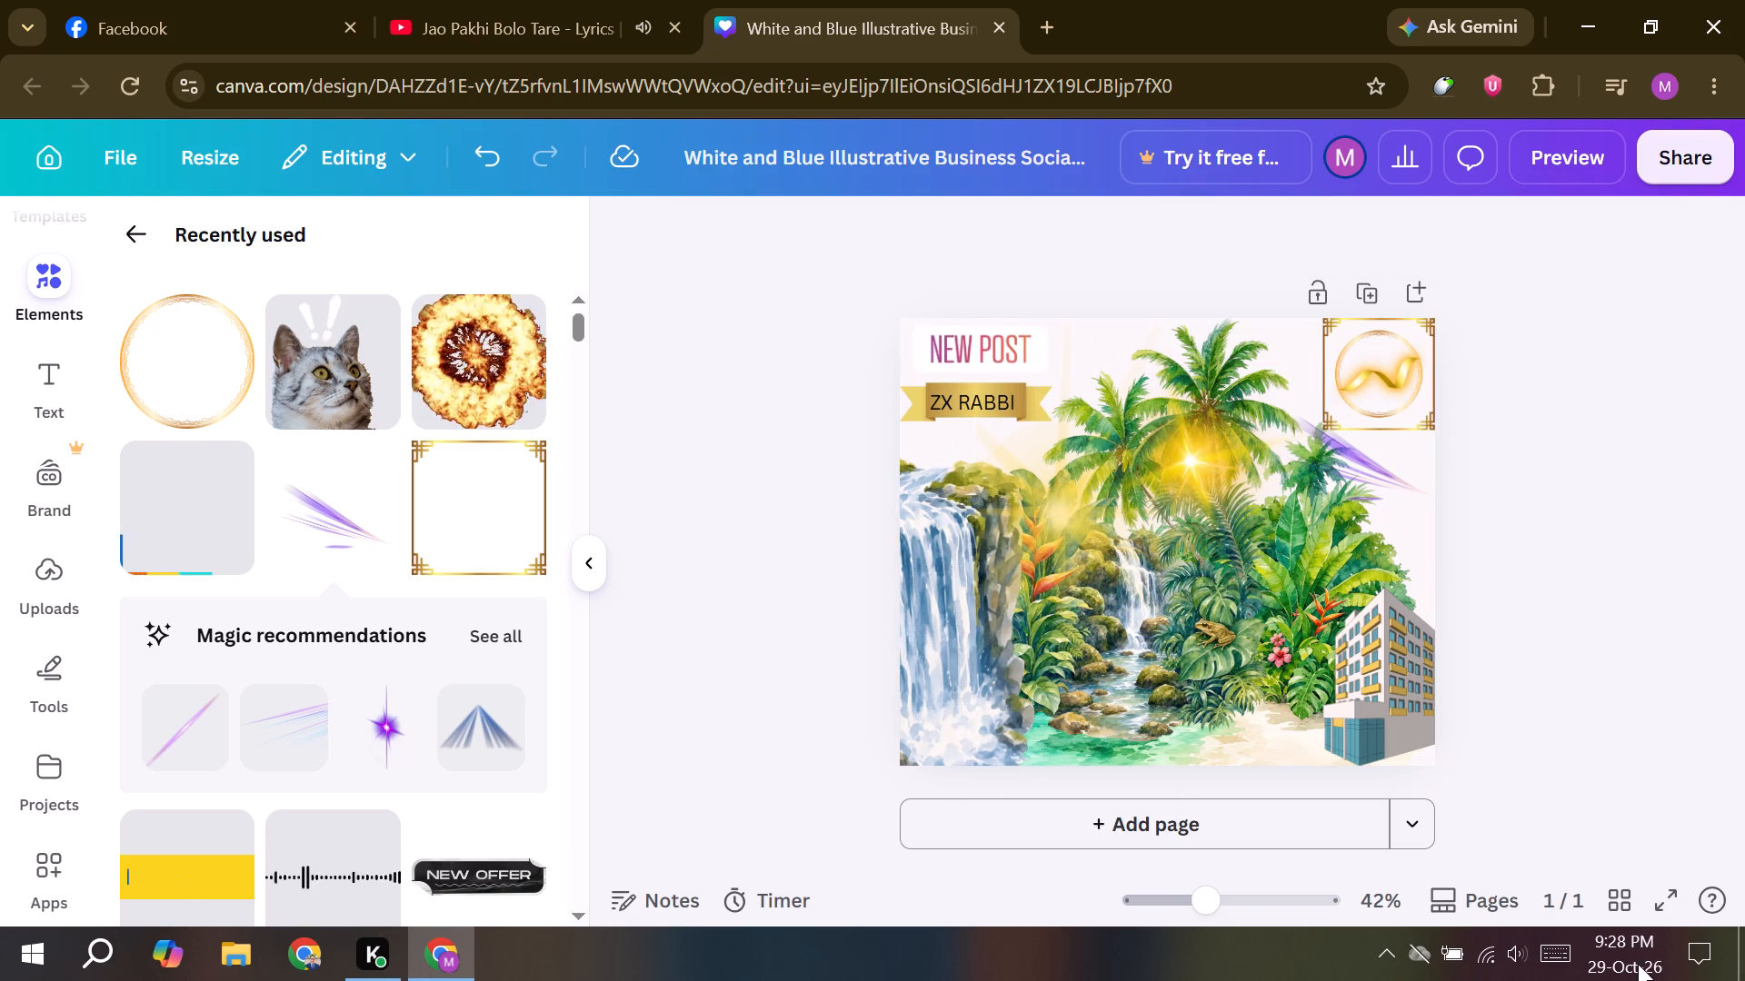
pyautogui.click(1744, 571)
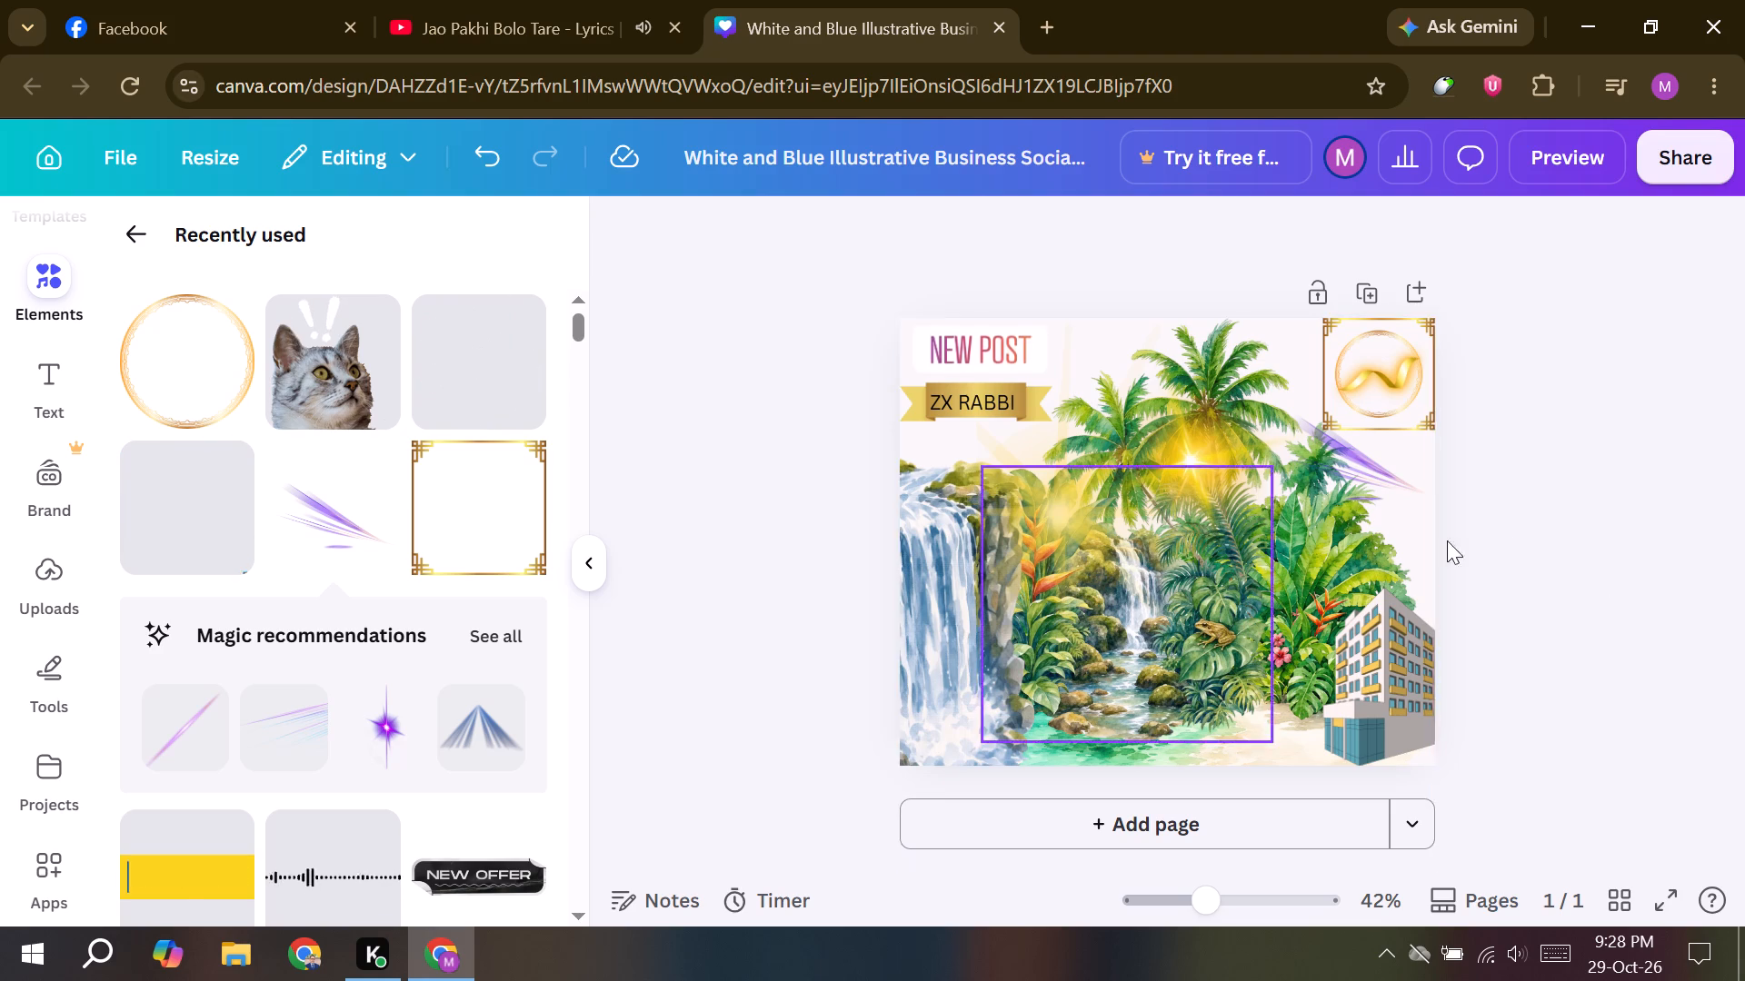
pyautogui.click(1592, 511)
pyautogui.click(1077, 559)
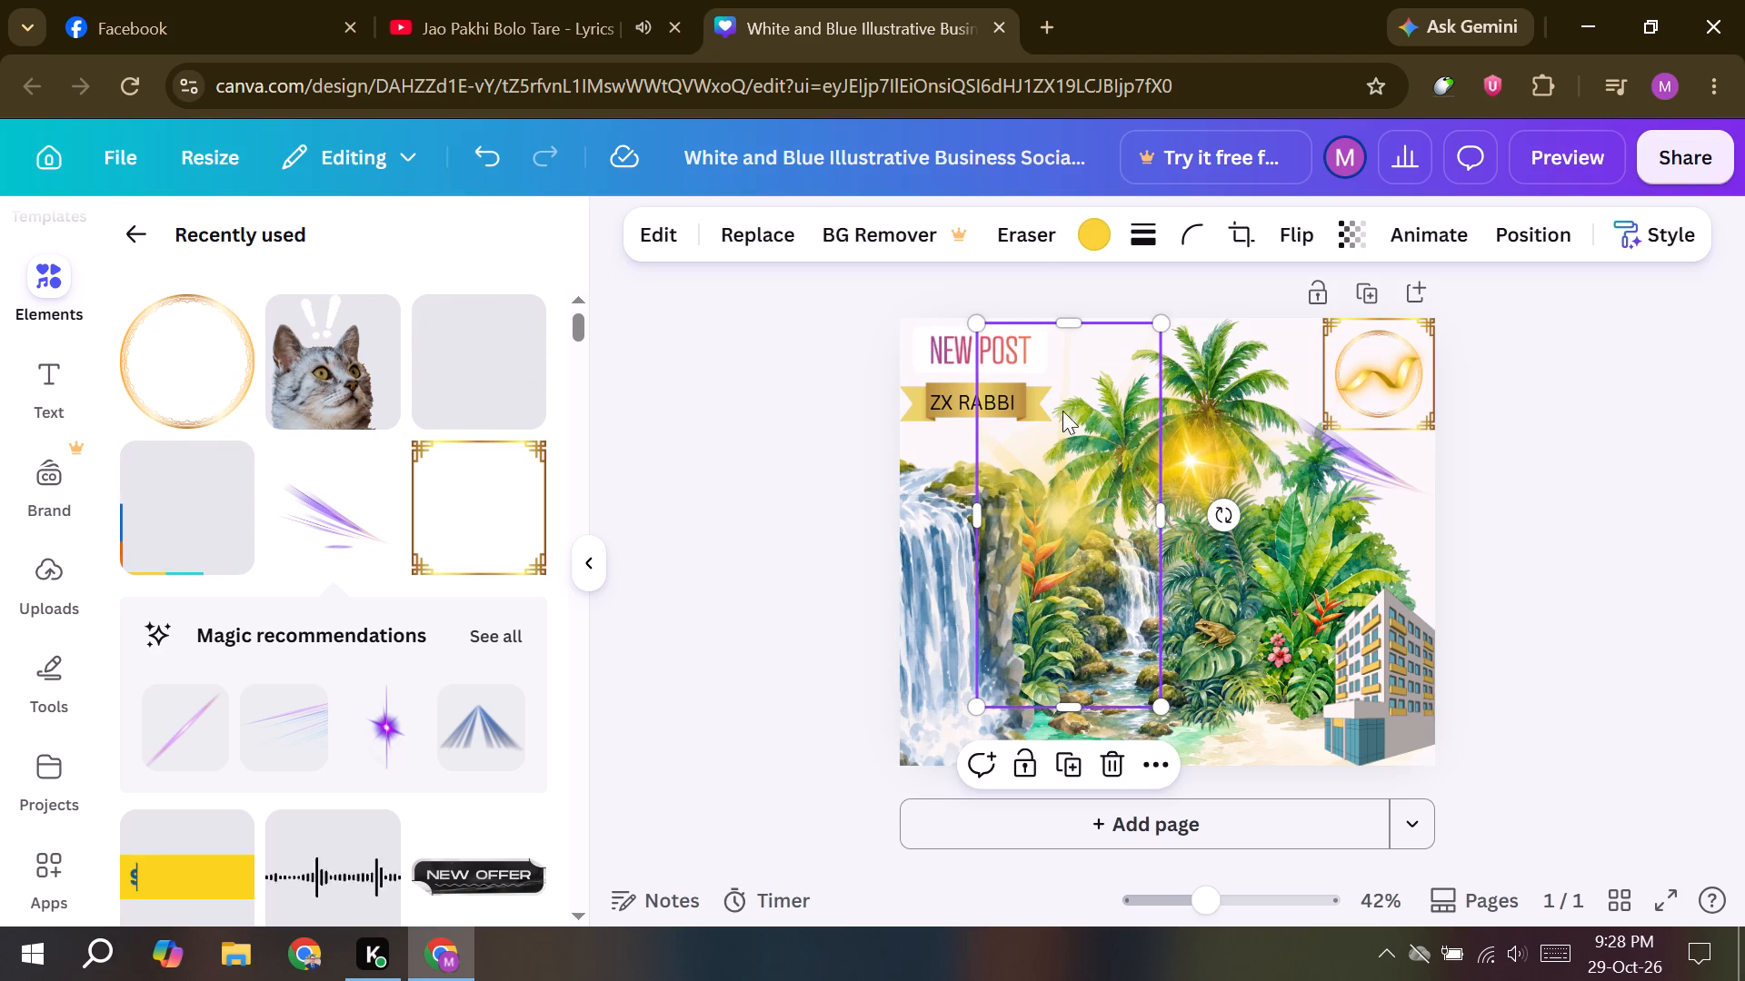
pyautogui.moveTo(984, 320); pyautogui.dragTo(984, 426)
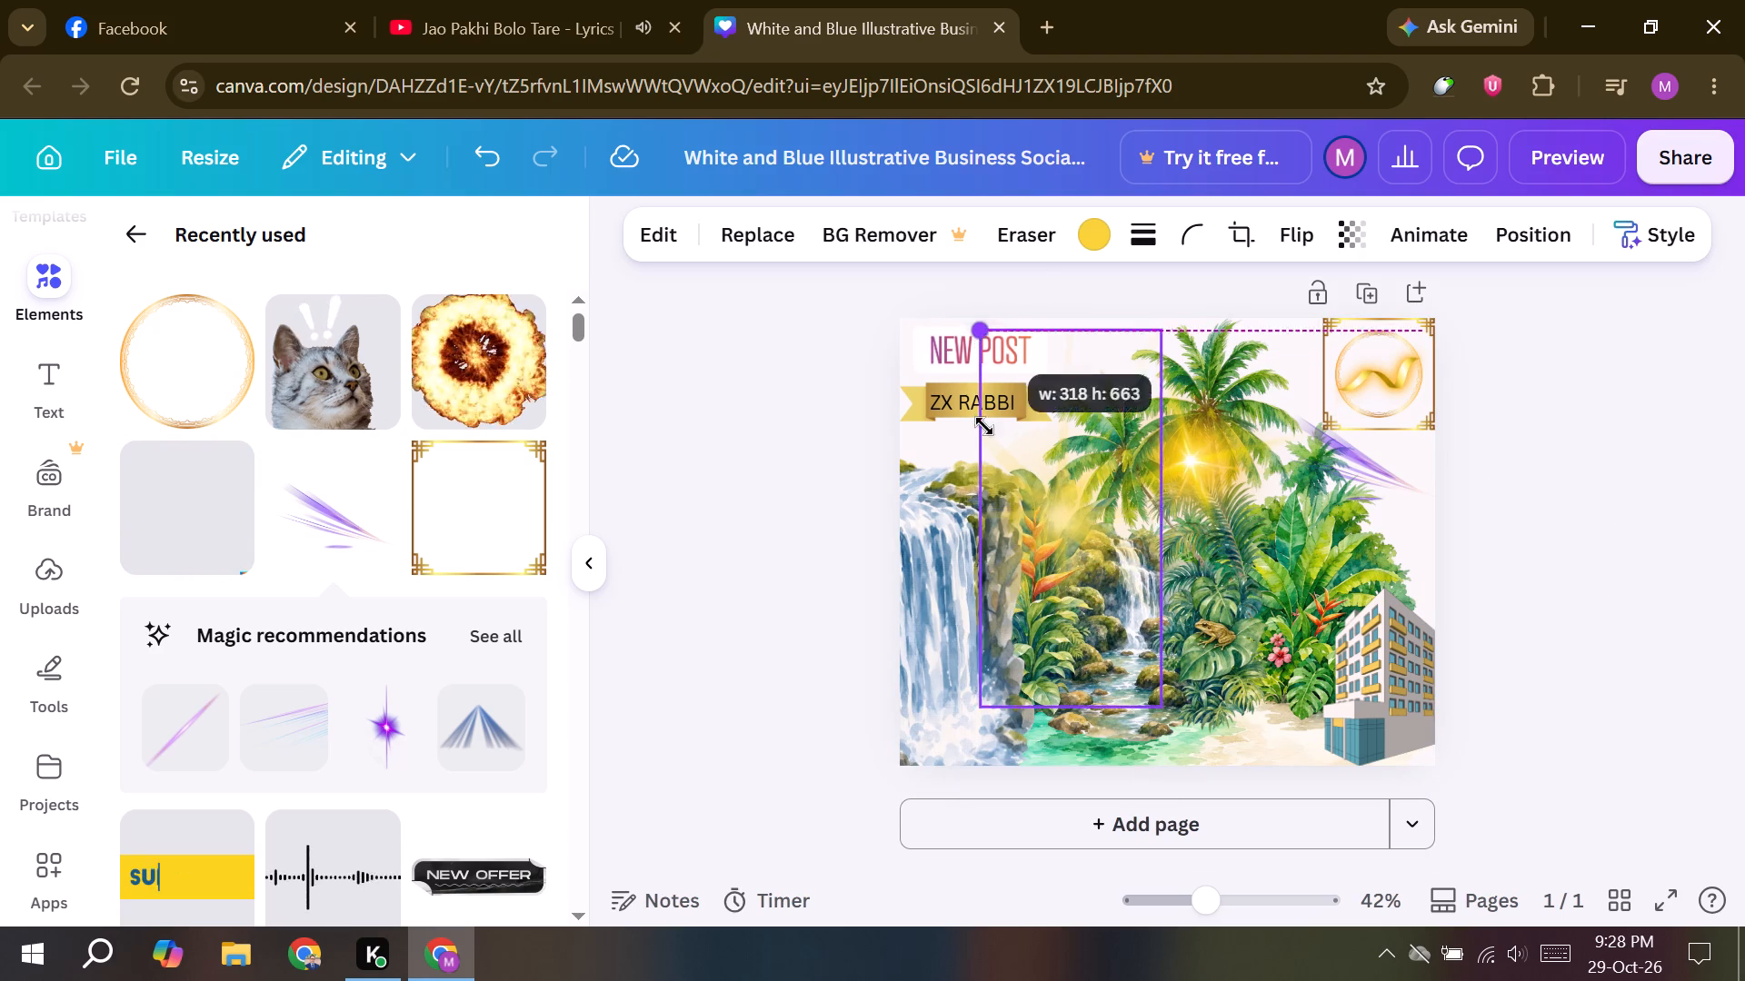
pyautogui.moveTo(984, 426); pyautogui.dragTo(977, 562)
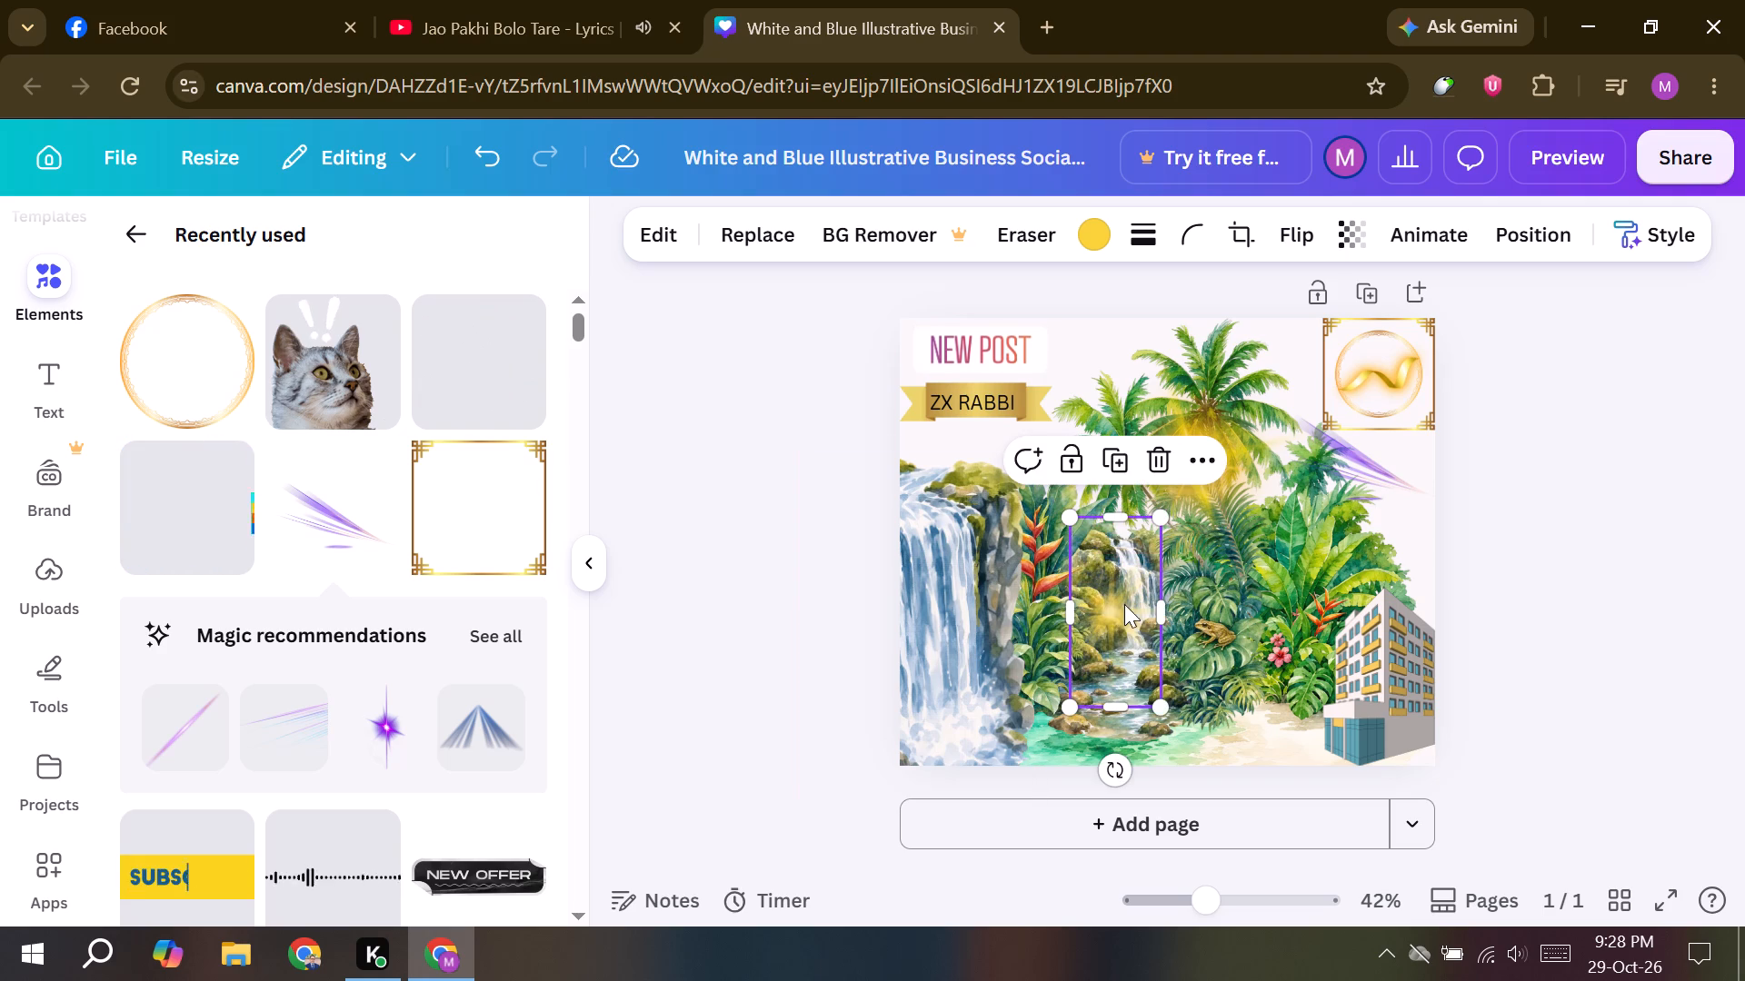
pyautogui.moveTo(1123, 605); pyautogui.dragTo(1194, 459)
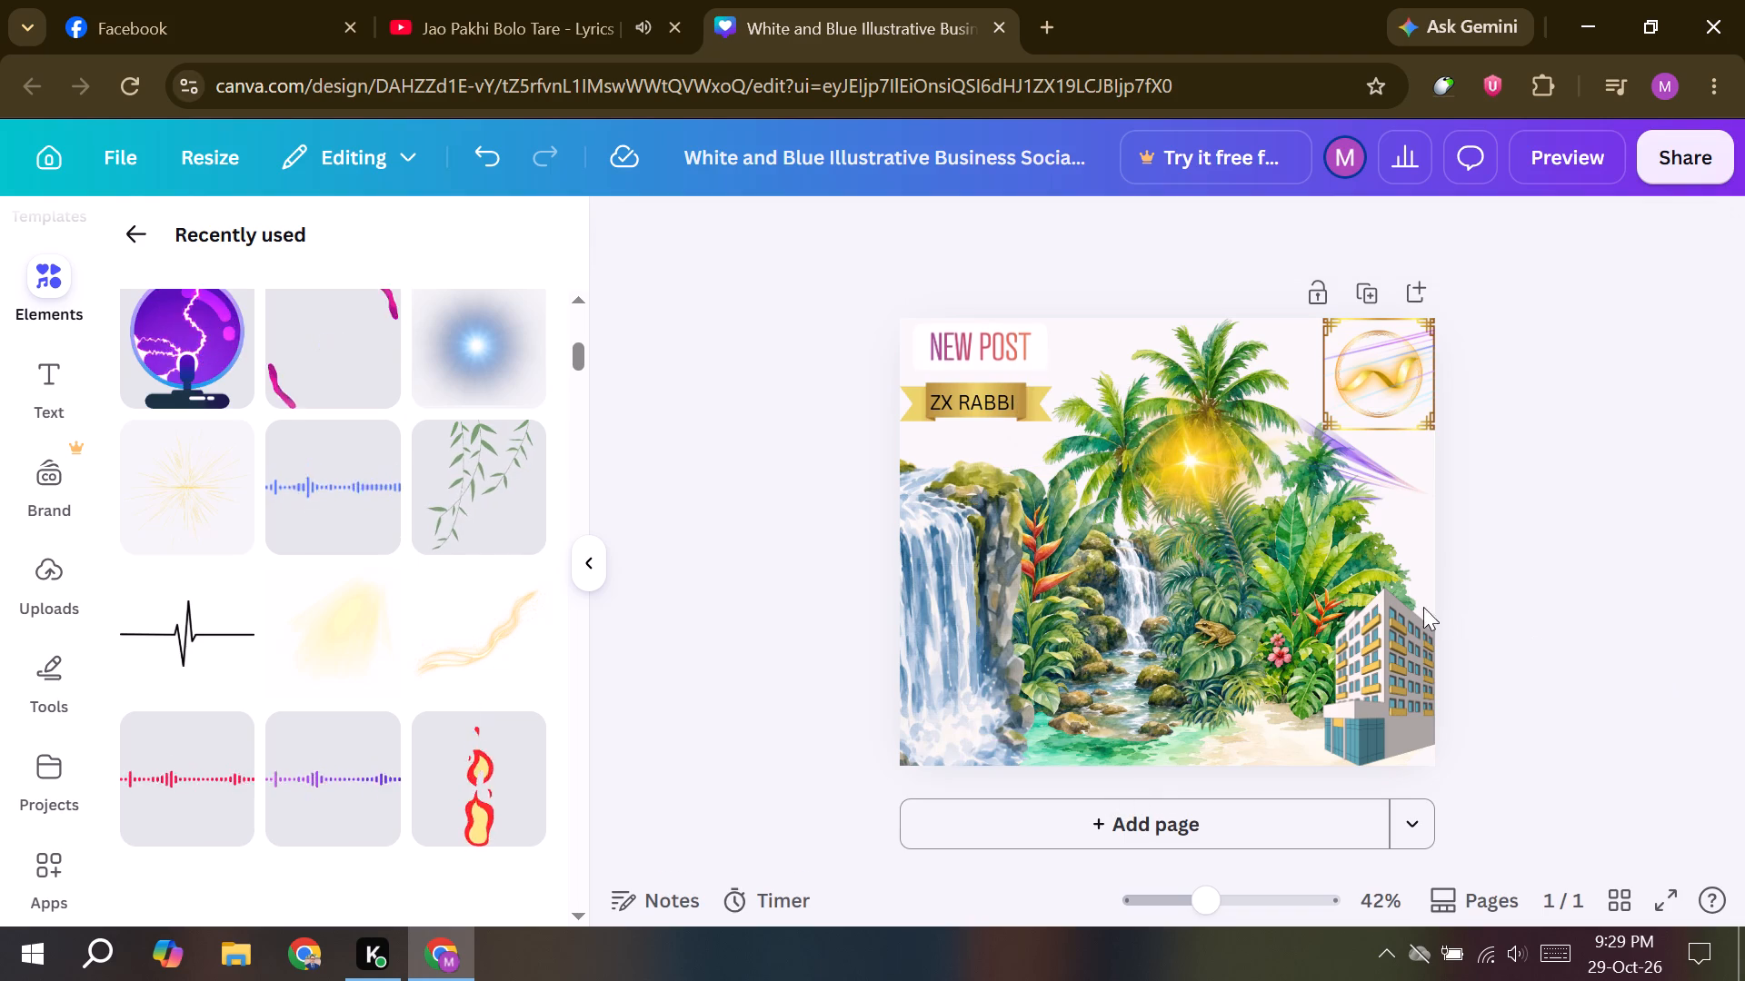
pyautogui.click(1367, 619)
pyautogui.click(1620, 694)
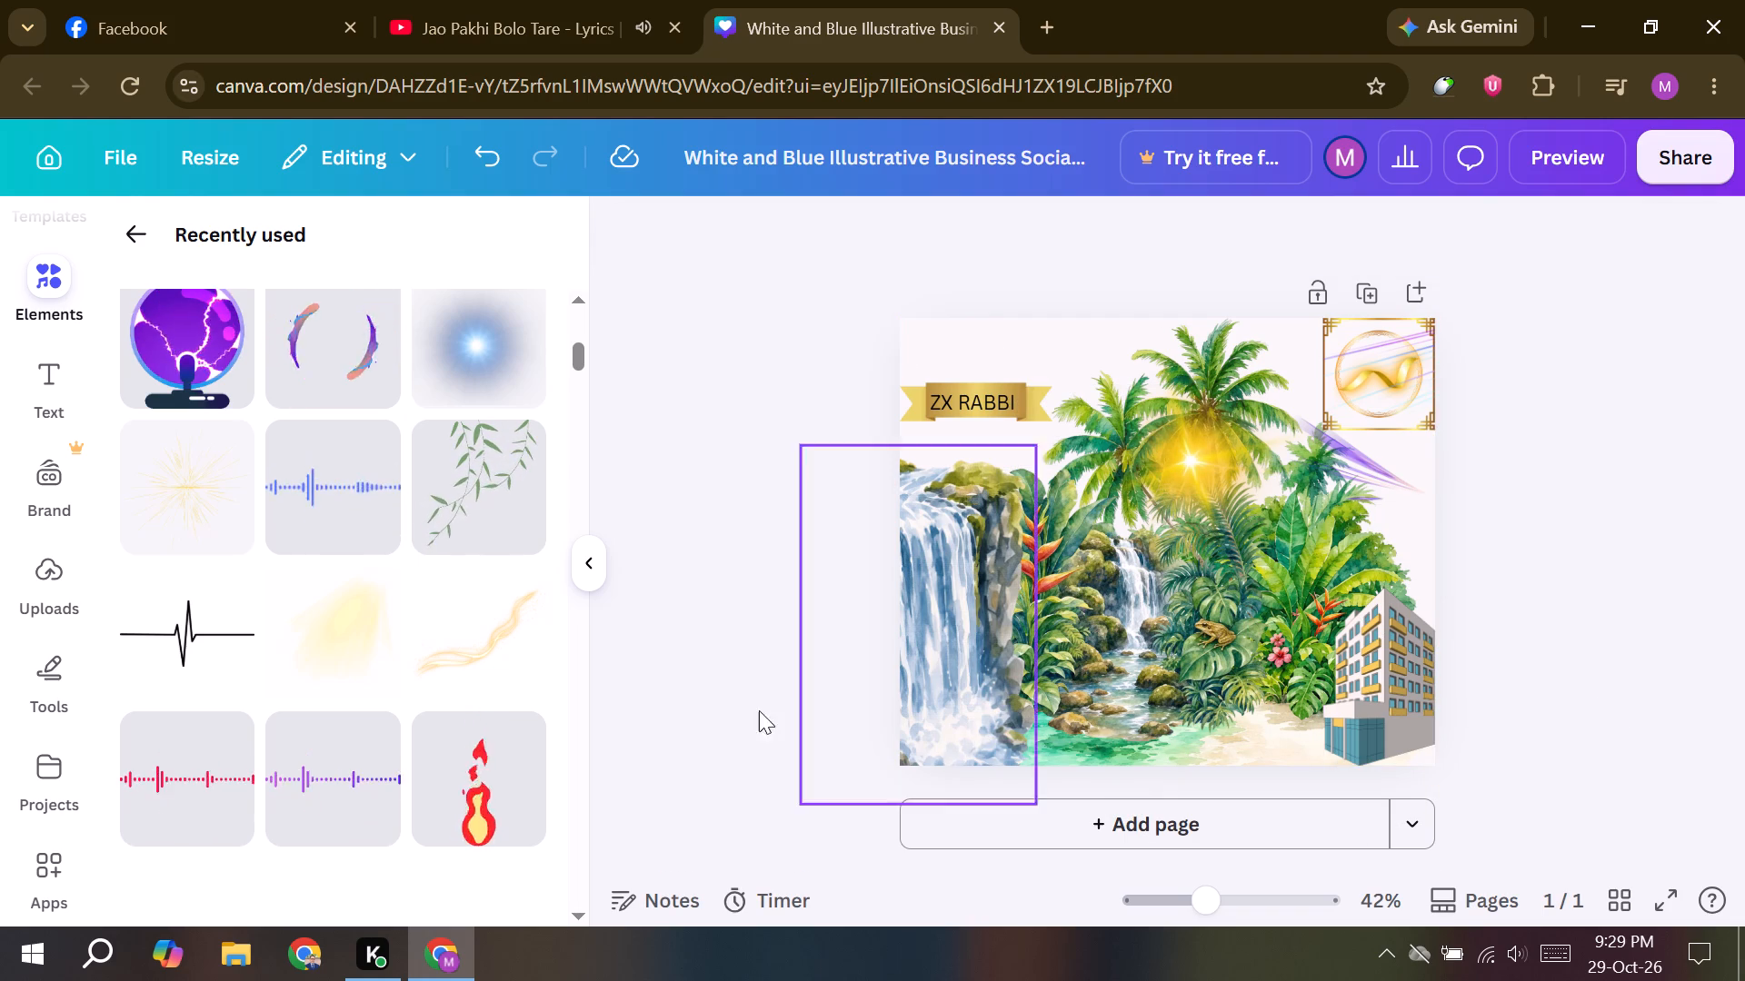
pyautogui.click(480, 520)
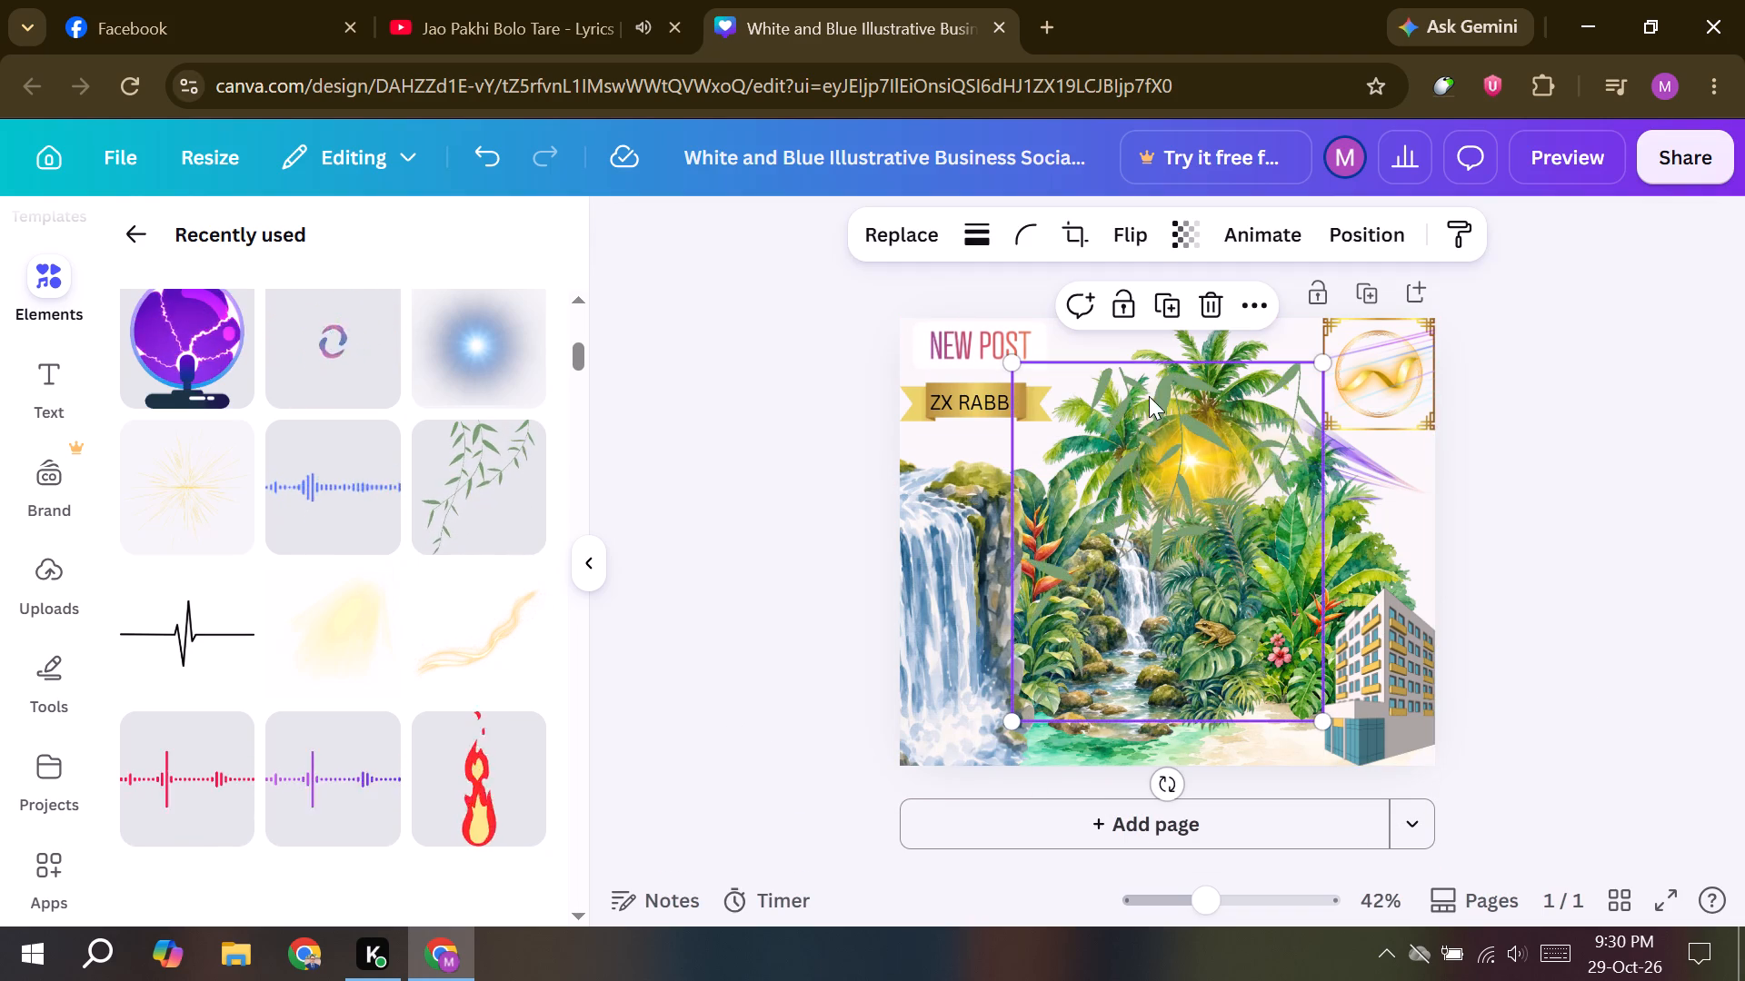
pyautogui.moveTo(1179, 476); pyautogui.dragTo(1180, 432)
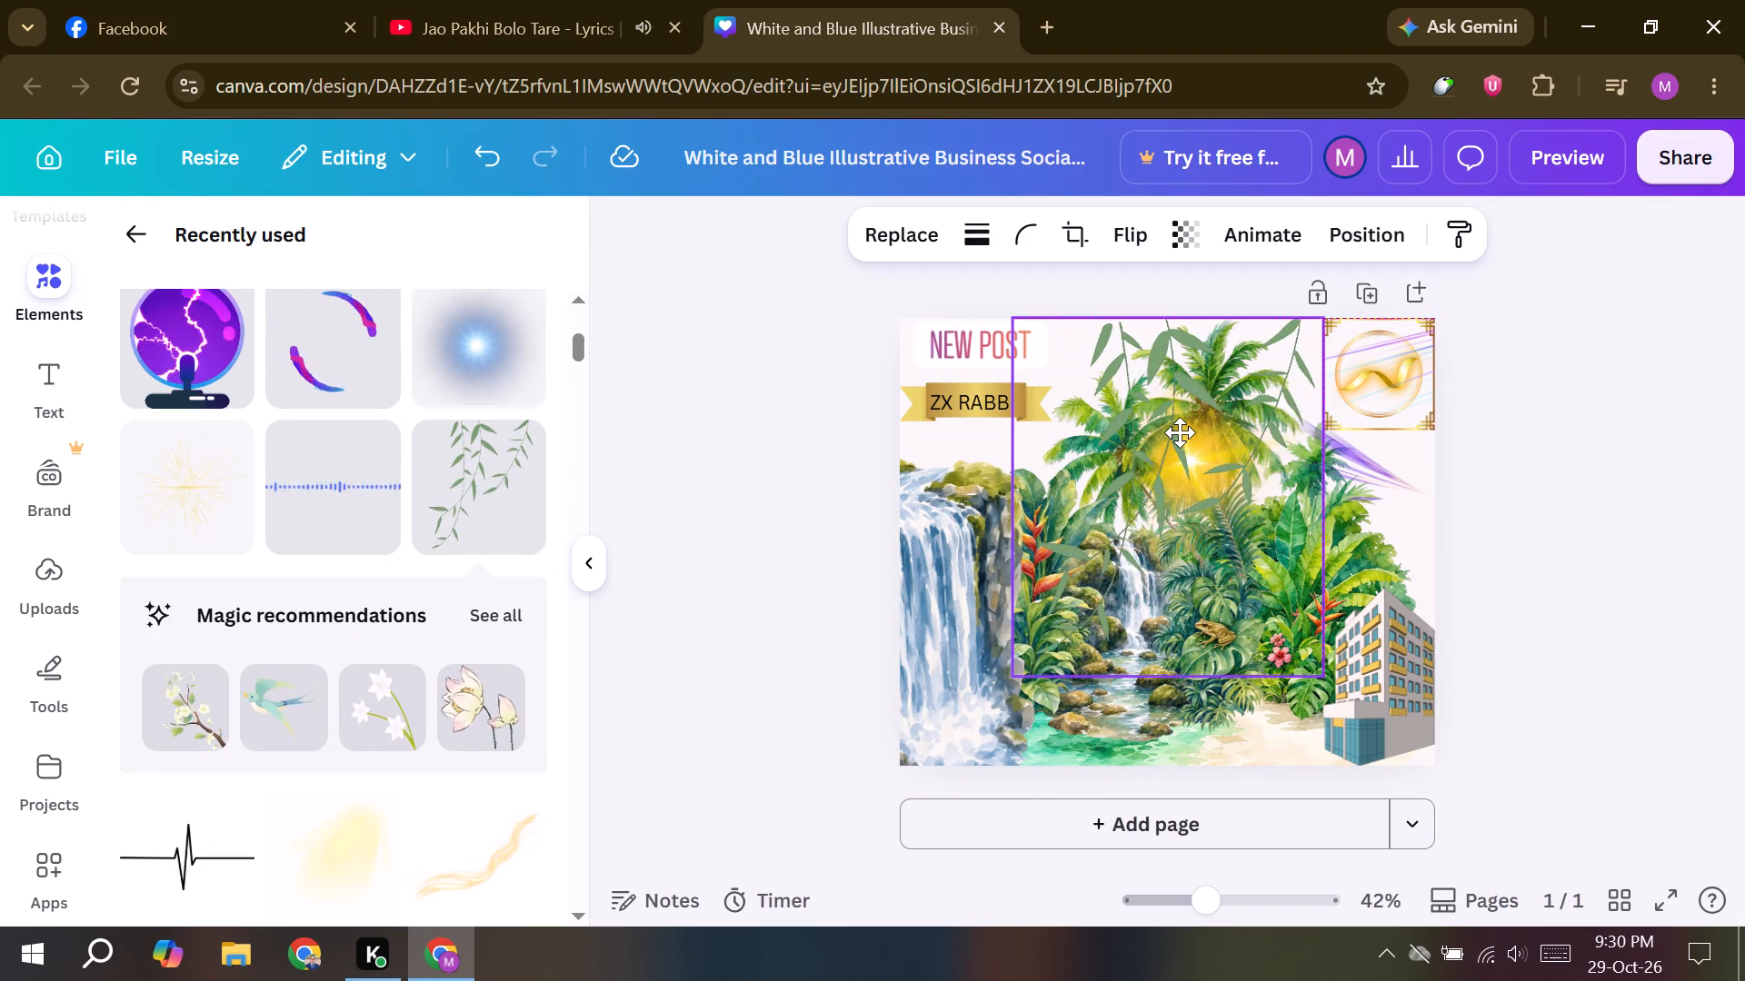
pyautogui.moveTo(1180, 432); pyautogui.dragTo(1179, 431)
pyautogui.click(1744, 467)
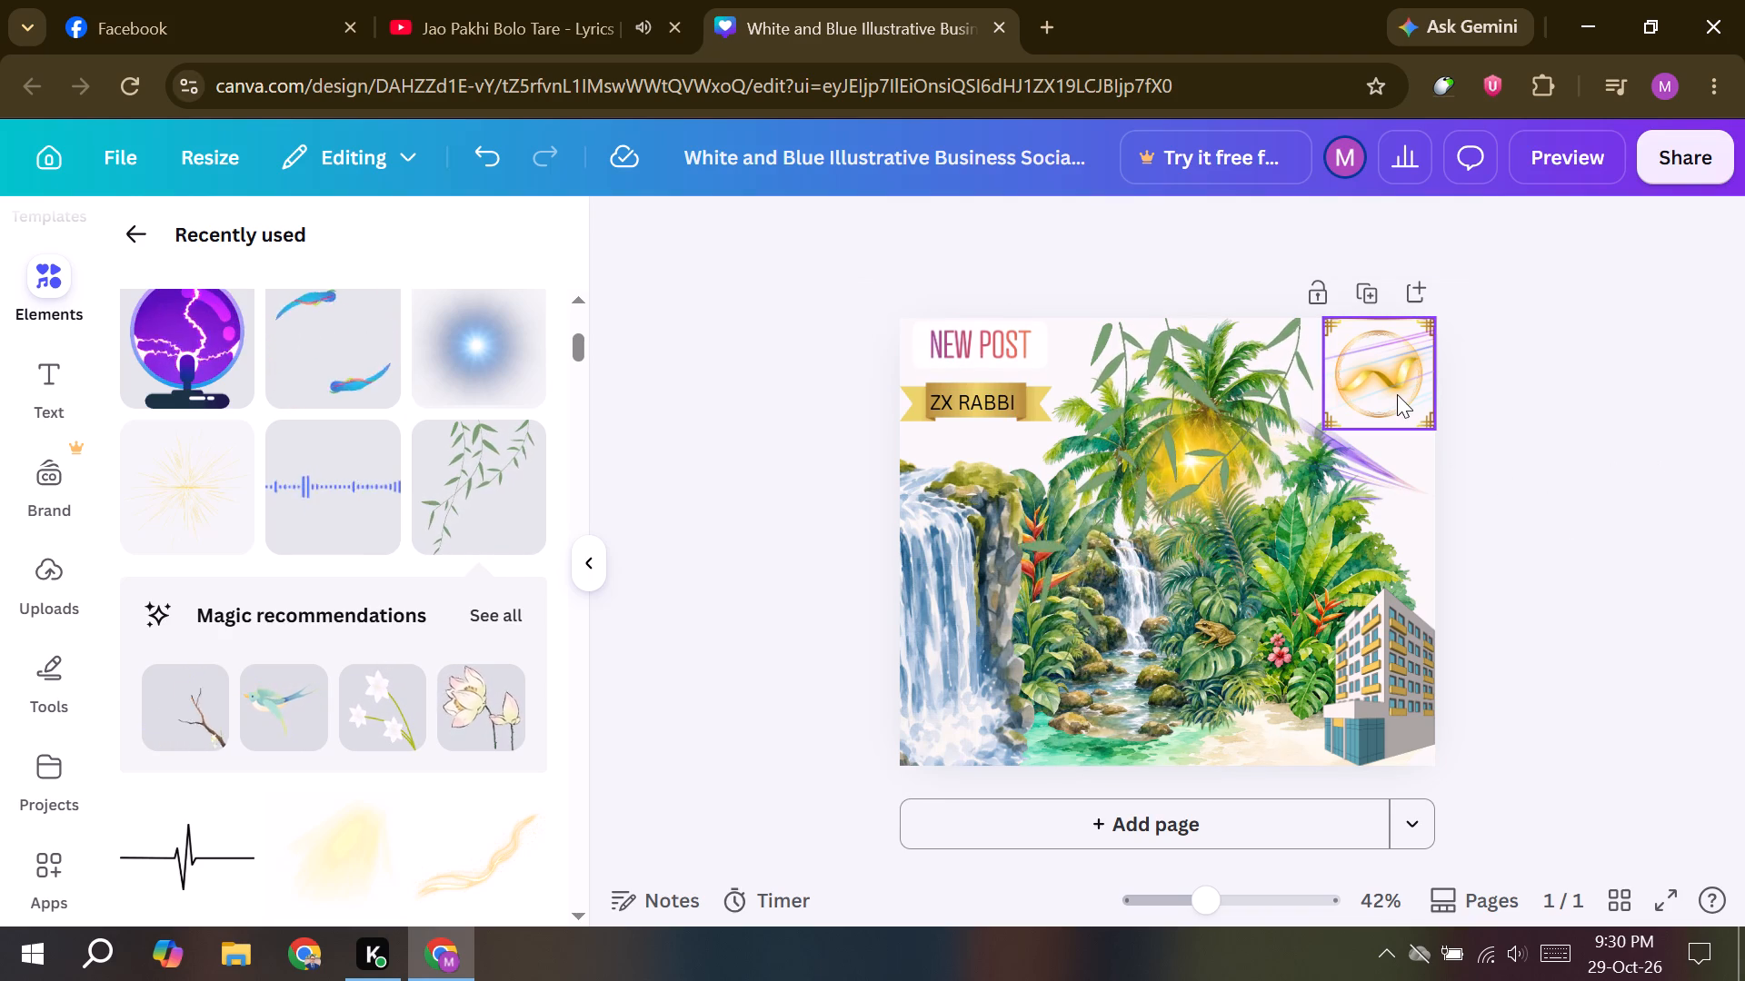
# Move the diagonal streaks graphic from the gold frame to the page's top-left corner and enlarge it to cover the NEW POST heading.
pyautogui.moveTo(1385, 347); pyautogui.dragTo(1377, 440)
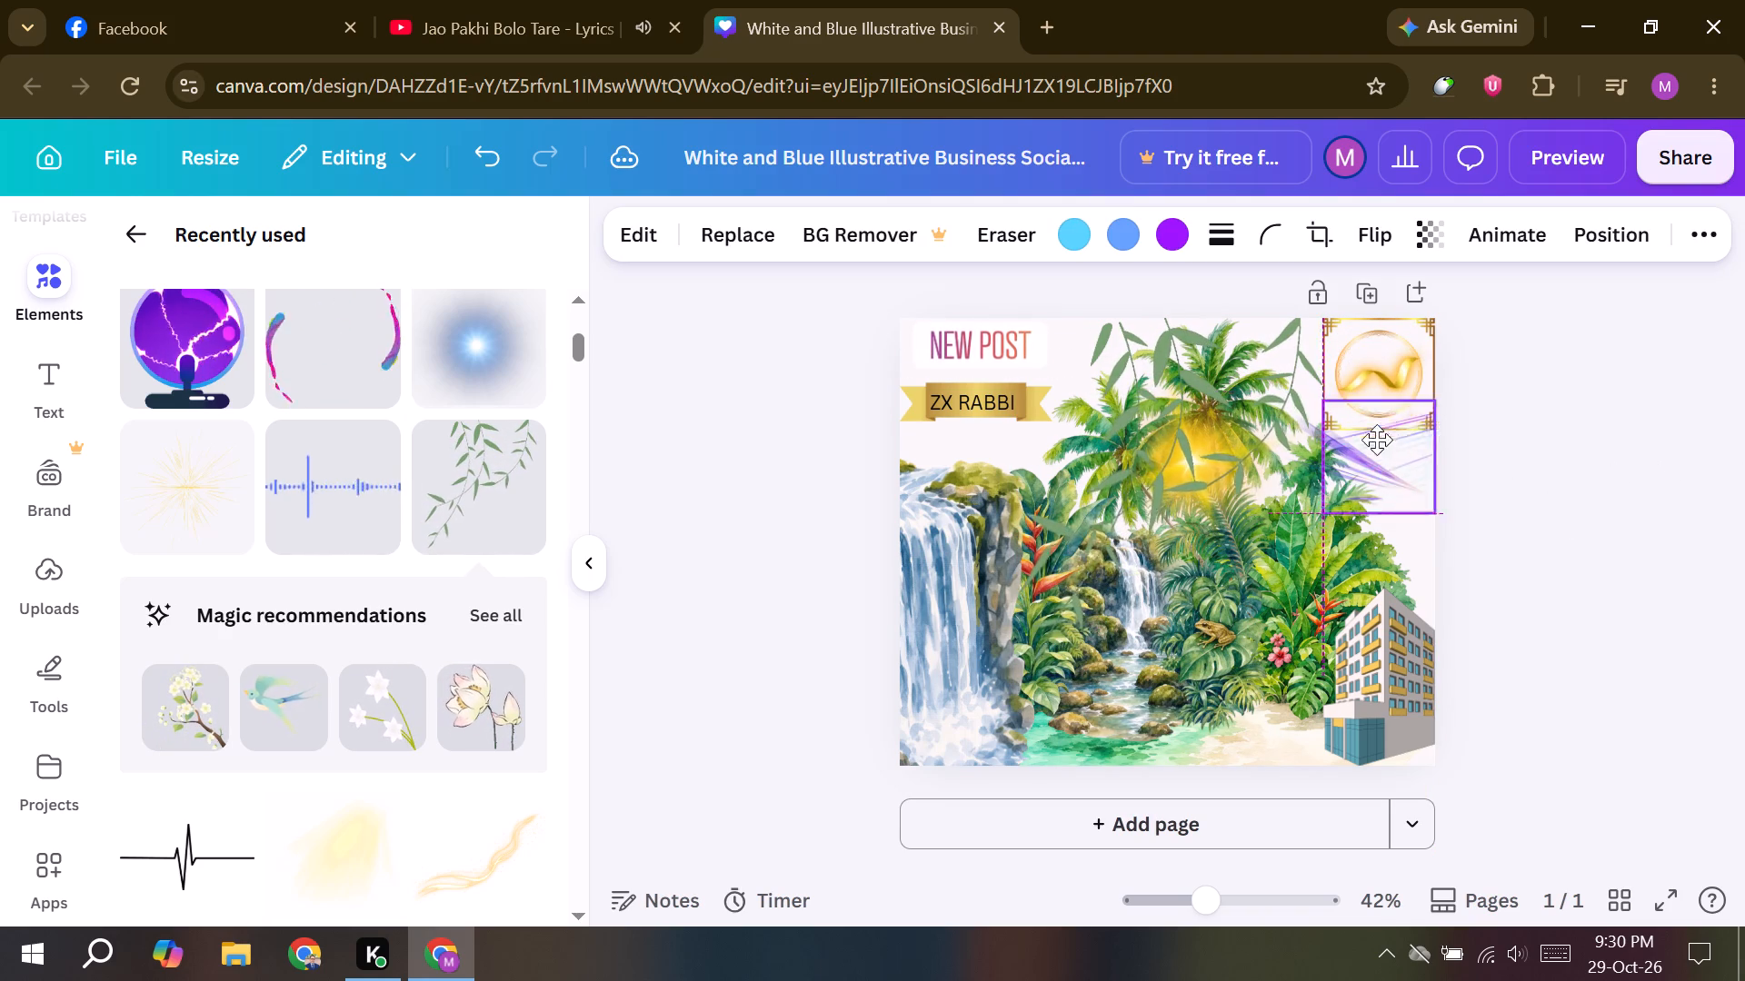
pyautogui.moveTo(1377, 440); pyautogui.dragTo(1138, 681)
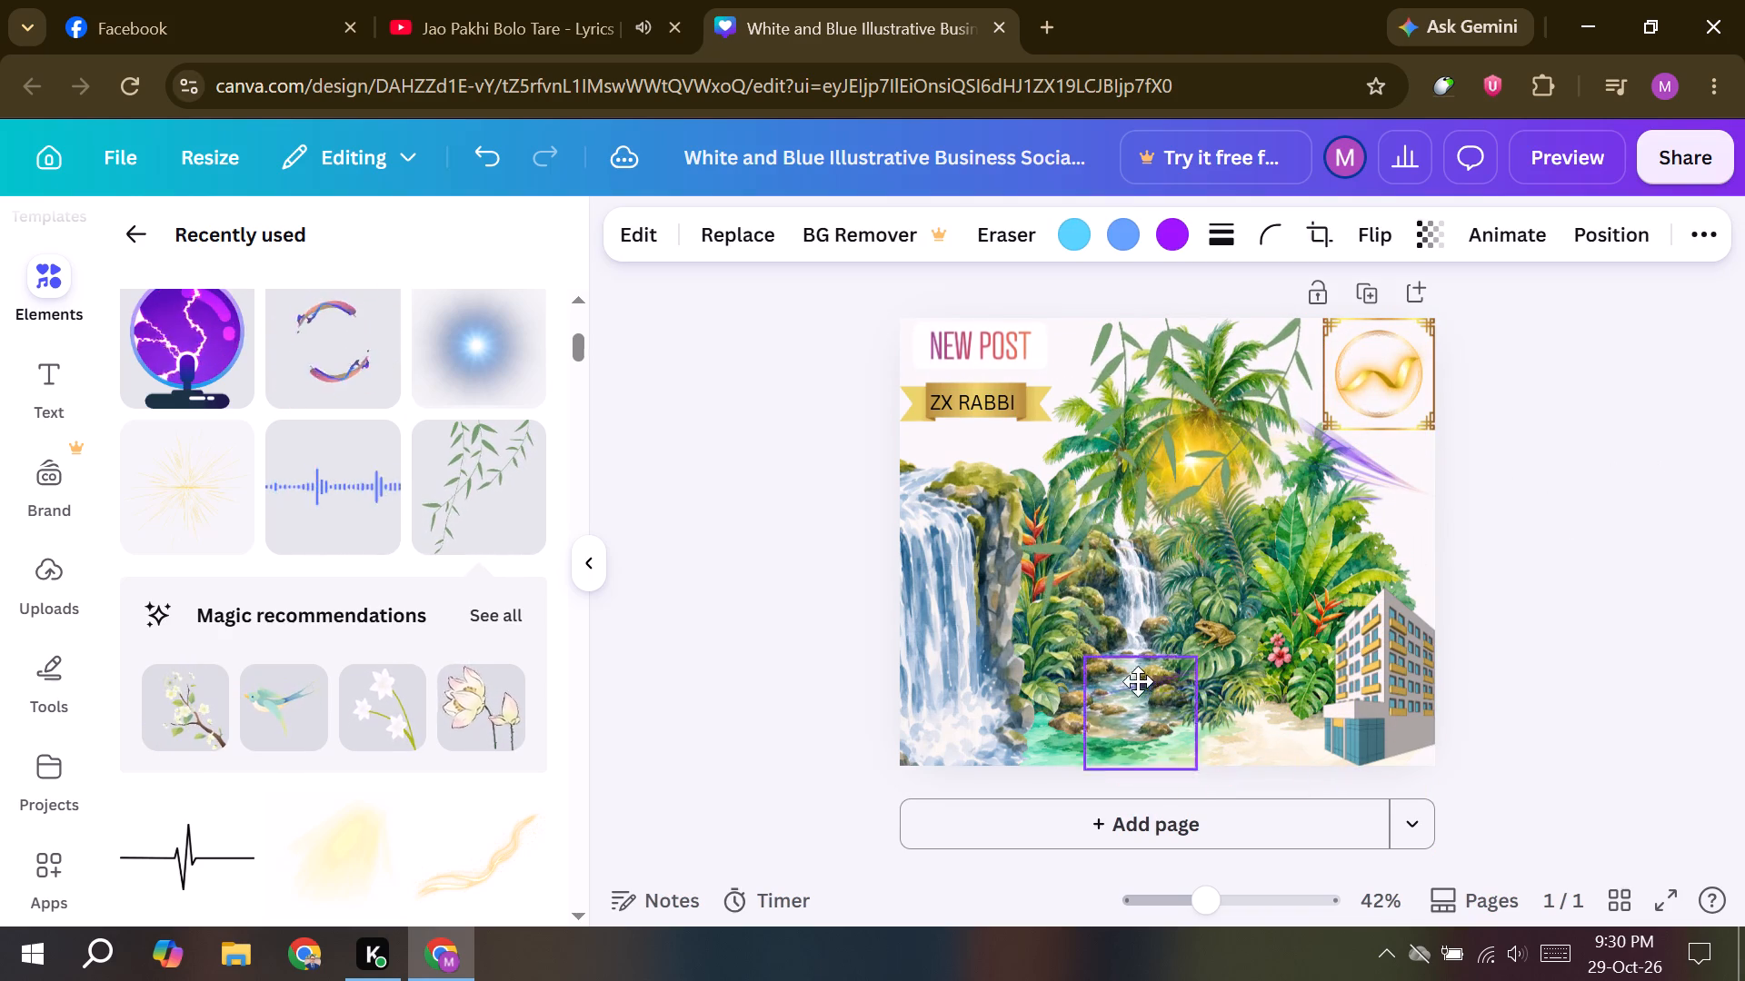
pyautogui.moveTo(1138, 681); pyautogui.dragTo(925, 357)
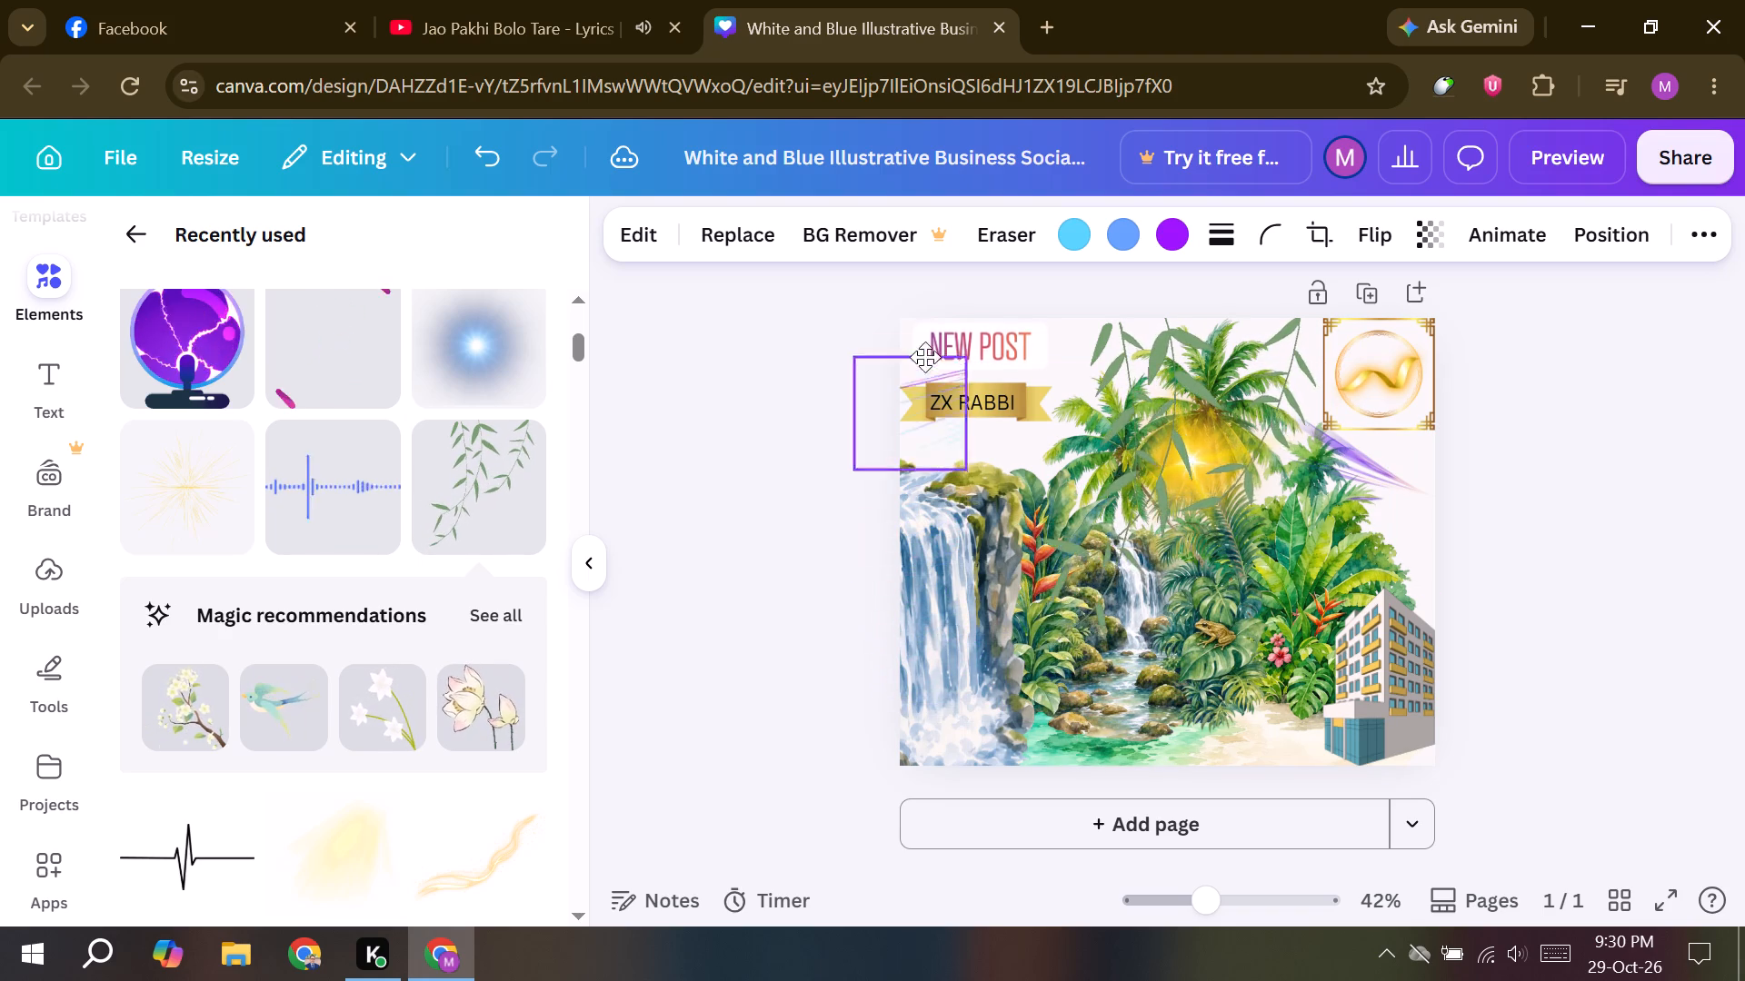
pyautogui.moveTo(925, 357); pyautogui.dragTo(966, 344)
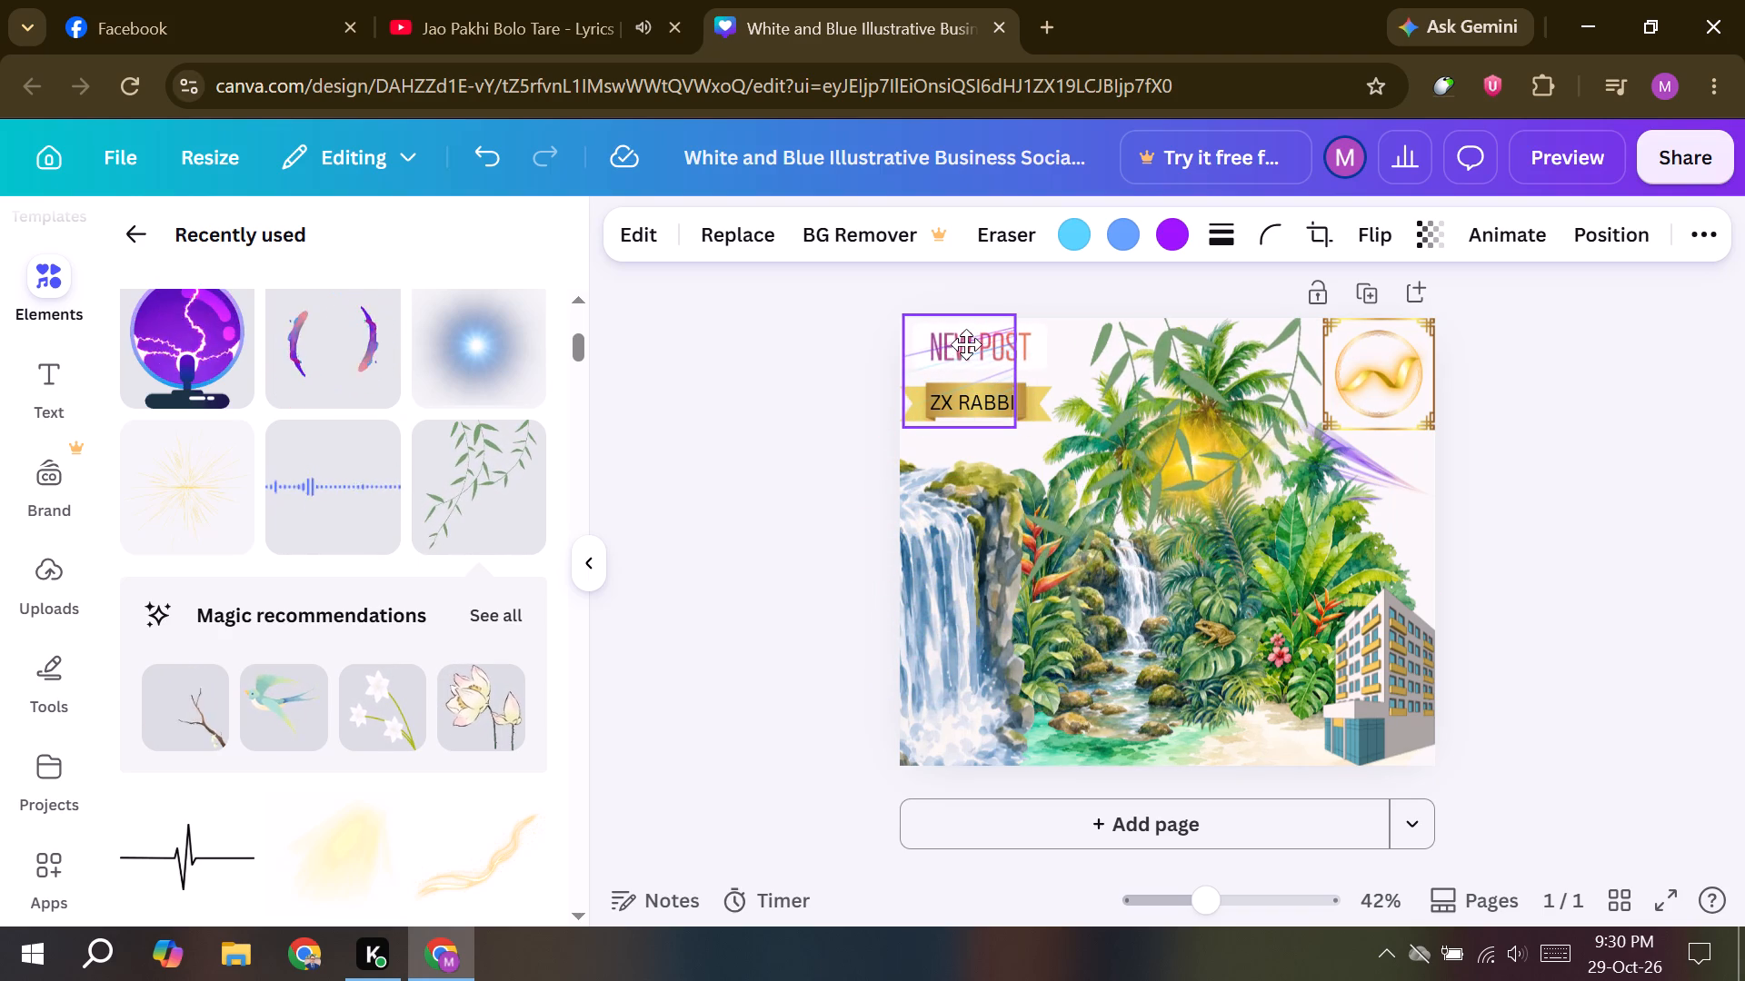
pyautogui.moveTo(966, 344); pyautogui.dragTo(963, 347)
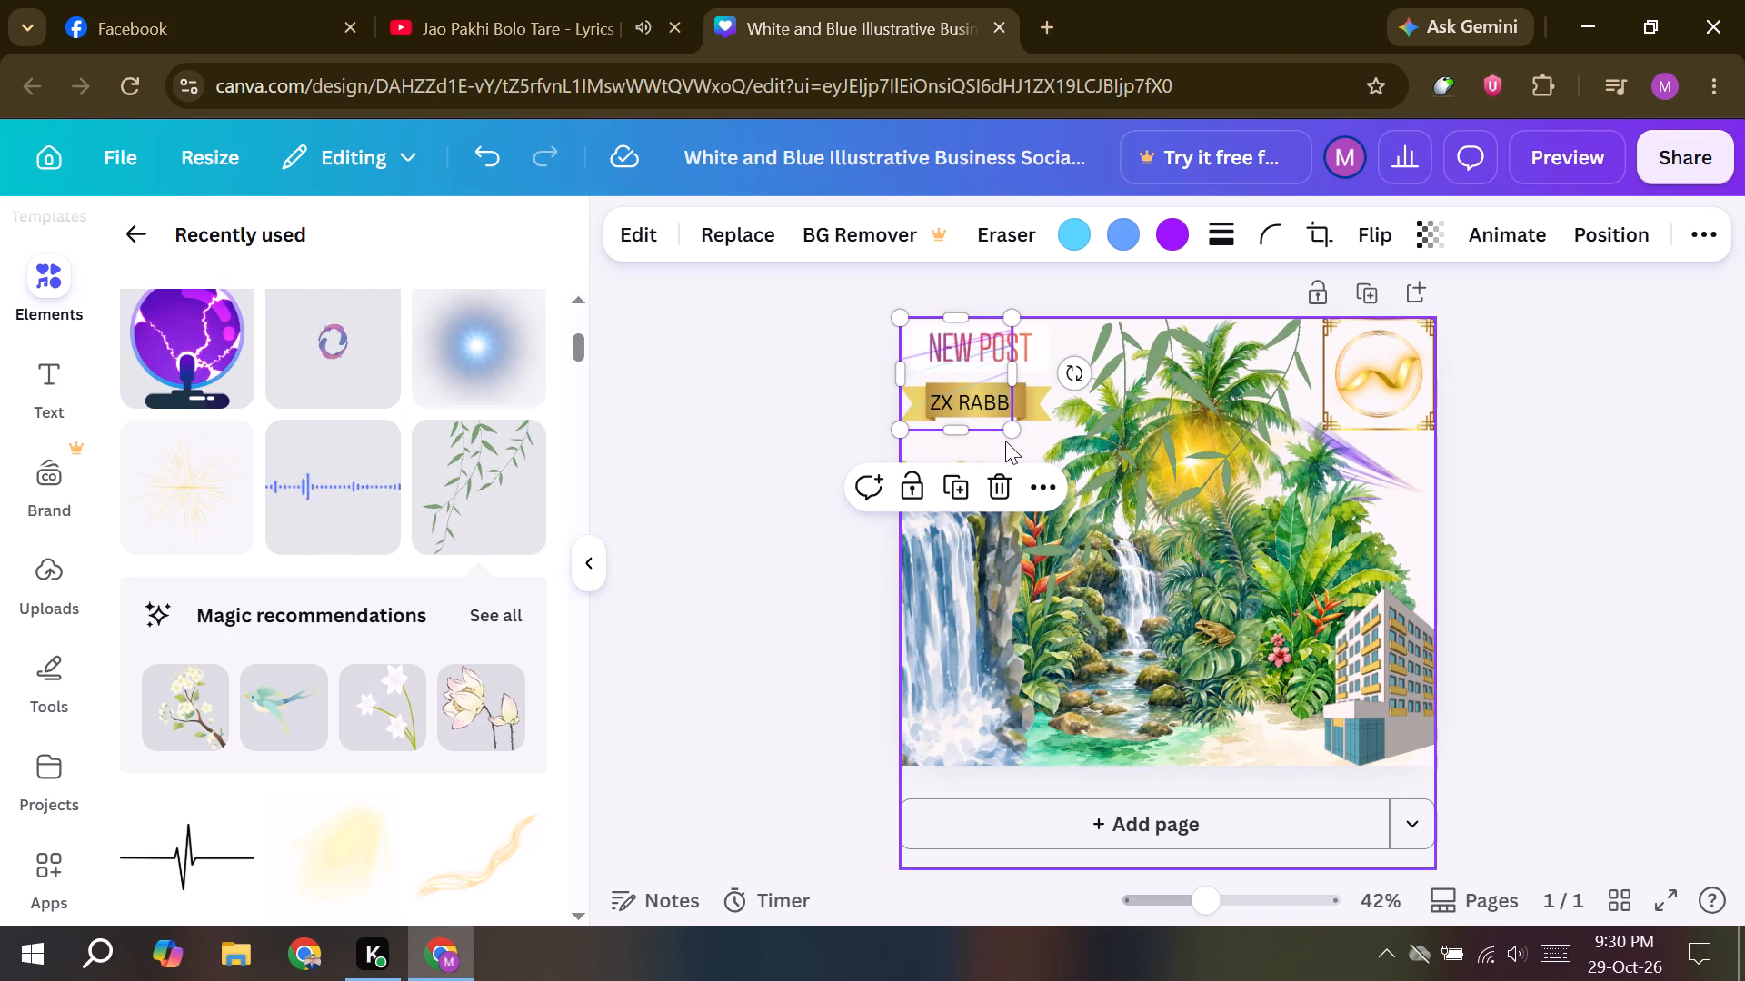
pyautogui.moveTo(1011, 429); pyautogui.dragTo(1055, 443)
pyautogui.click(1732, 559)
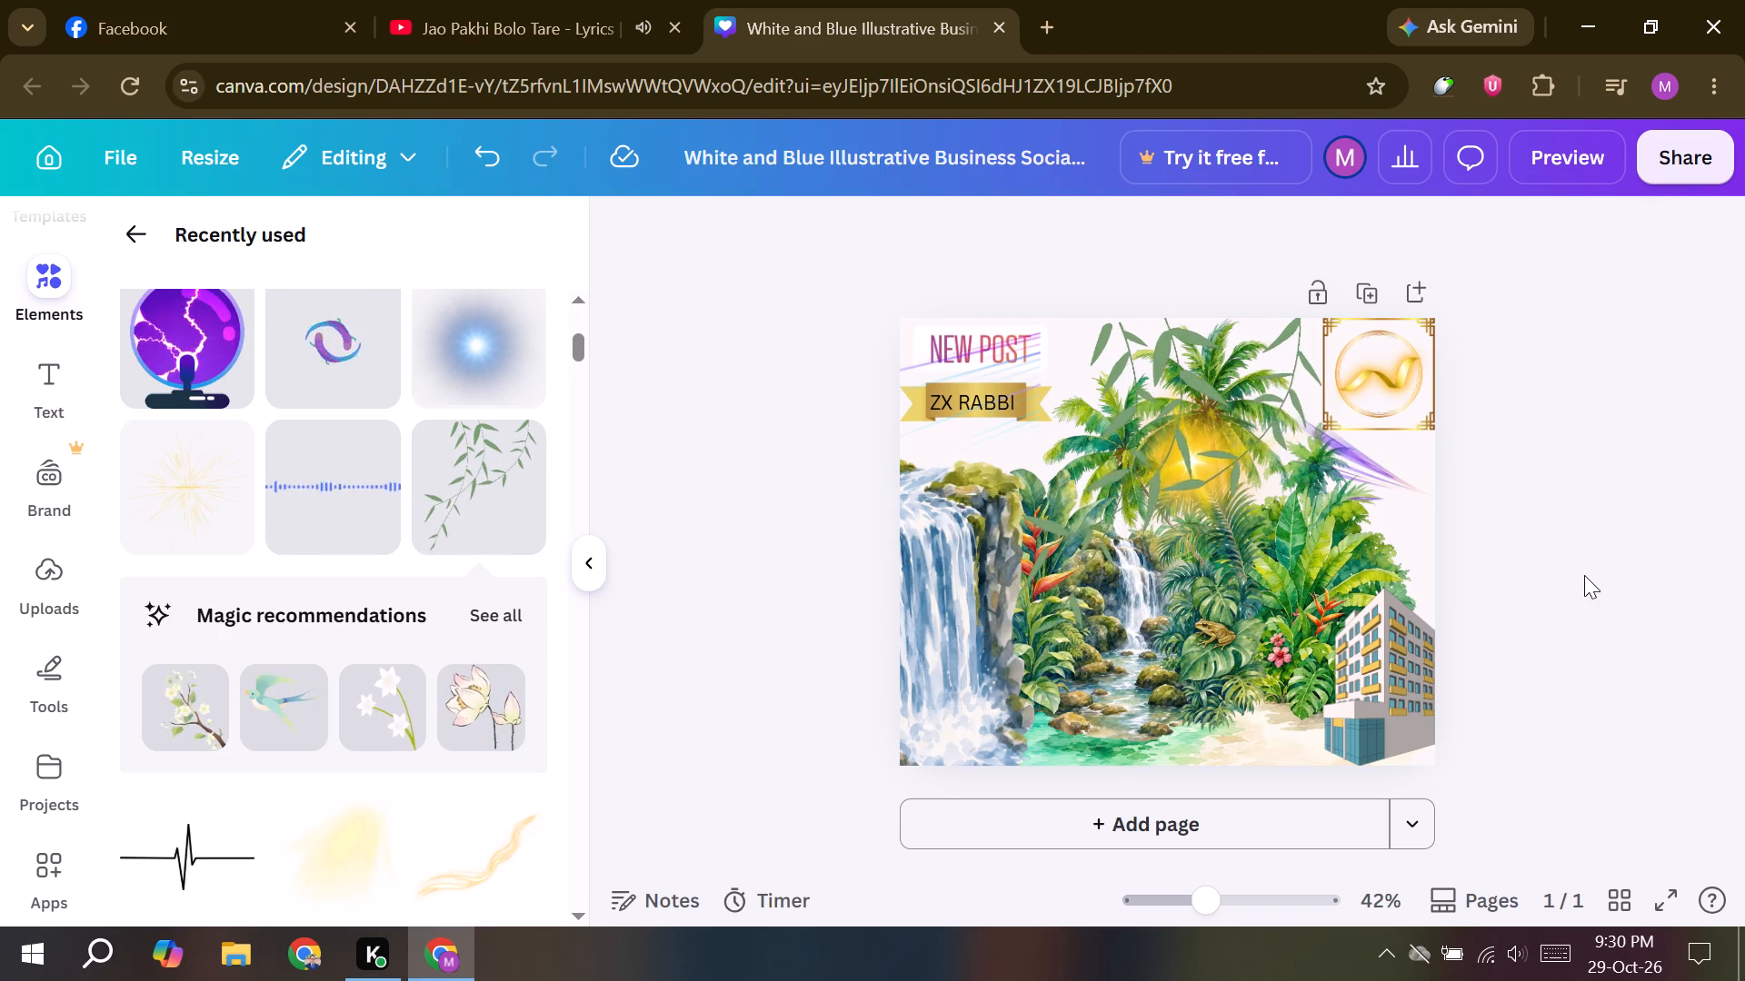
# Add the black heartbeat line graphic from the recently used elements, shrink it and place it on the sand beside the building.
pyautogui.scroll(-2, 379, 520)
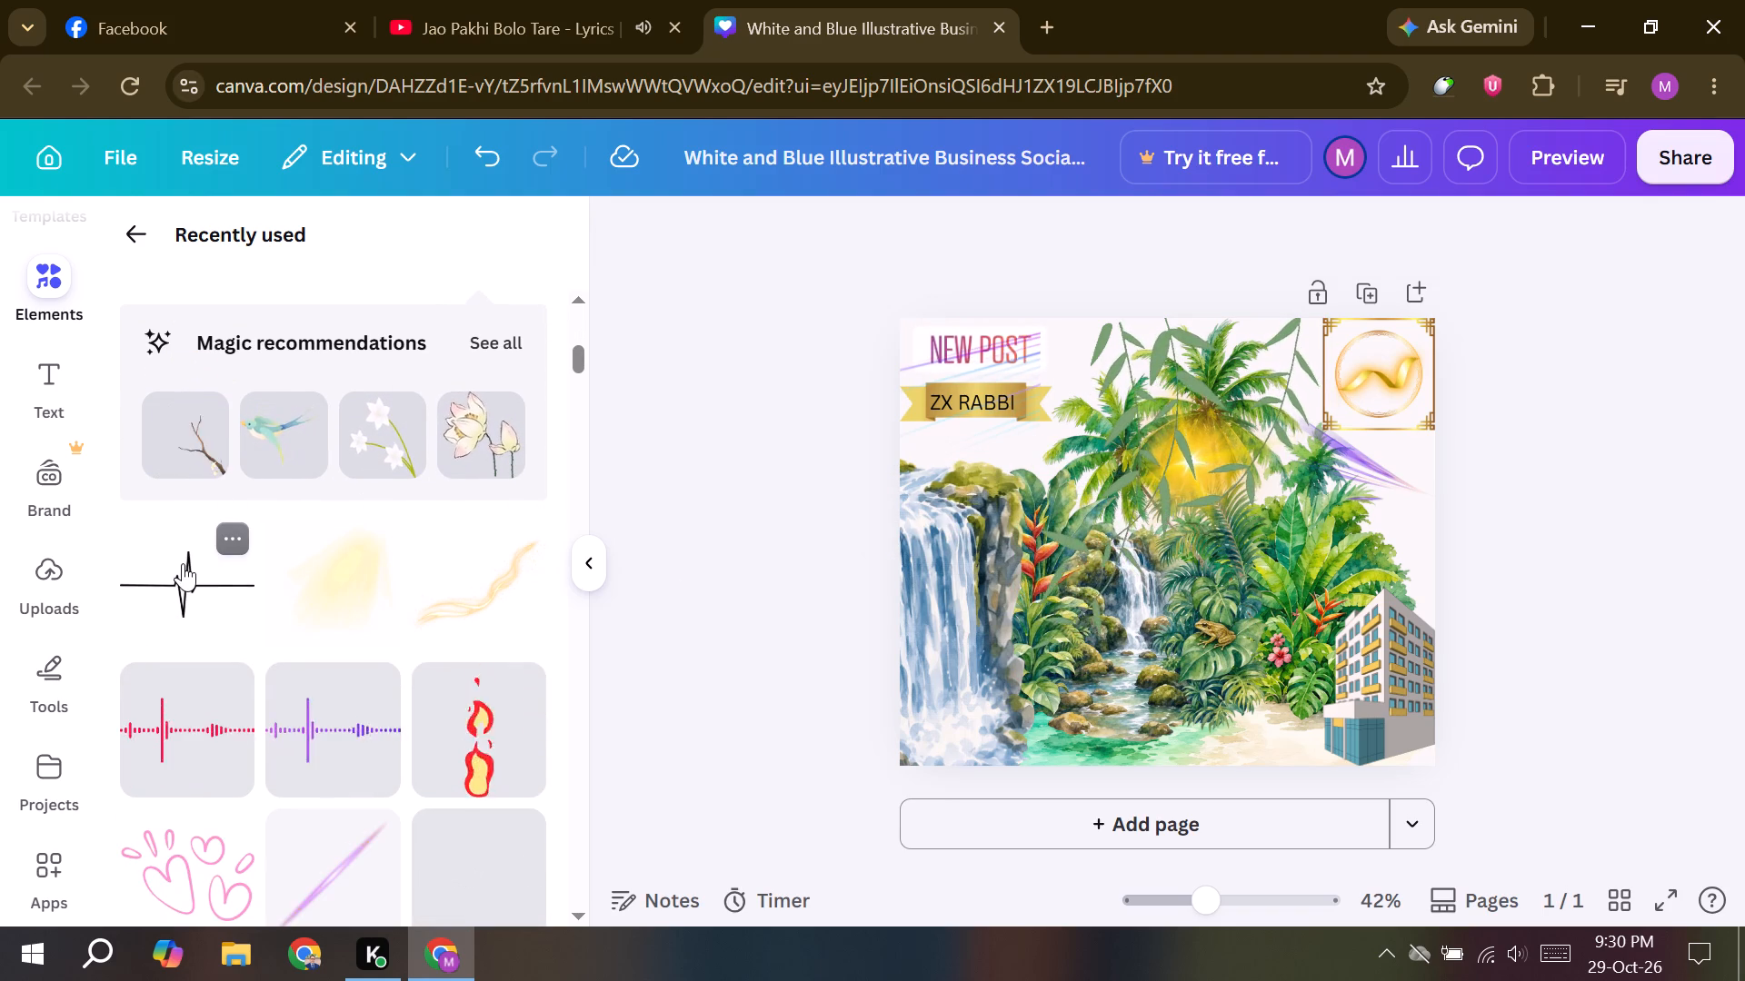
pyautogui.click(168, 626)
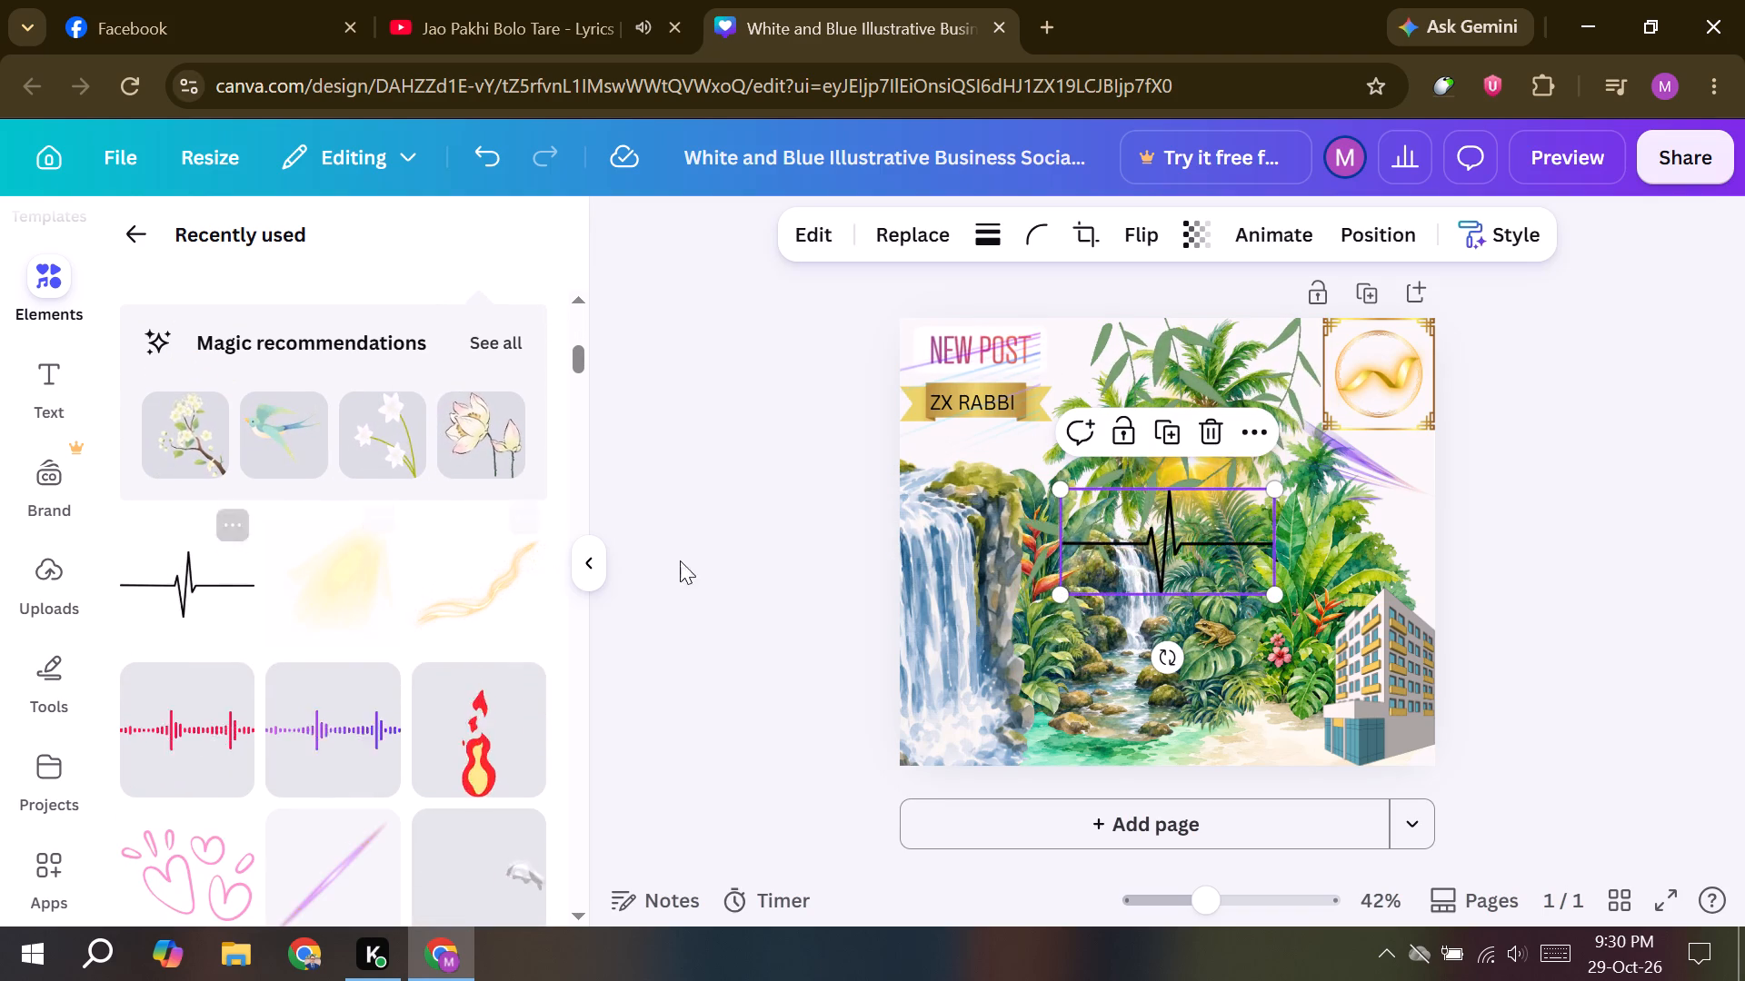
pyautogui.moveTo(1062, 492); pyautogui.dragTo(1152, 531)
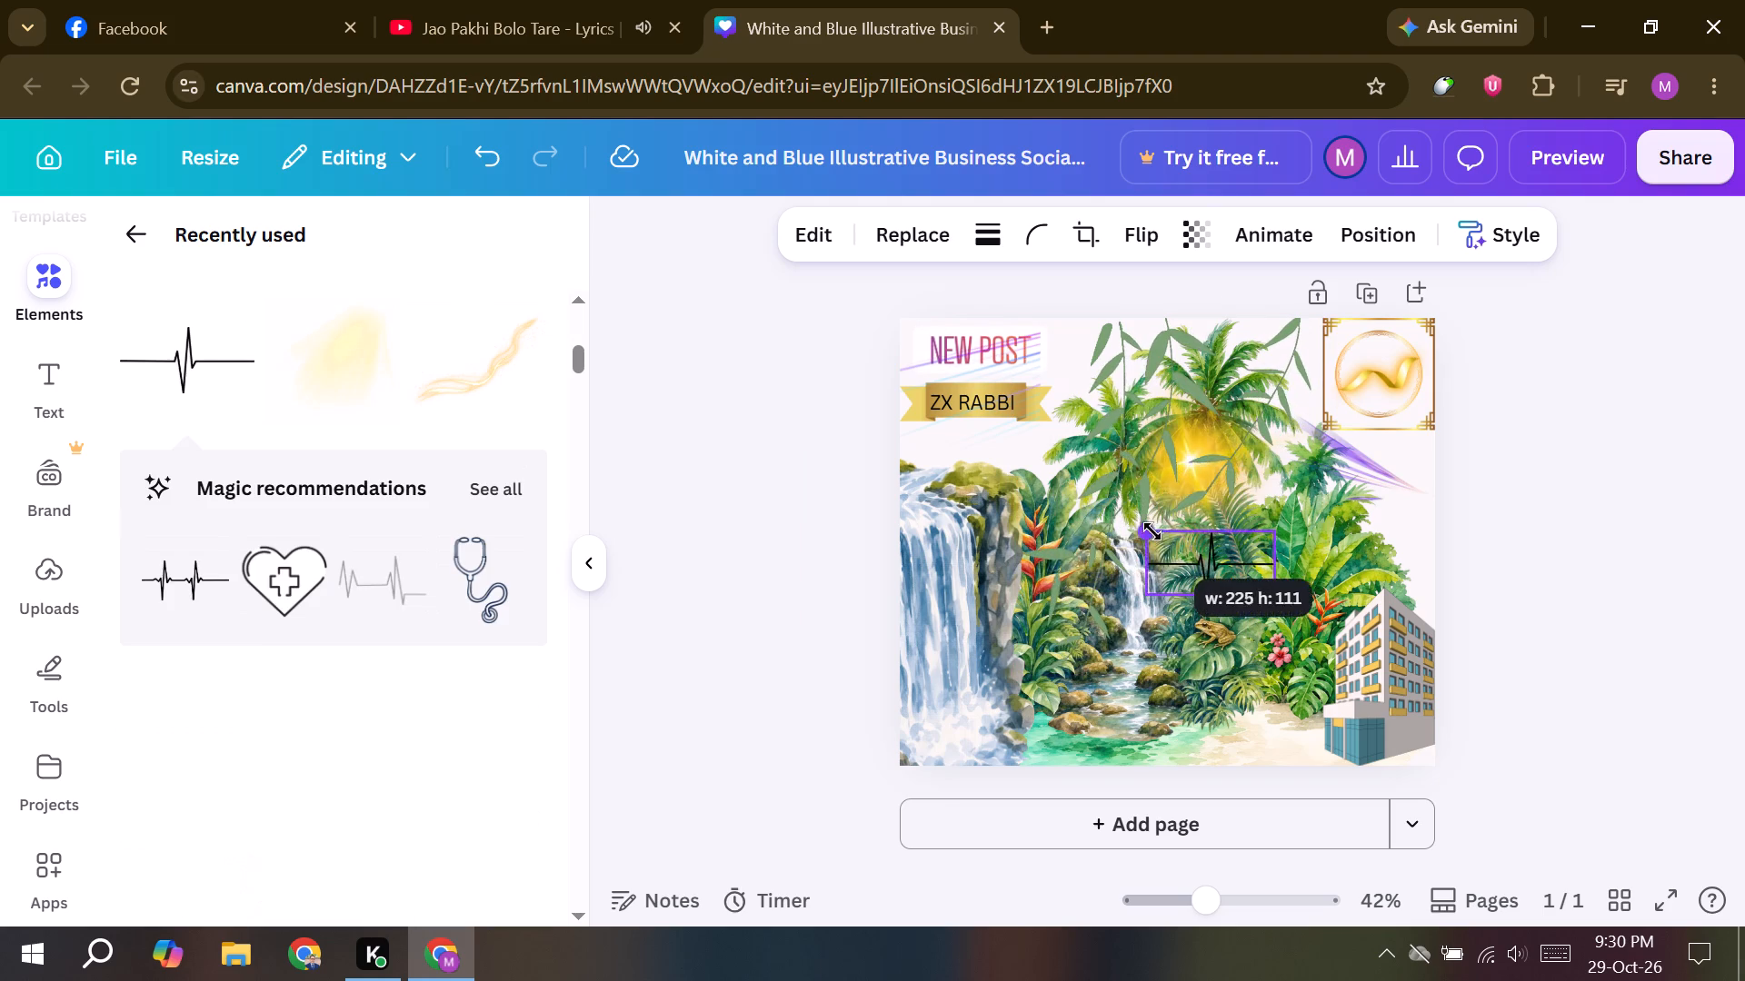
pyautogui.moveTo(1152, 531); pyautogui.dragTo(1173, 540)
pyautogui.moveTo(1227, 558); pyautogui.dragTo(1269, 718)
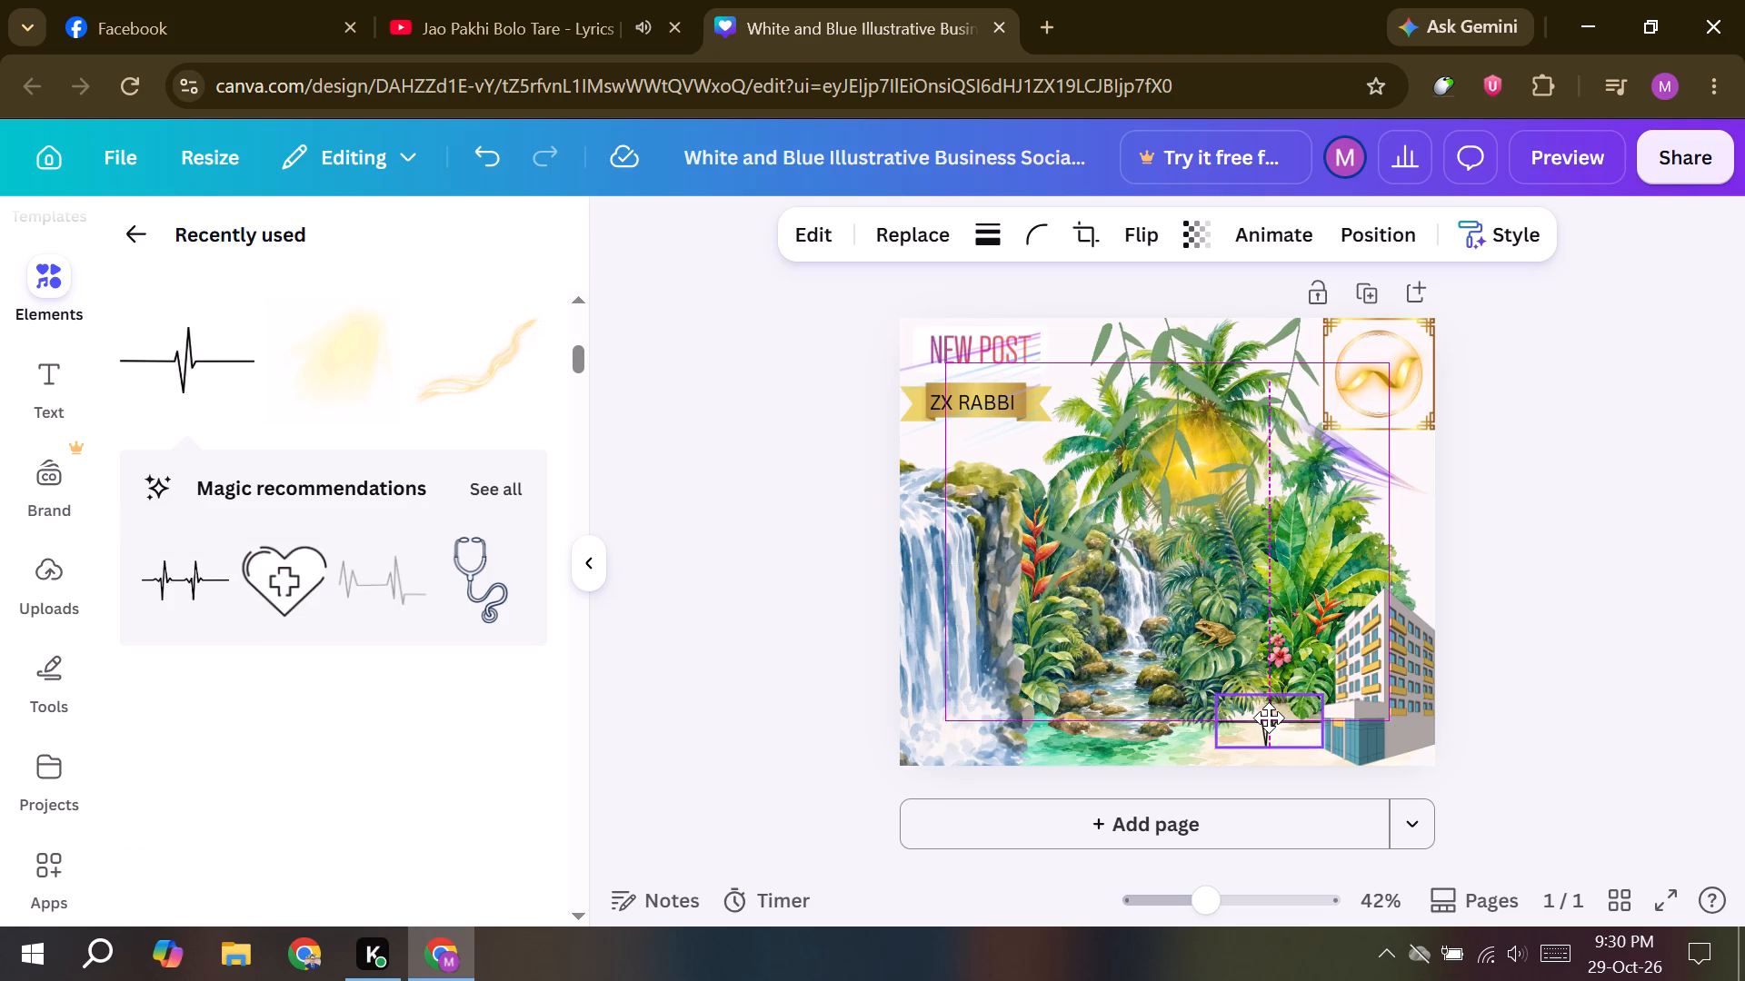
pyautogui.moveTo(1269, 718); pyautogui.dragTo(1269, 722)
pyautogui.click(1722, 766)
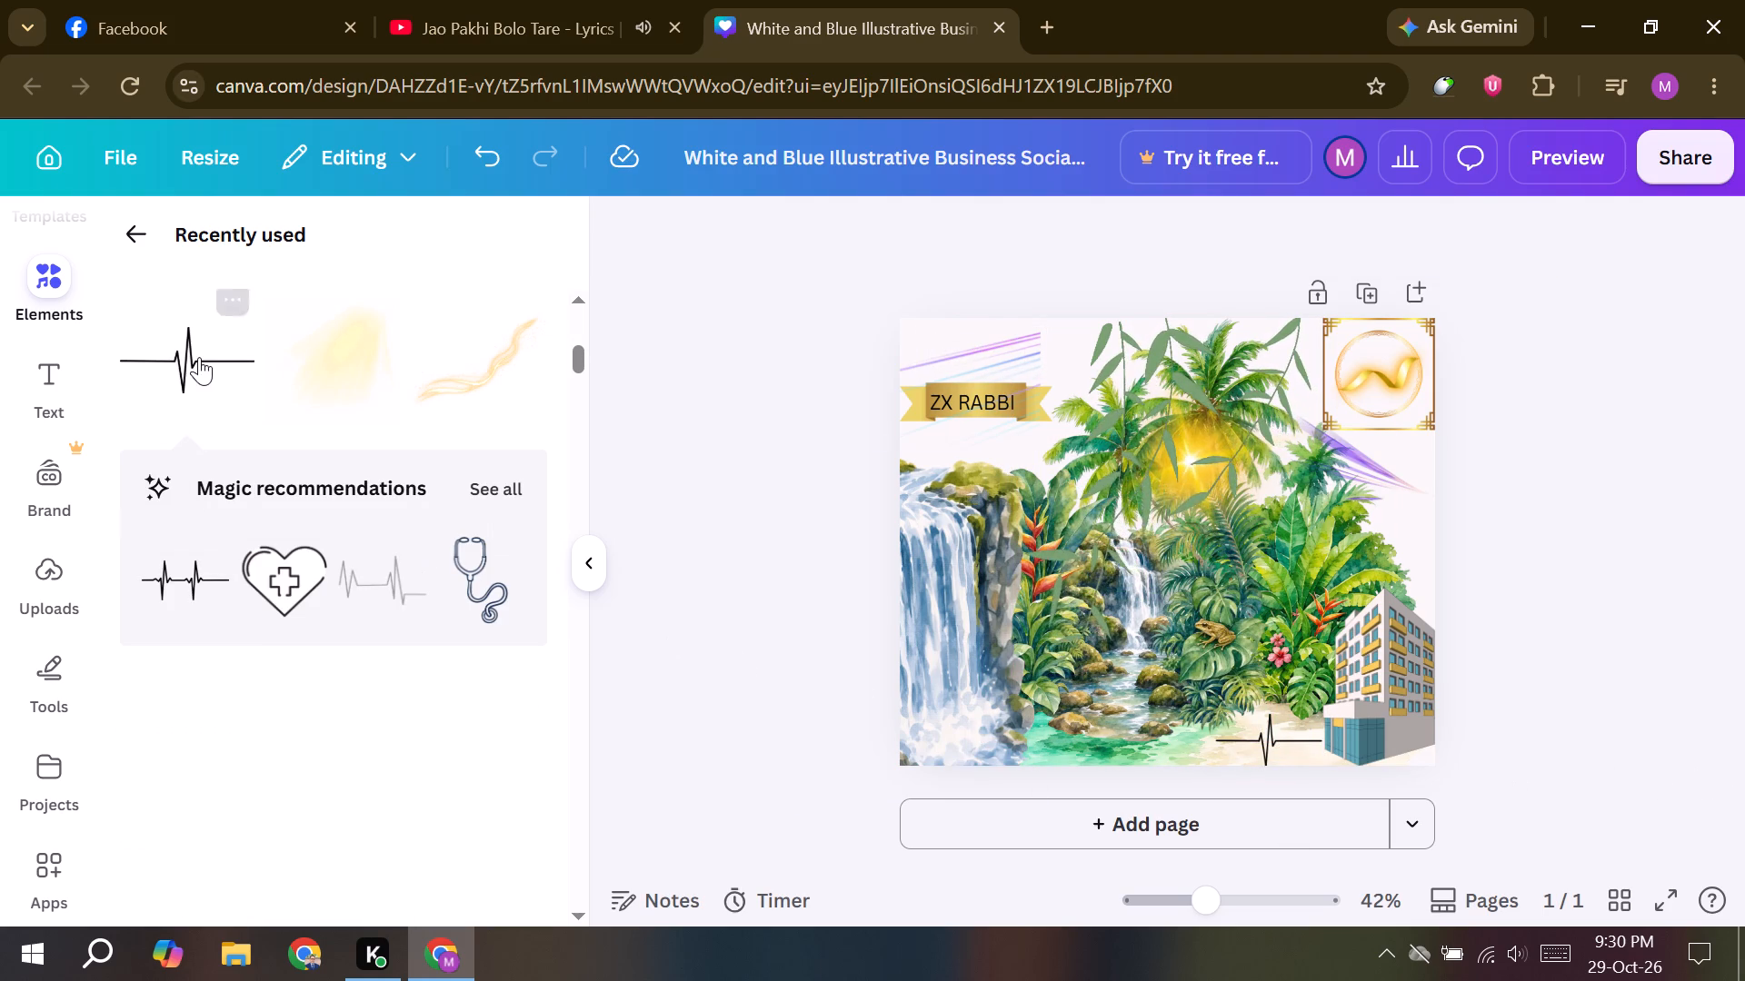
# Add the purple diagonal light streak from the recently used elements and position it beside the heartbeat line at the page's bottom.
pyautogui.scroll(-3, 289, 525)
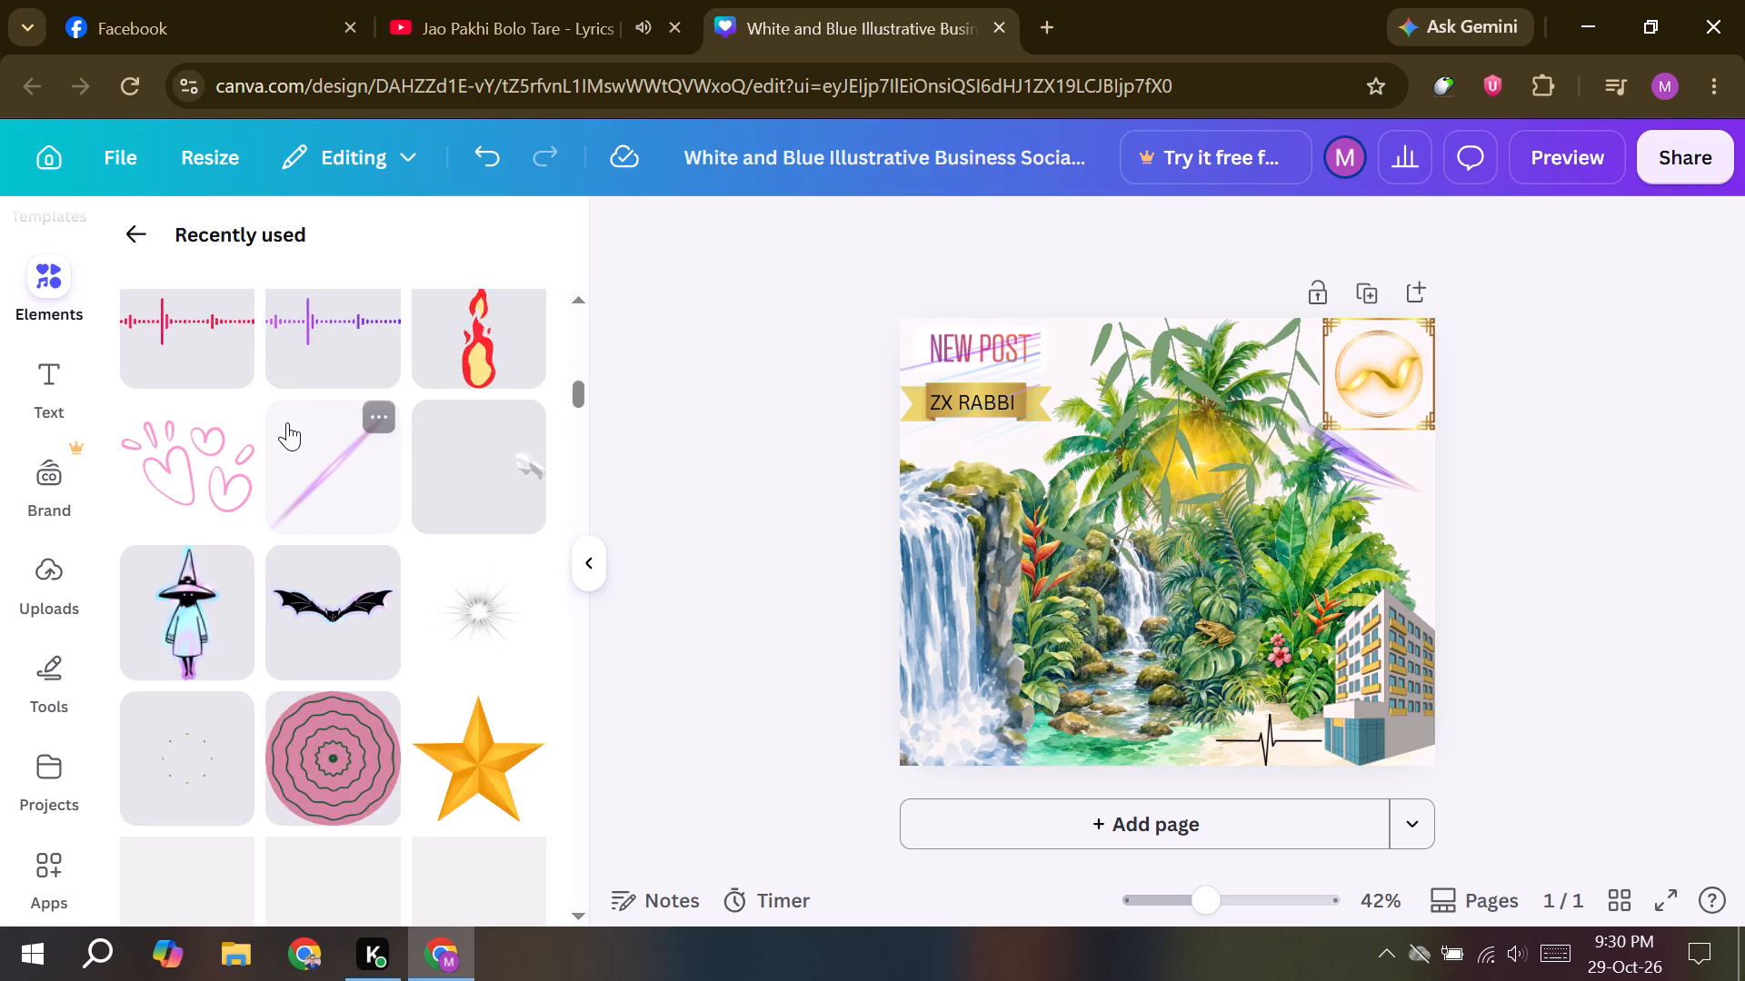
pyautogui.click(364, 471)
pyautogui.moveTo(1162, 537); pyautogui.dragTo(1242, 713)
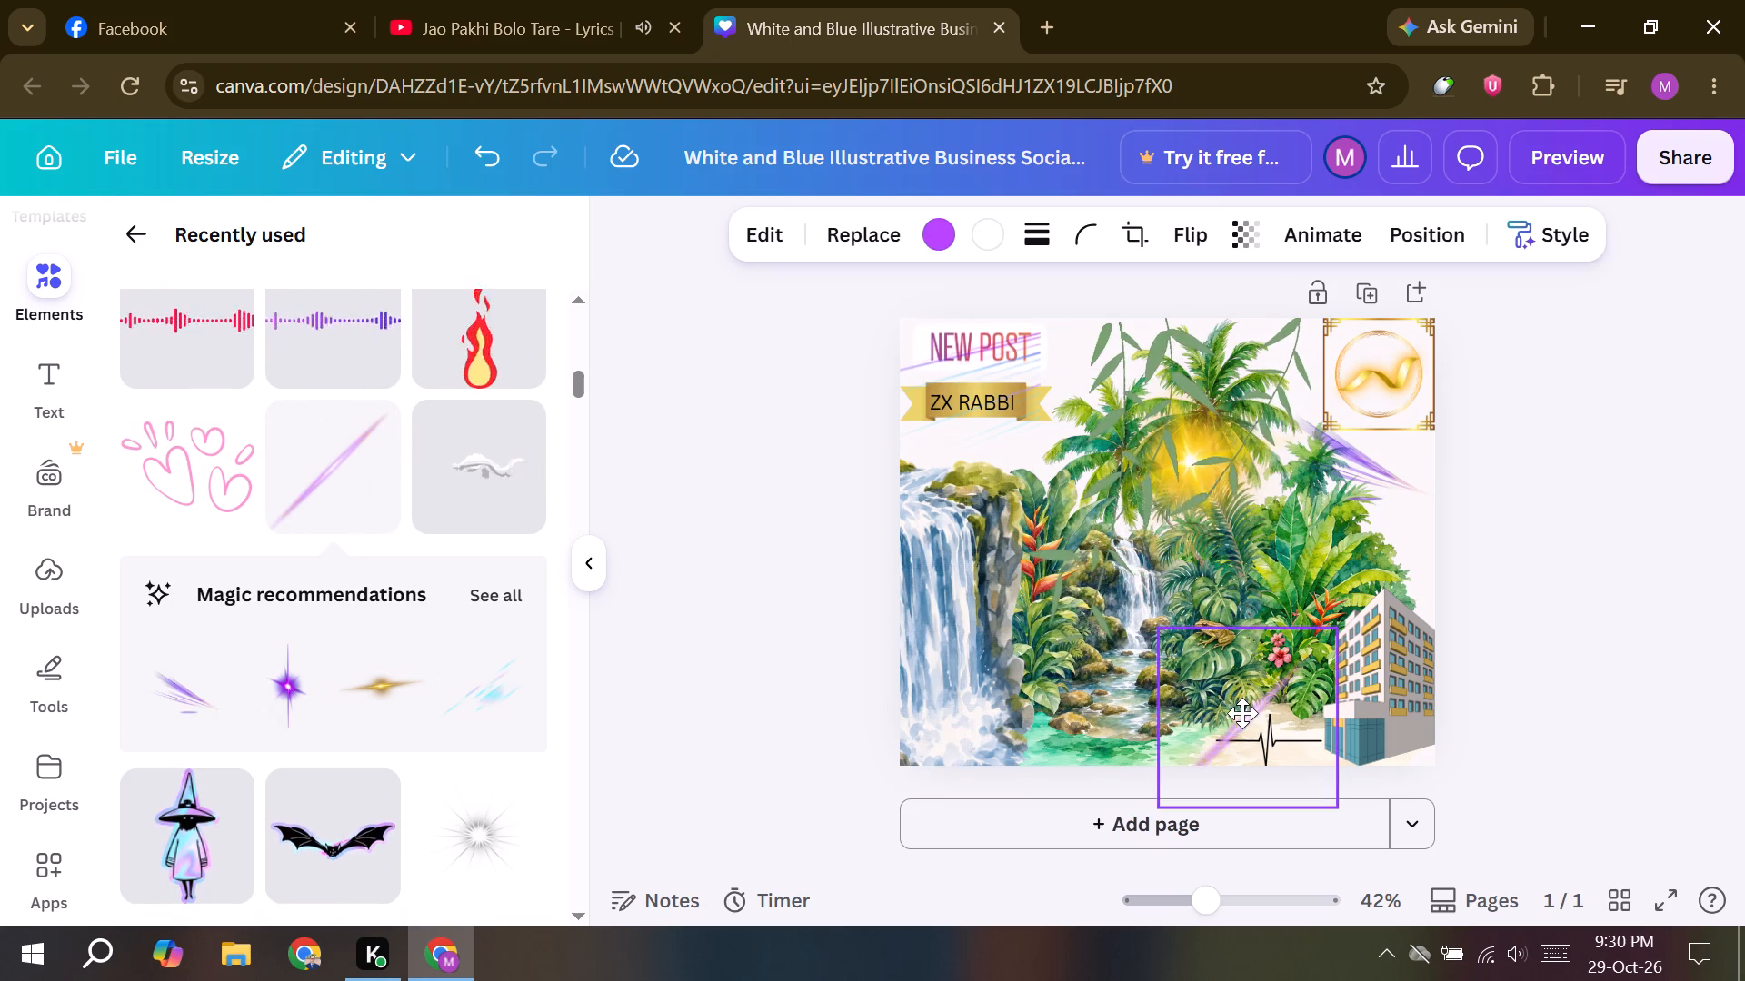
pyautogui.moveTo(1242, 713); pyautogui.dragTo(1414, 744)
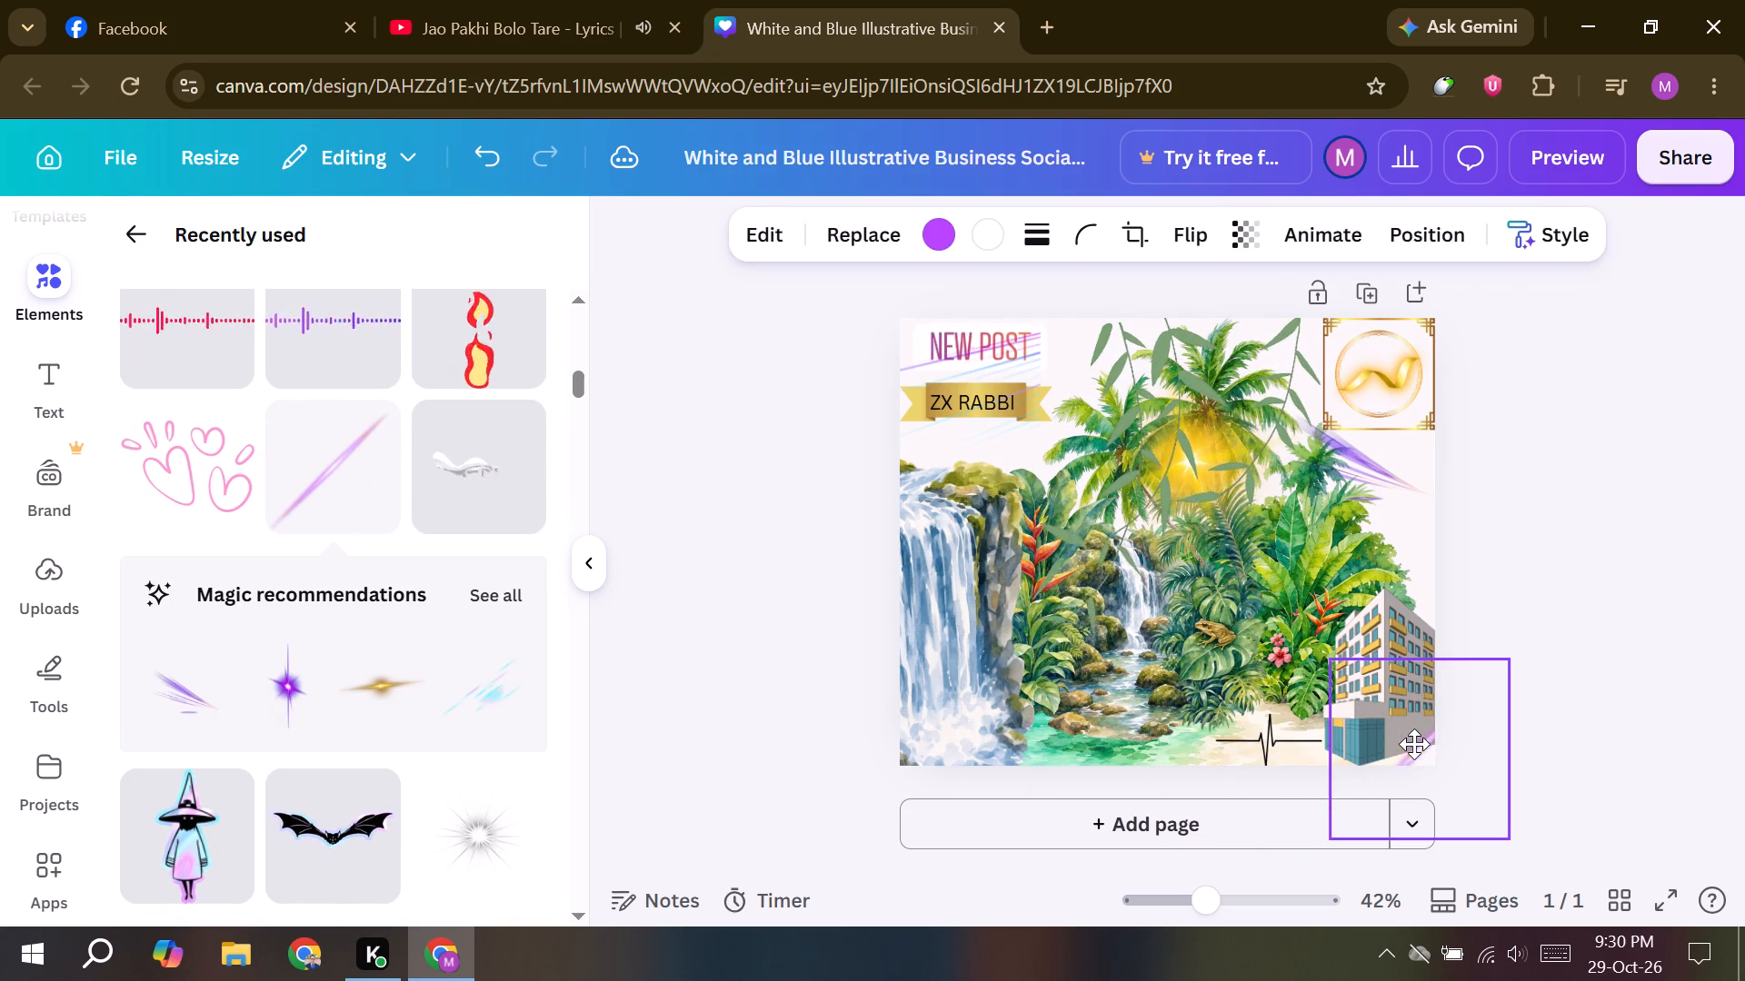
pyautogui.moveTo(1414, 744); pyautogui.dragTo(1271, 704)
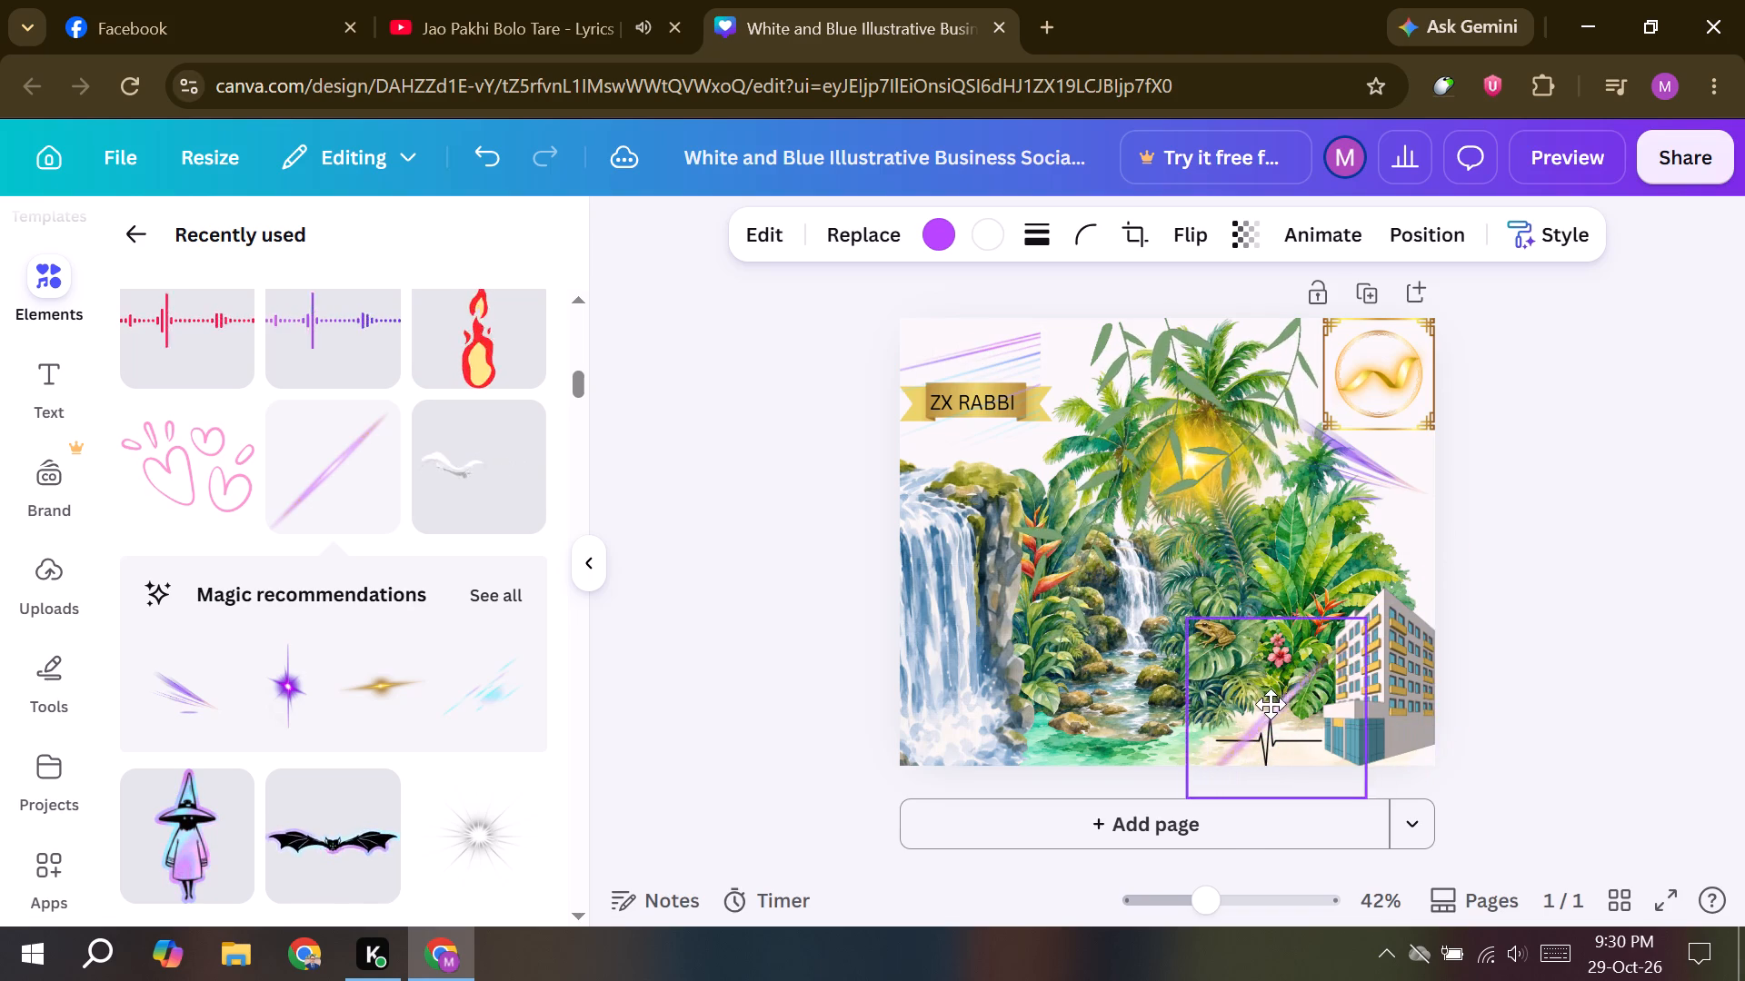
pyautogui.moveTo(1271, 704); pyautogui.dragTo(1240, 711)
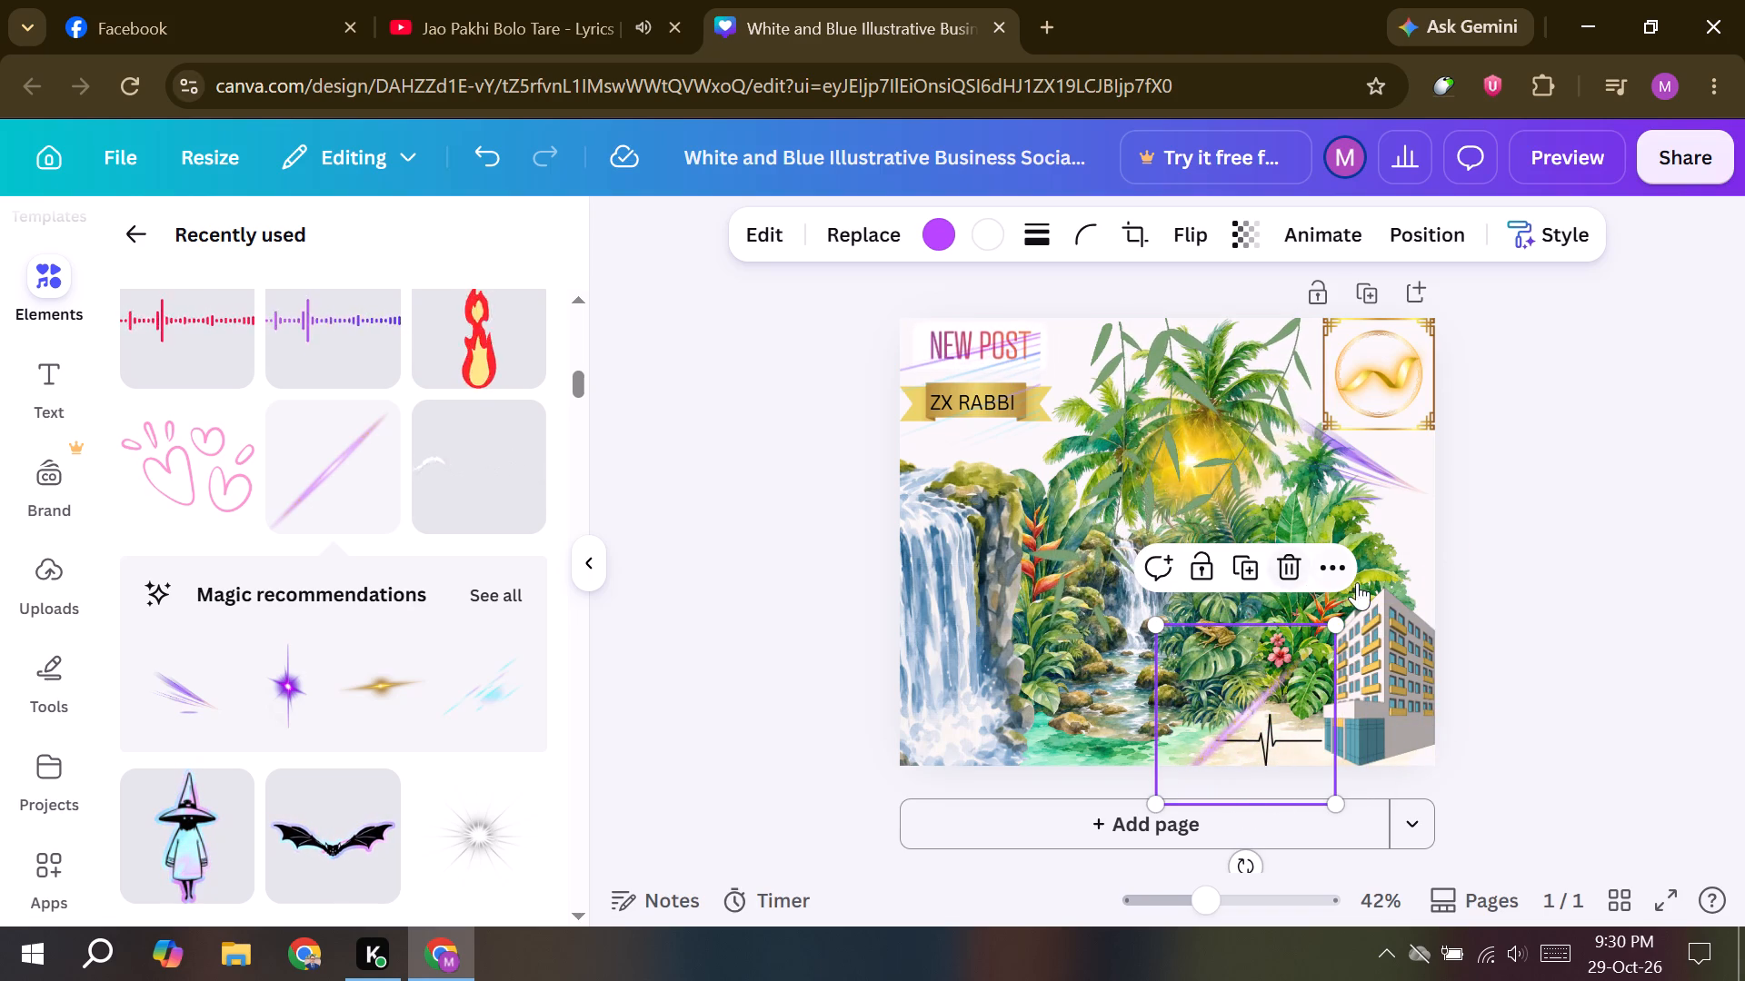
# Rotate the purple streak to about 27° and shift it along the shoreline, just left of the heartbeat line.
pyautogui.moveTo(1238, 862); pyautogui.dragTo(1140, 827)
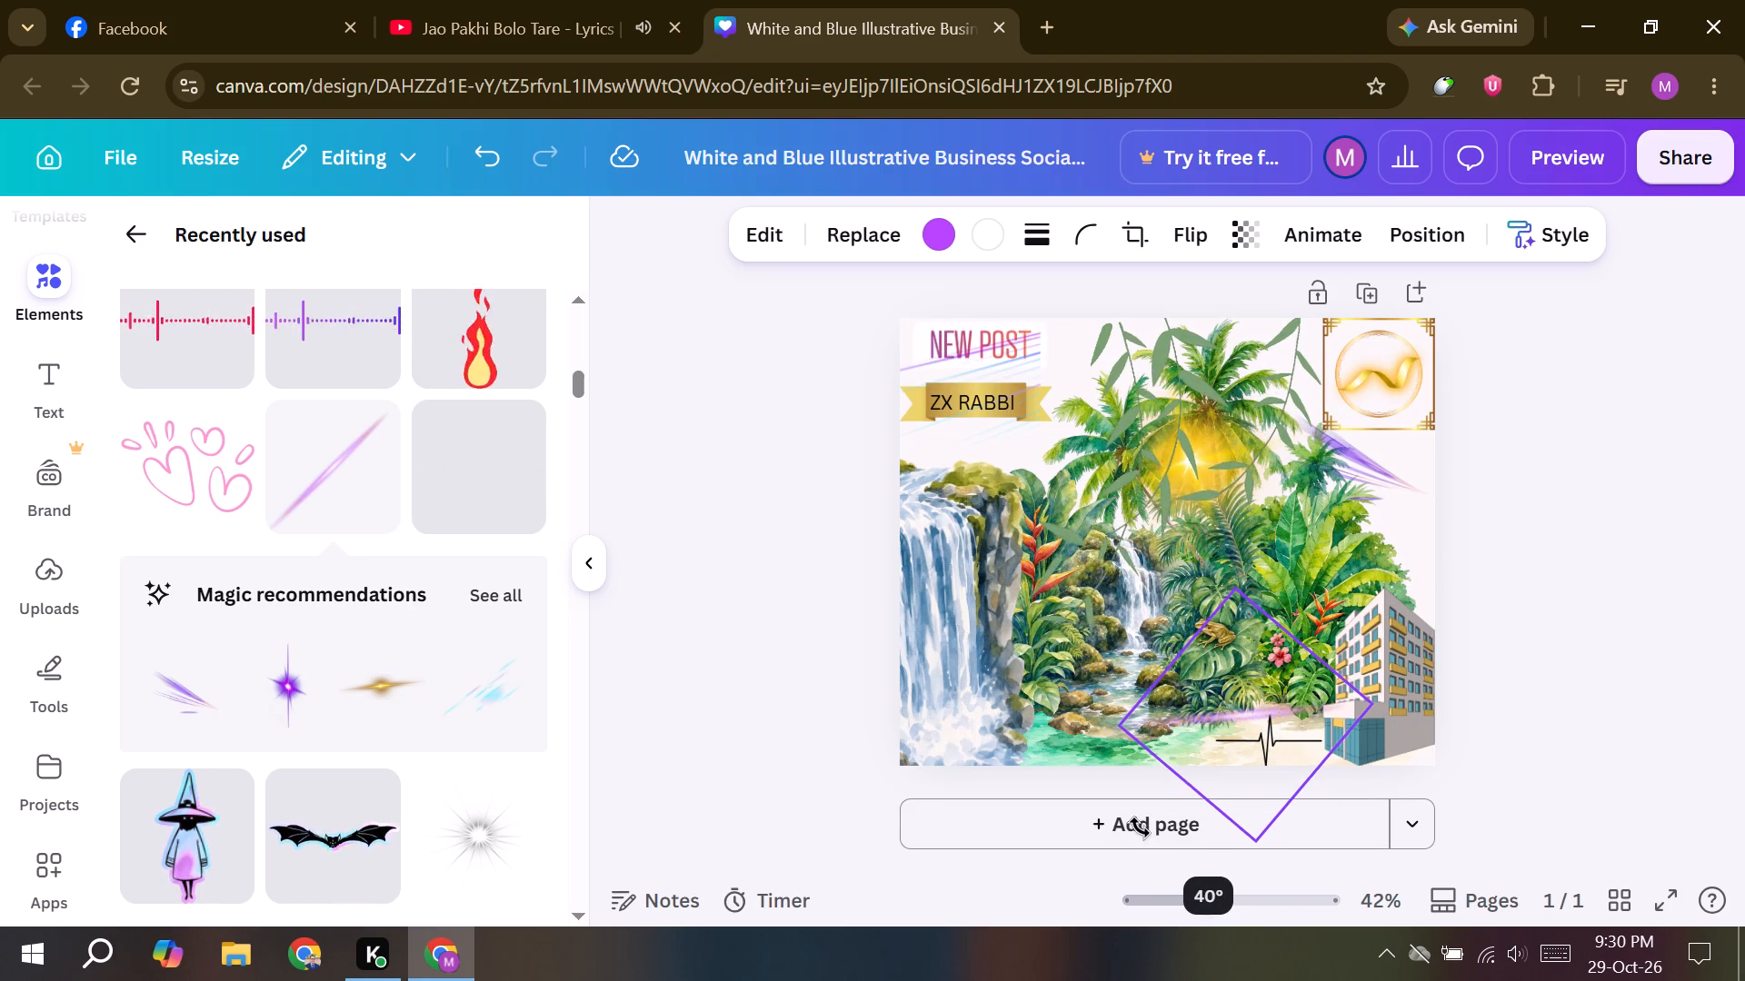
pyautogui.moveTo(1140, 827); pyautogui.dragTo(1154, 837)
pyautogui.moveTo(1234, 717); pyautogui.dragTo(1233, 715)
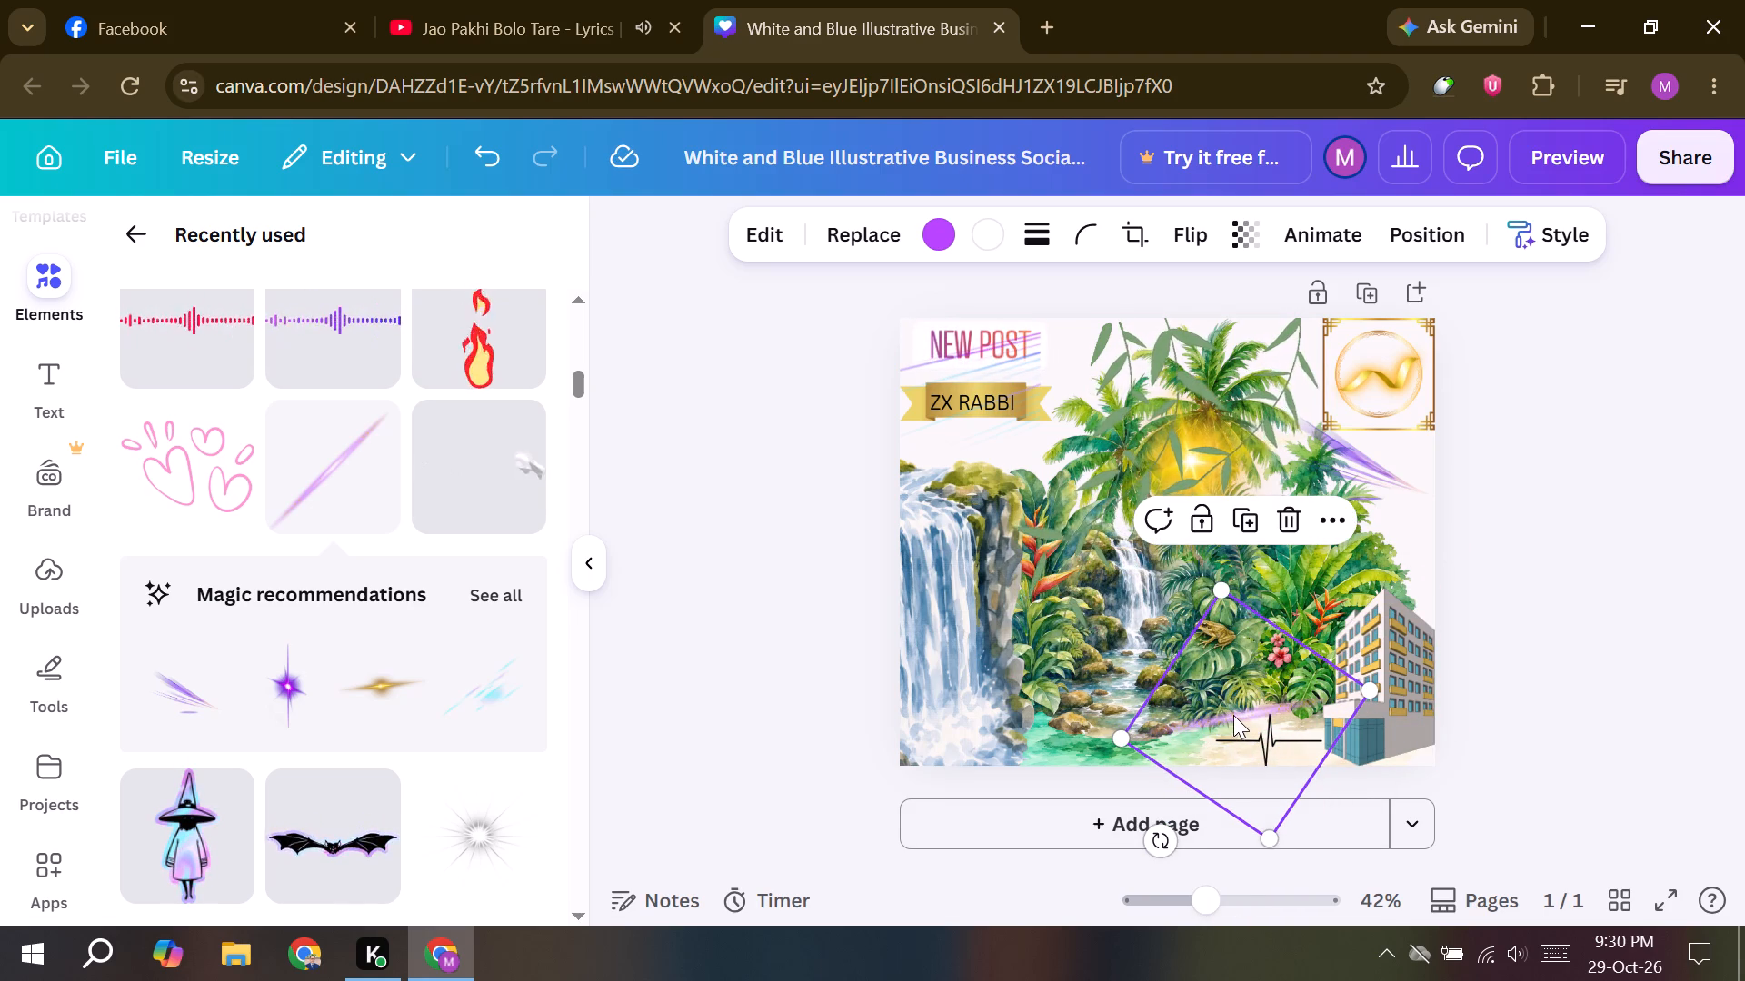
pyautogui.moveTo(1233, 715); pyautogui.dragTo(1185, 731)
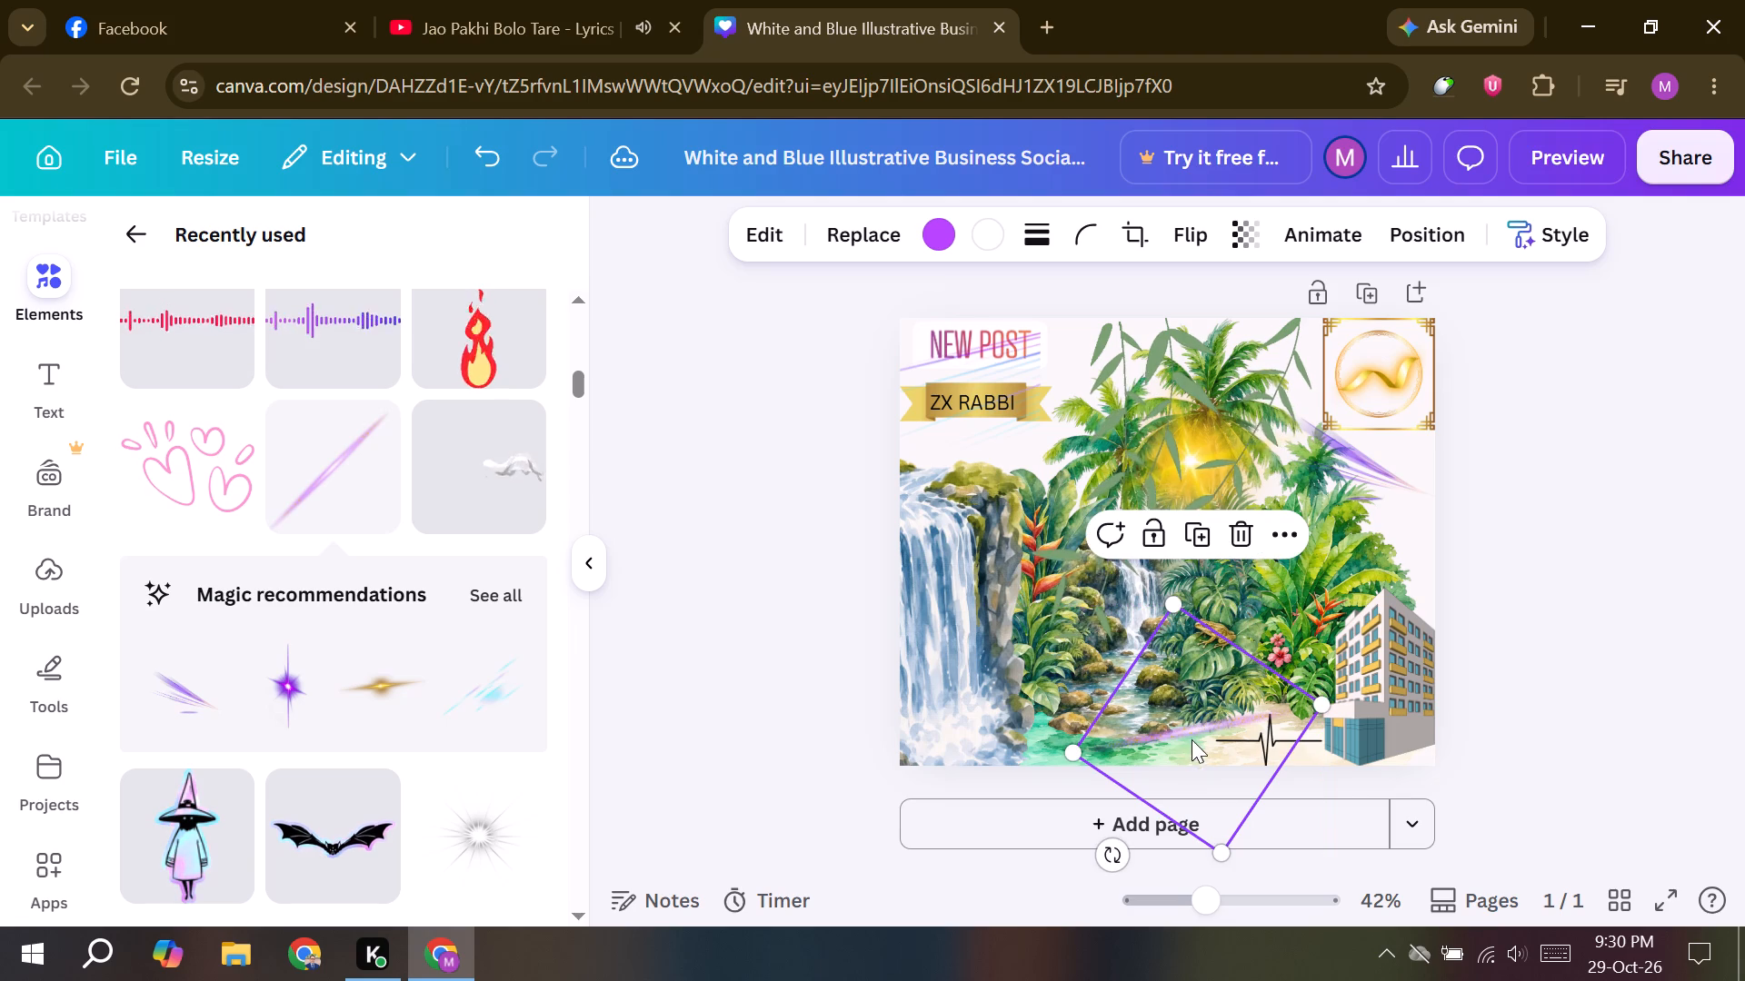
pyautogui.moveTo(1122, 850); pyautogui.dragTo(1131, 872)
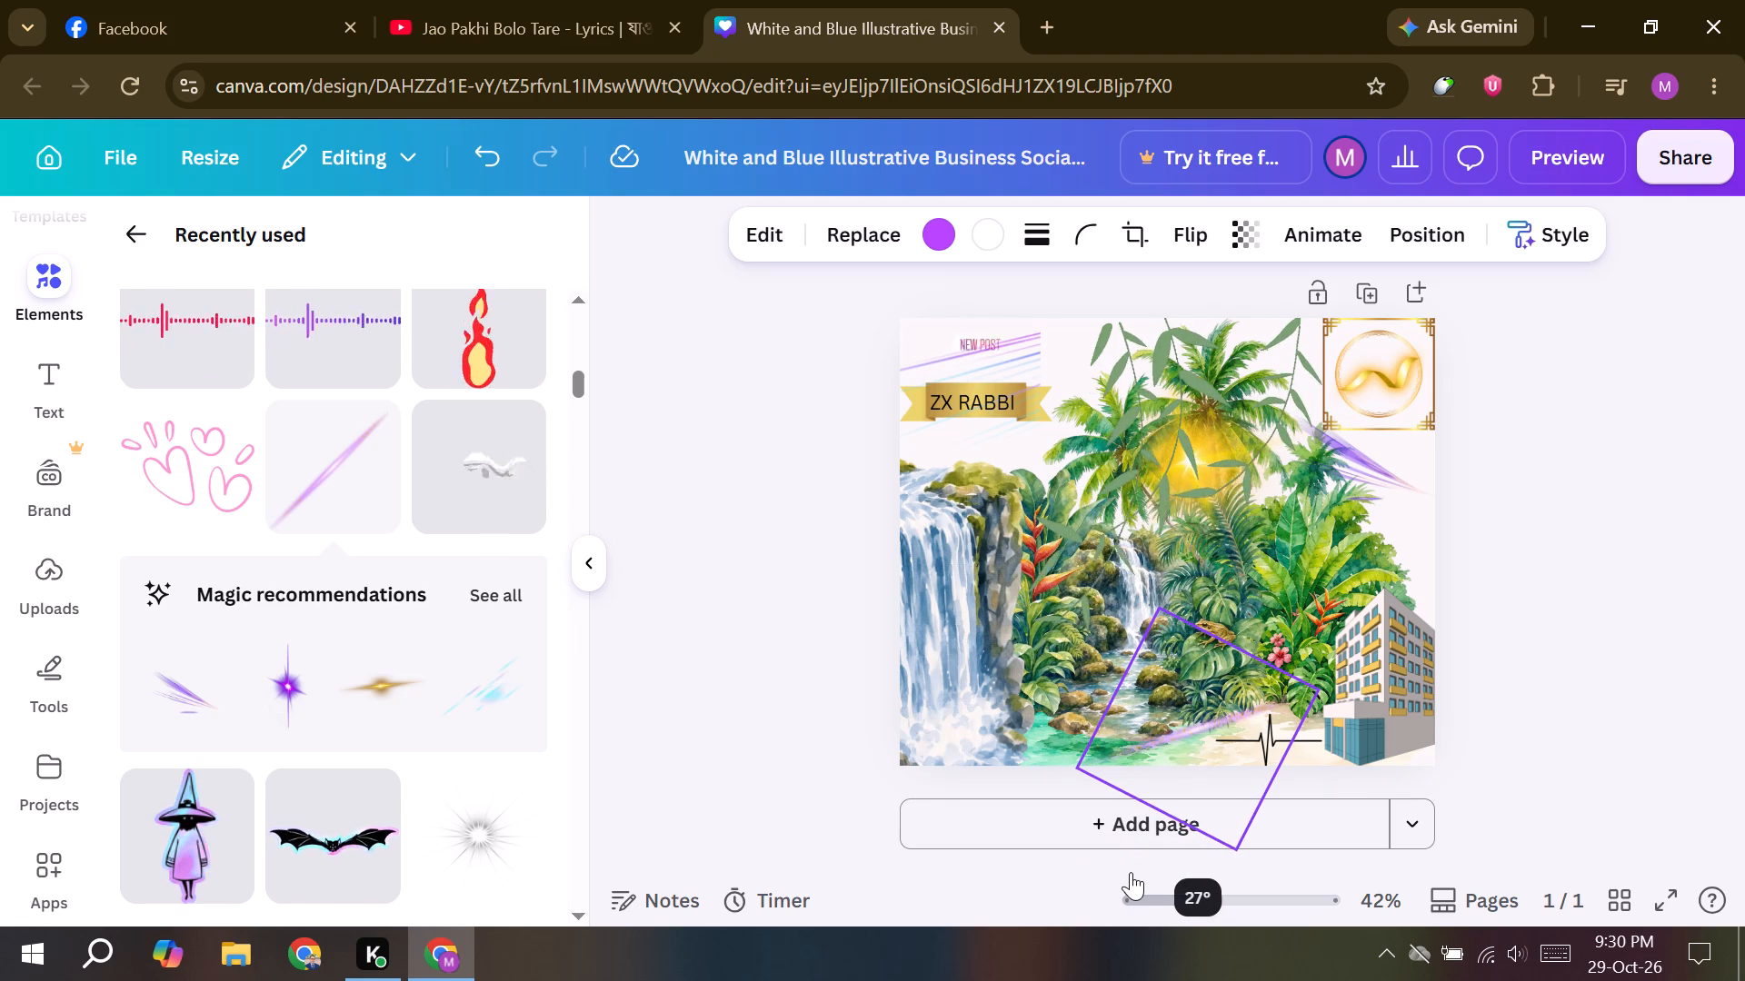
pyautogui.moveTo(1131, 872); pyautogui.dragTo(1135, 874)
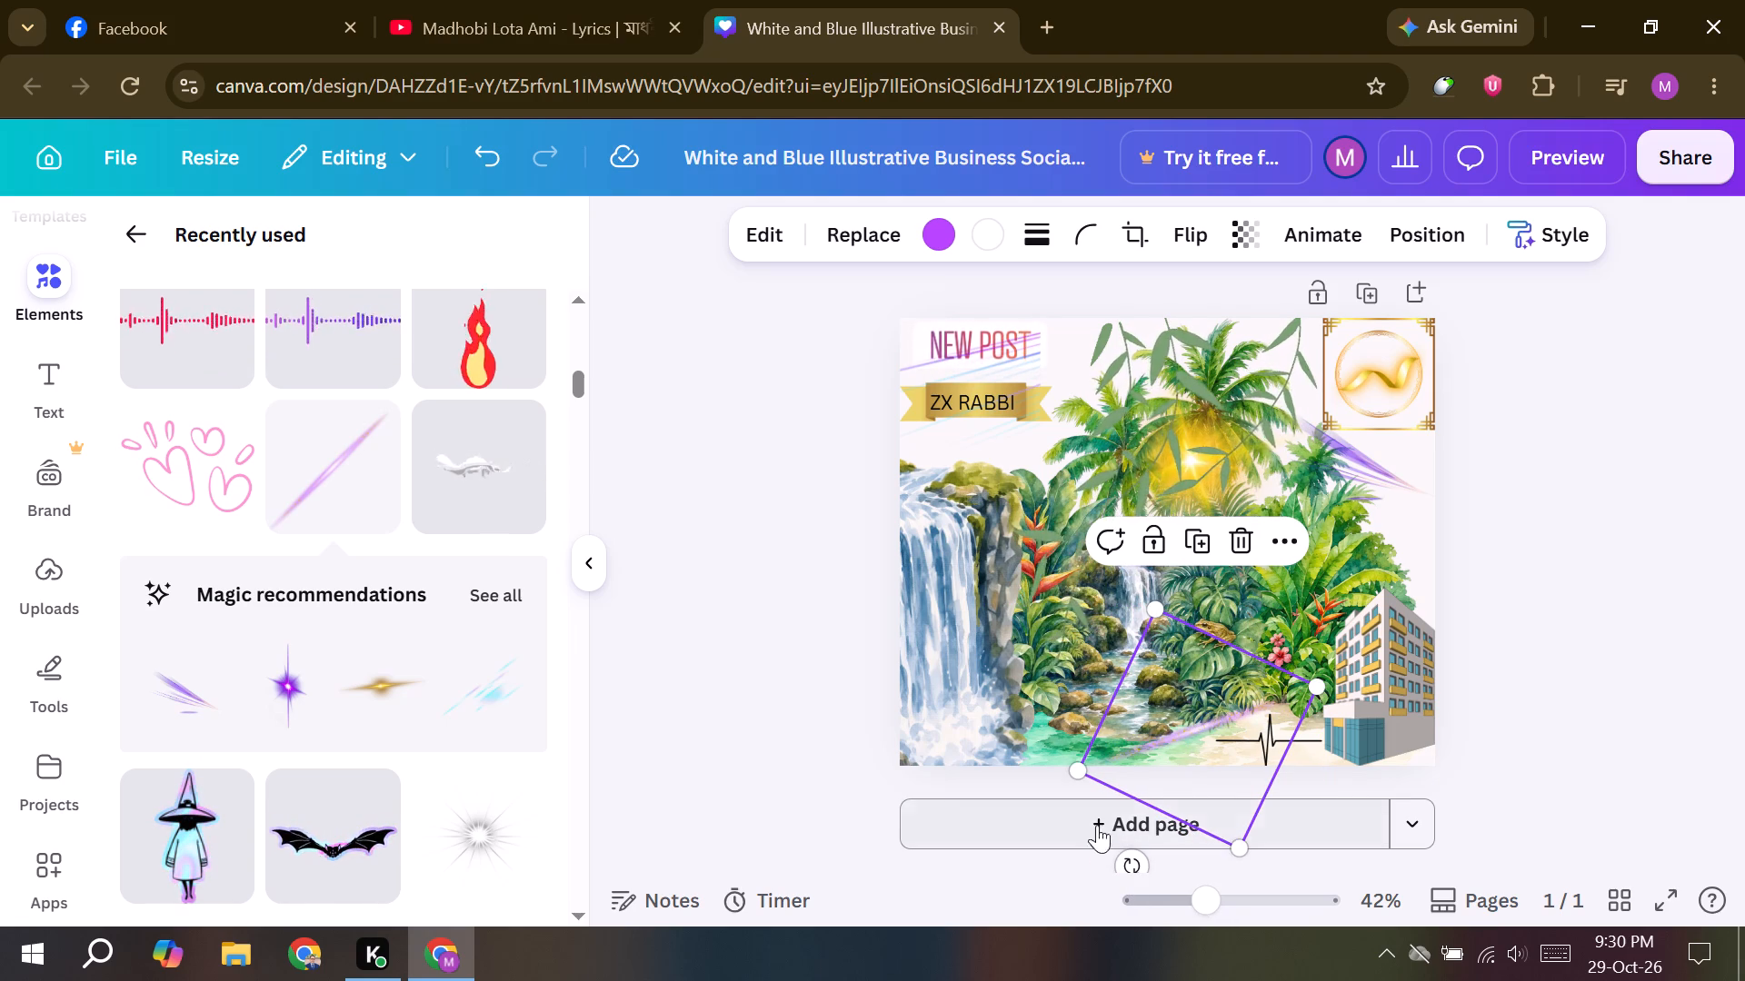
# Duplicate the rotated purple streak several times to build a band of parallel streaks behind the heartbeat line, reaching toward the building.
pyautogui.click(378, 450)
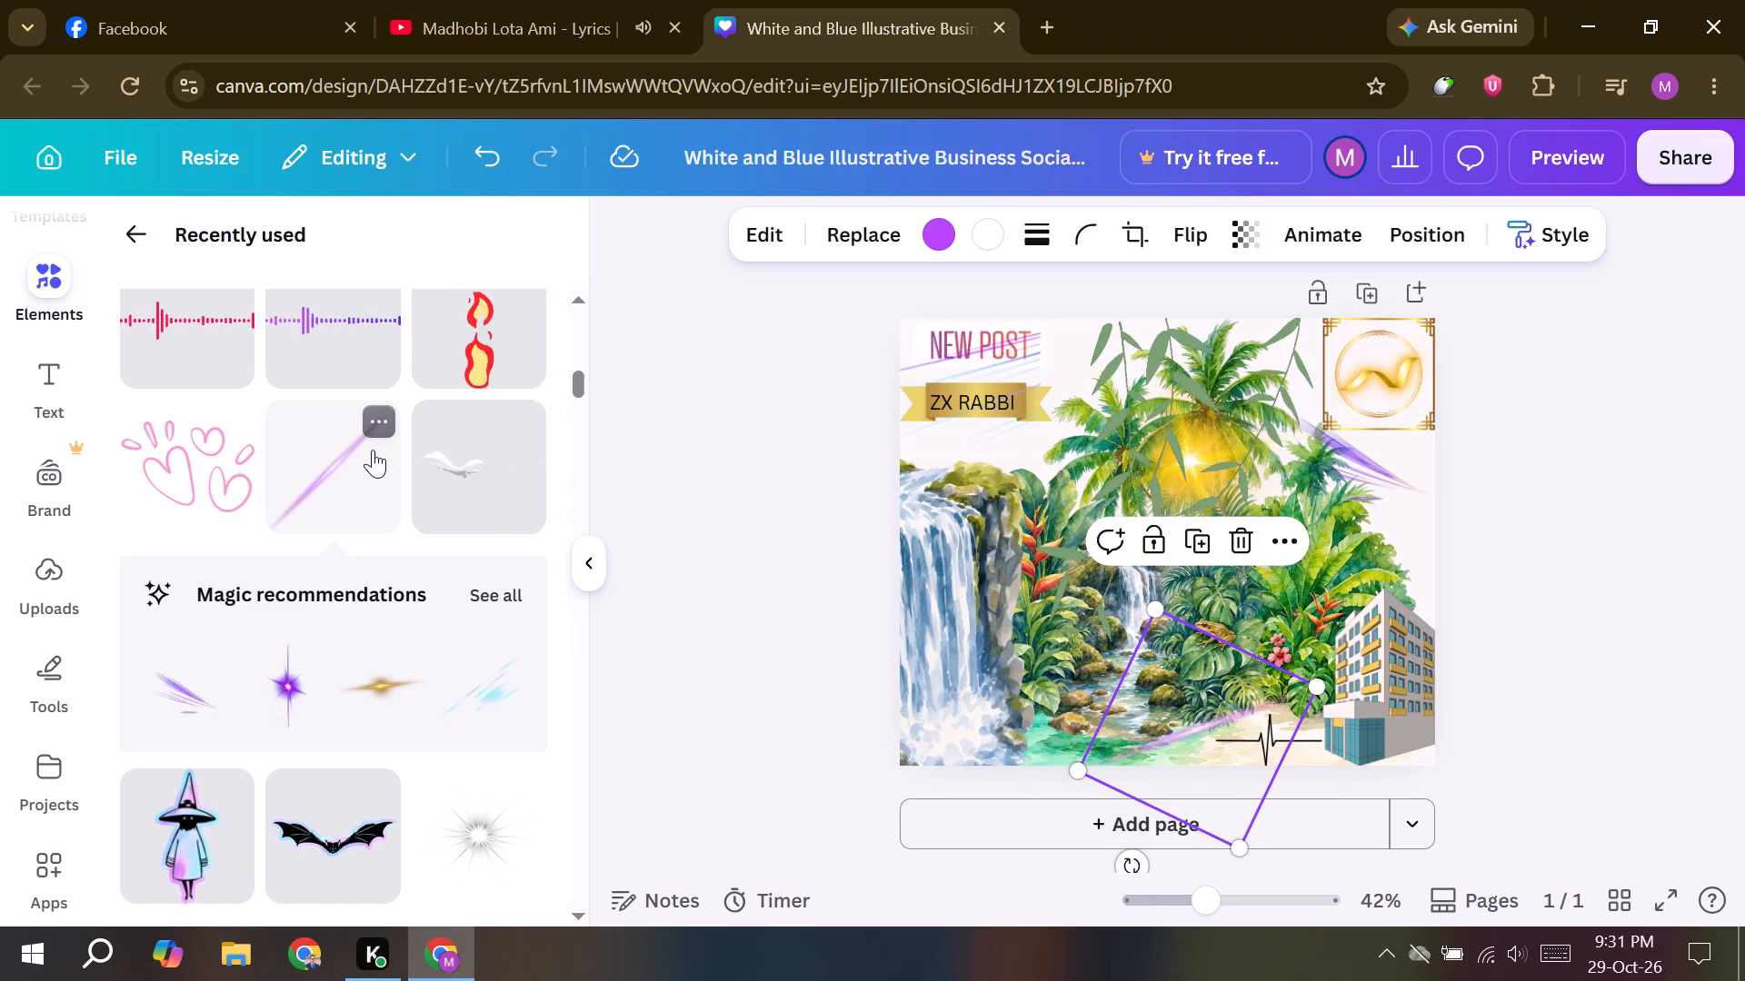
pyautogui.moveTo(1147, 555); pyautogui.dragTo(1744, 619)
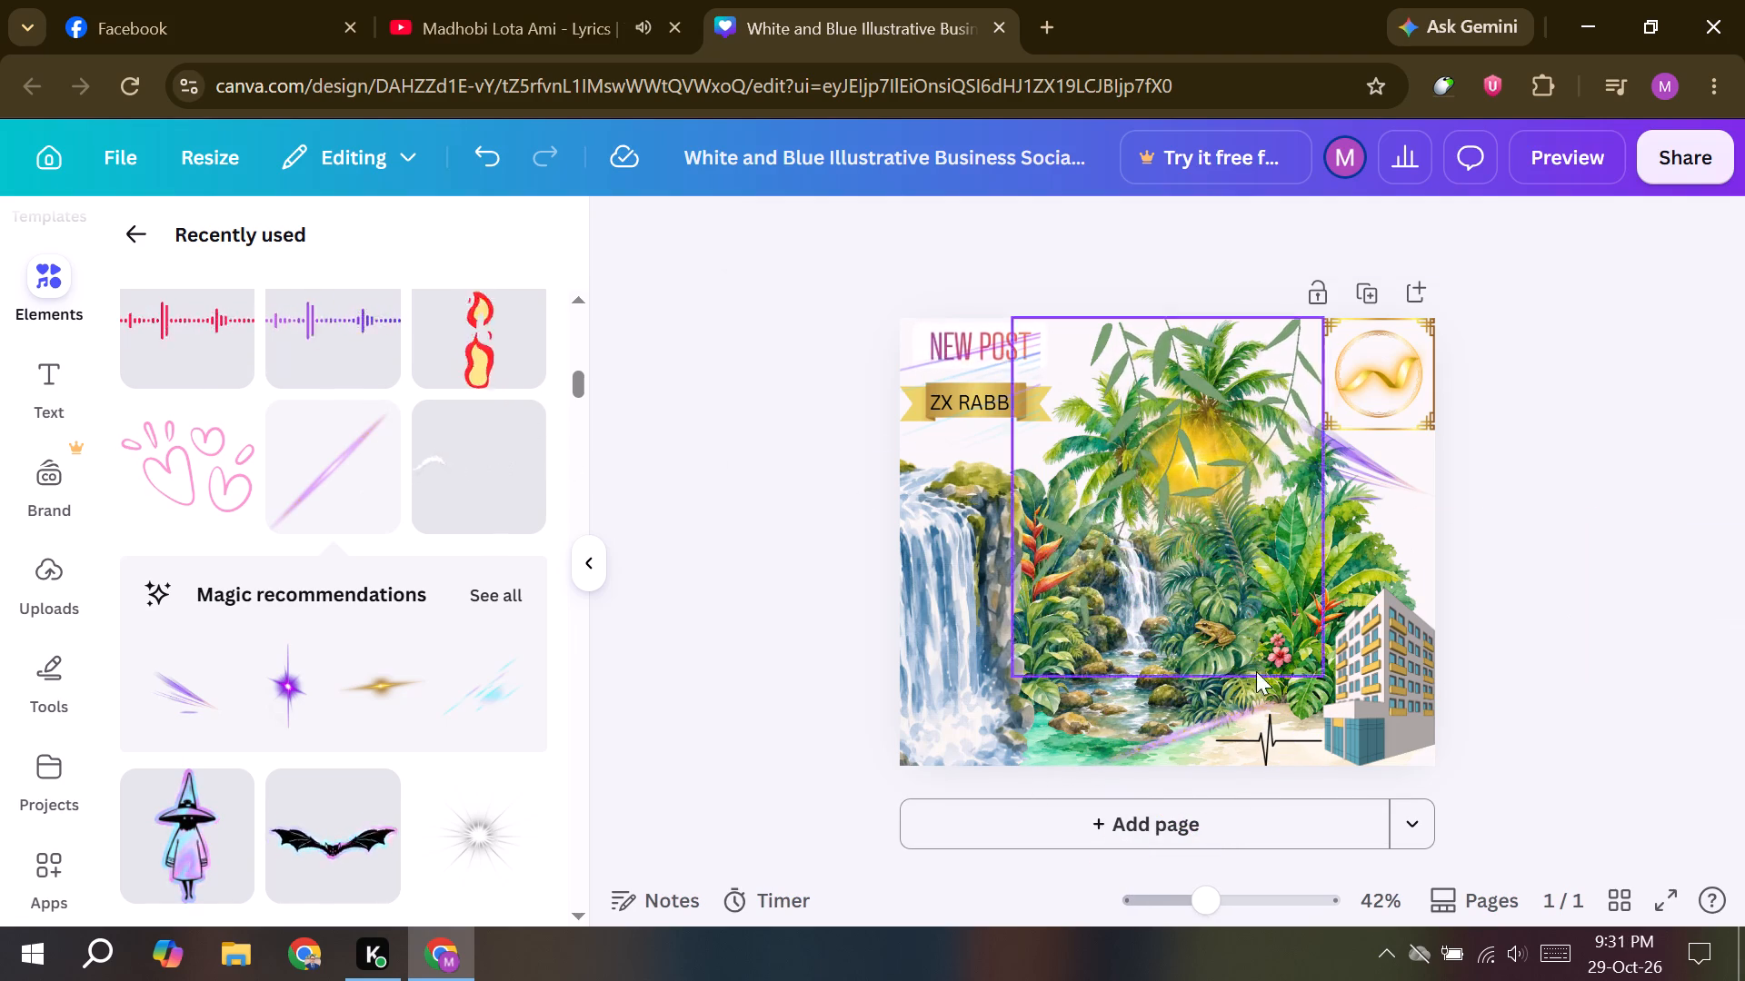
pyautogui.click(1190, 718)
pyautogui.doubleClick(1193, 560)
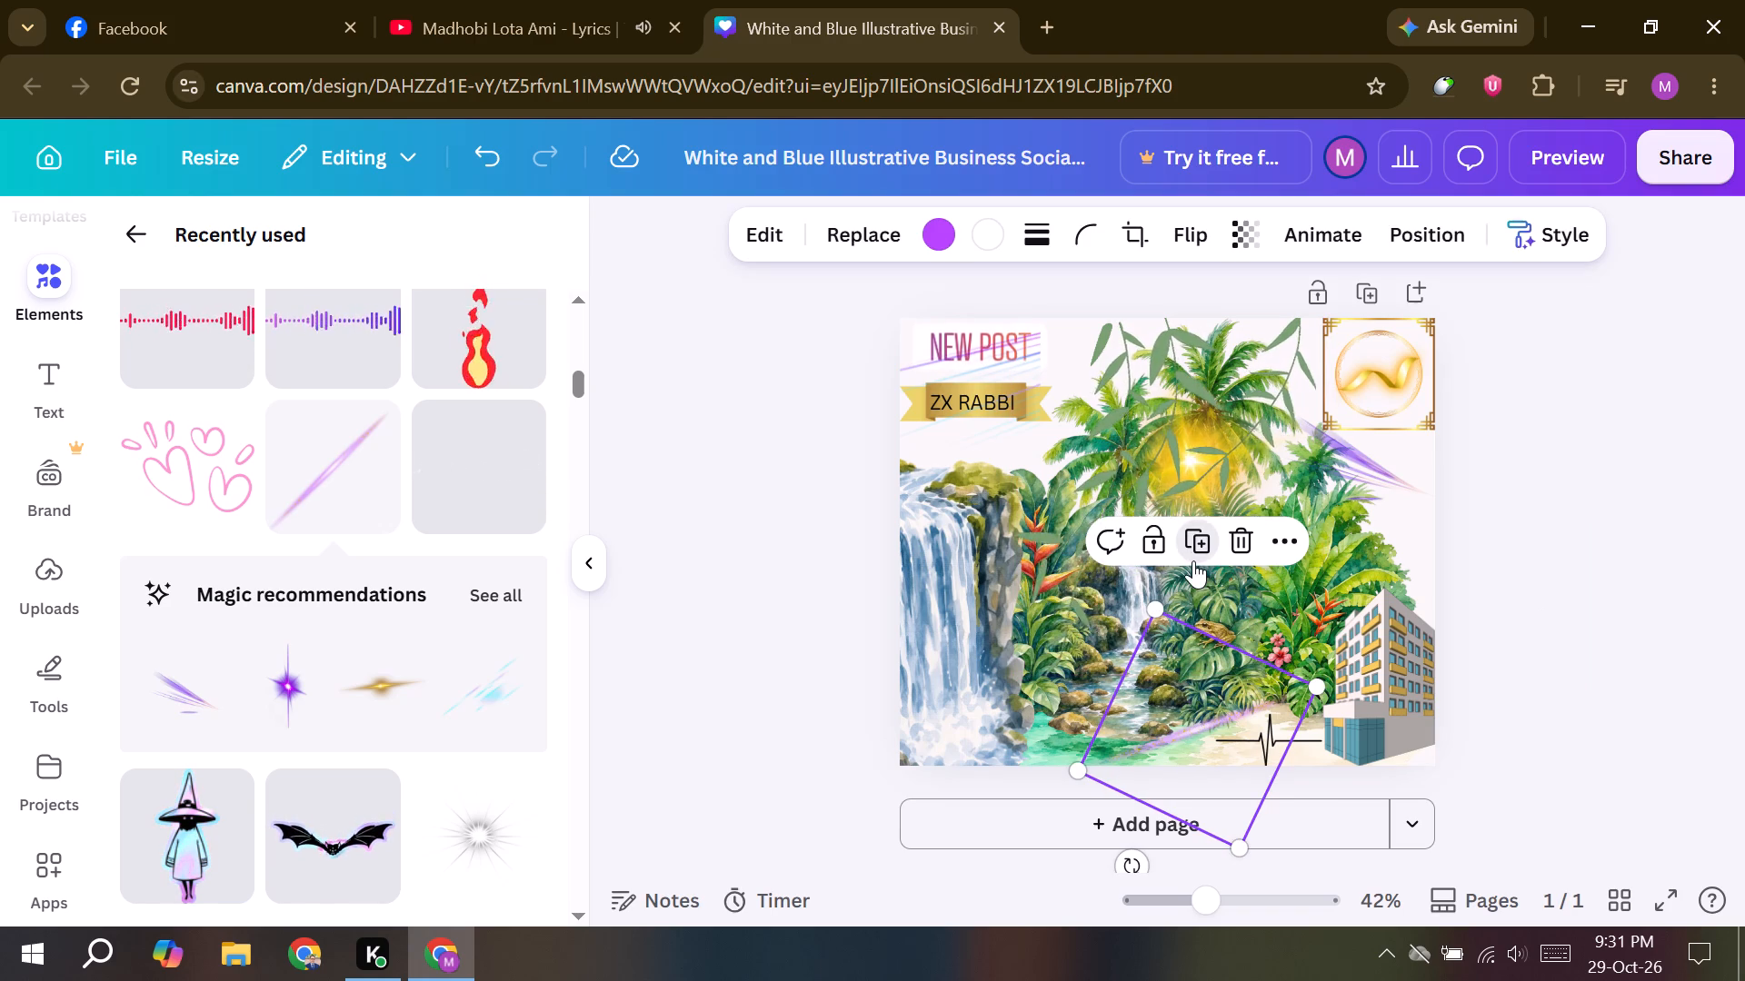
pyautogui.doubleClick(1210, 559)
pyautogui.doubleClick(1237, 586)
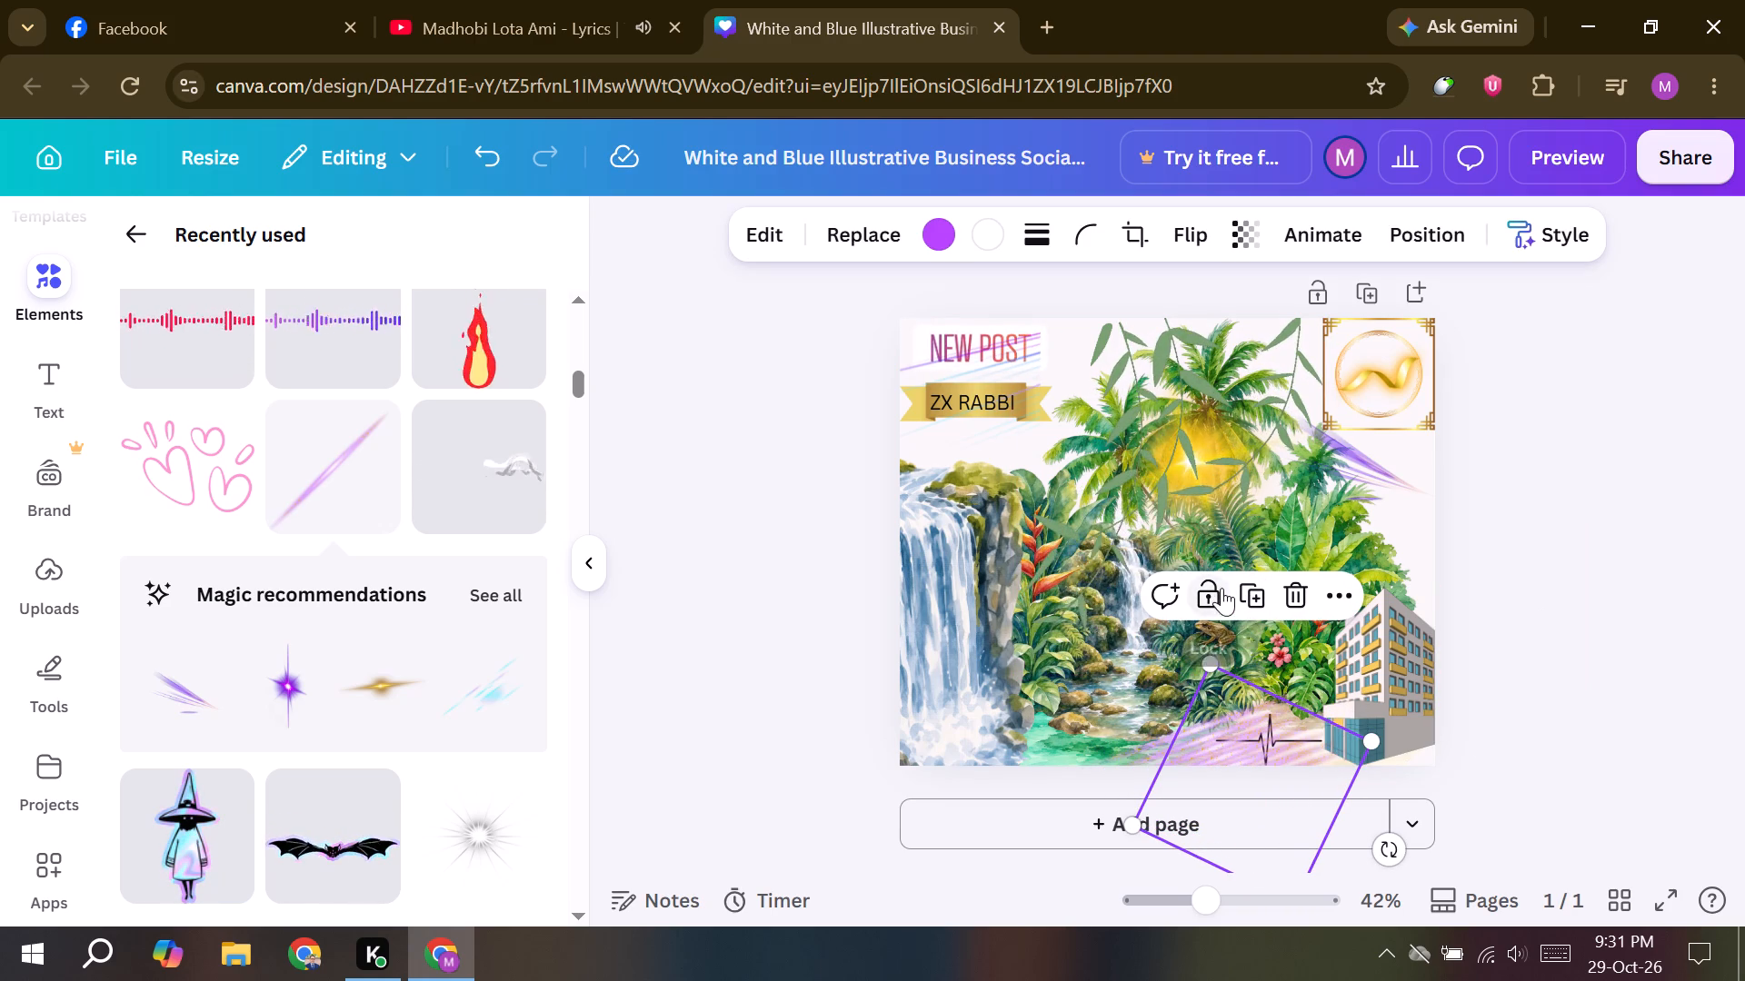
pyautogui.doubleClick(1246, 595)
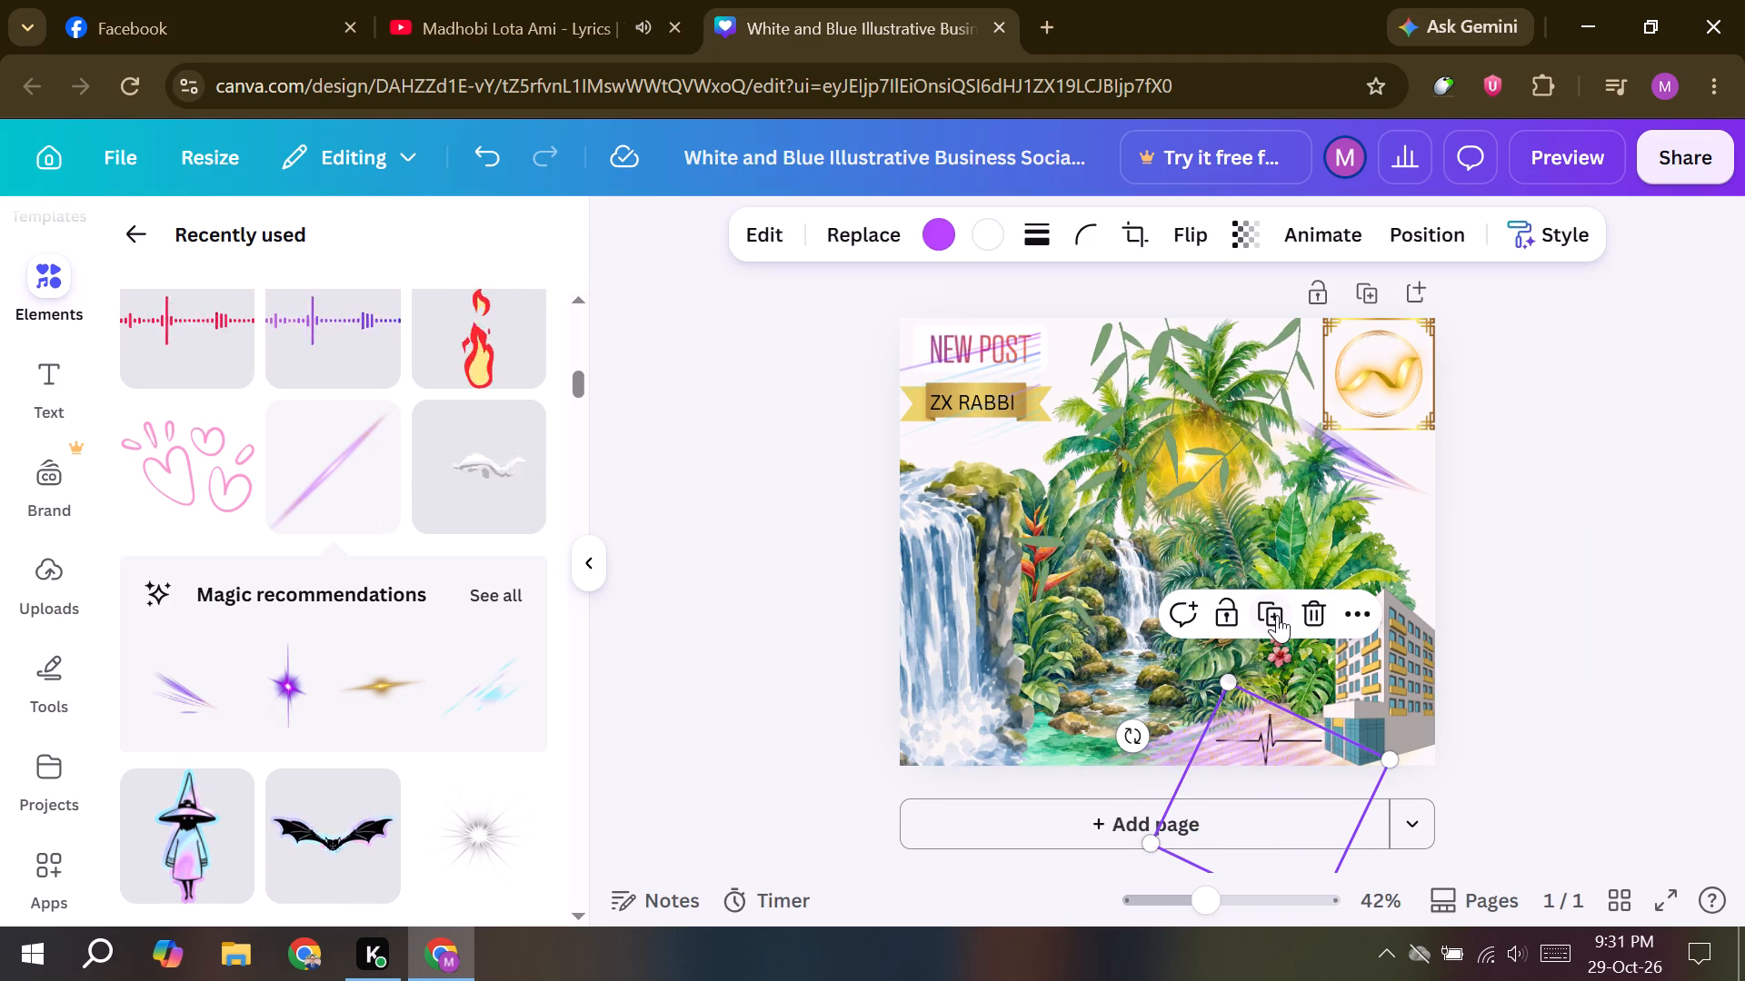
pyautogui.click(1277, 615)
pyautogui.click(1292, 628)
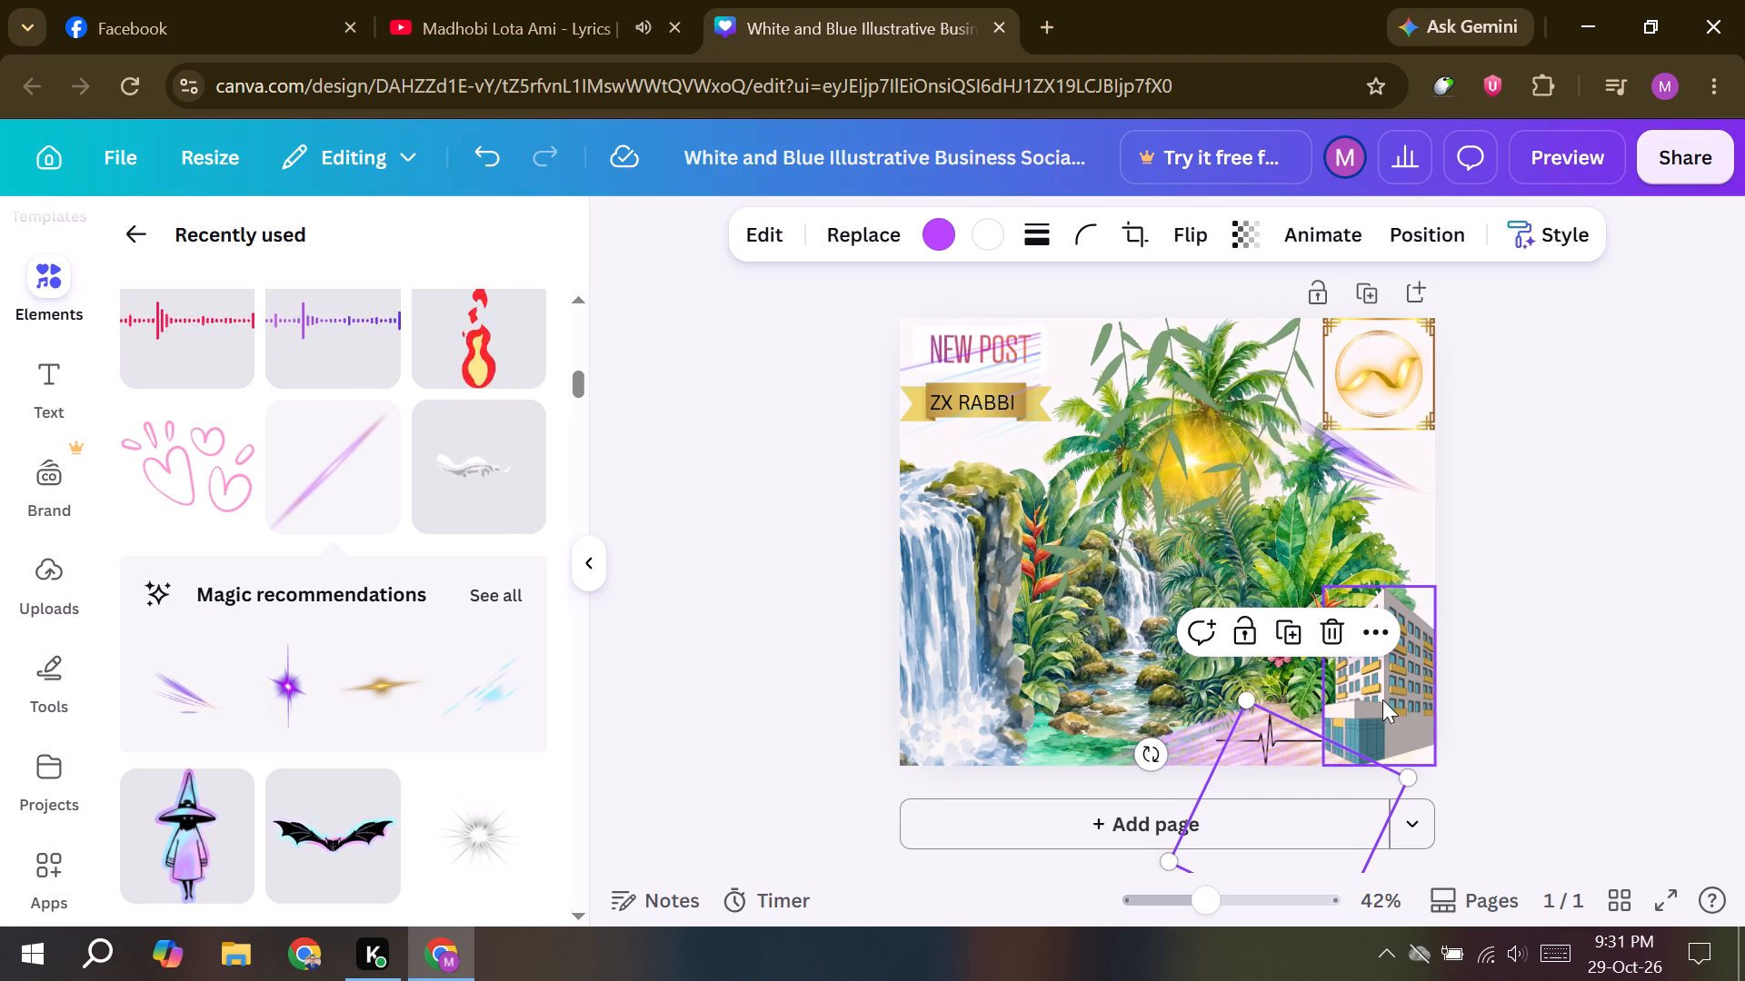
# Move the end copy of the purple streaks over the base of the building at the page's bottom-right corner.
pyautogui.moveTo(1371, 758); pyautogui.dragTo(1403, 753)
pyautogui.click(1570, 725)
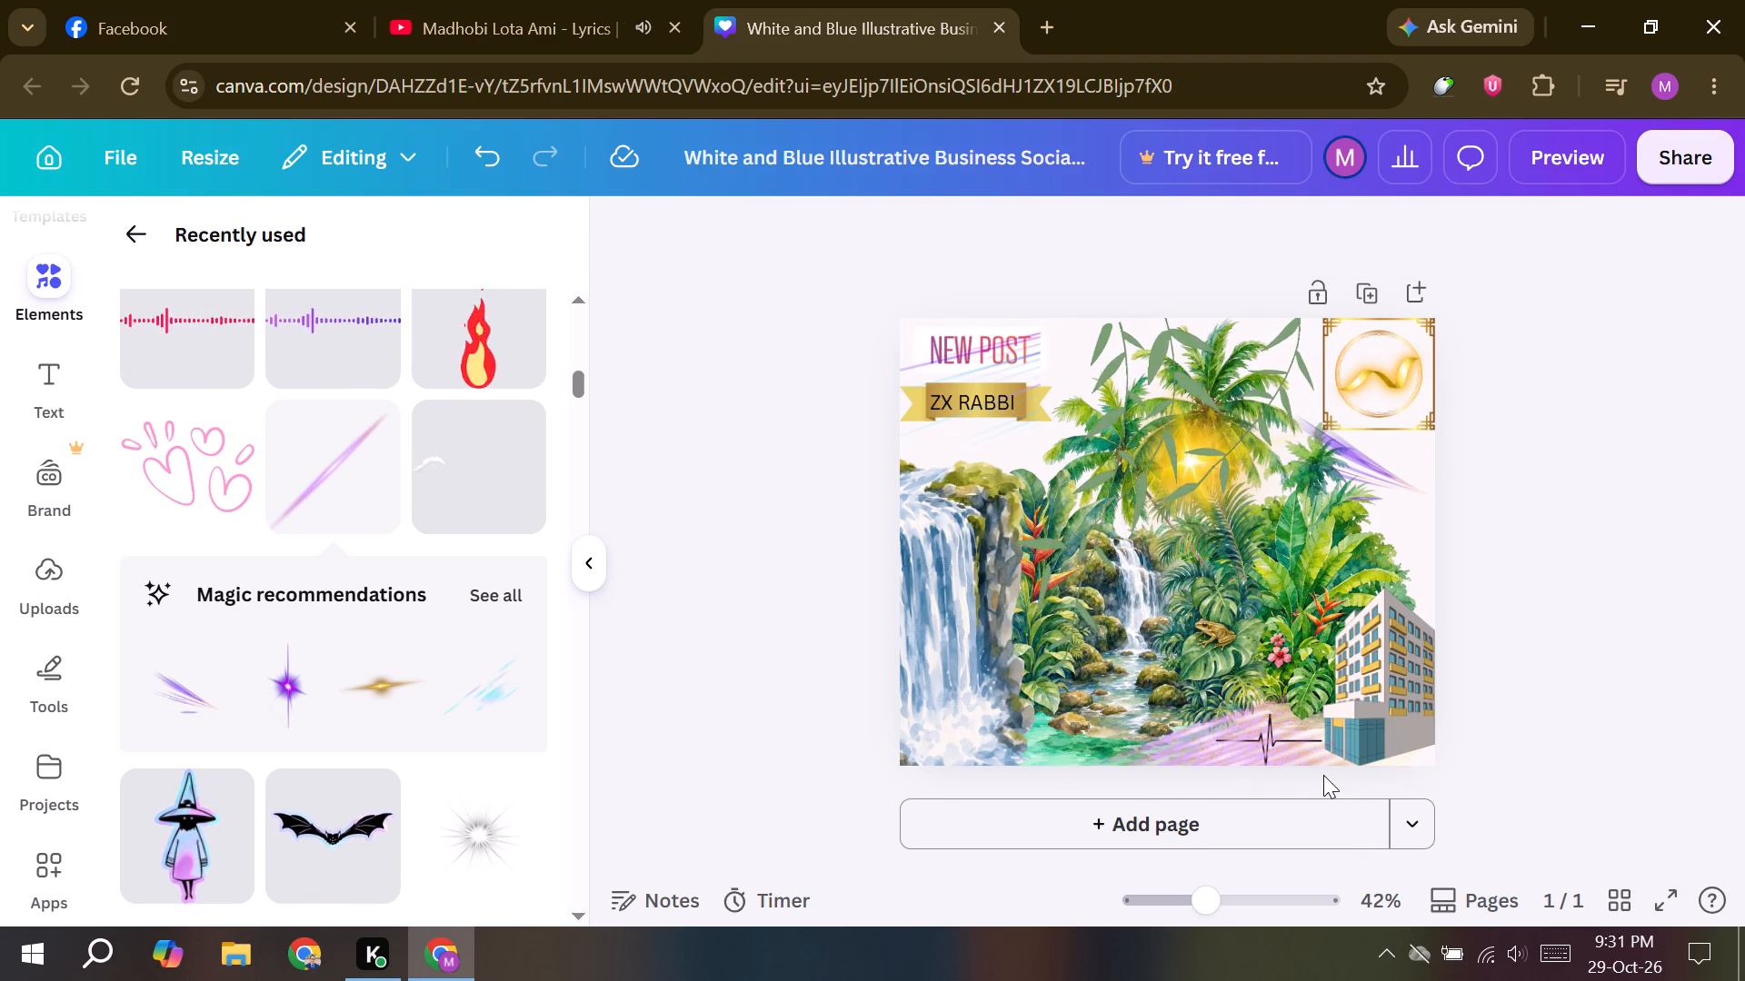
pyautogui.moveTo(1326, 762); pyautogui.dragTo(1361, 756)
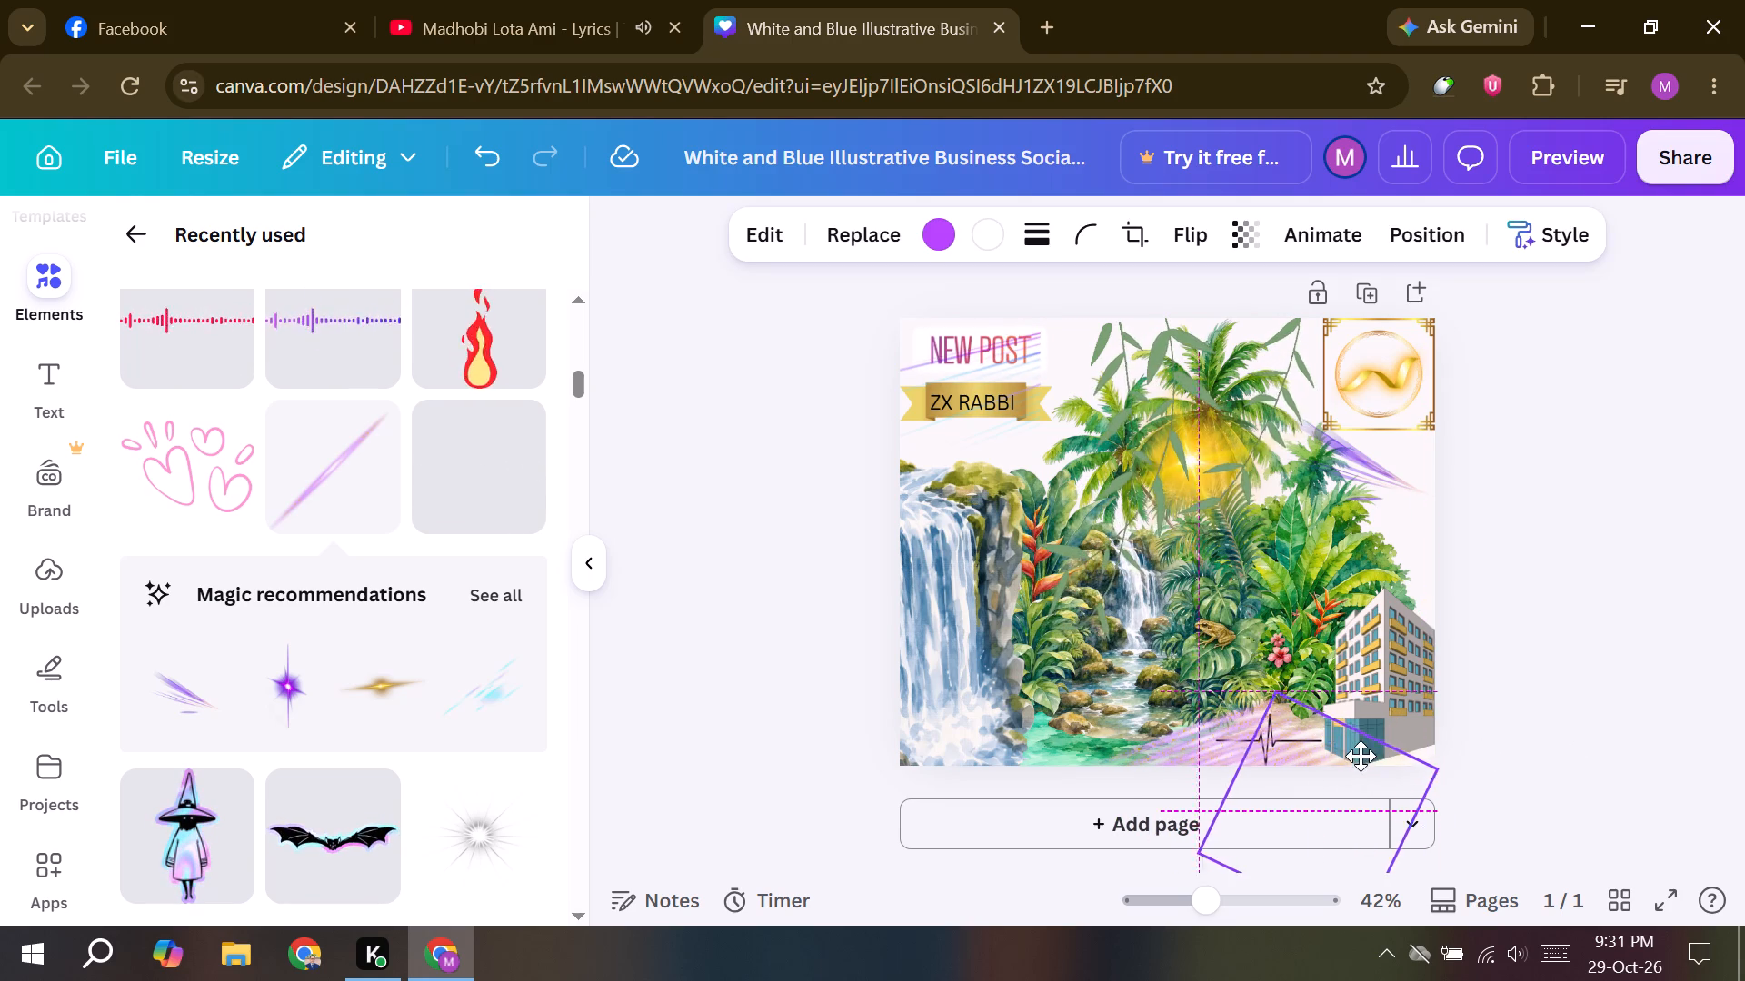
pyautogui.moveTo(1361, 756); pyautogui.dragTo(1415, 694)
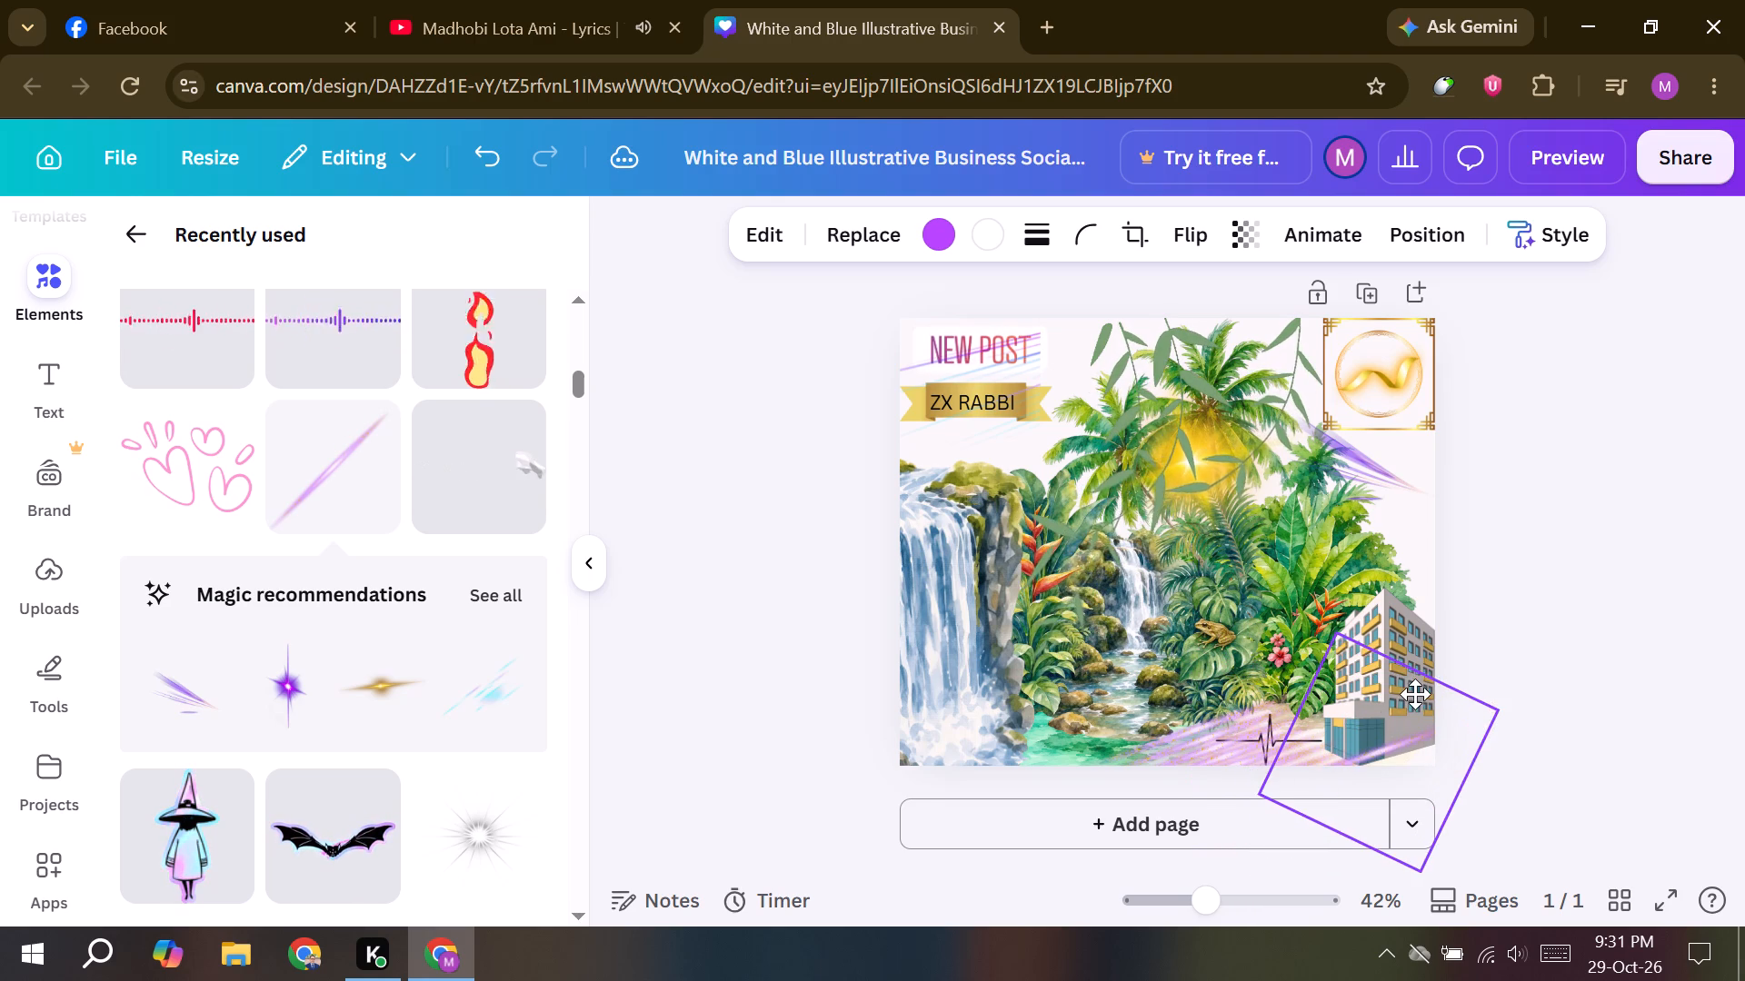
pyautogui.moveTo(1415, 694); pyautogui.dragTo(1421, 699)
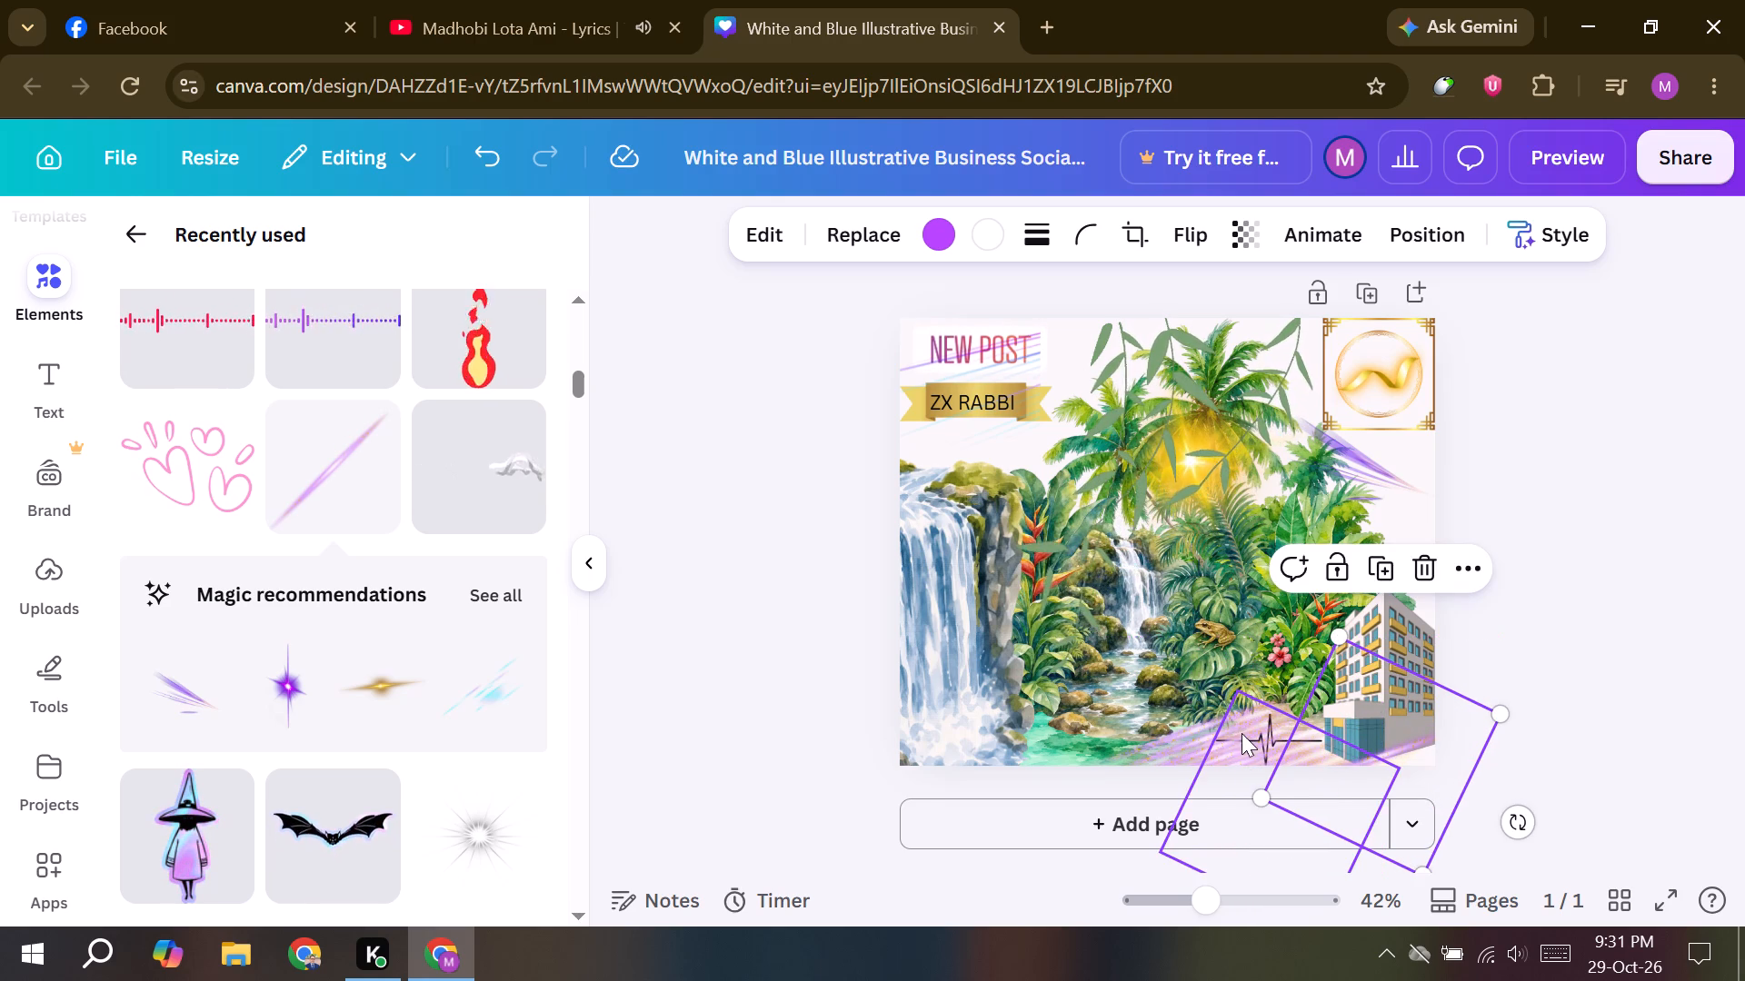
# Duplicate the purple streak at the page's bottom-right corner and arrange the copies over the building's base and right edge.
pyautogui.click(1381, 569)
pyautogui.moveTo(1477, 699); pyautogui.dragTo(1446, 744)
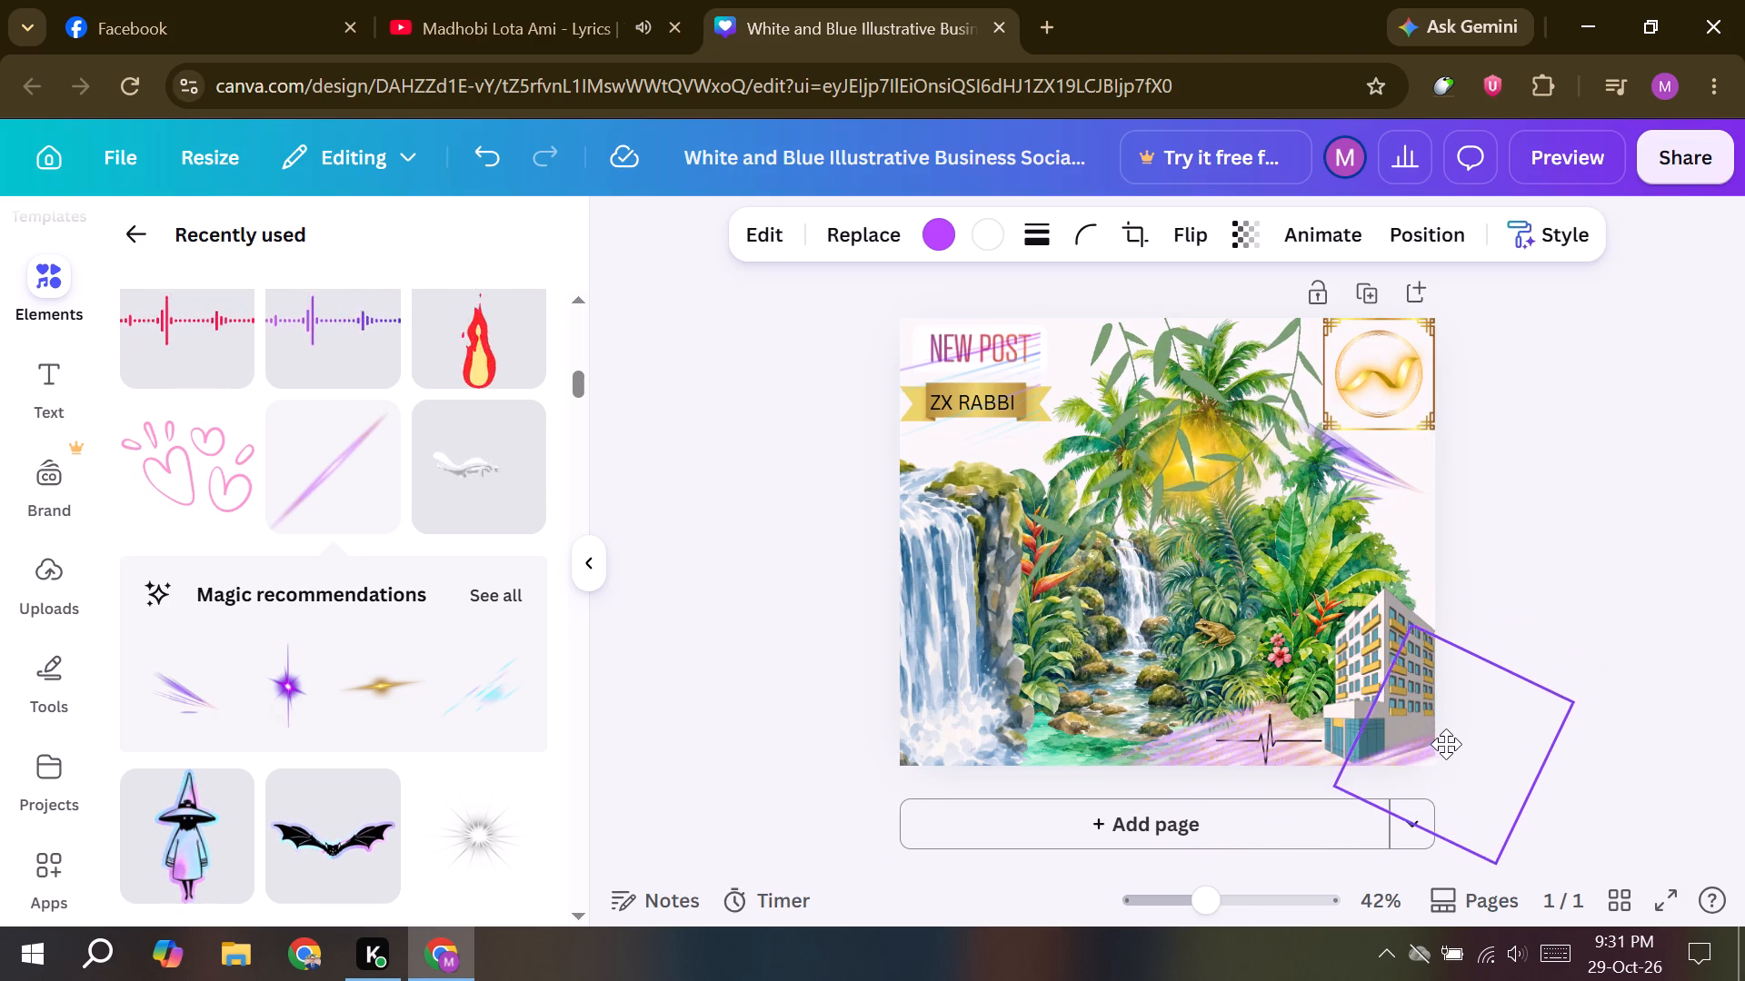
pyautogui.moveTo(1446, 744); pyautogui.dragTo(1433, 745)
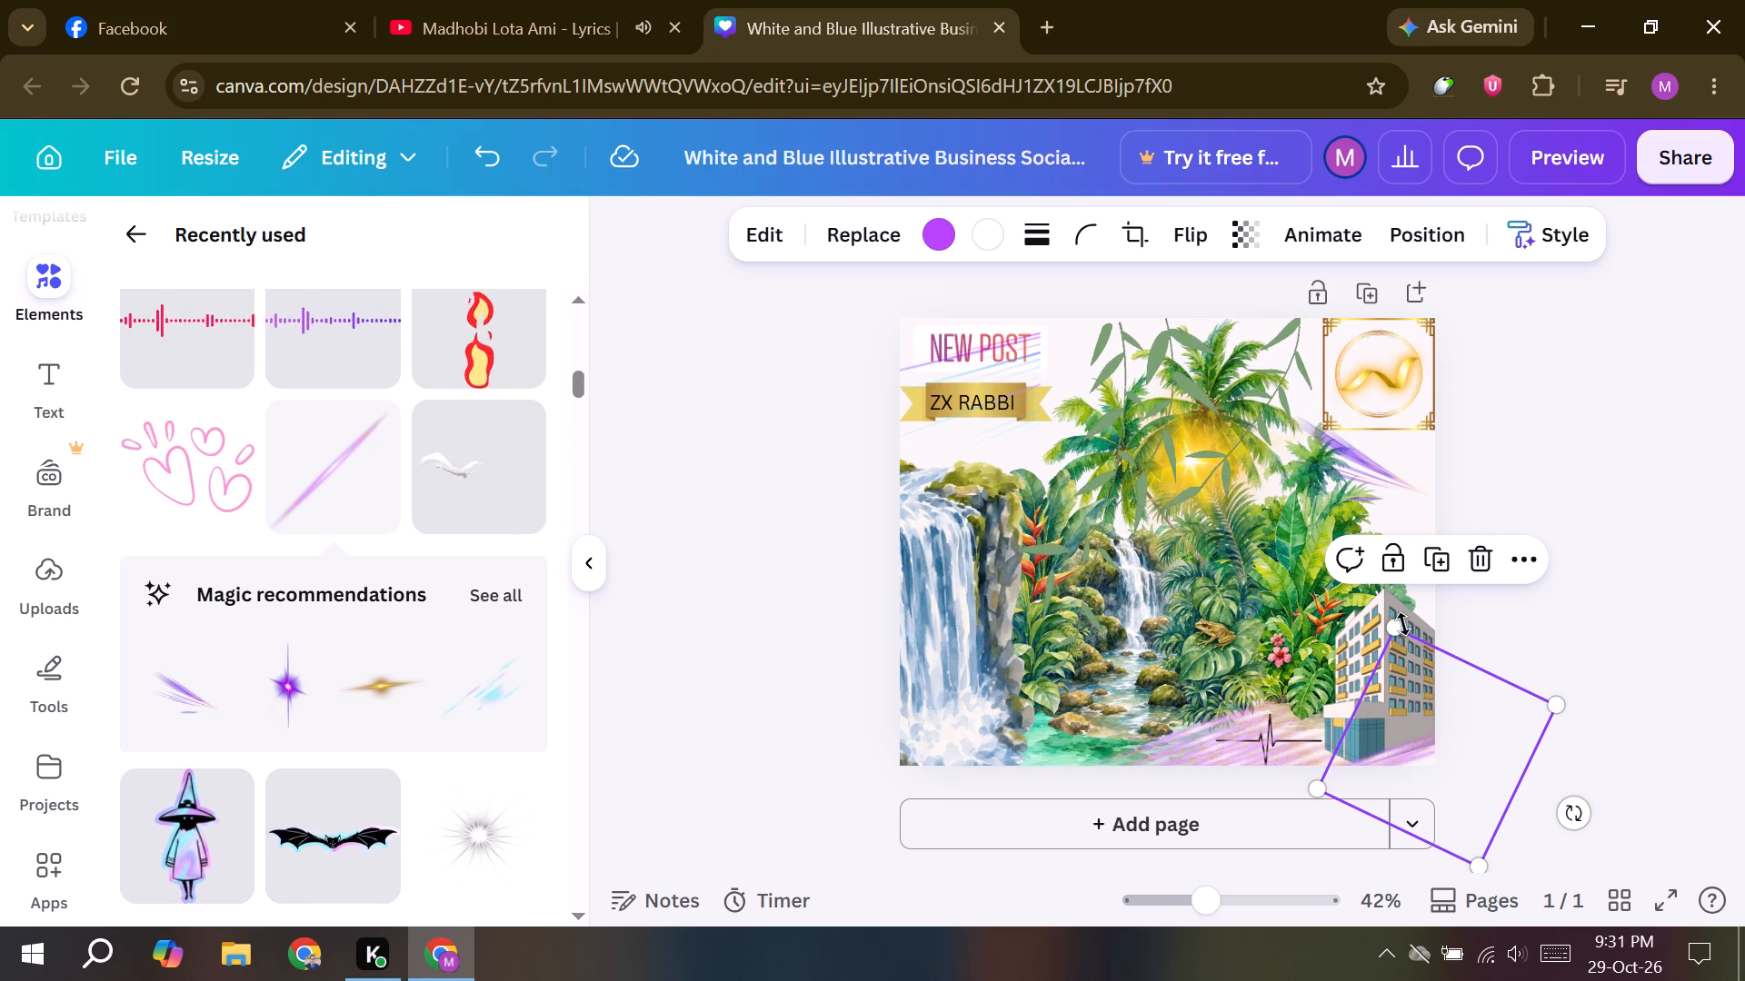
pyautogui.click(1428, 565)
pyautogui.moveTo(1447, 690); pyautogui.dragTo(1432, 700)
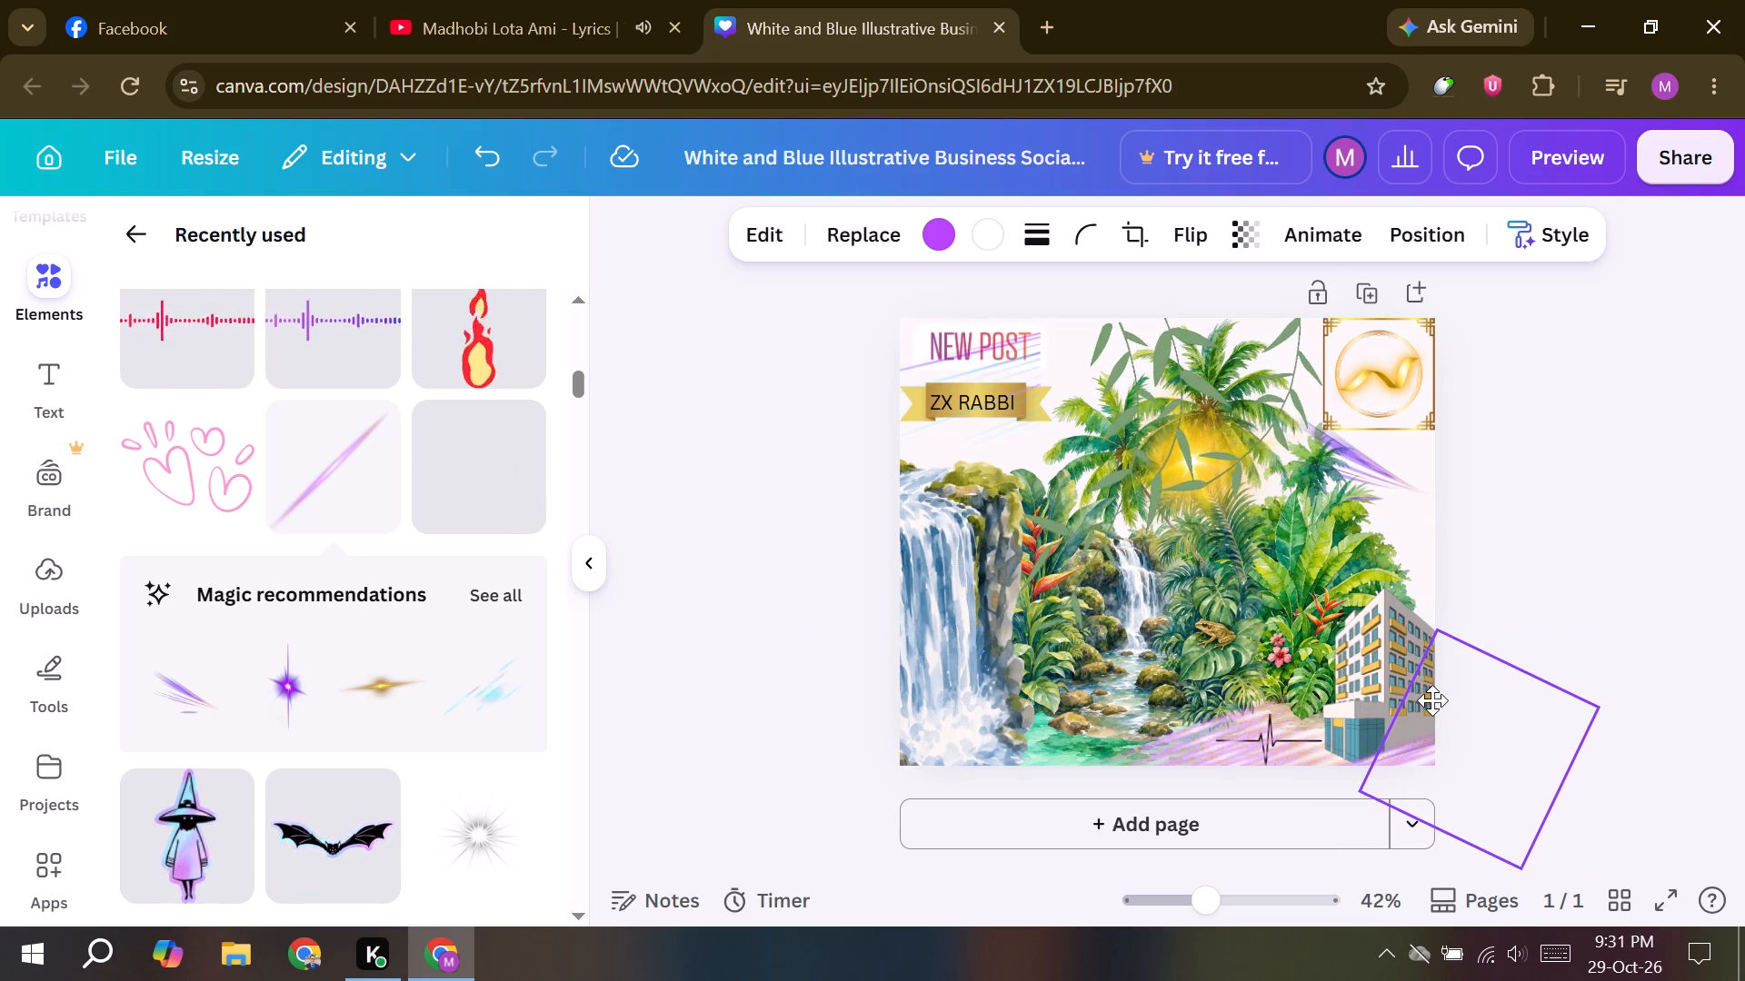
pyautogui.moveTo(1432, 700); pyautogui.dragTo(1422, 691)
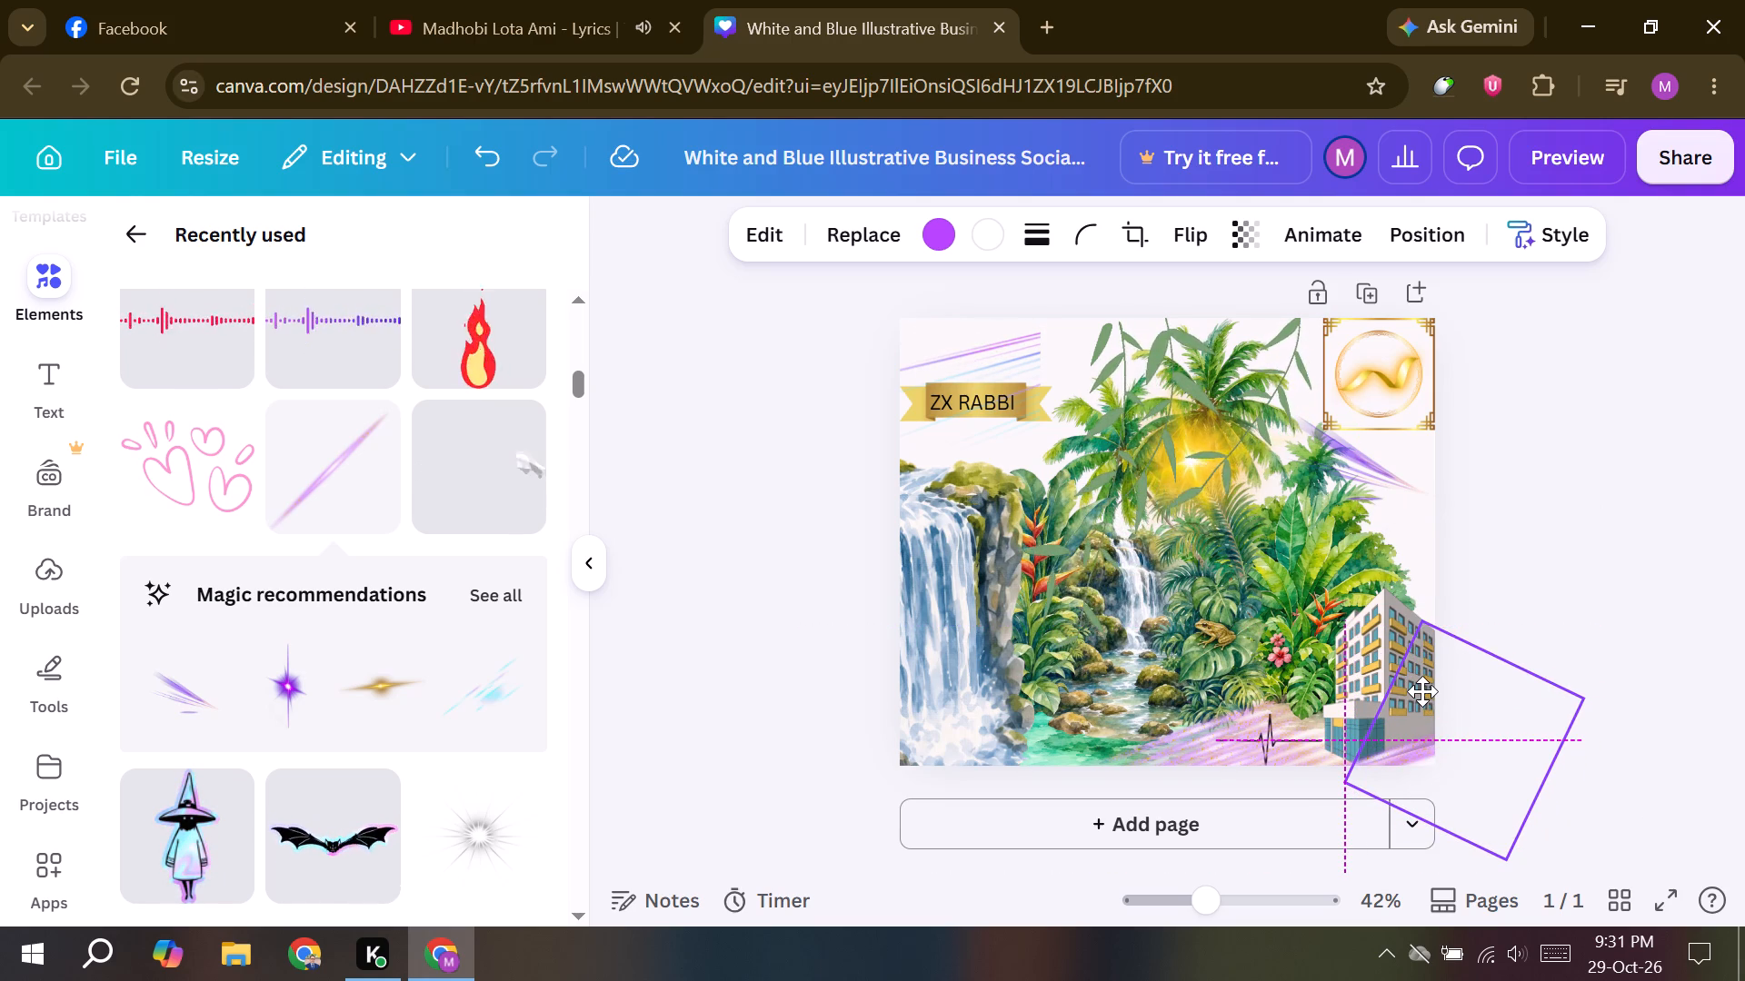
pyautogui.moveTo(1422, 691); pyautogui.dragTo(1425, 694)
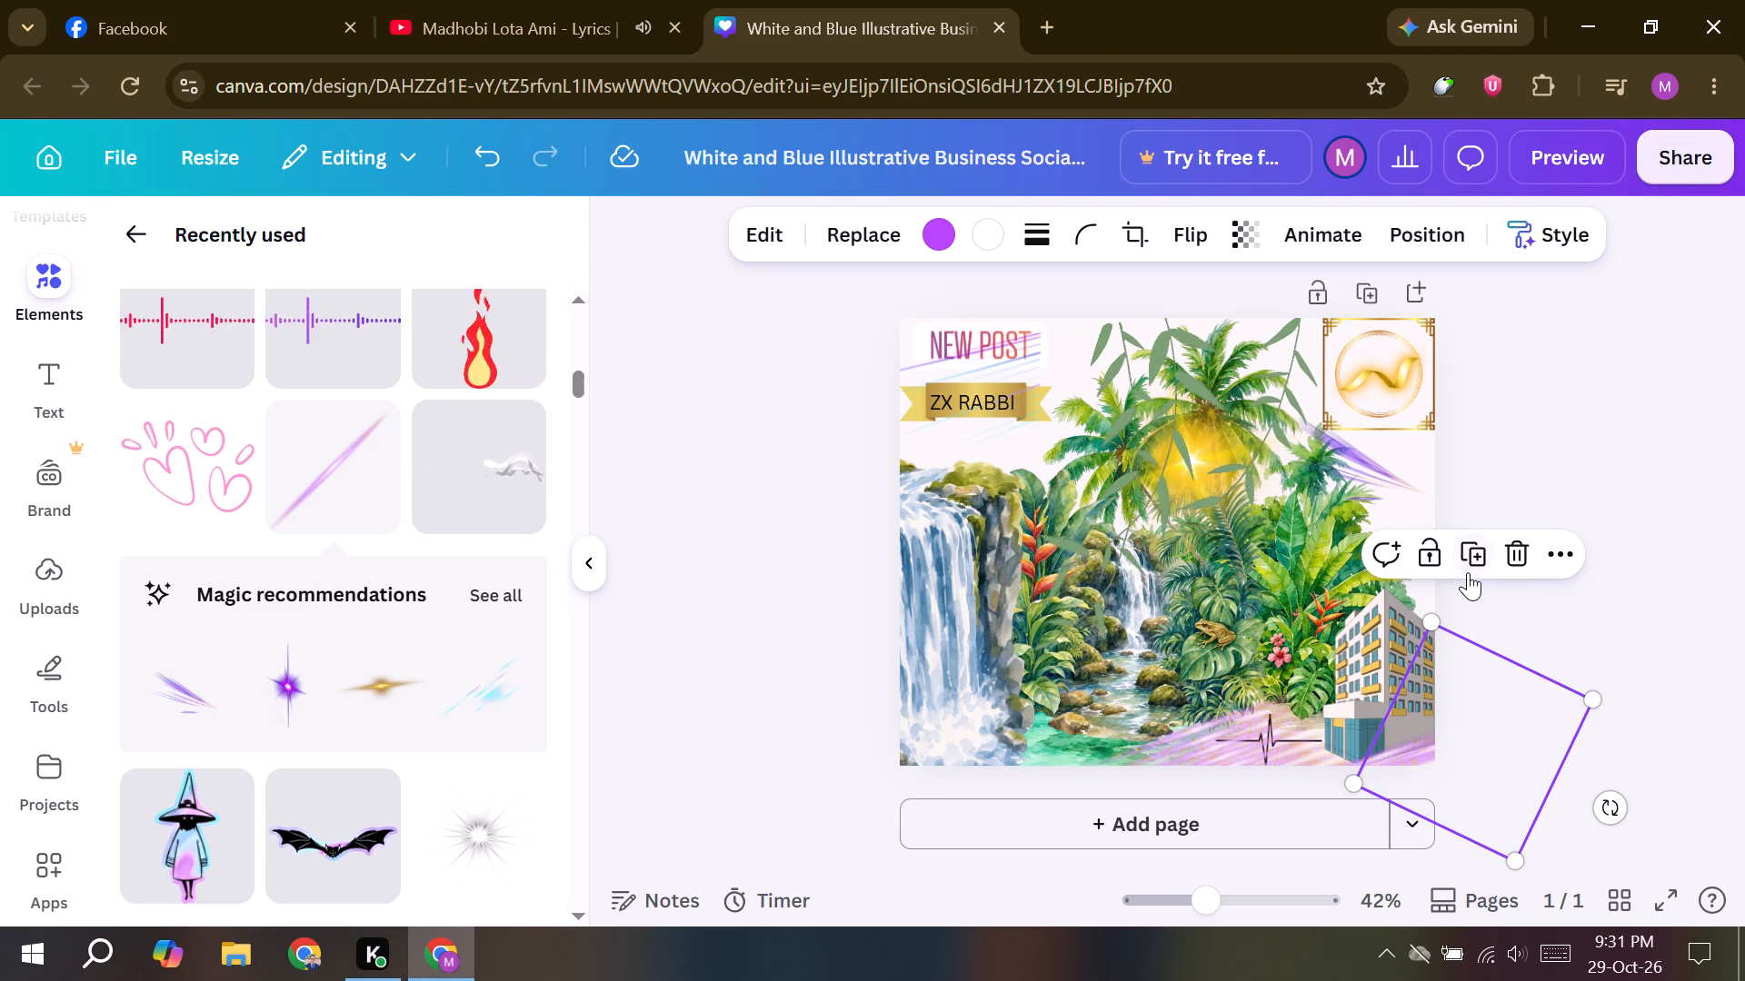
pyautogui.click(1468, 570)
pyautogui.click(1534, 607)
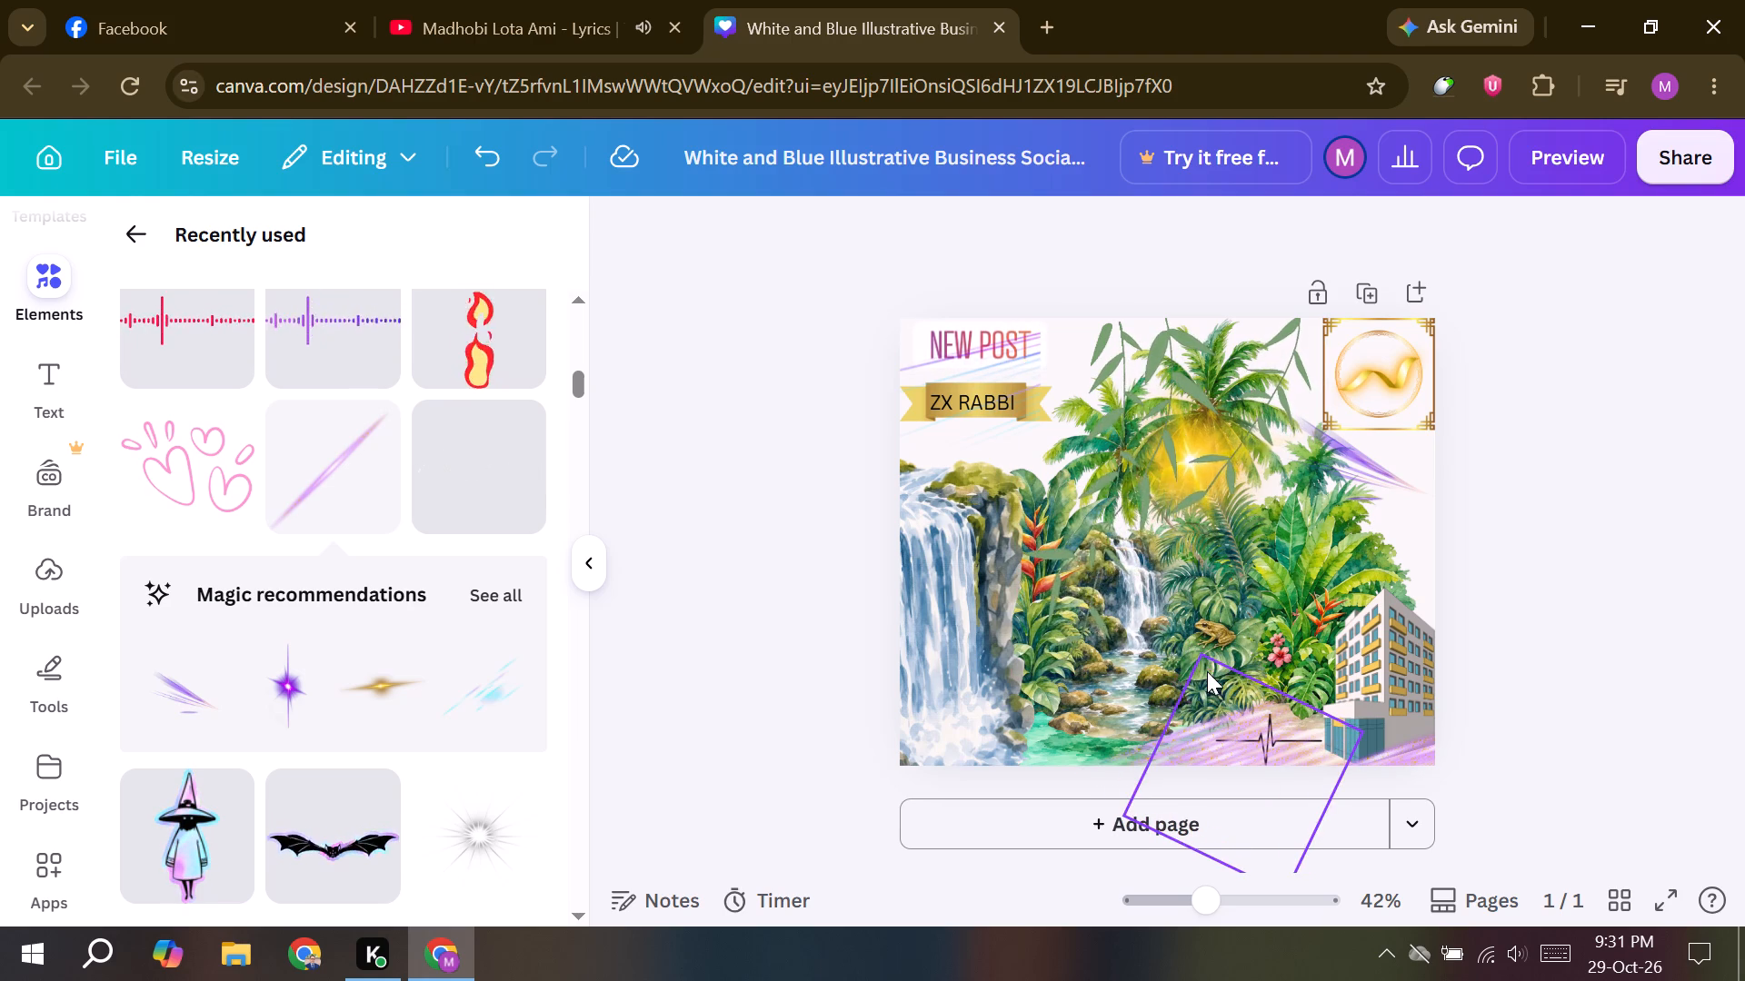
pyautogui.click(1625, 576)
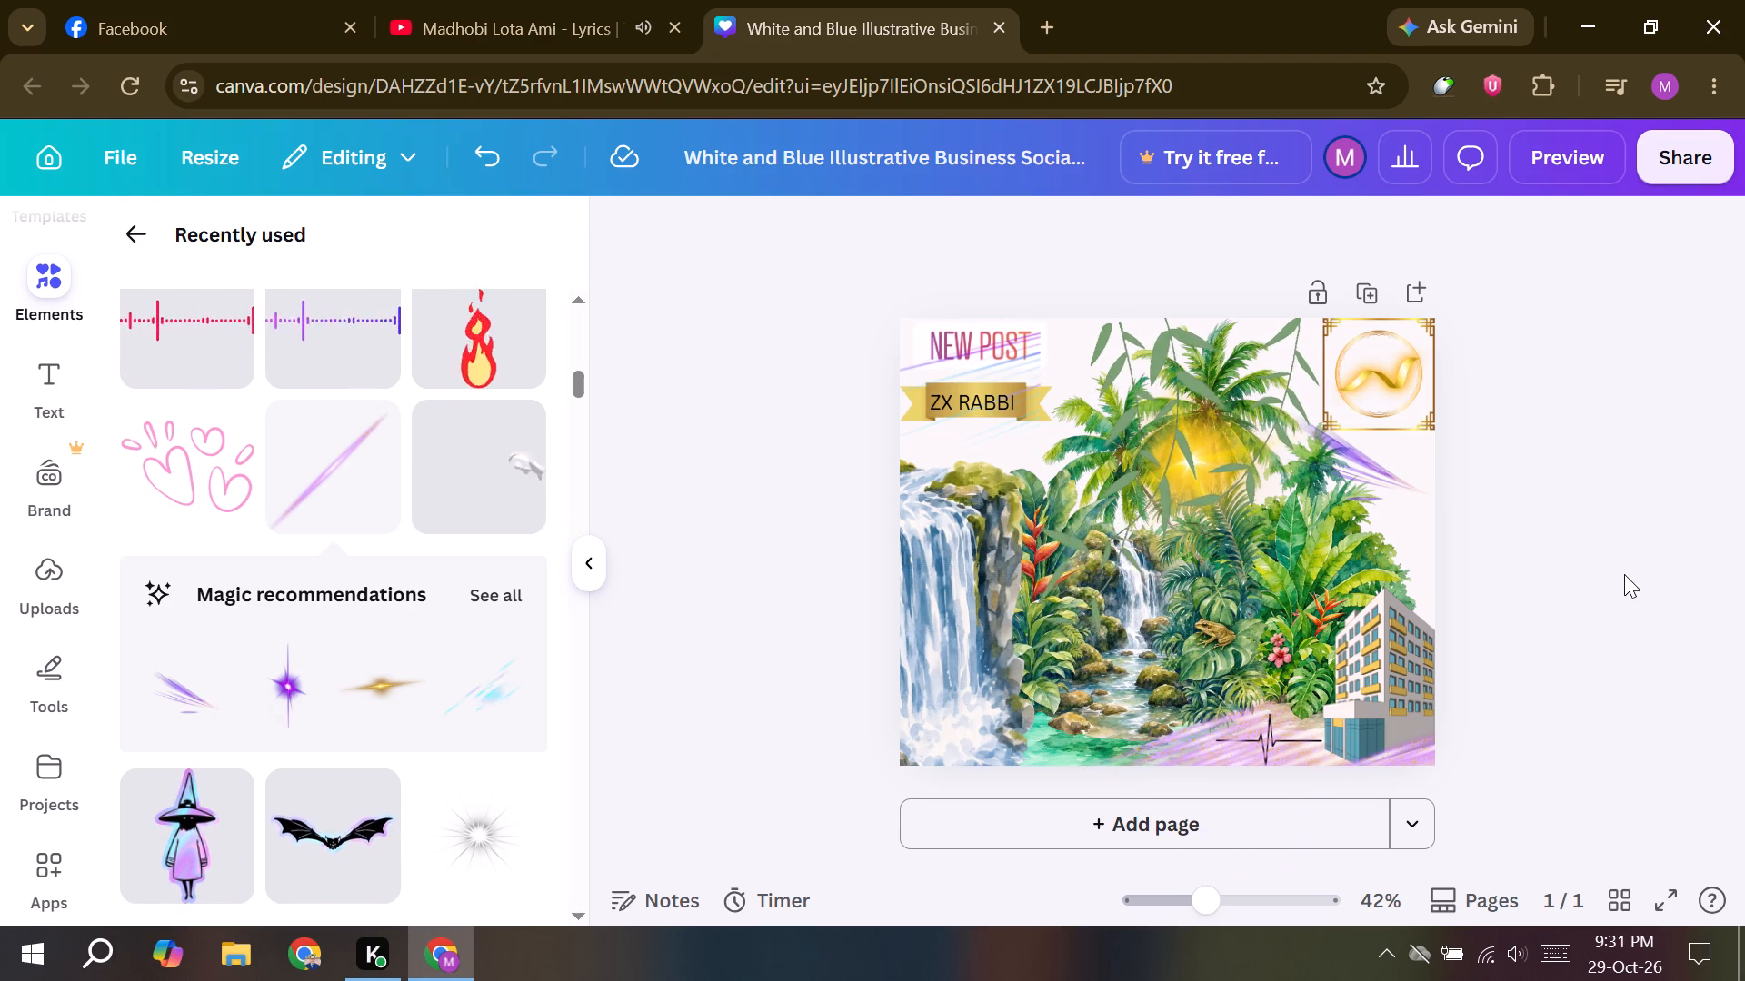
# Add another black heartbeat line from the recently used elements and lay it over the existing heartbeat line beside the building.
pyautogui.scroll(2, 297, 688)
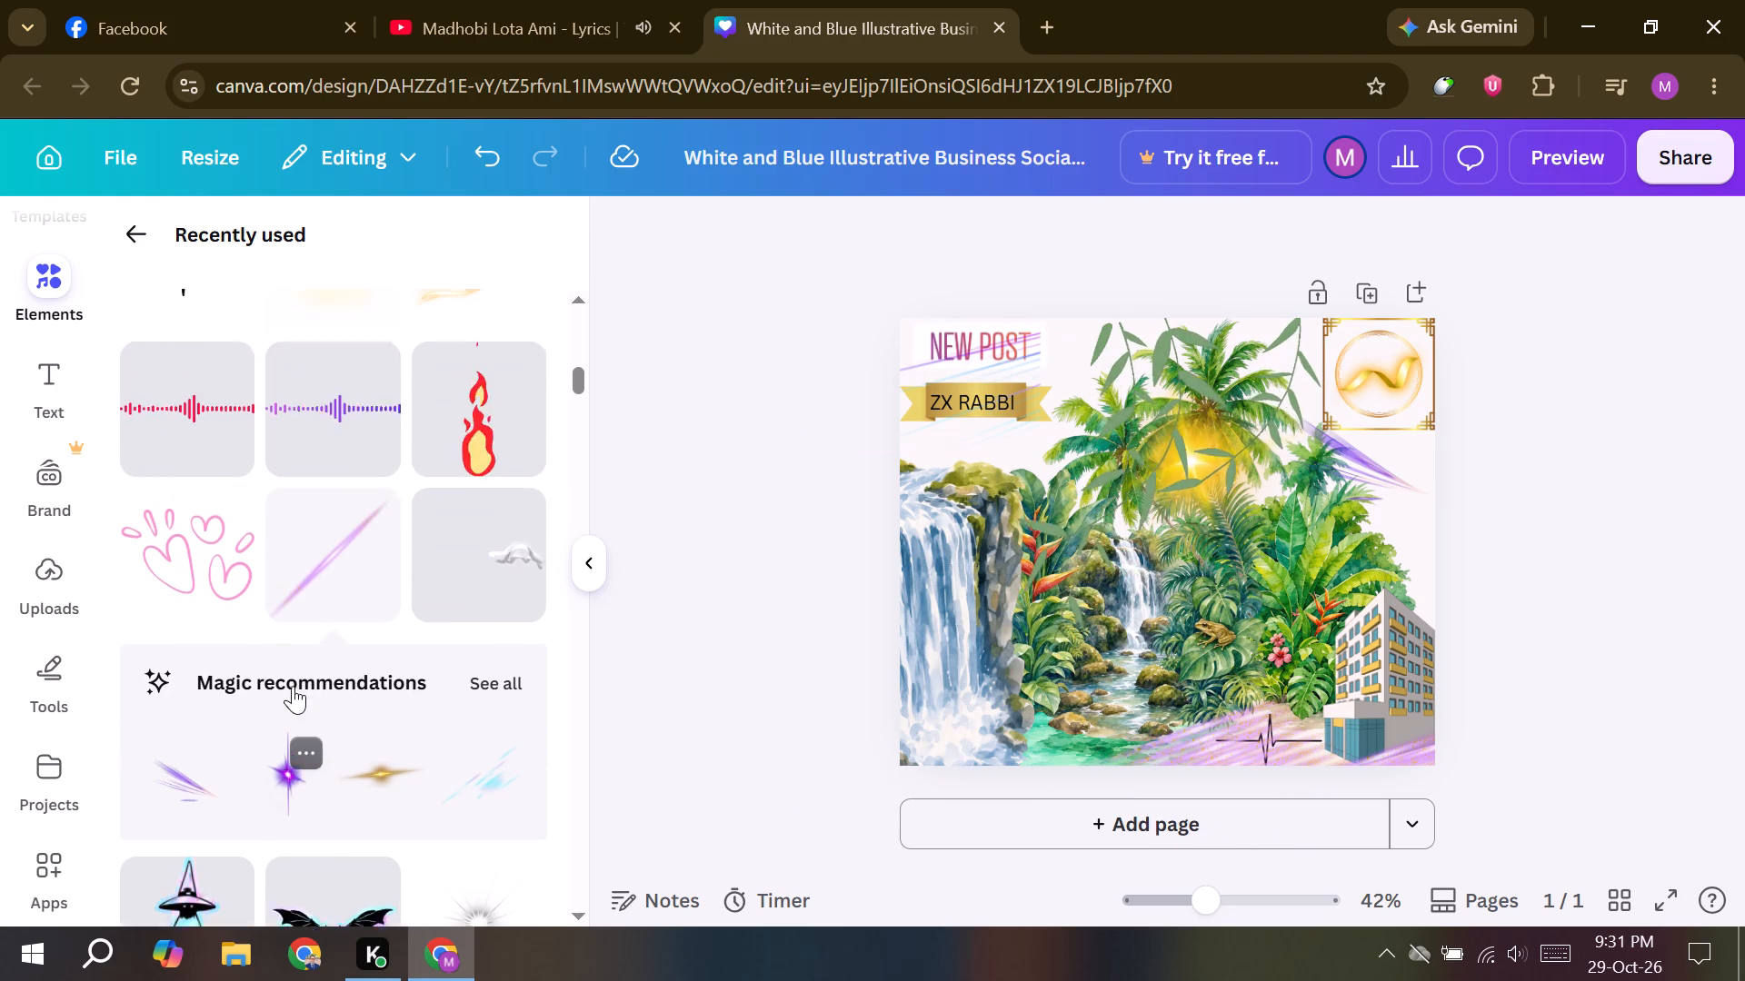
pyautogui.click(178, 493)
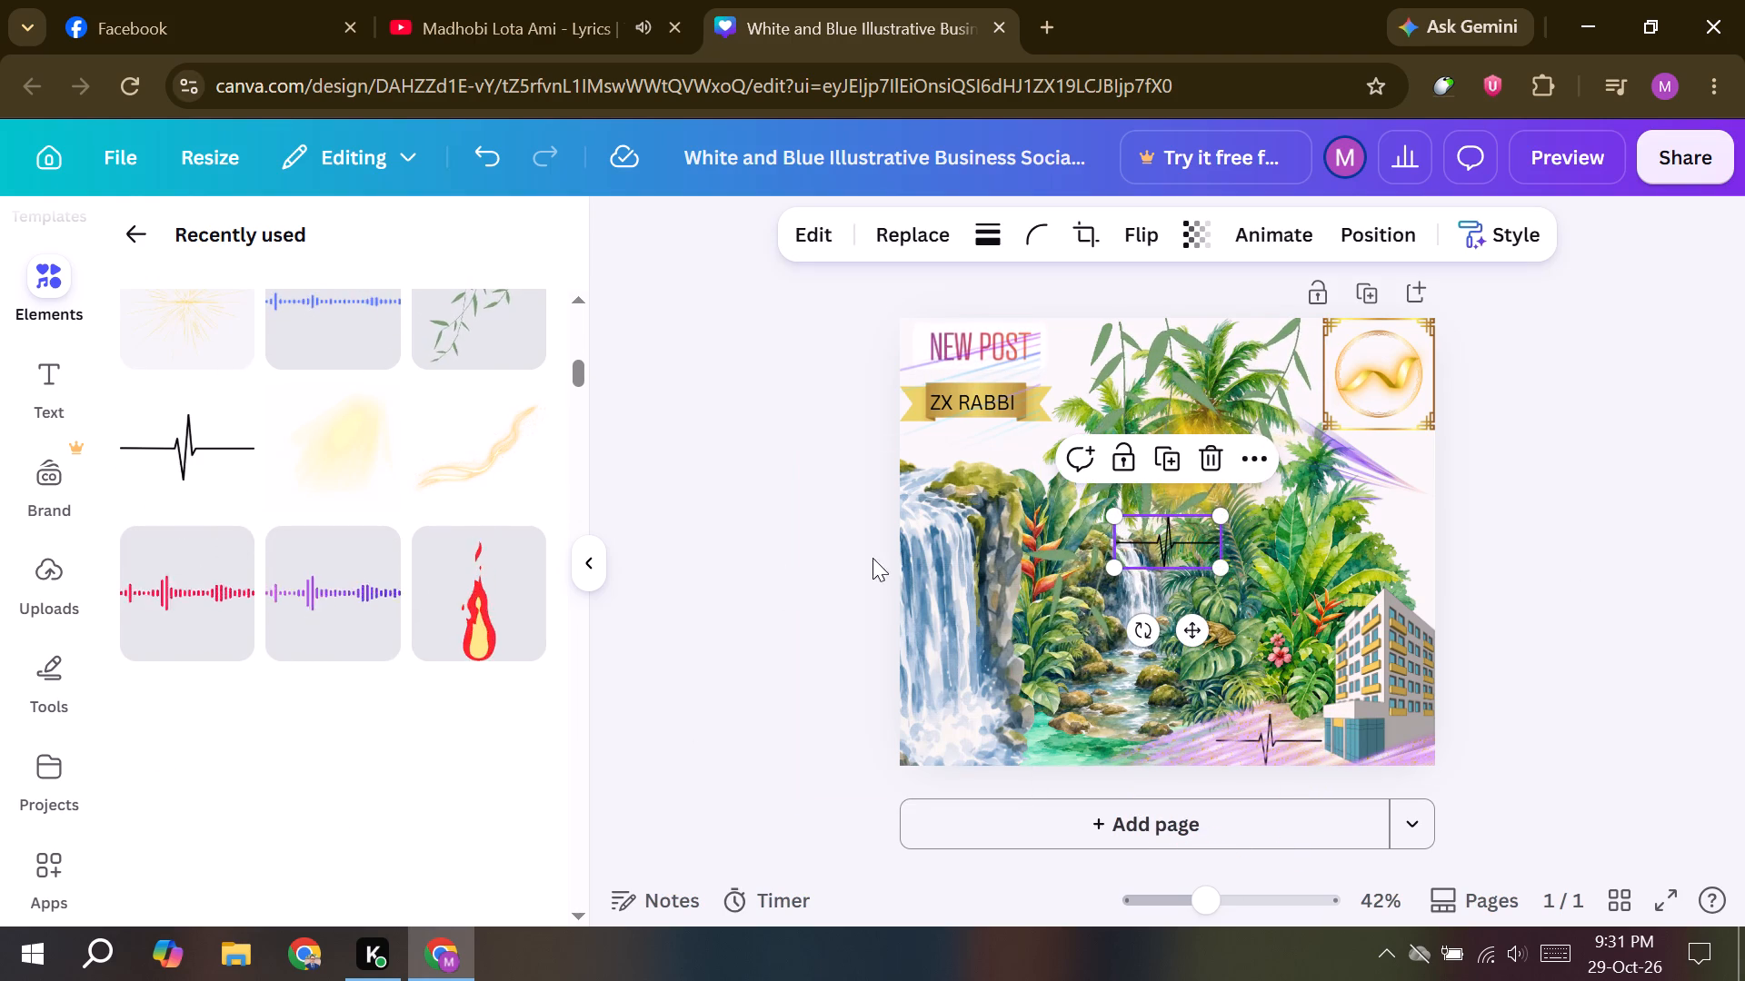
pyautogui.moveTo(1154, 544); pyautogui.dragTo(1245, 720)
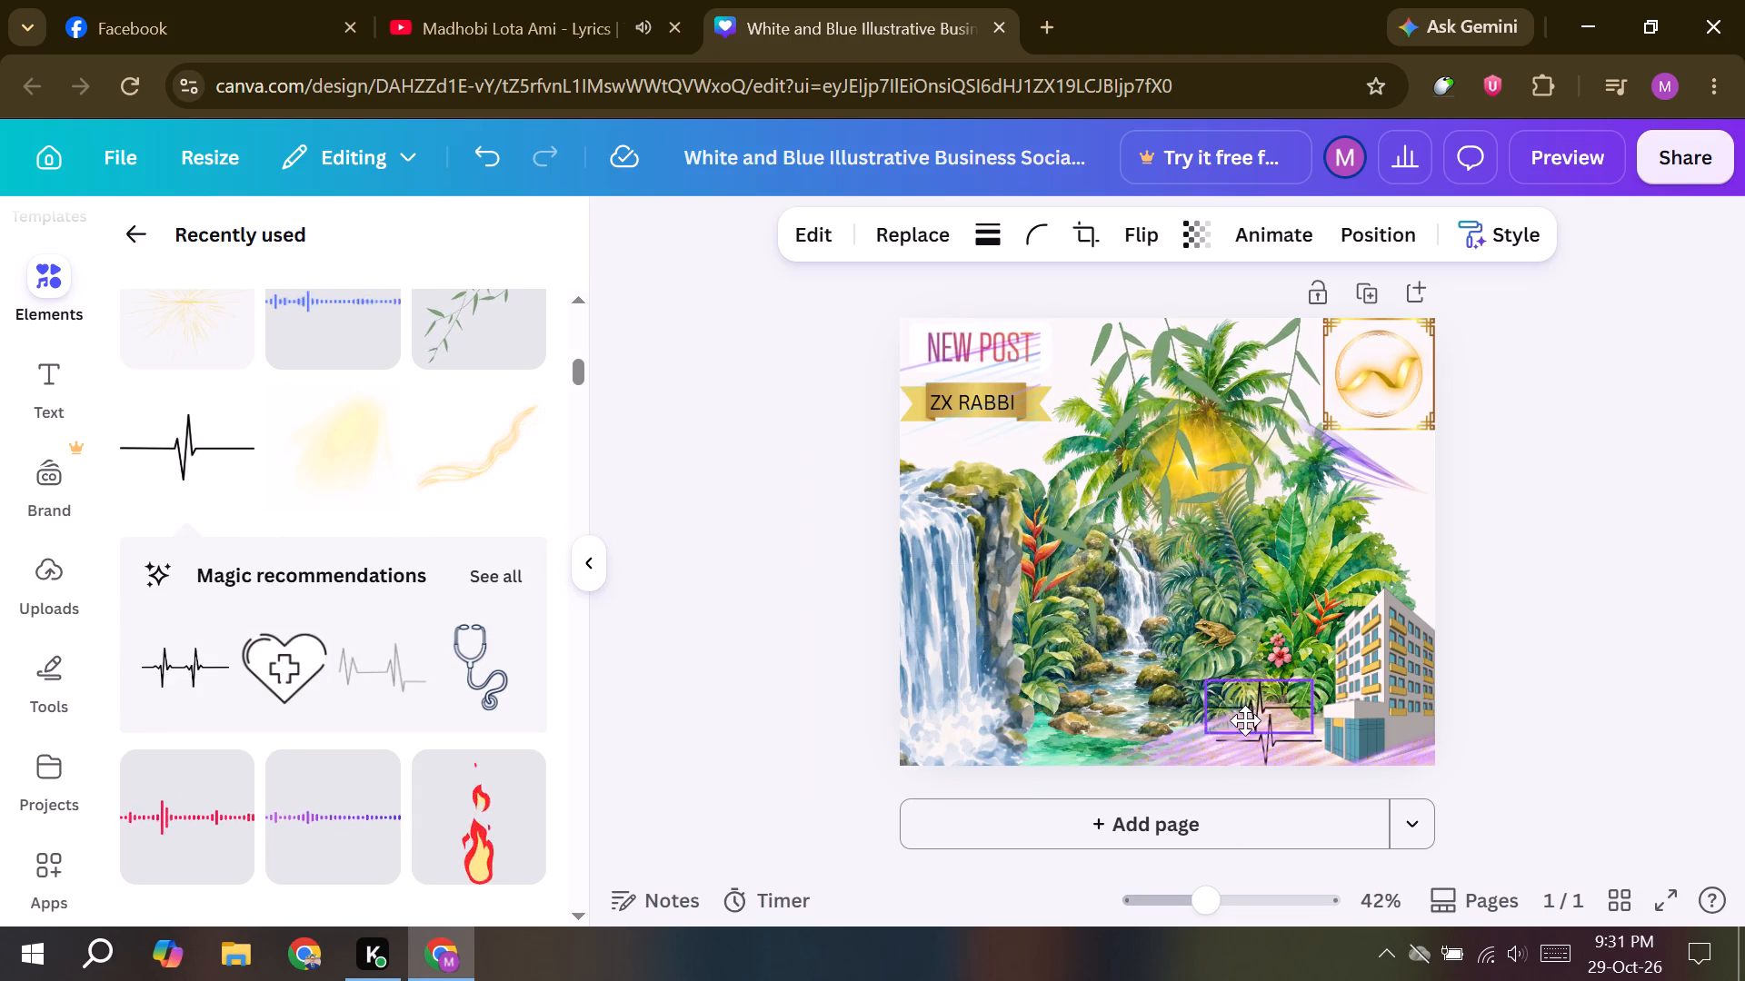
pyautogui.moveTo(1245, 720); pyautogui.dragTo(1253, 740)
pyautogui.click(1494, 712)
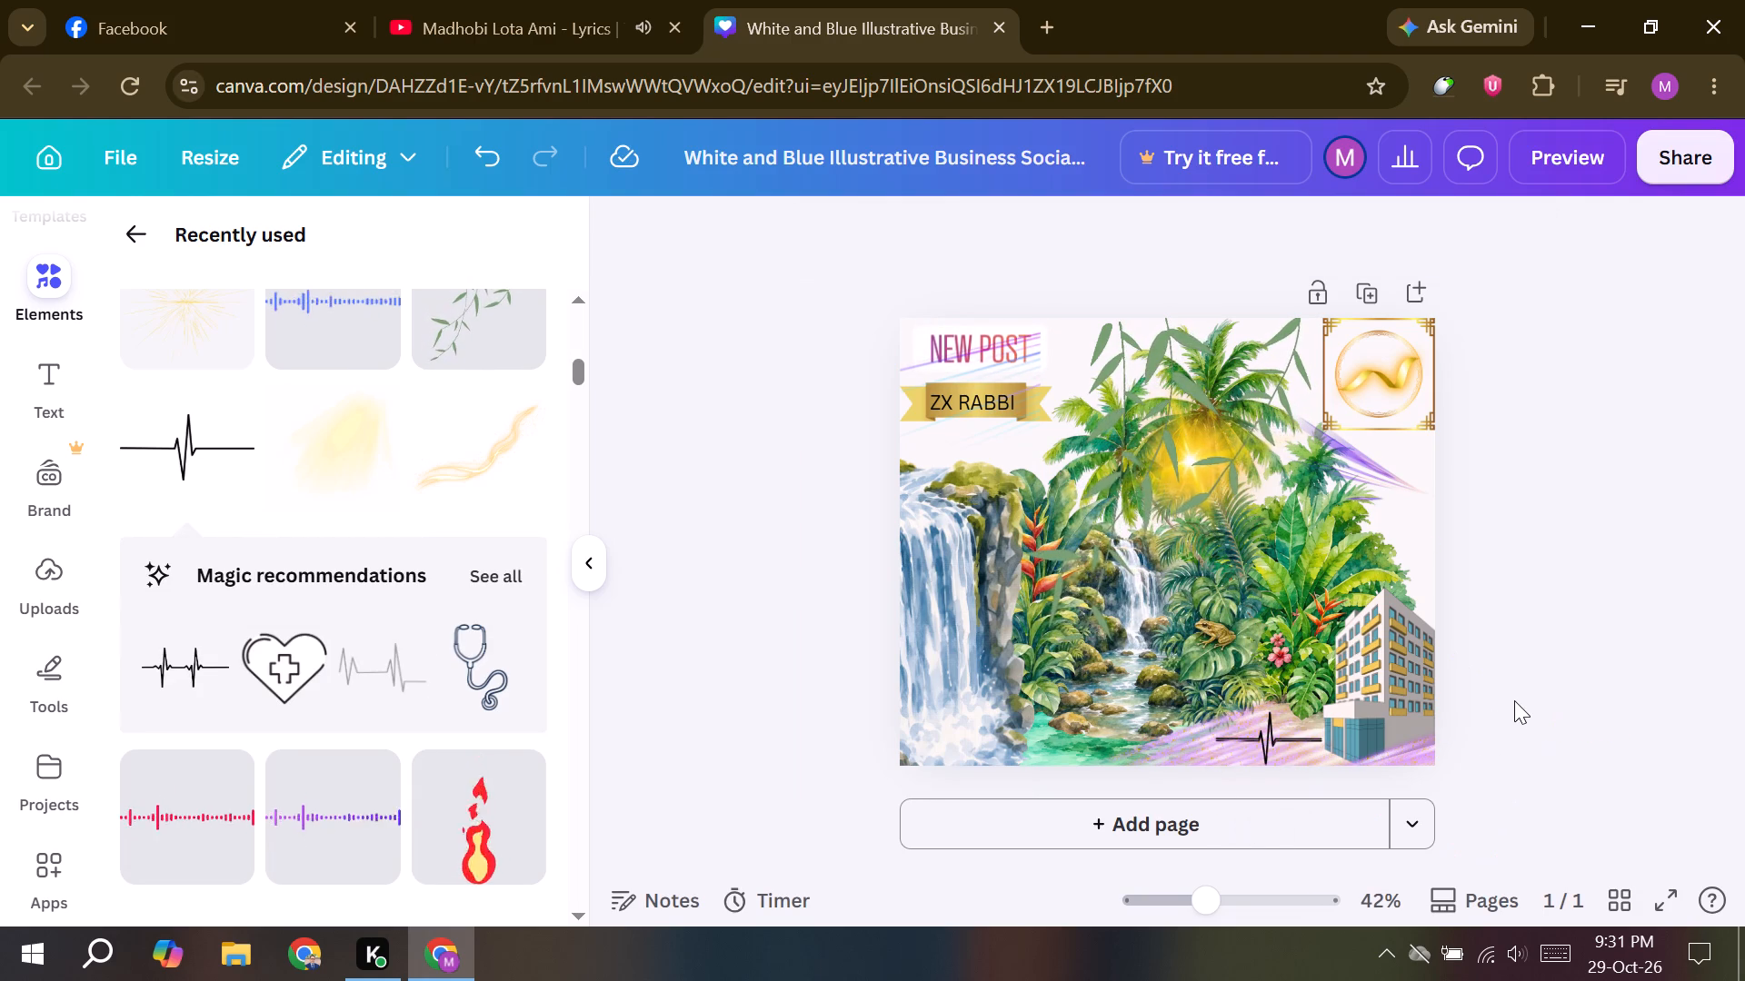
# Add the pink hand-drawn hearts graphic from the recently used elements and recolor it dark green from the palm photo's colors.
pyautogui.scroll(-1, 236, 639)
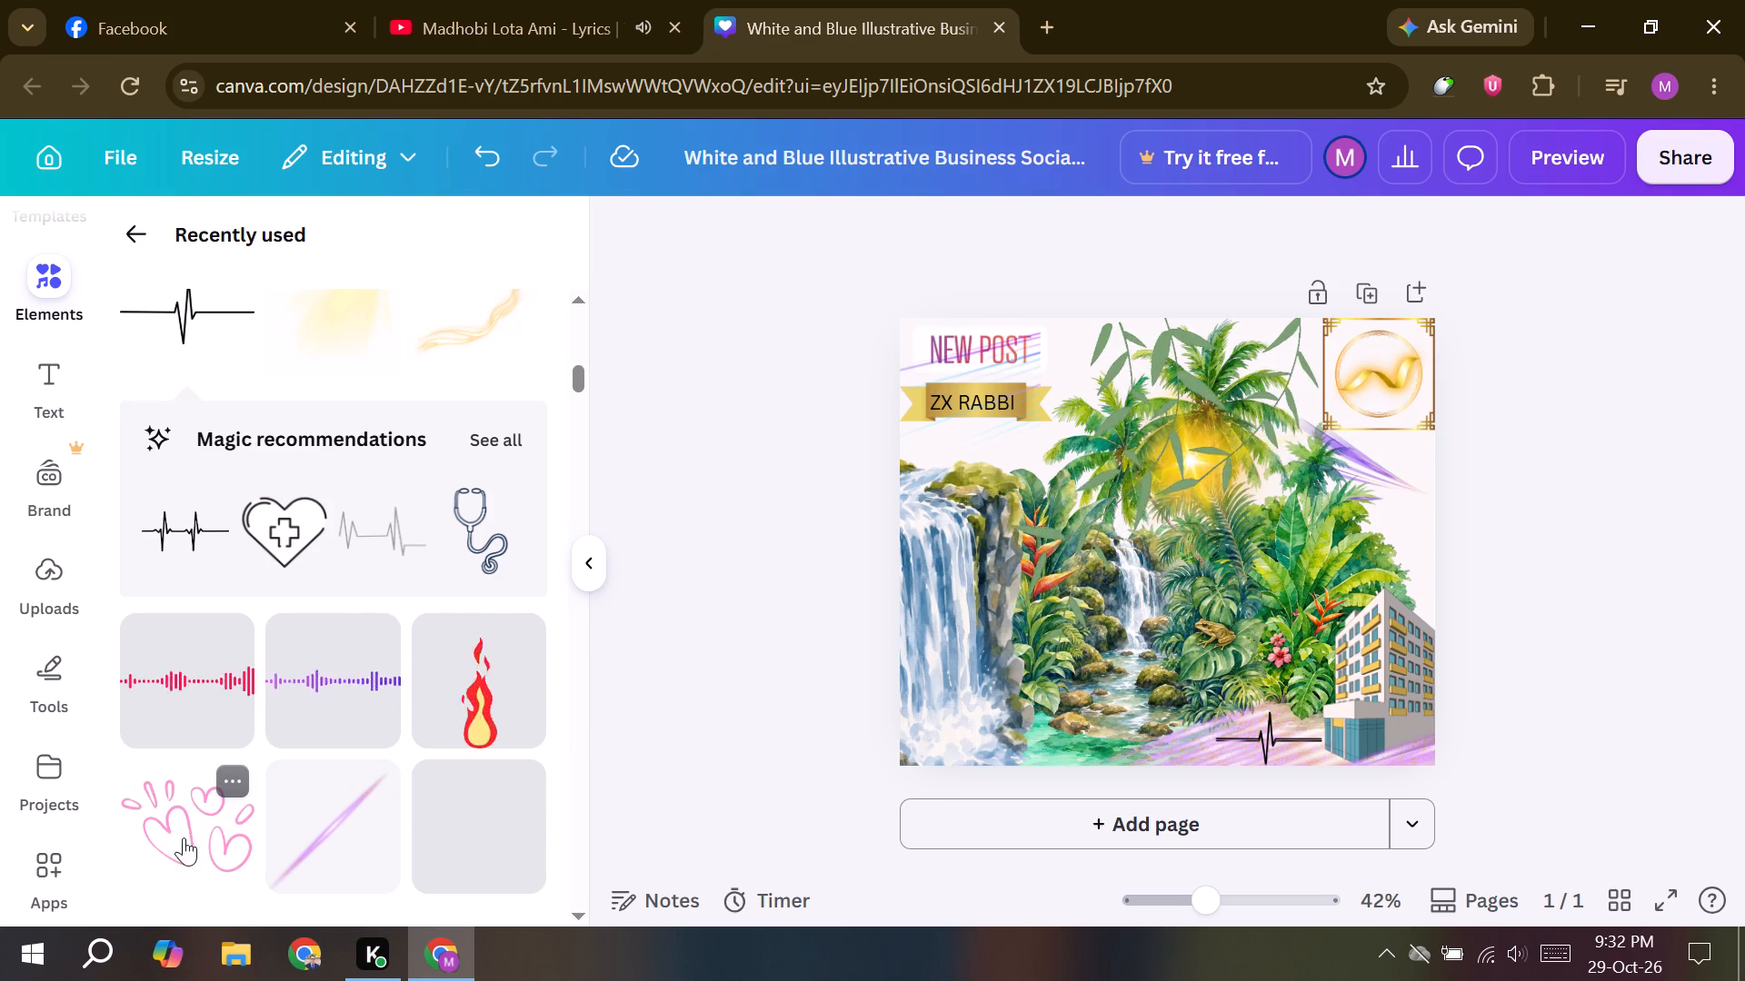
pyautogui.scroll(-3, 422, 838)
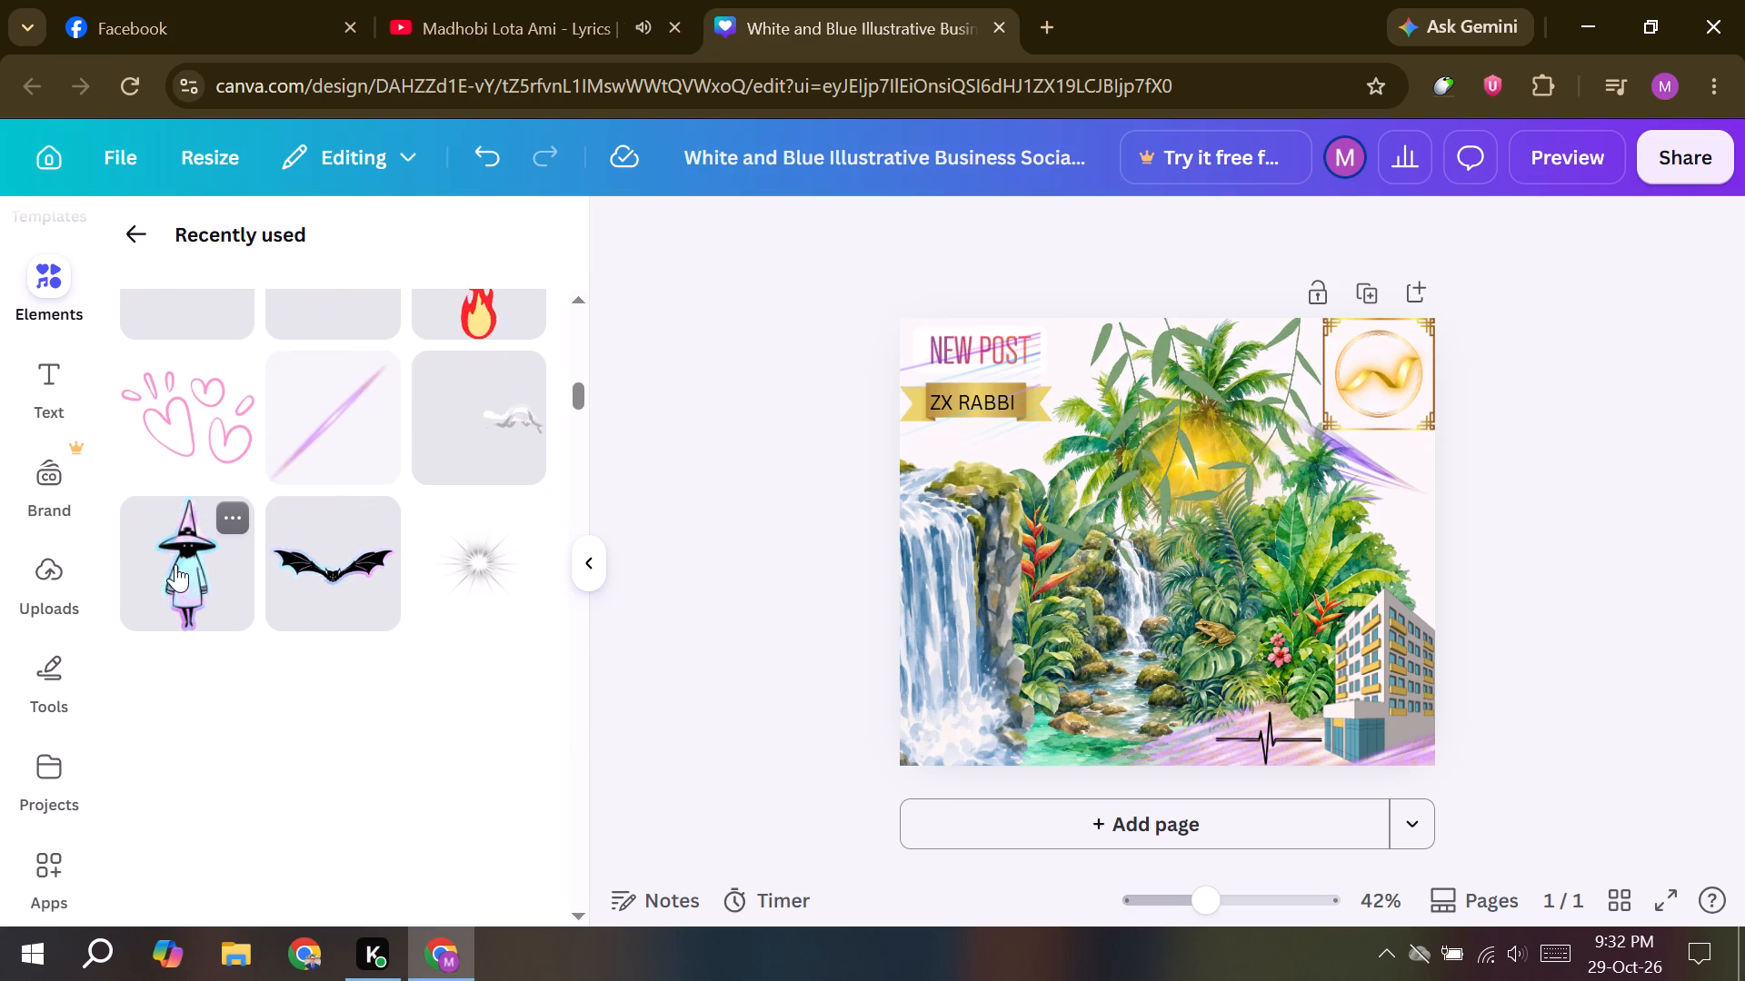
pyautogui.click(136, 428)
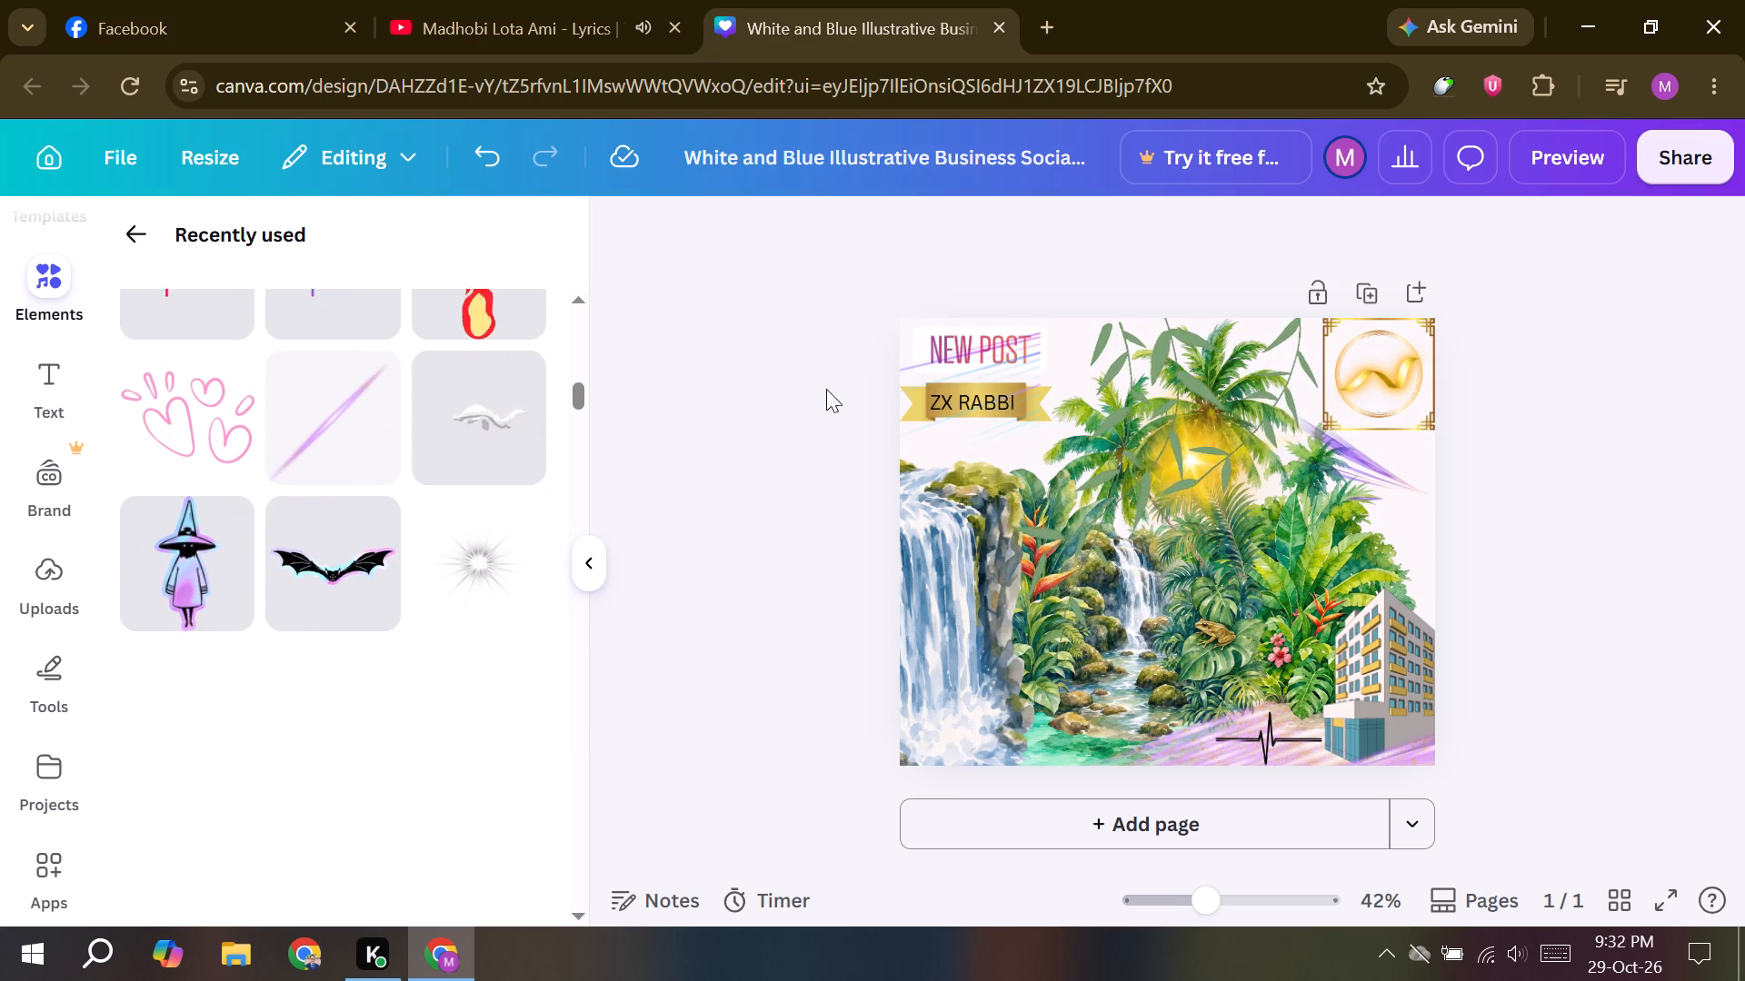
pyautogui.click(204, 412)
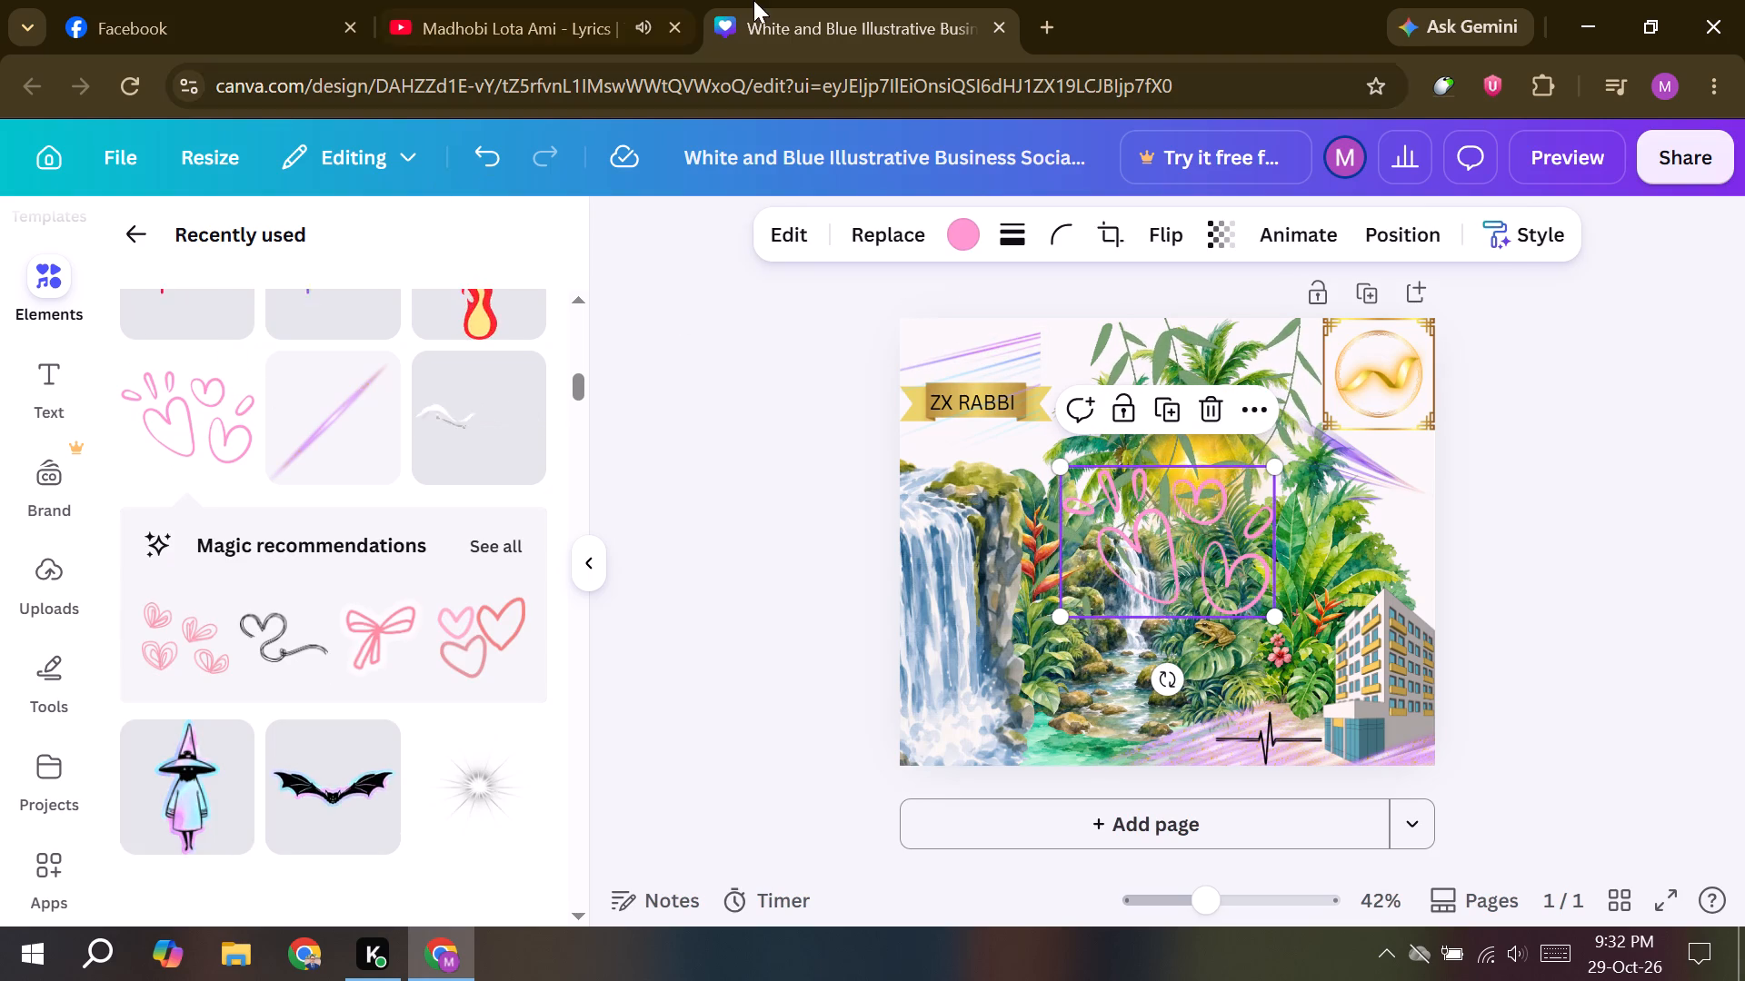
pyautogui.click(977, 234)
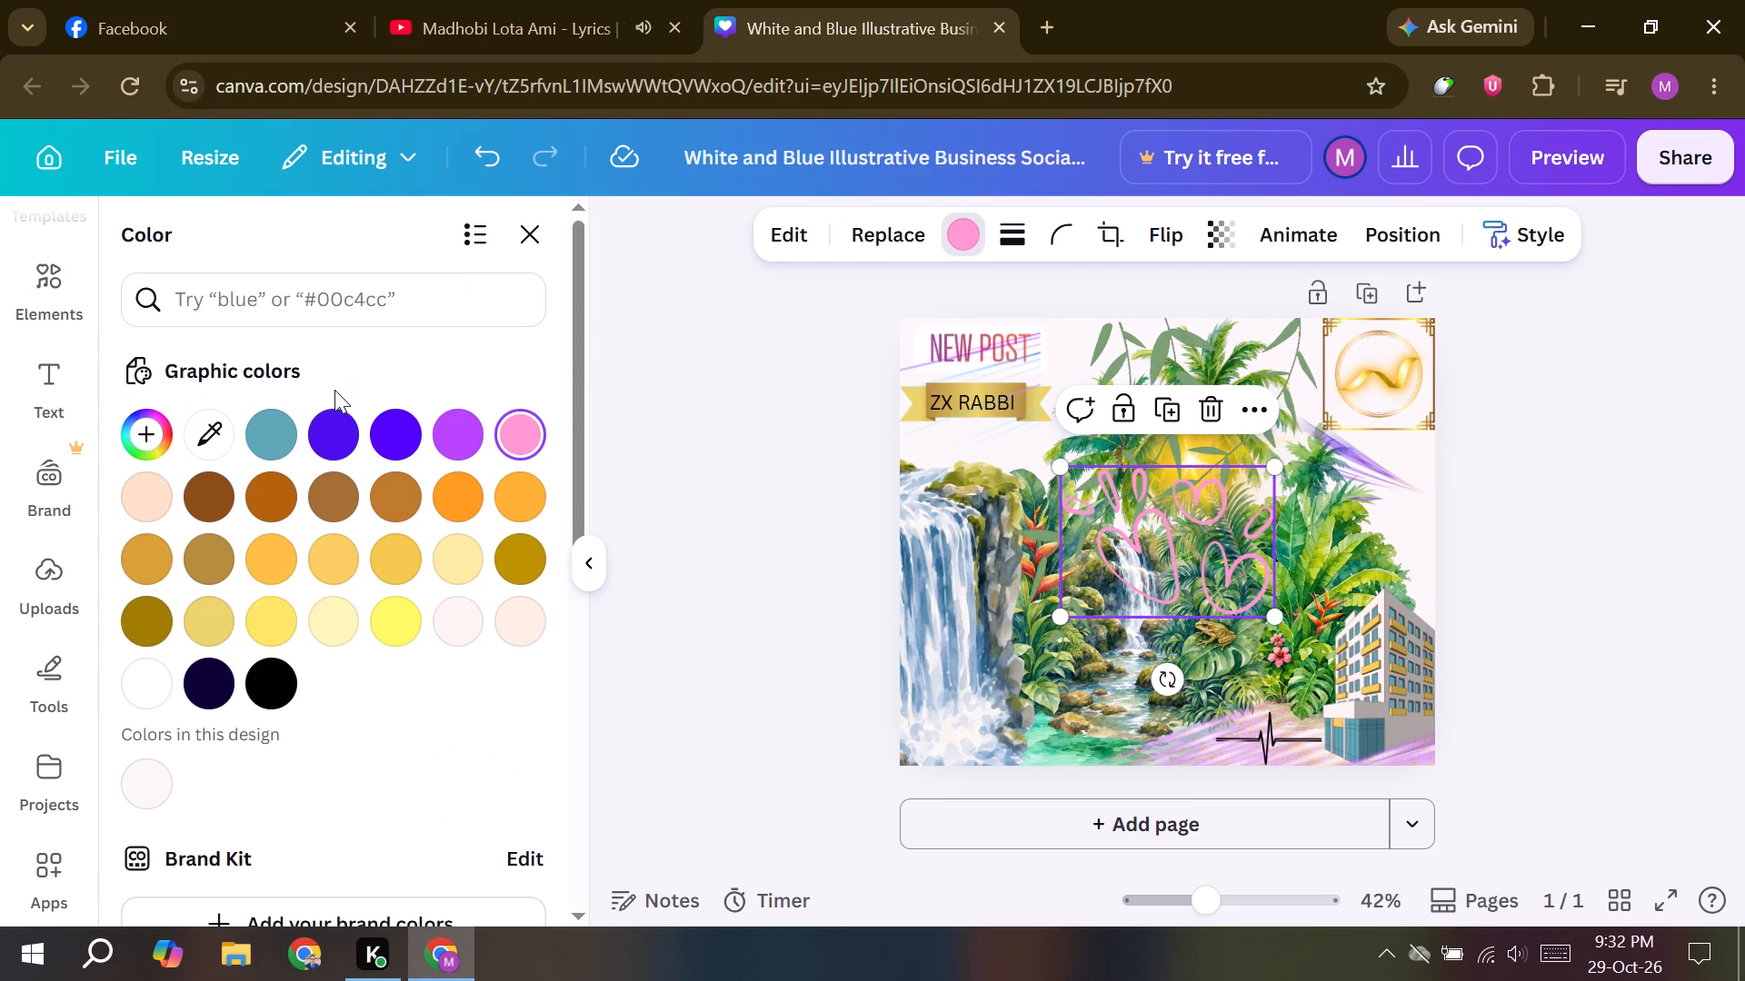
pyautogui.scroll(-3, 469, 457)
pyautogui.scroll(-3, 488, 688)
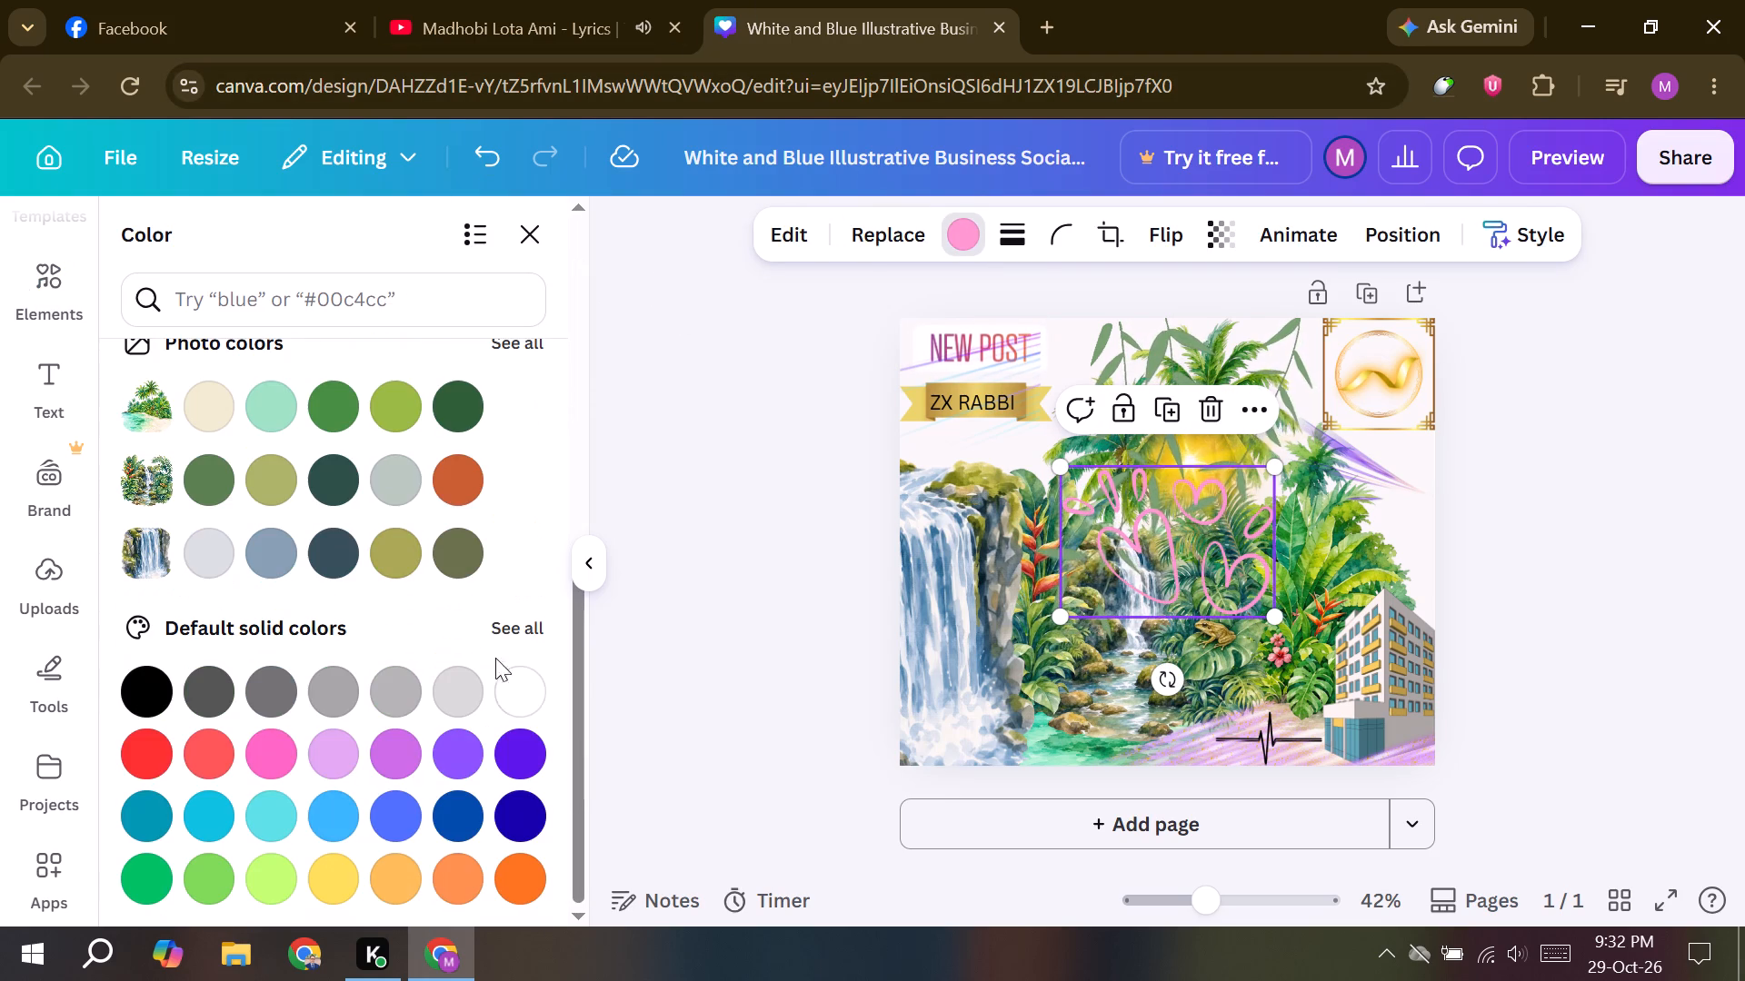
pyautogui.click(439, 401)
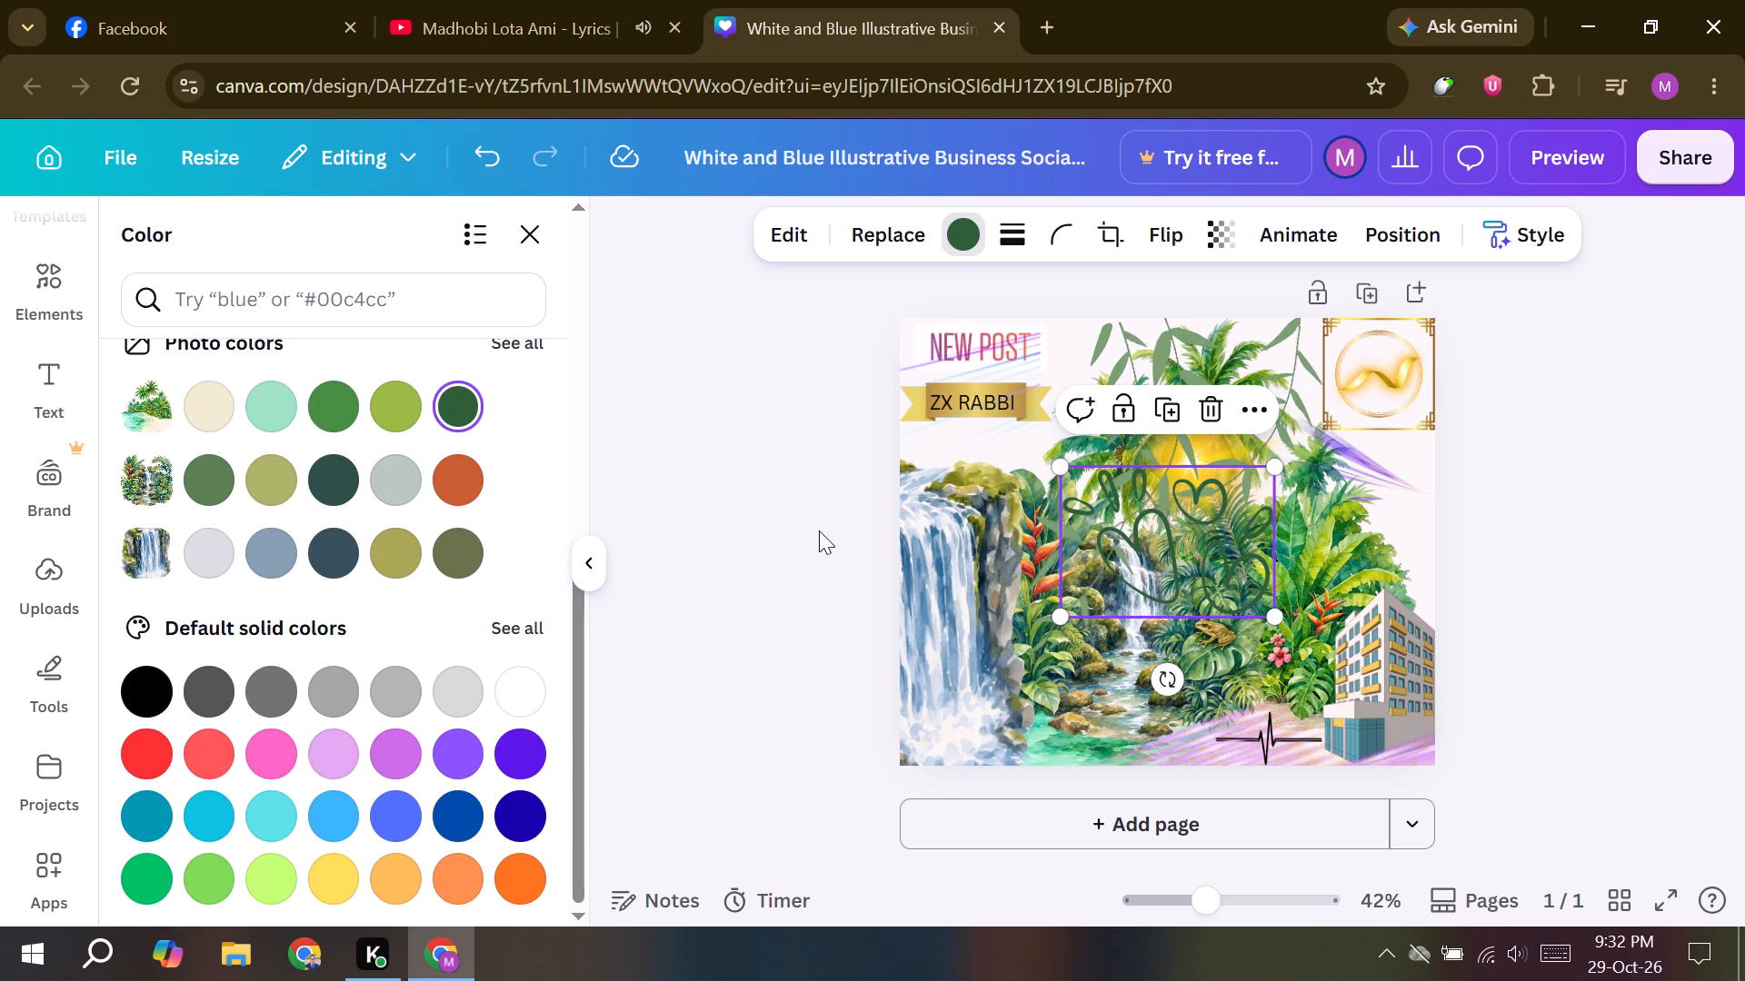
# Shrink the green hearts graphic to a small accent and position it at the building's base in the page's bottom-right corner.
pyautogui.moveTo(1124, 512); pyautogui.dragTo(1312, 680)
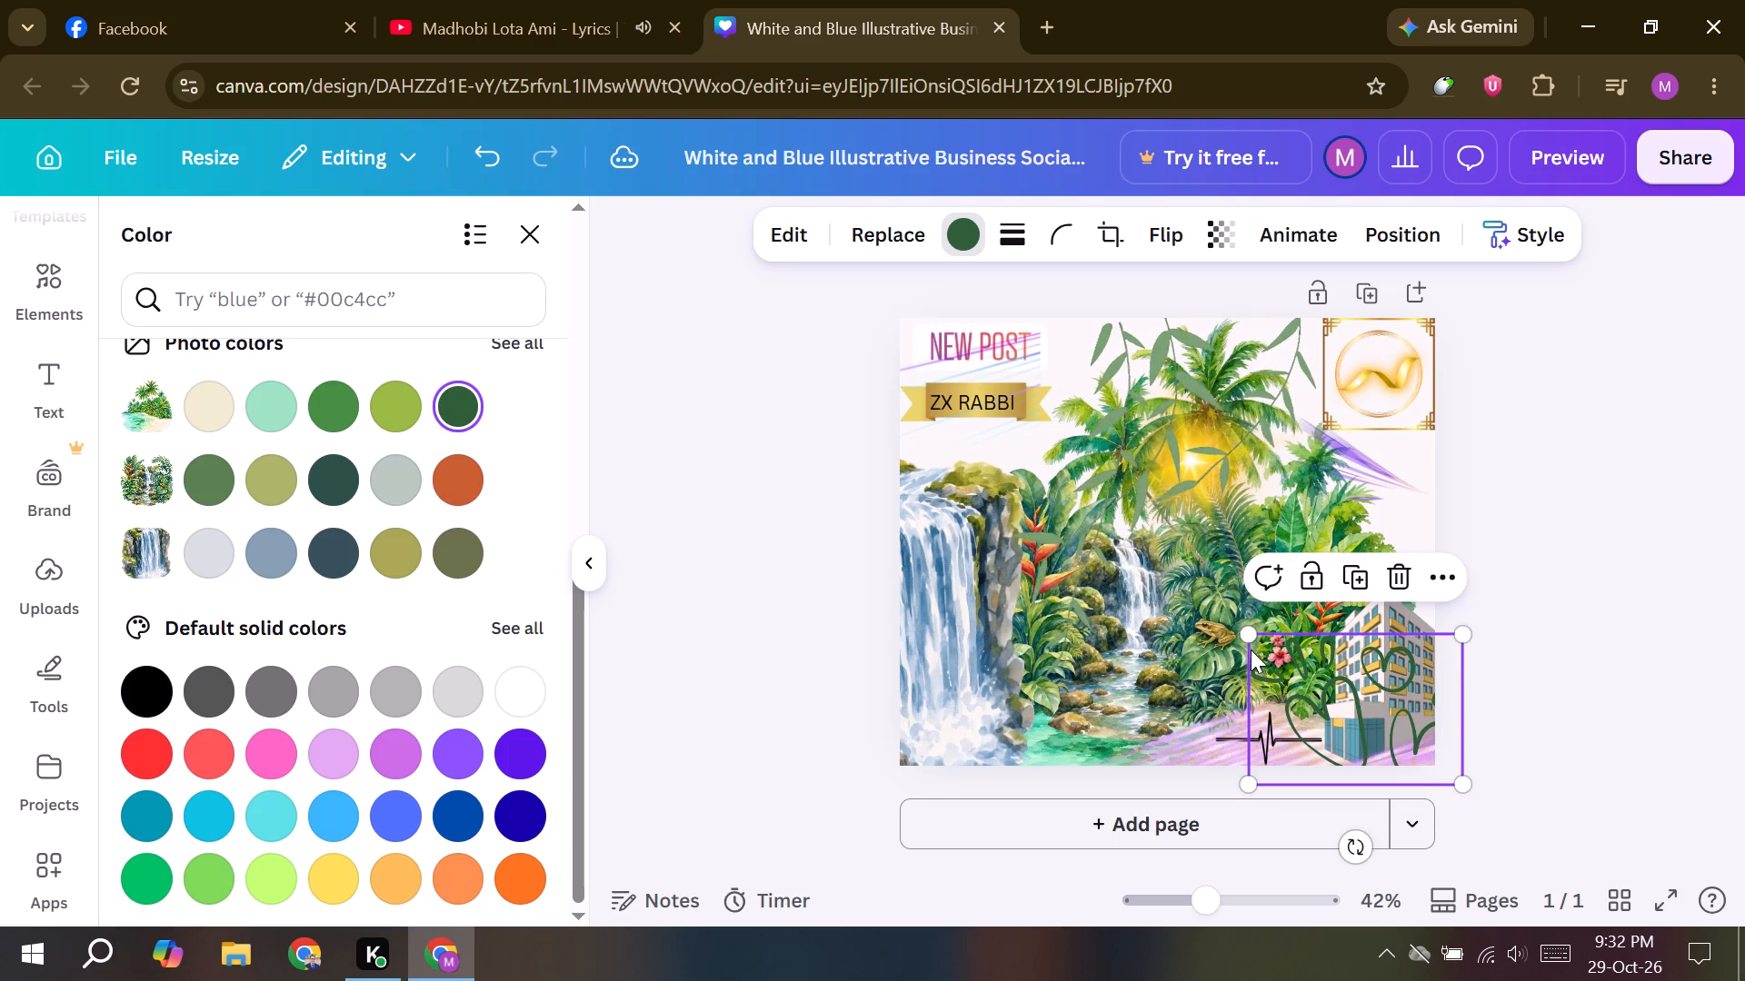
pyautogui.moveTo(1249, 629); pyautogui.dragTo(1375, 728)
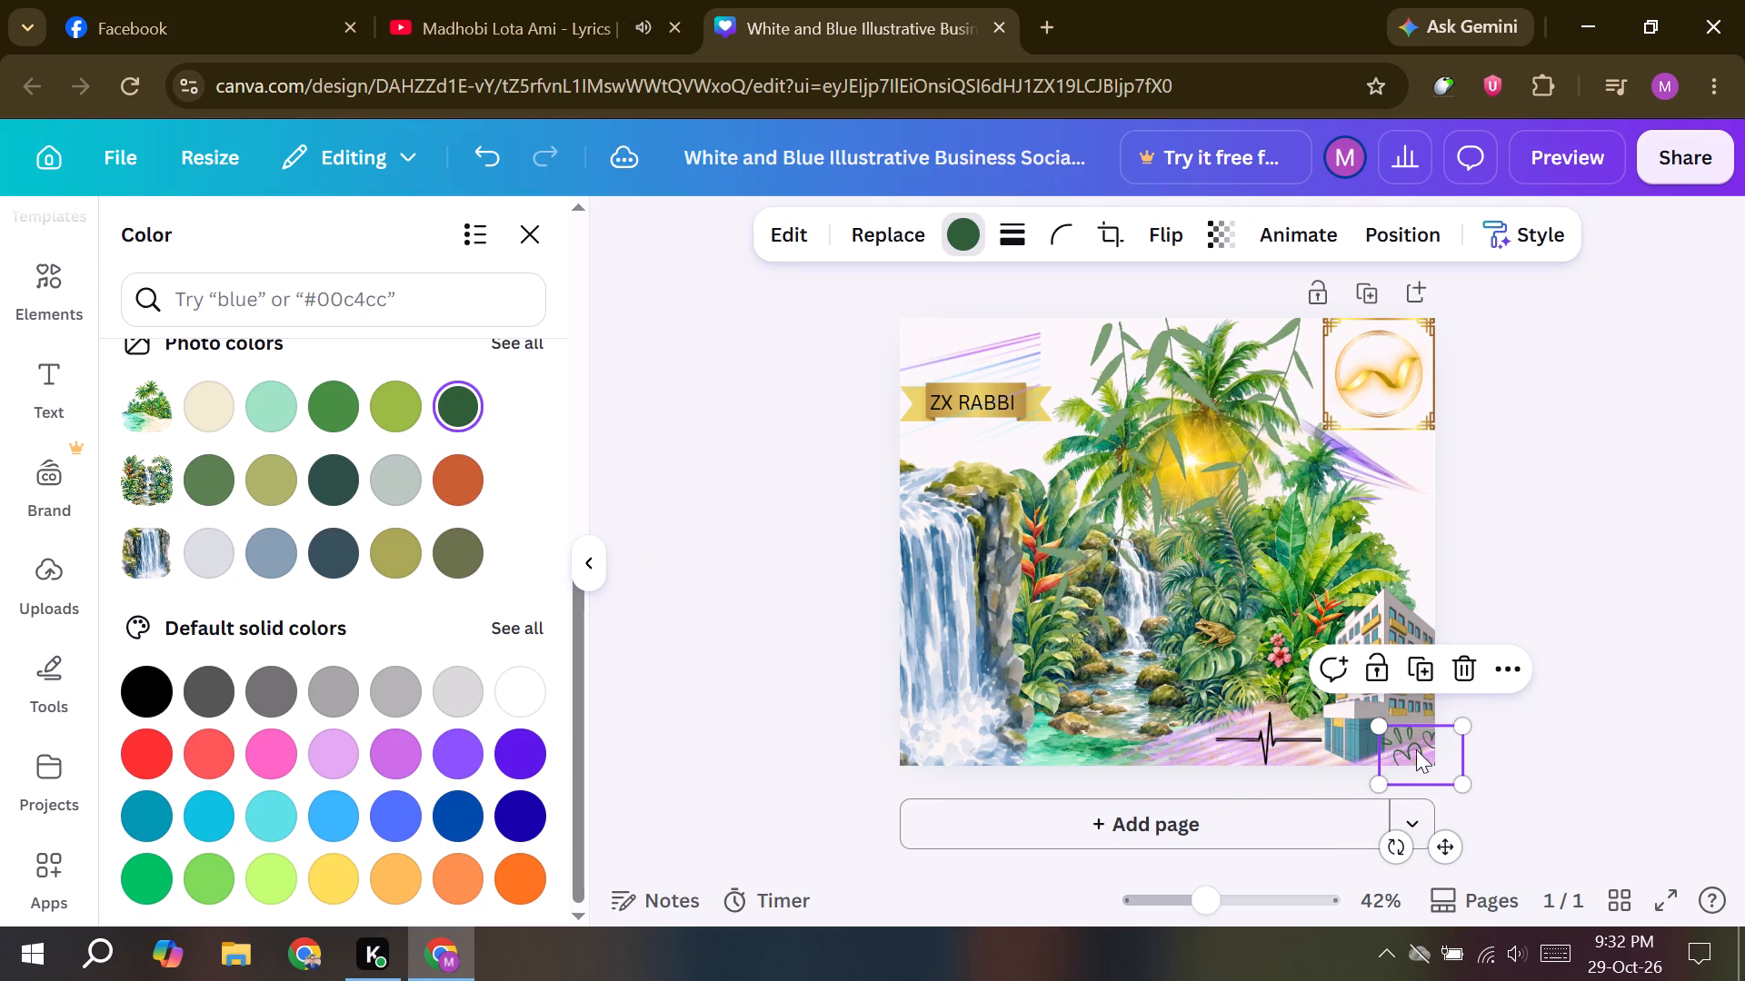
pyautogui.moveTo(1416, 761); pyautogui.dragTo(1383, 741)
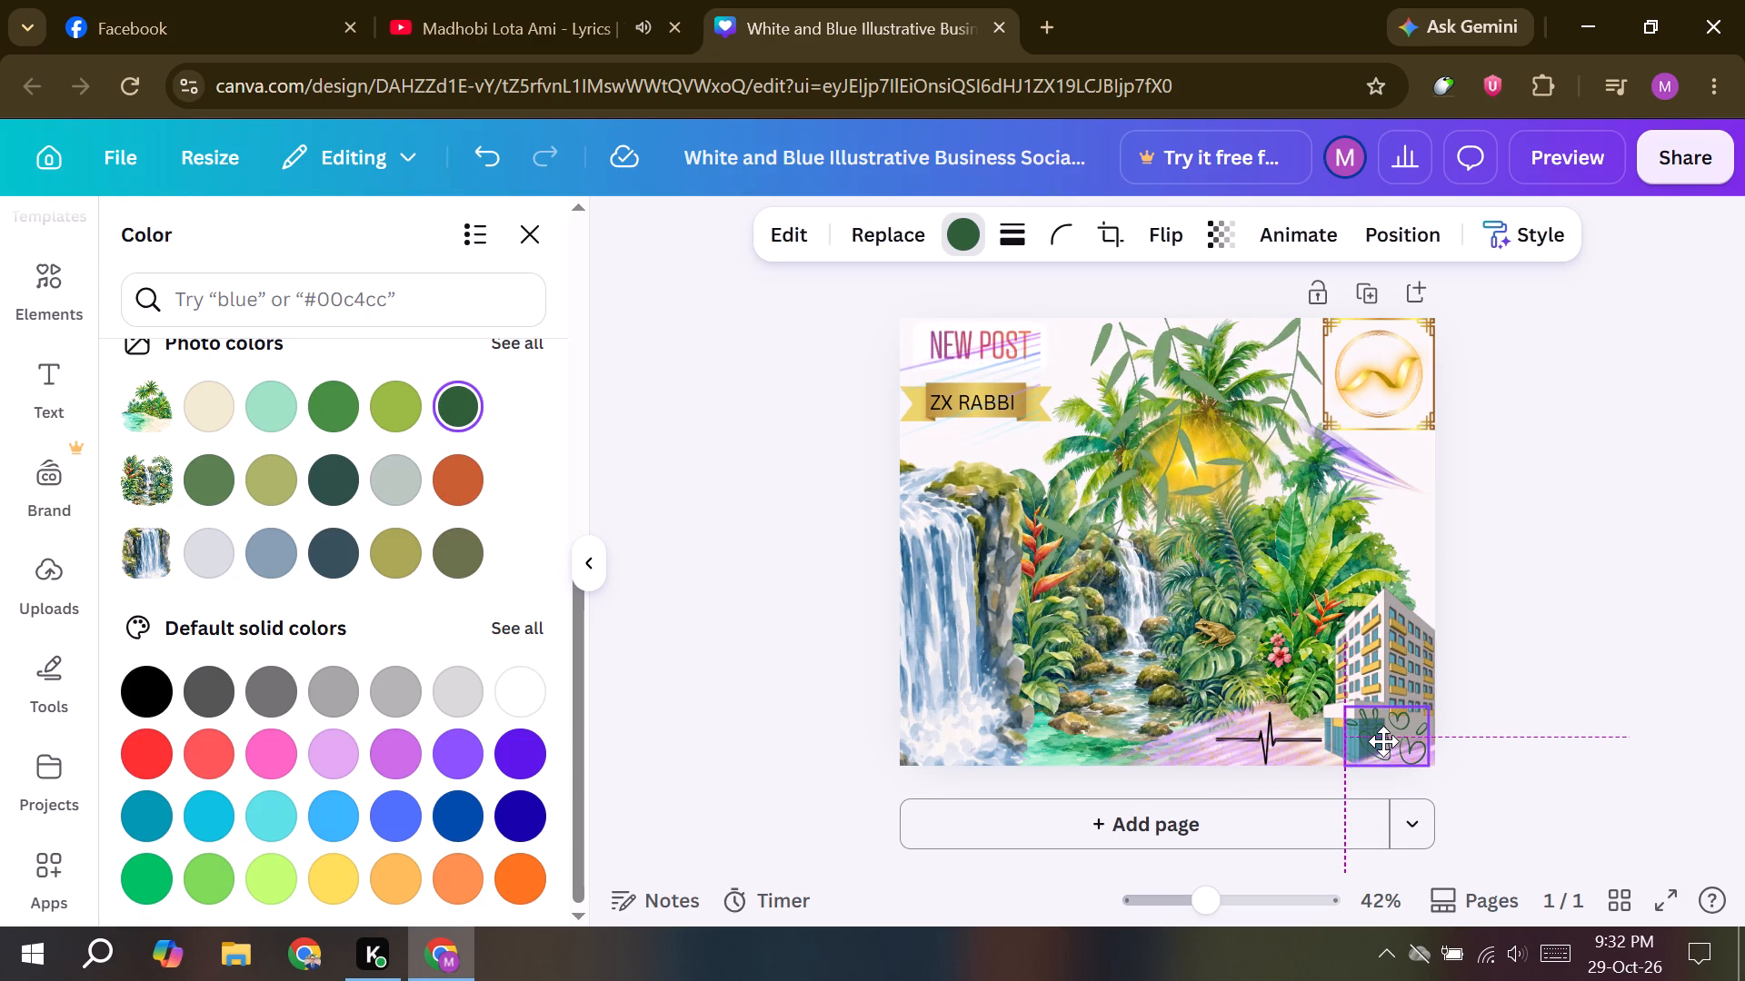
pyautogui.moveTo(1383, 741); pyautogui.dragTo(1384, 741)
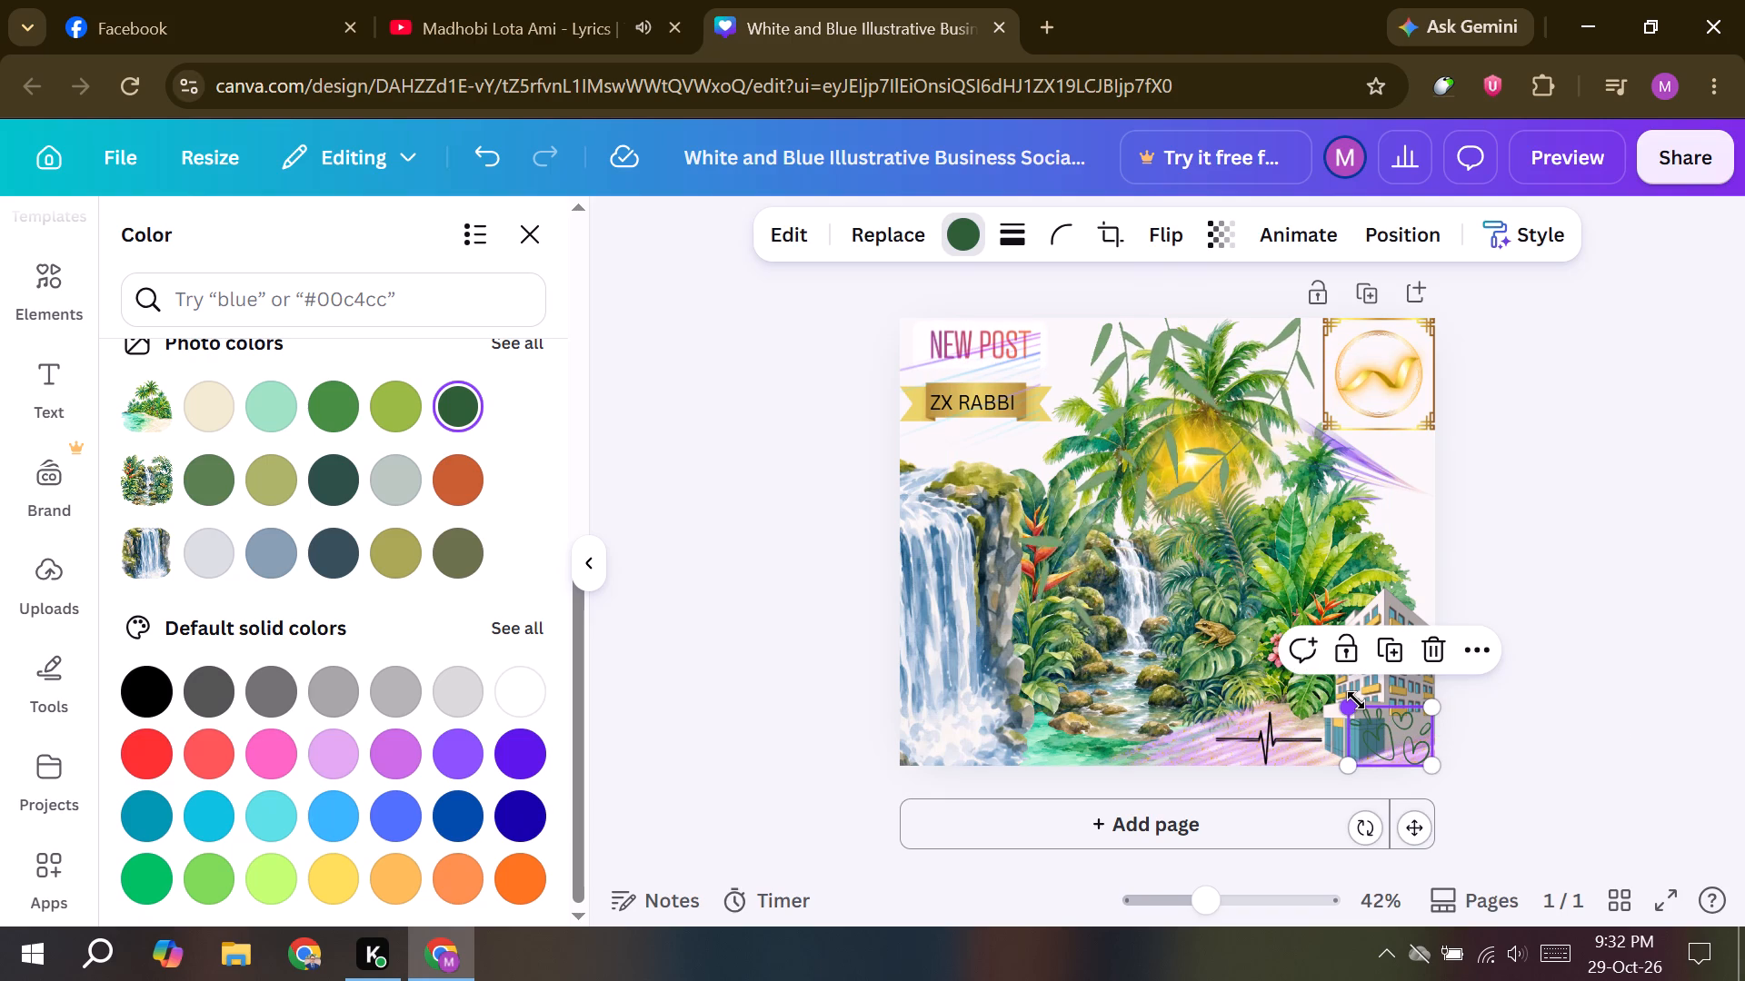
pyautogui.moveTo(1356, 700); pyautogui.dragTo(1372, 705)
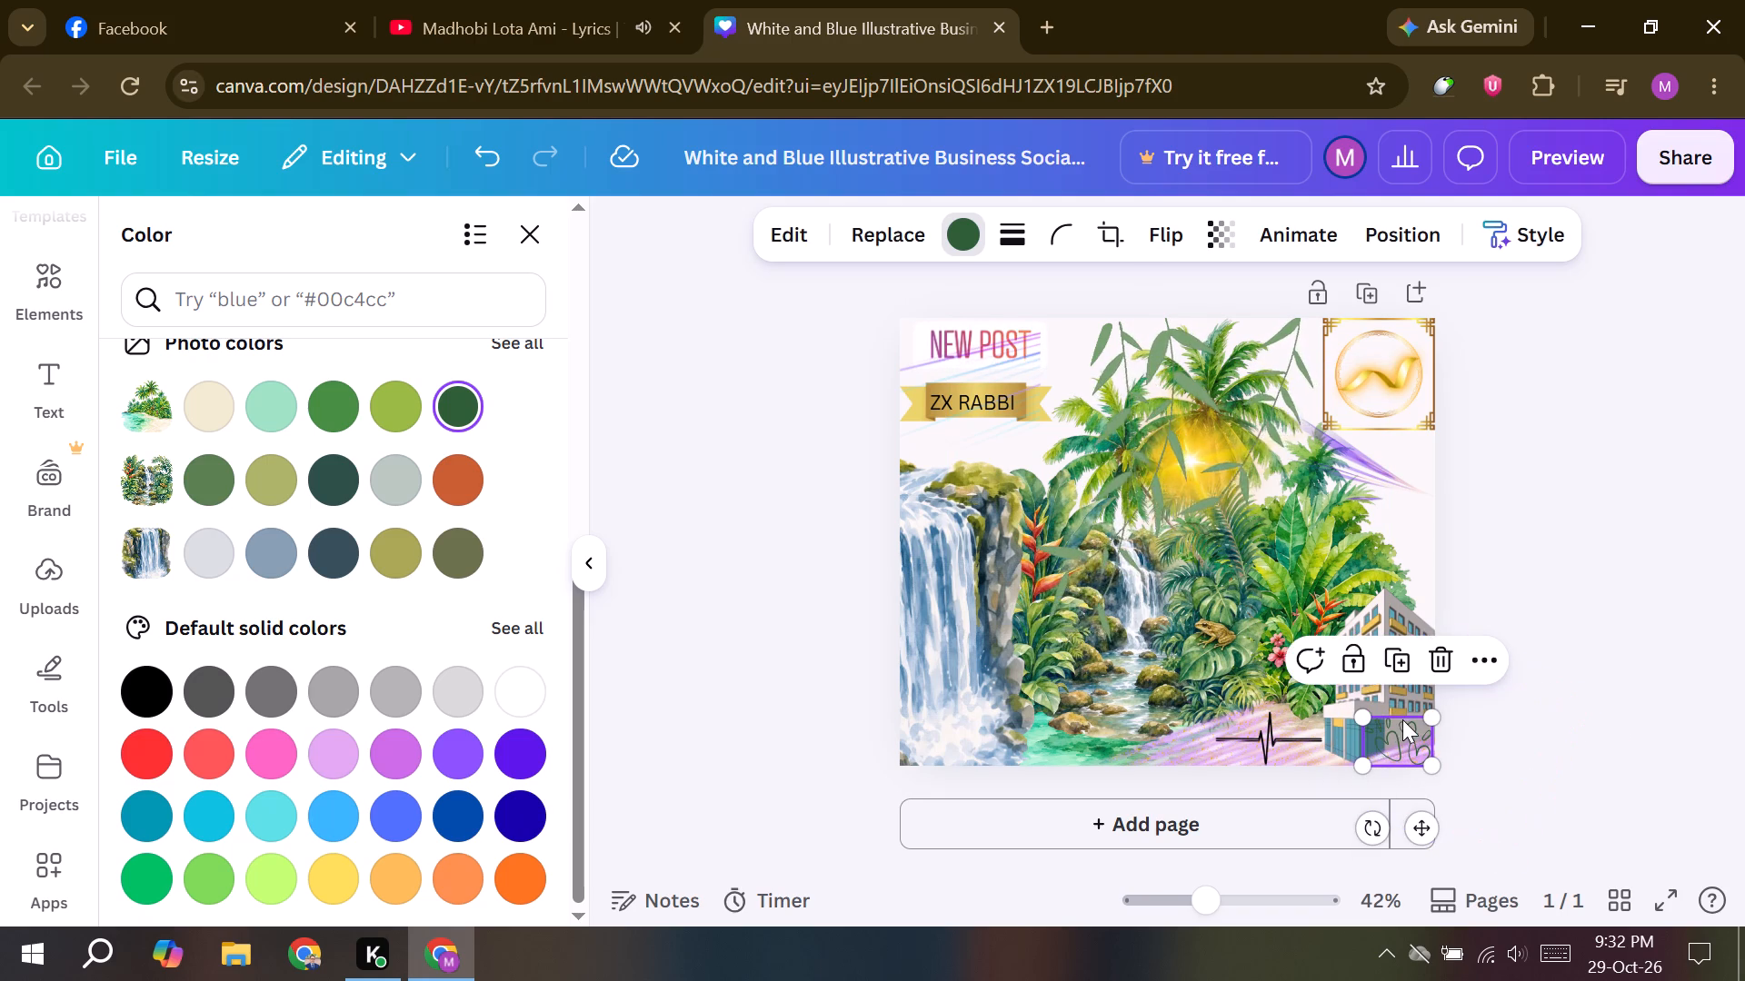
pyautogui.moveTo(1362, 713); pyautogui.dragTo(1374, 715)
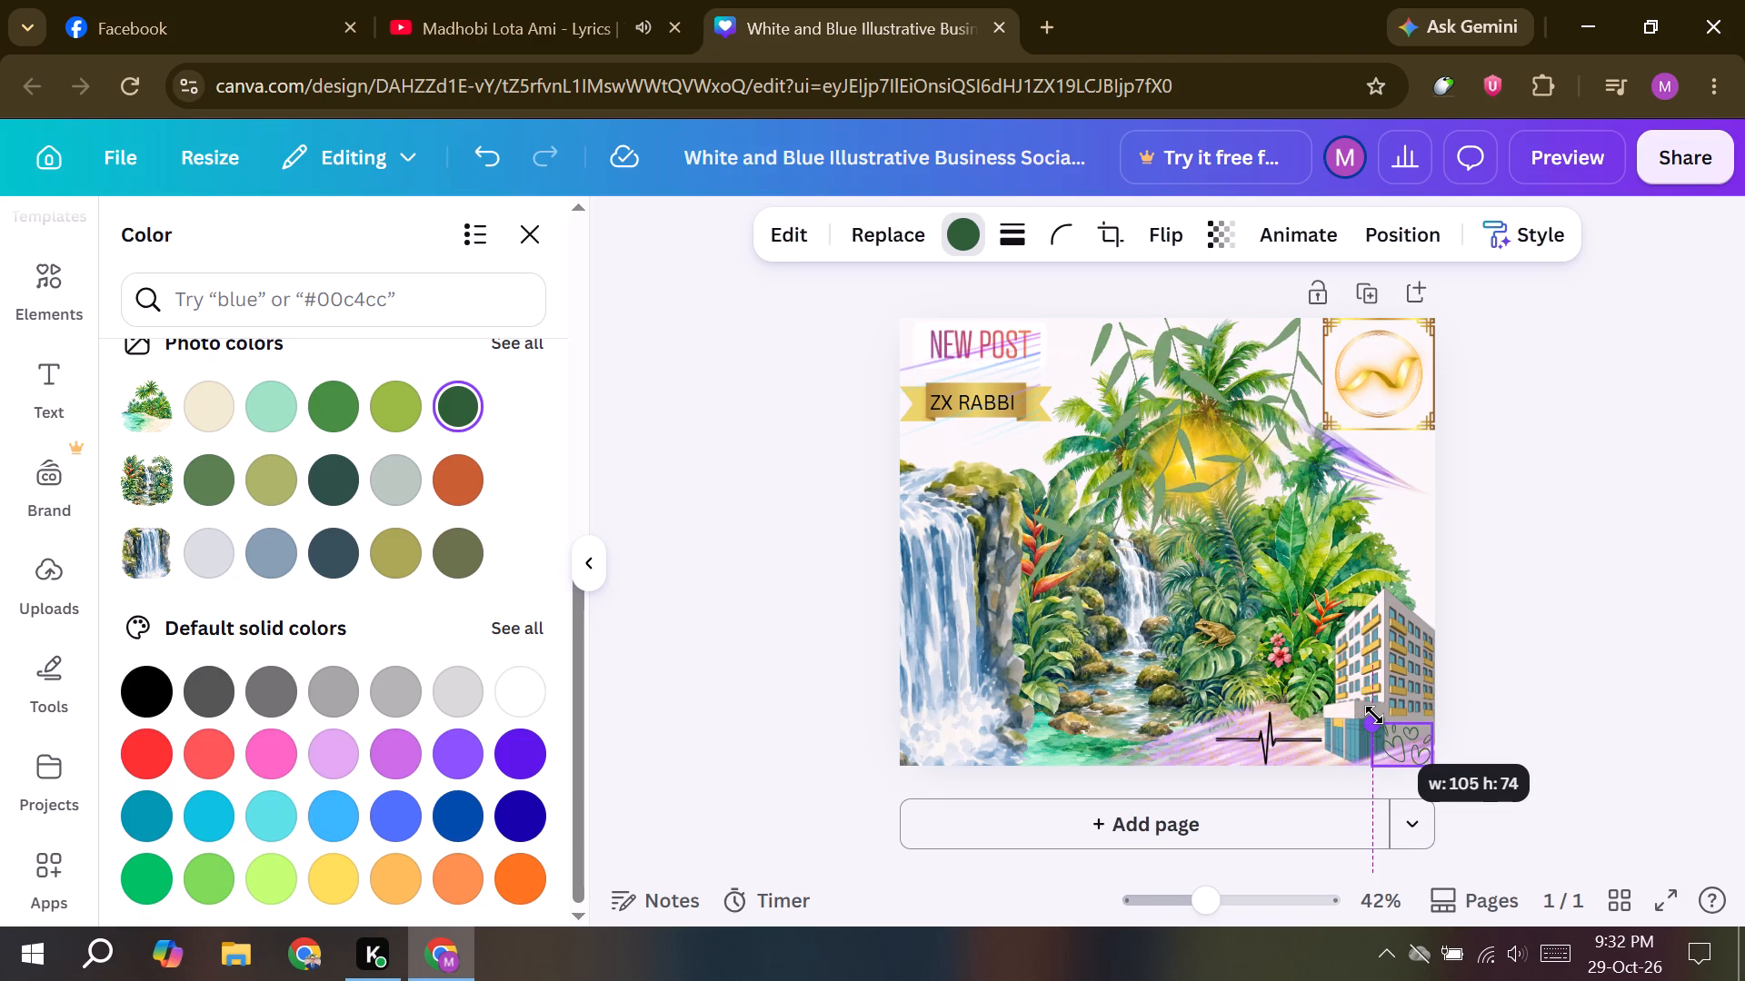
pyautogui.moveTo(1374, 715); pyautogui.dragTo(1384, 718)
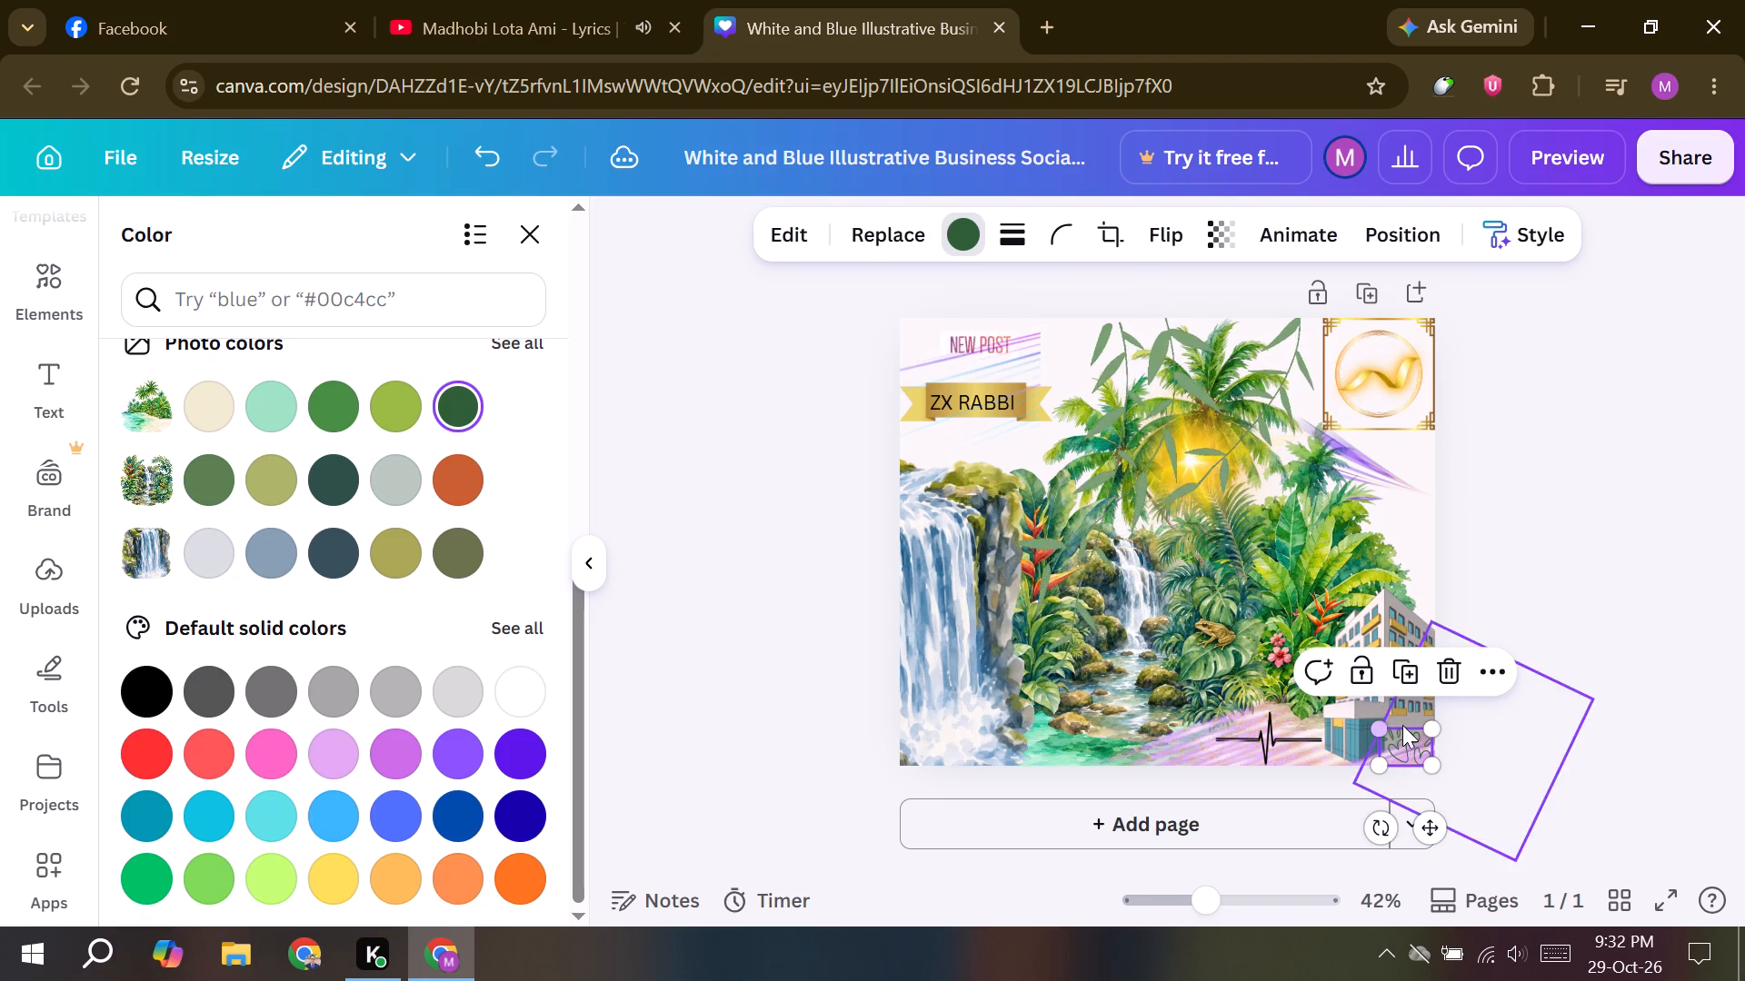
pyautogui.moveTo(1402, 744); pyautogui.dragTo(1408, 734)
pyautogui.click(1633, 692)
pyautogui.click(1641, 692)
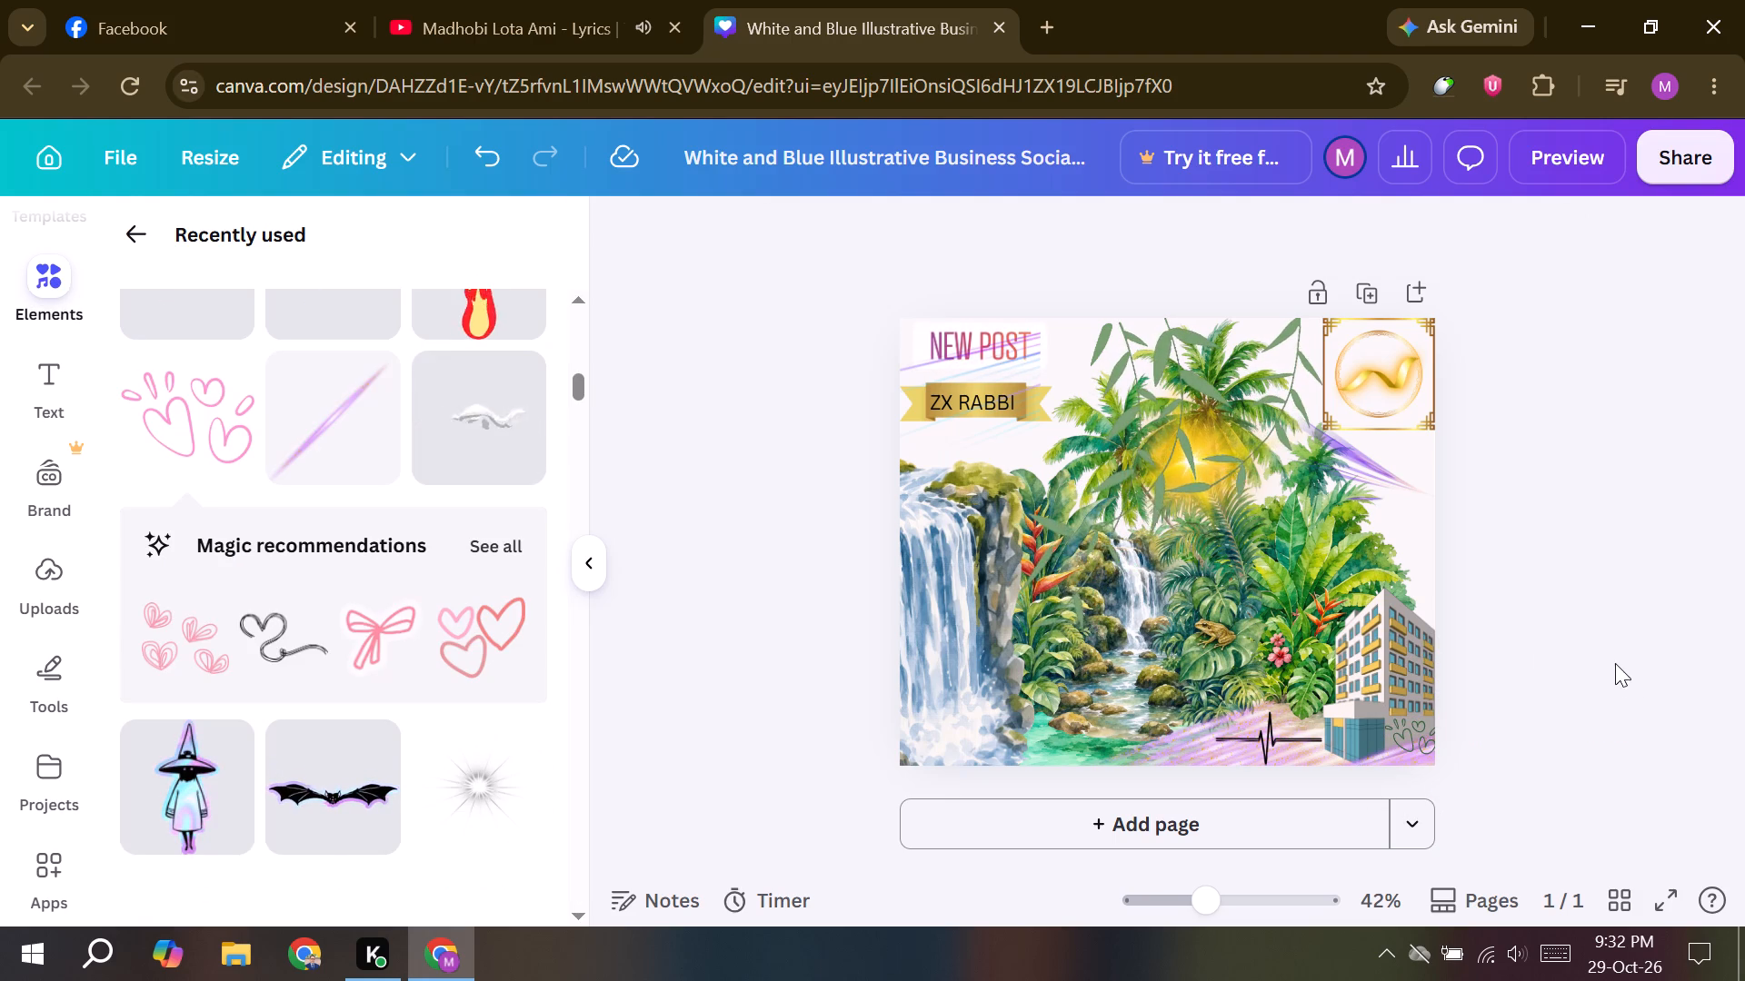
pyautogui.moveTo(1421, 732); pyautogui.dragTo(1421, 720)
pyautogui.click(1573, 673)
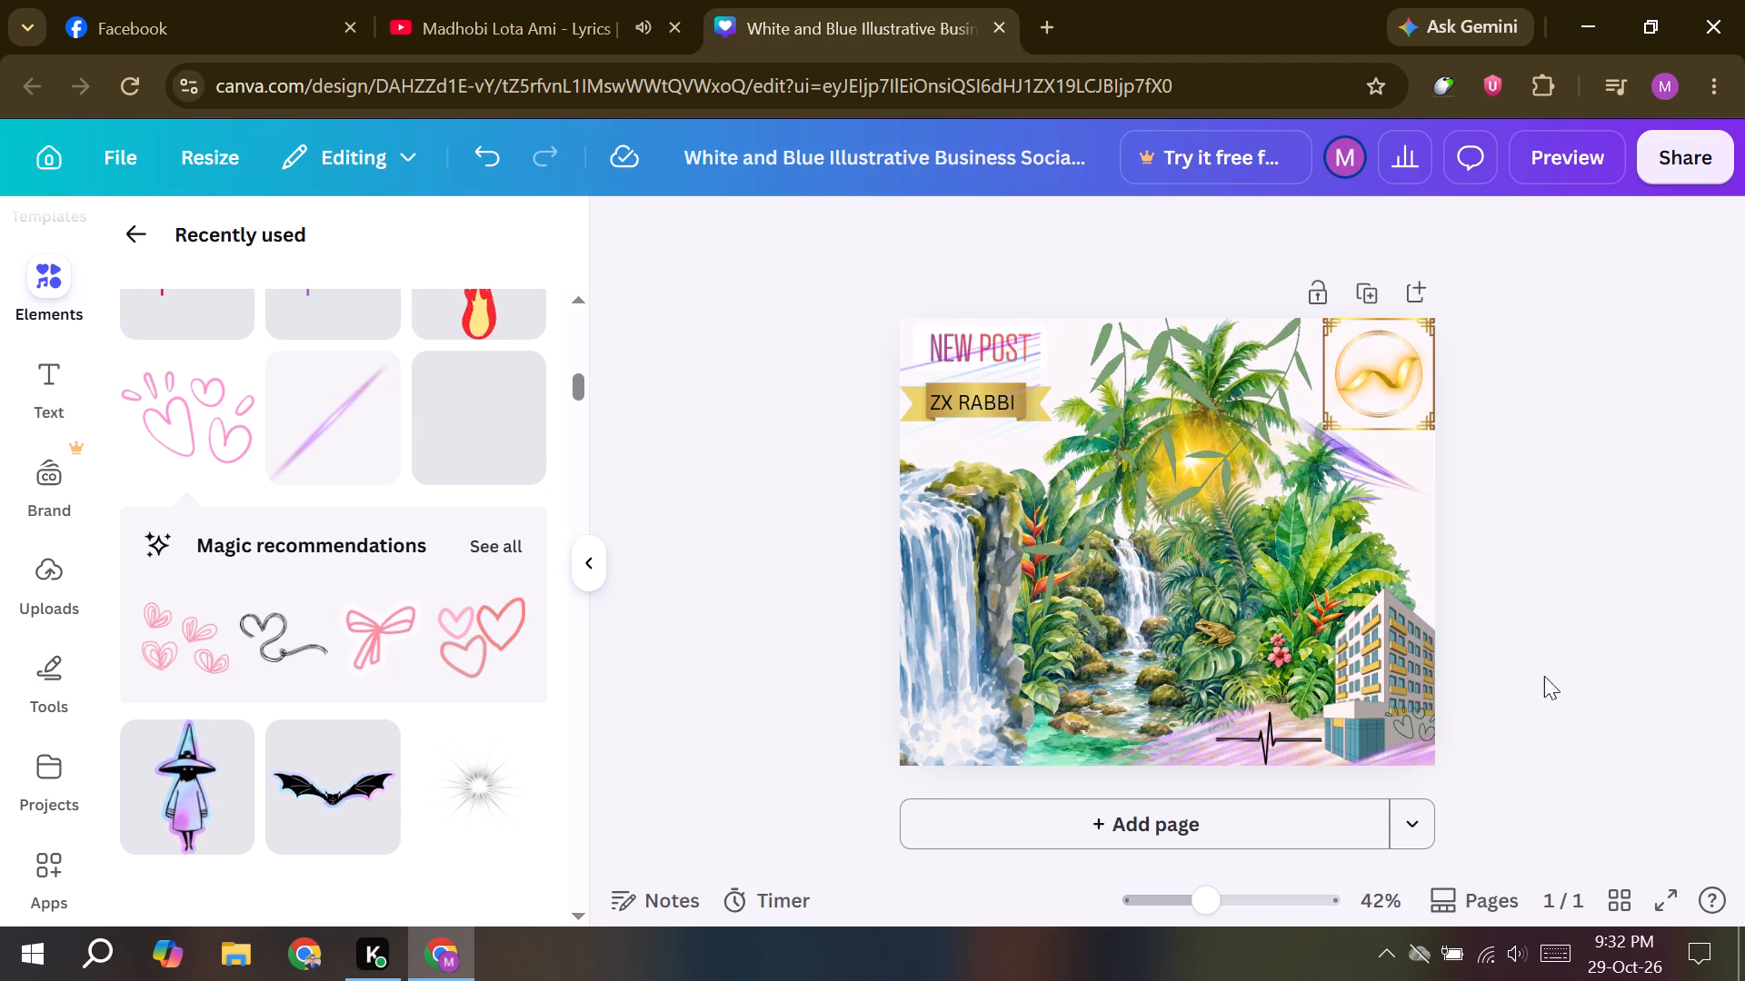
# Add the golden light flare from the recently used elements and place it at the page's top edge, between the NEW POST heading and the palm.
pyautogui.scroll(-2, 183, 670)
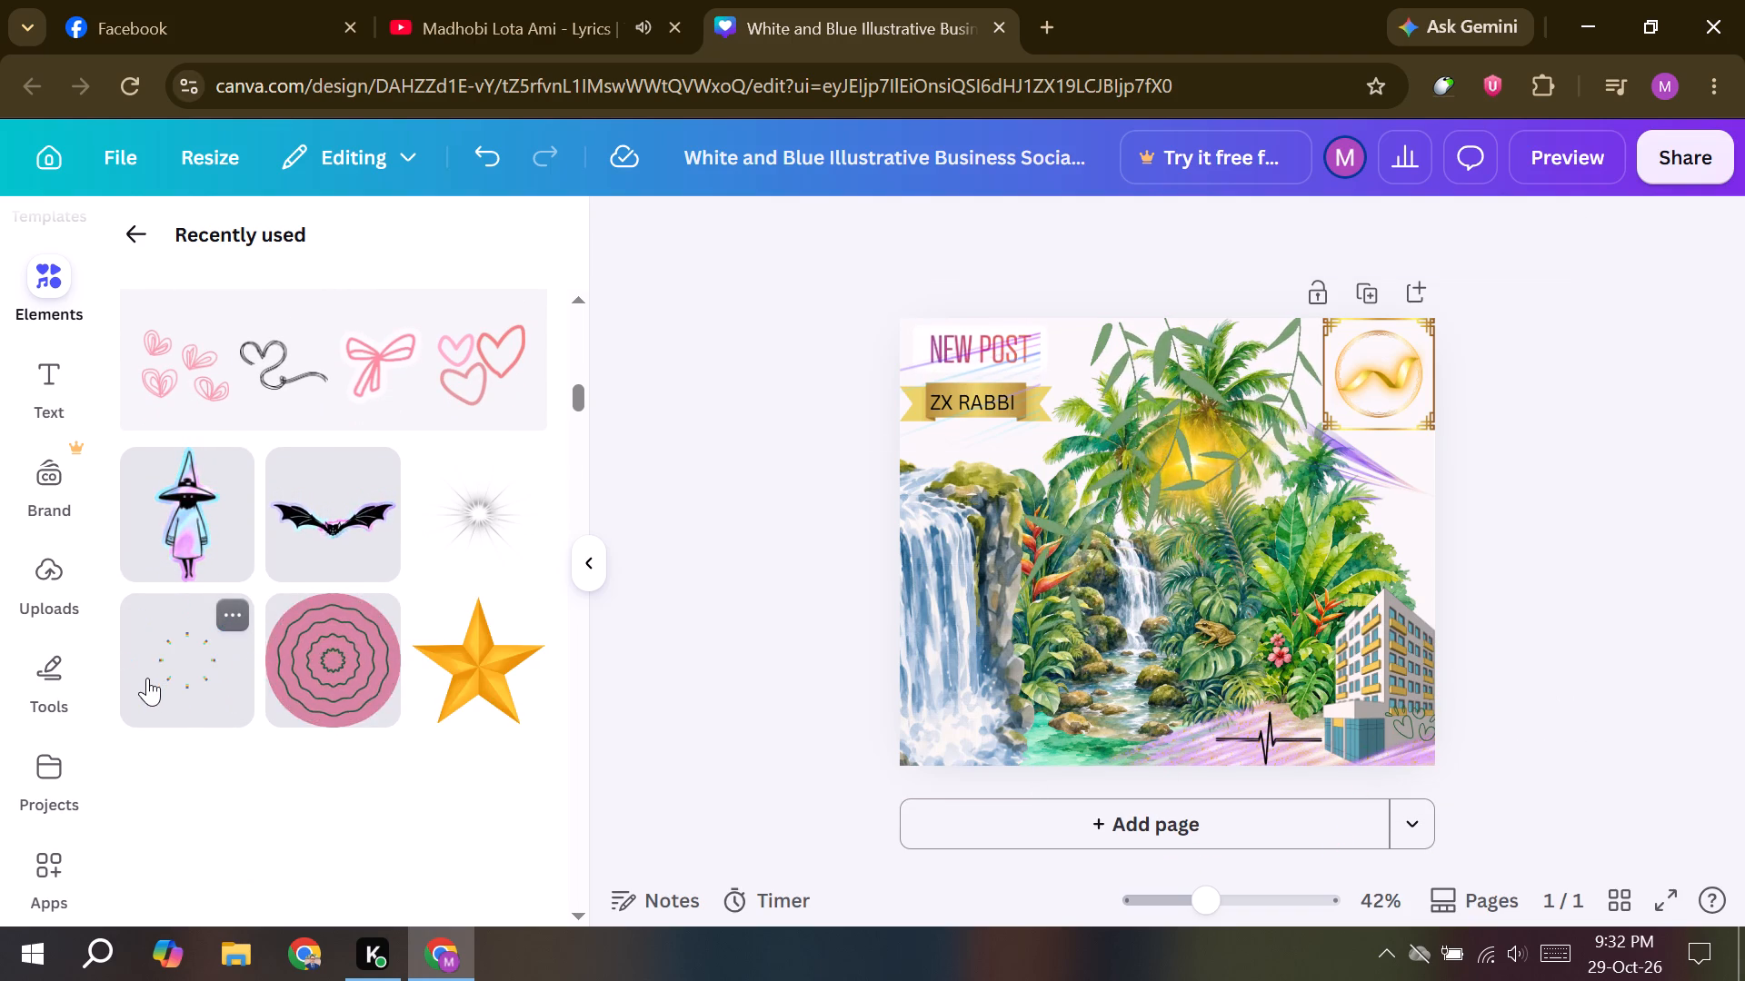
pyautogui.scroll(-1, 147, 678)
pyautogui.click(464, 670)
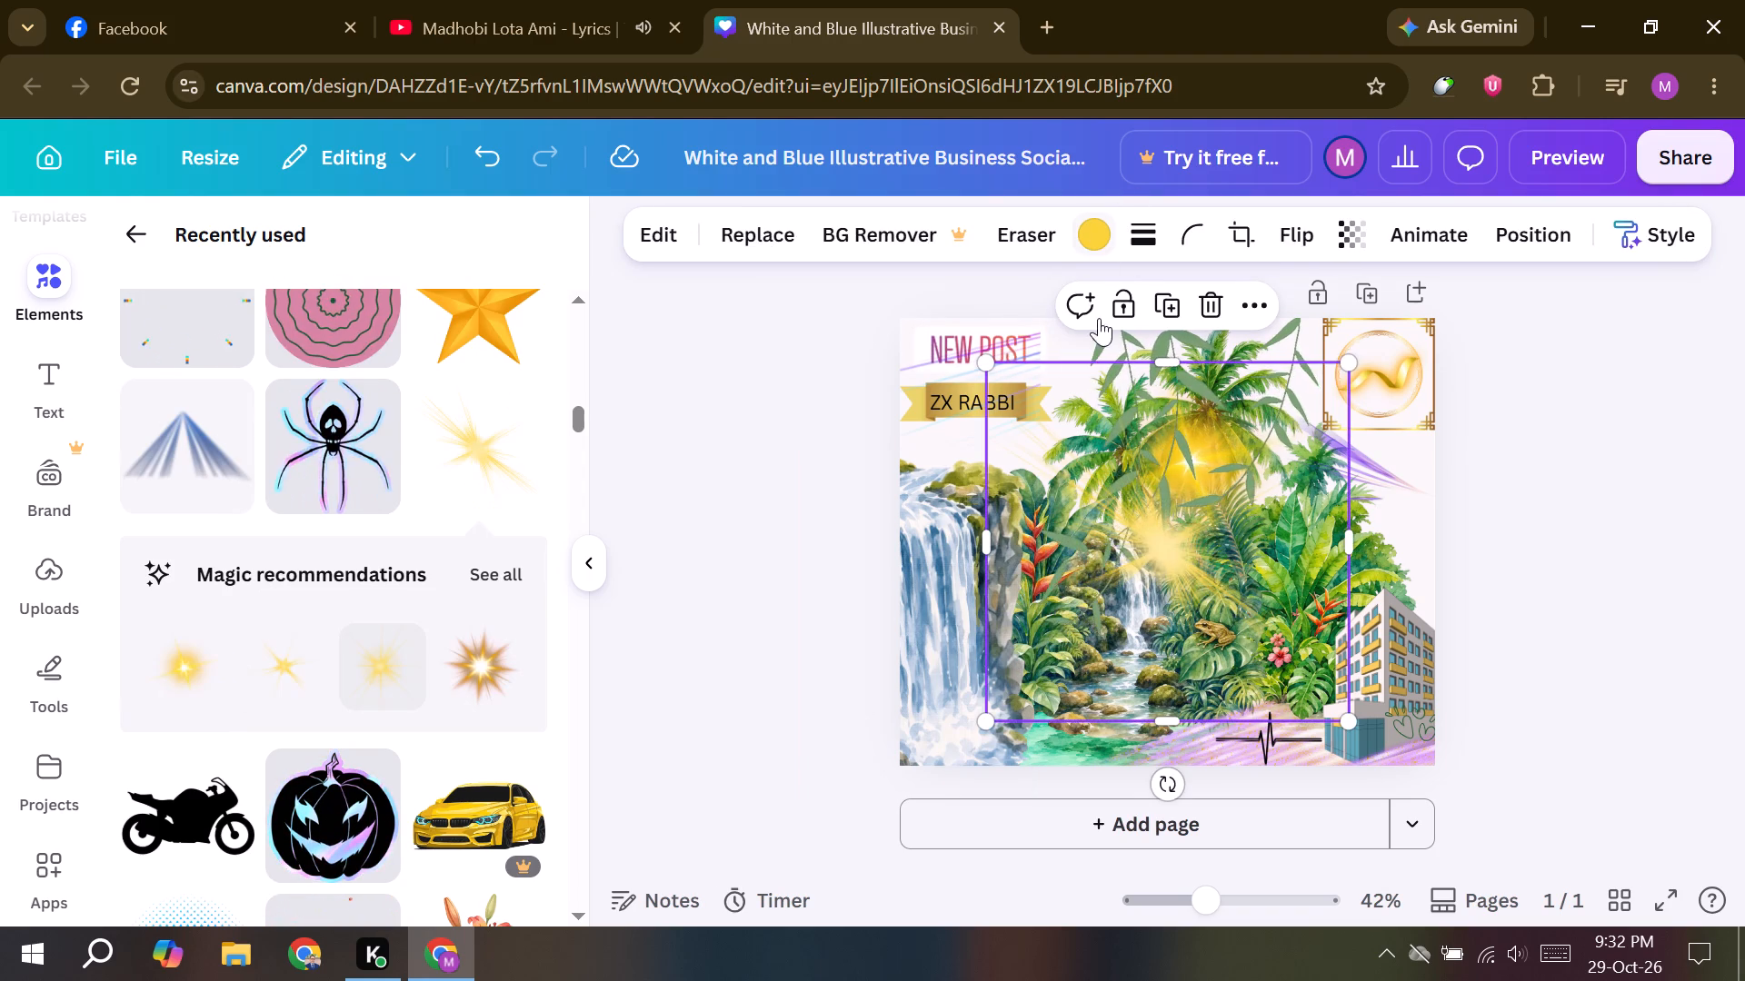
pyautogui.moveTo(1216, 584); pyautogui.dragTo(1266, 499)
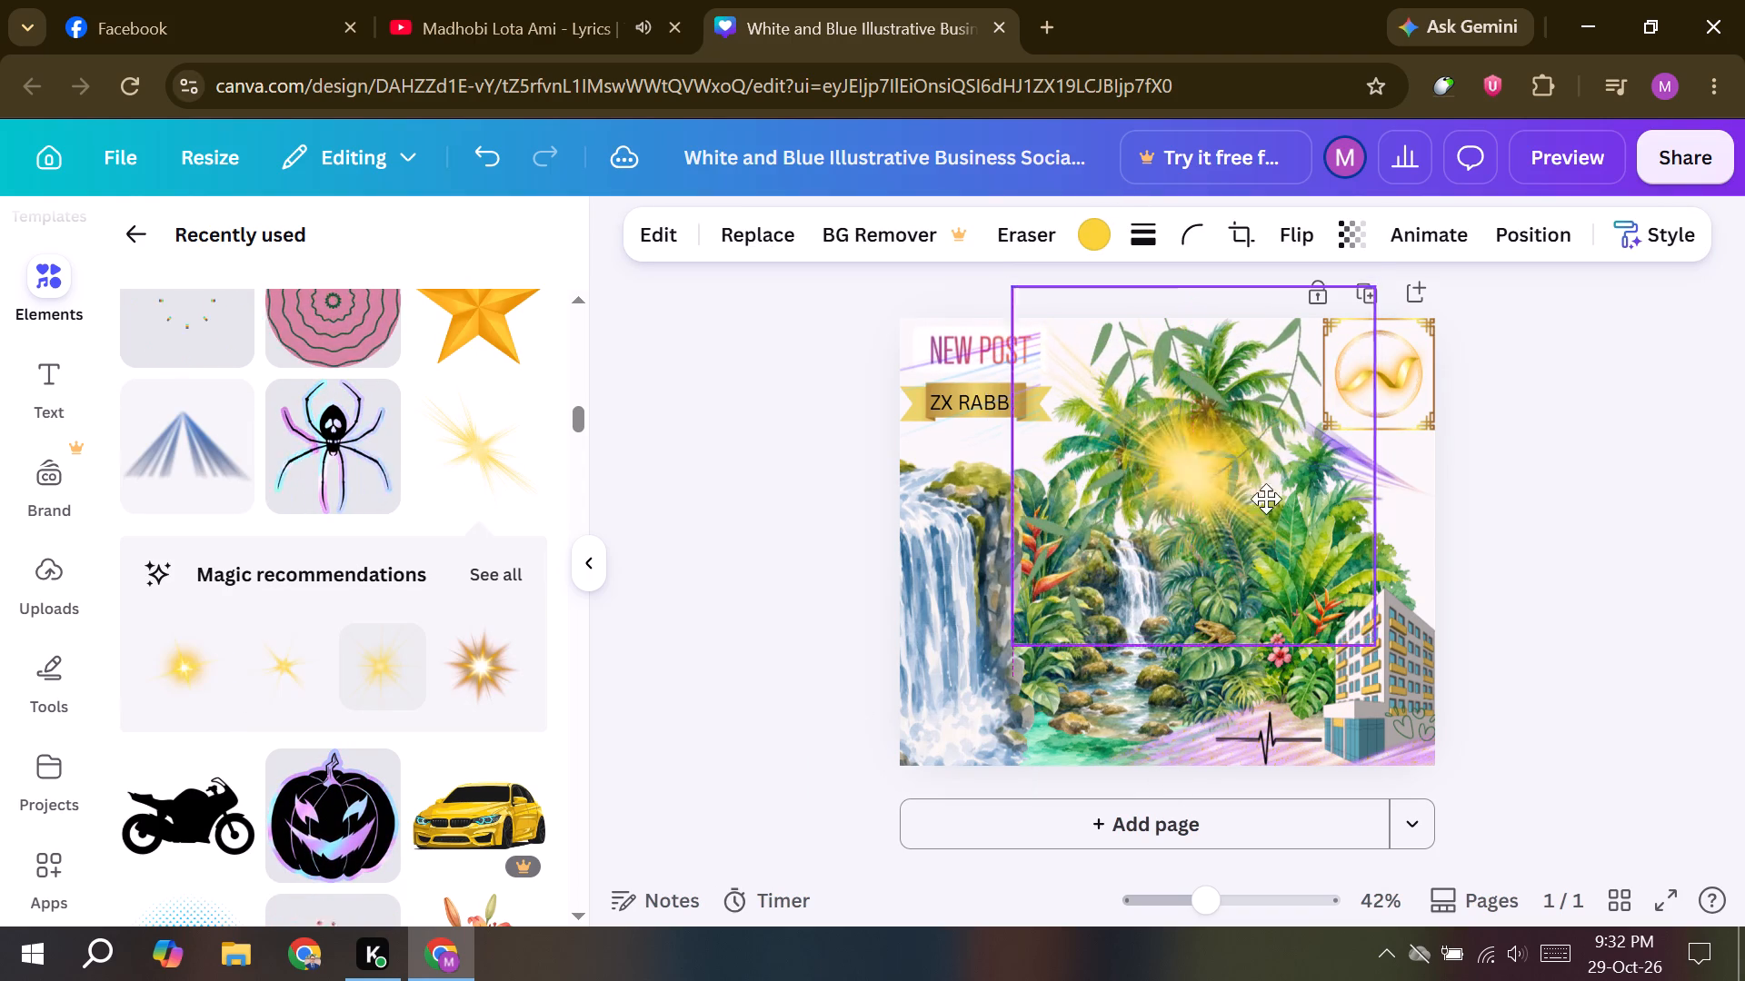
pyautogui.moveTo(1266, 499); pyautogui.dragTo(1242, 372)
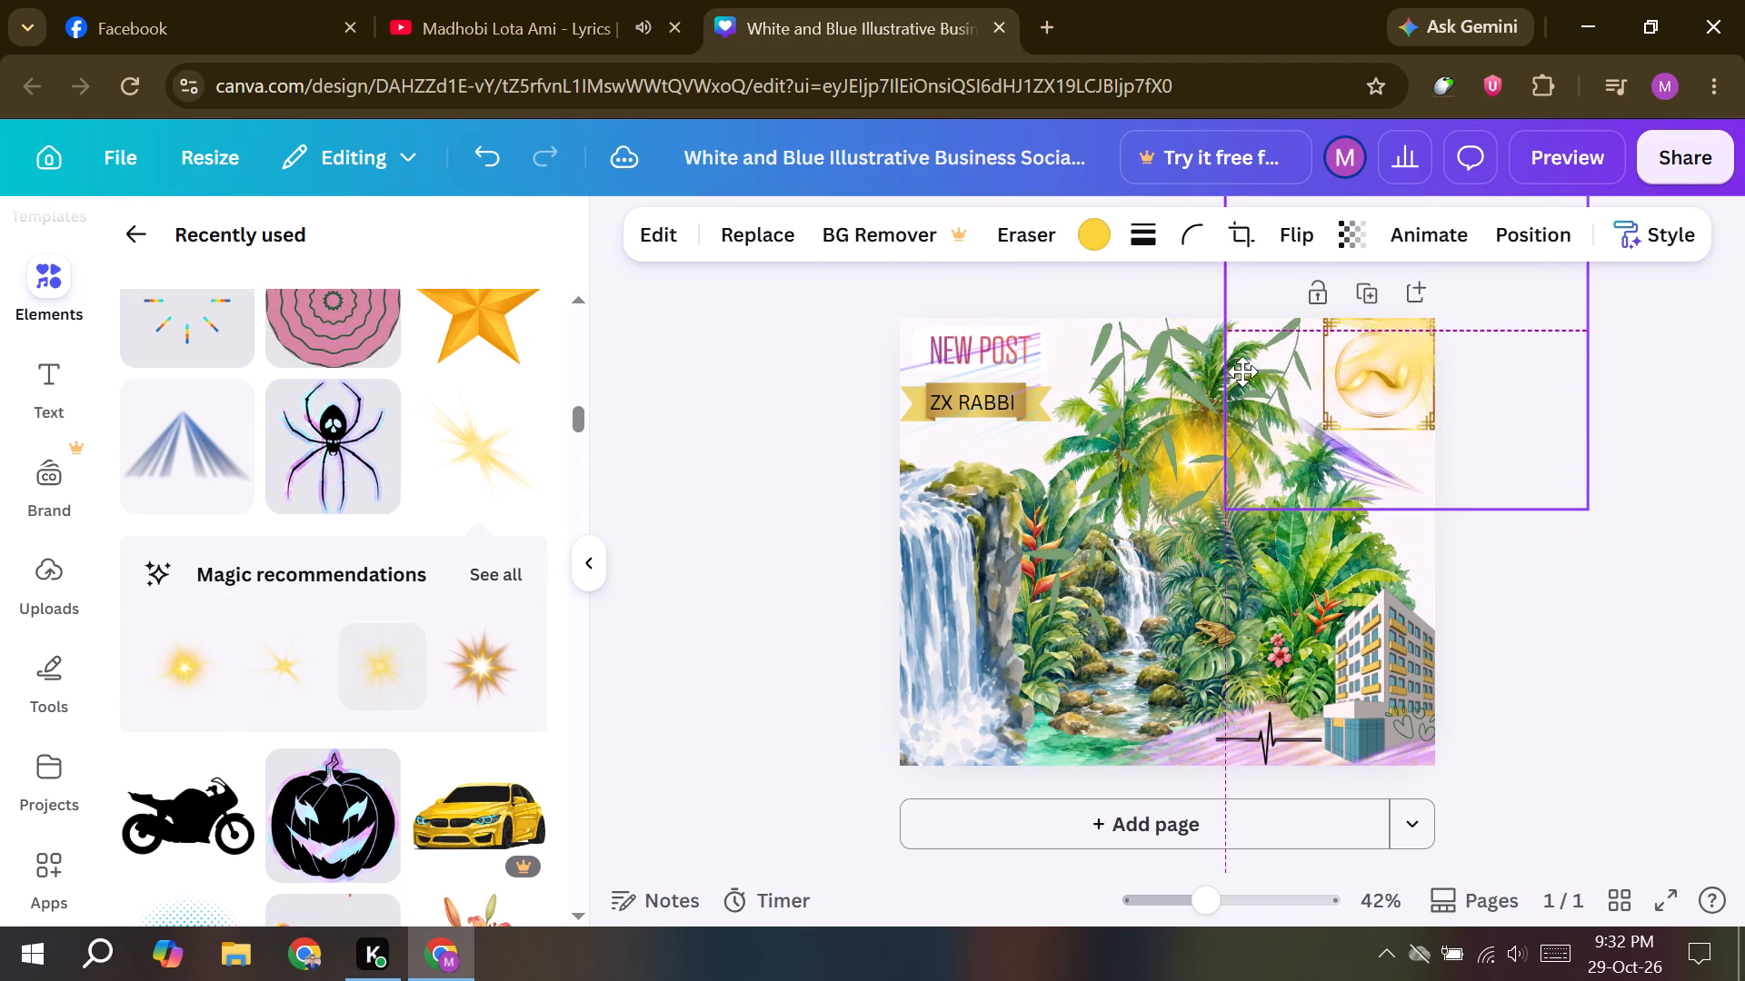
pyautogui.moveTo(1242, 372); pyautogui.dragTo(1049, 398)
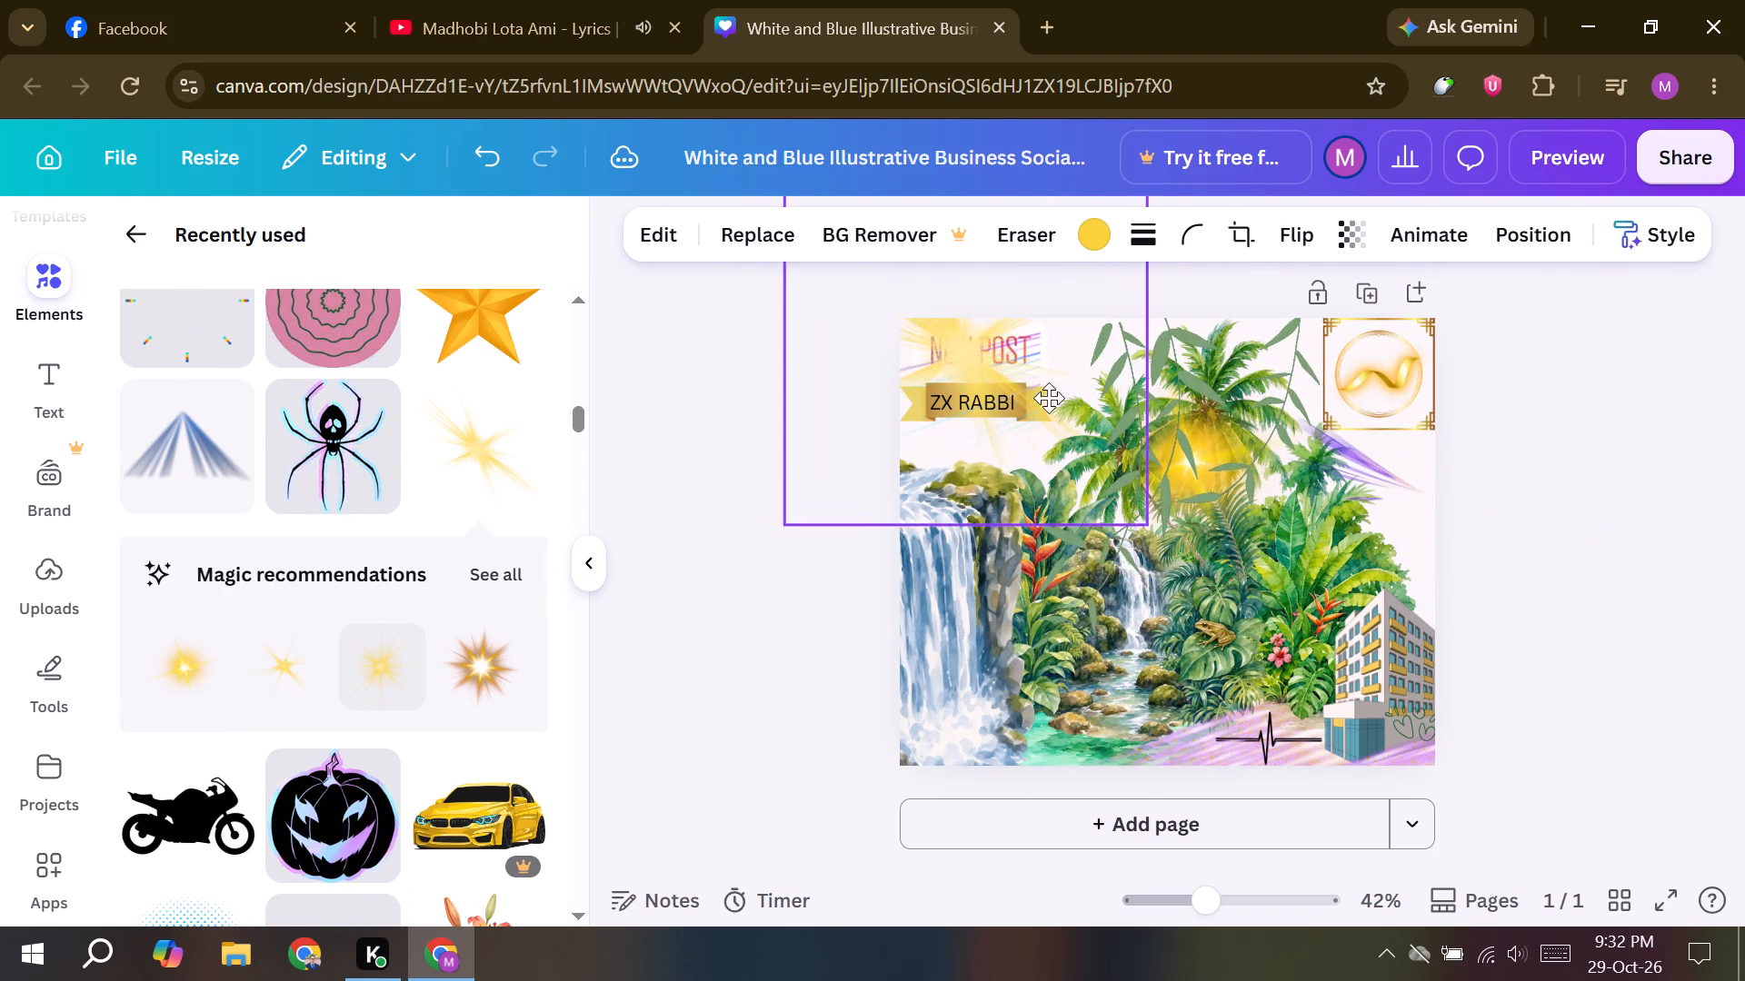
pyautogui.moveTo(1049, 398); pyautogui.dragTo(1137, 398)
pyautogui.click(1744, 394)
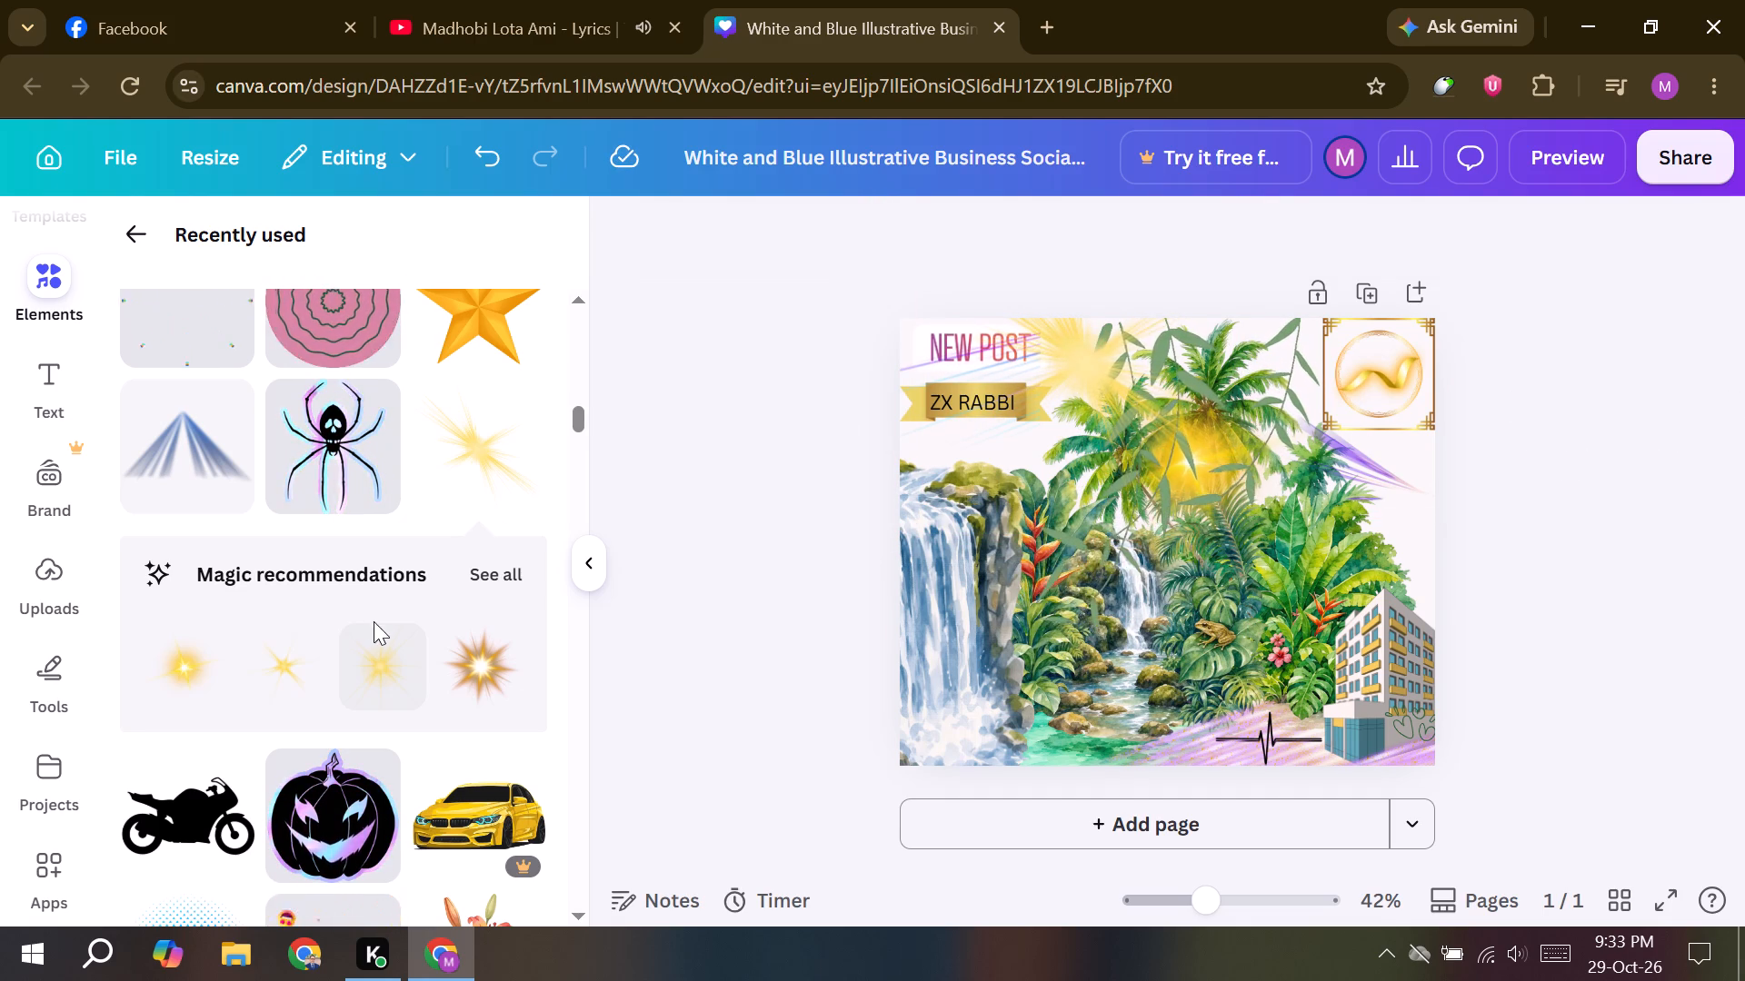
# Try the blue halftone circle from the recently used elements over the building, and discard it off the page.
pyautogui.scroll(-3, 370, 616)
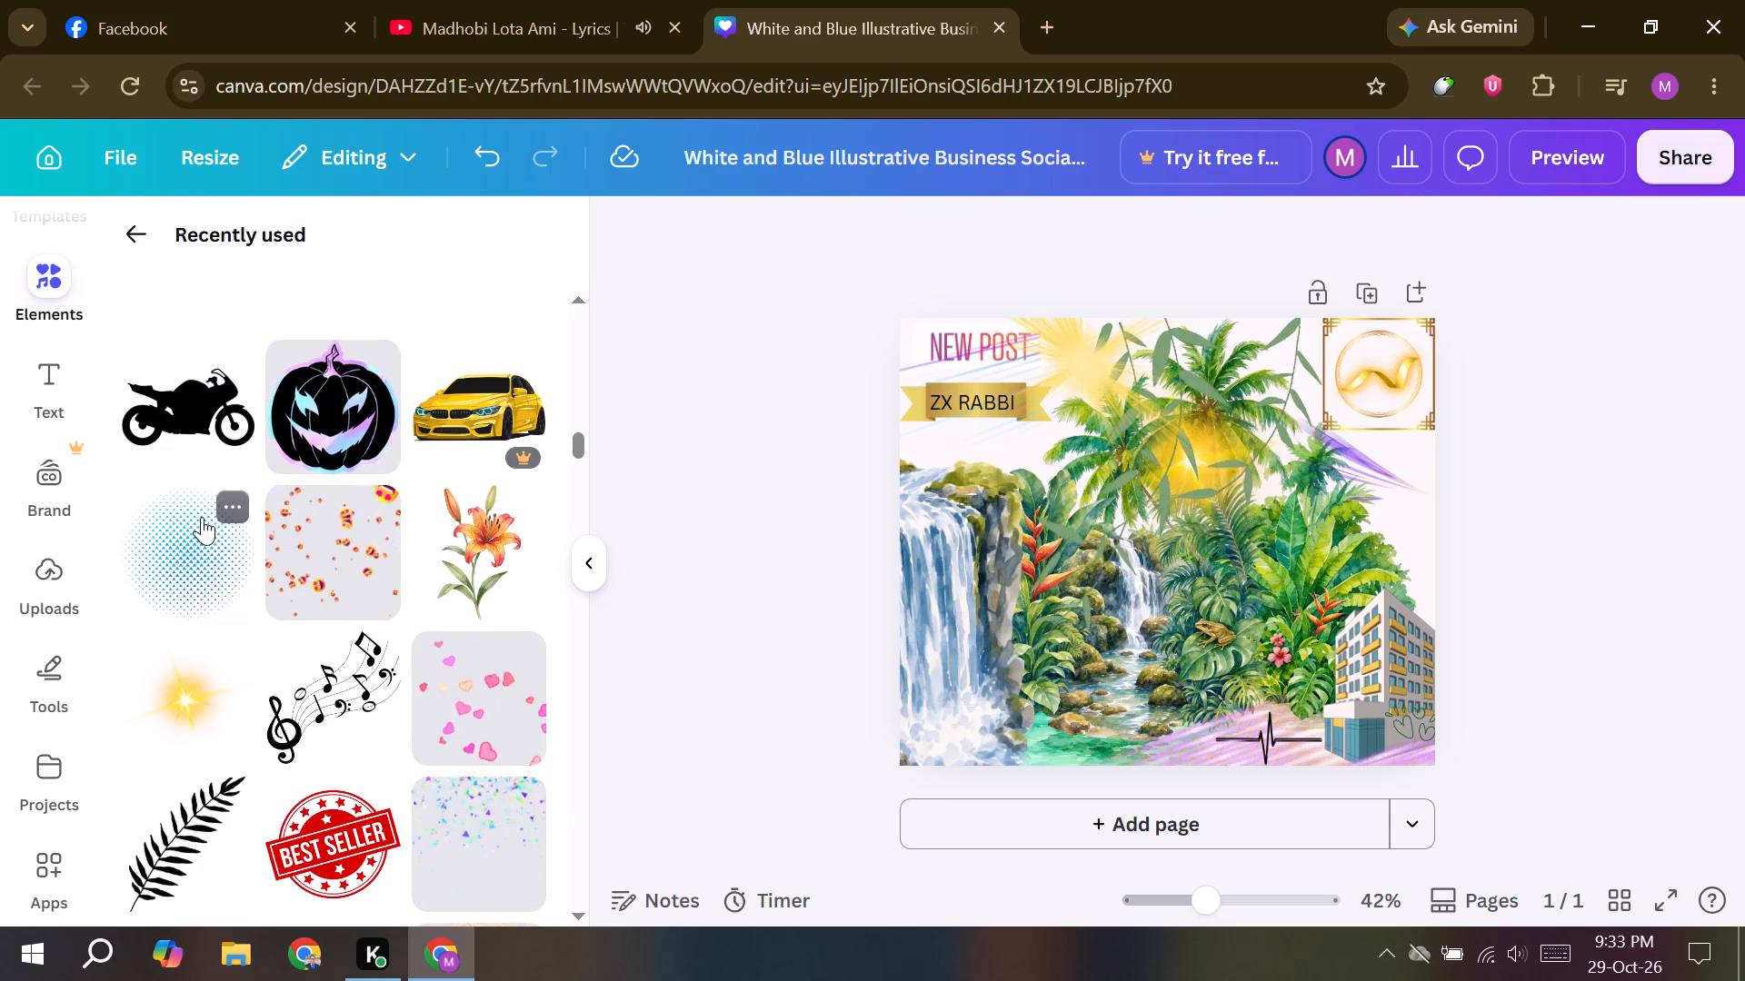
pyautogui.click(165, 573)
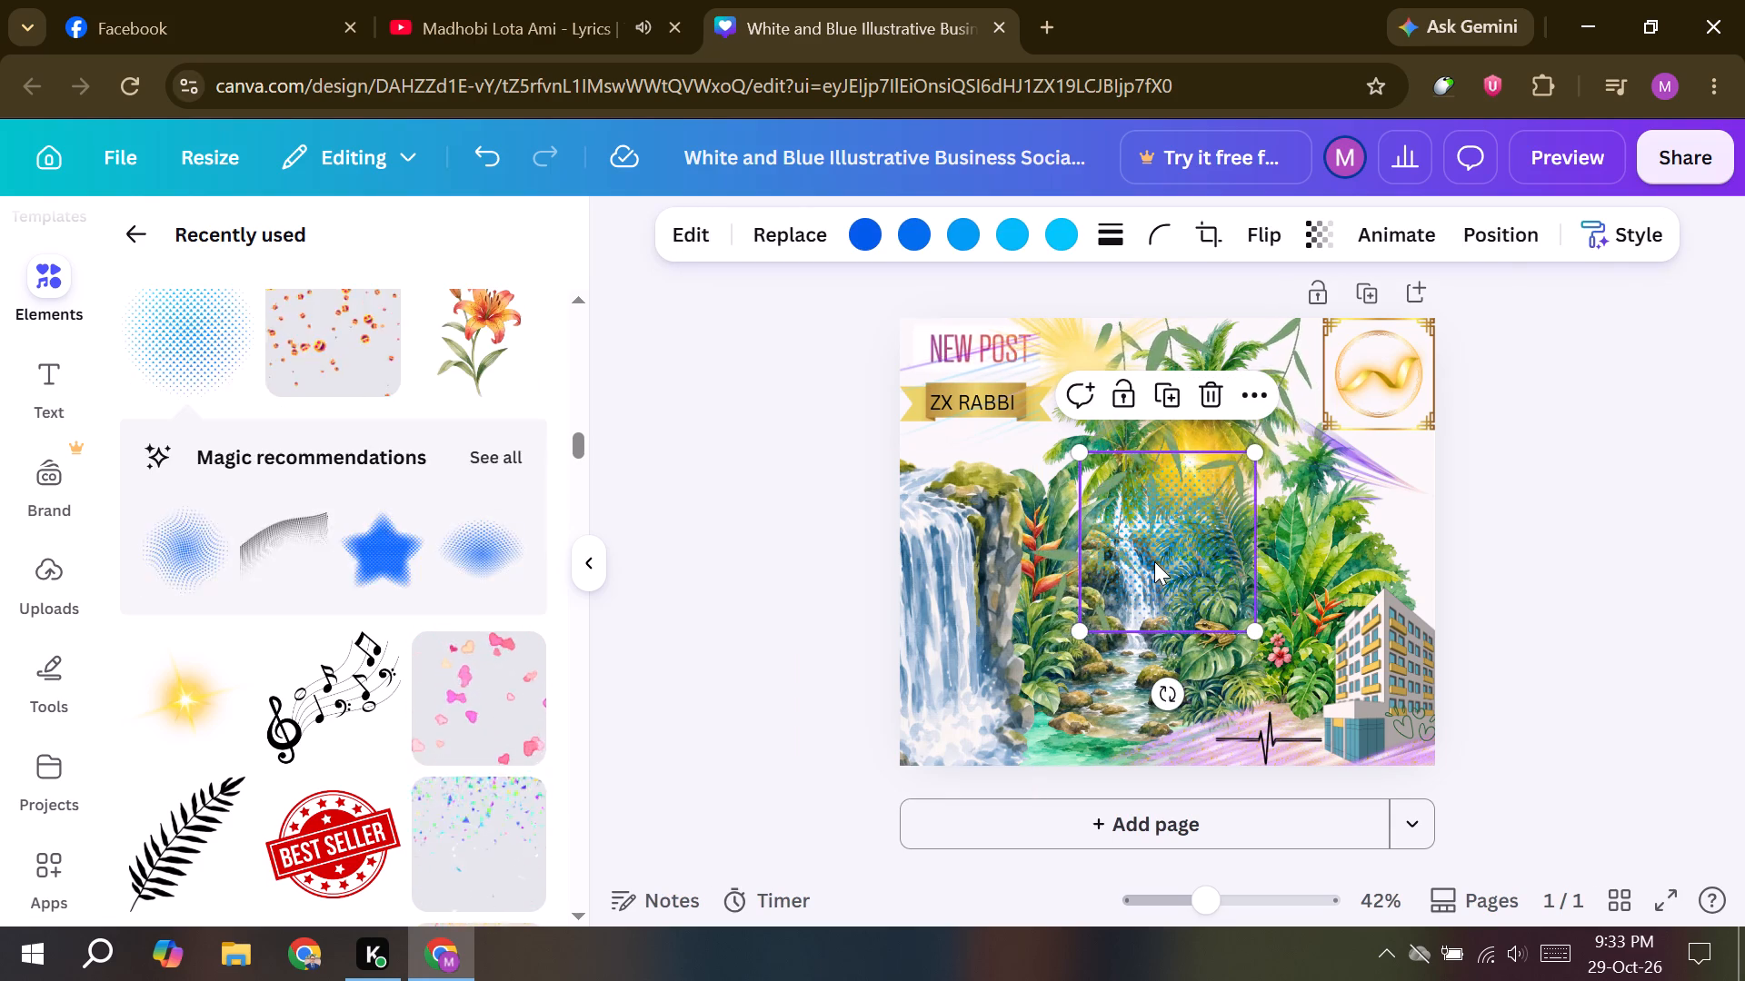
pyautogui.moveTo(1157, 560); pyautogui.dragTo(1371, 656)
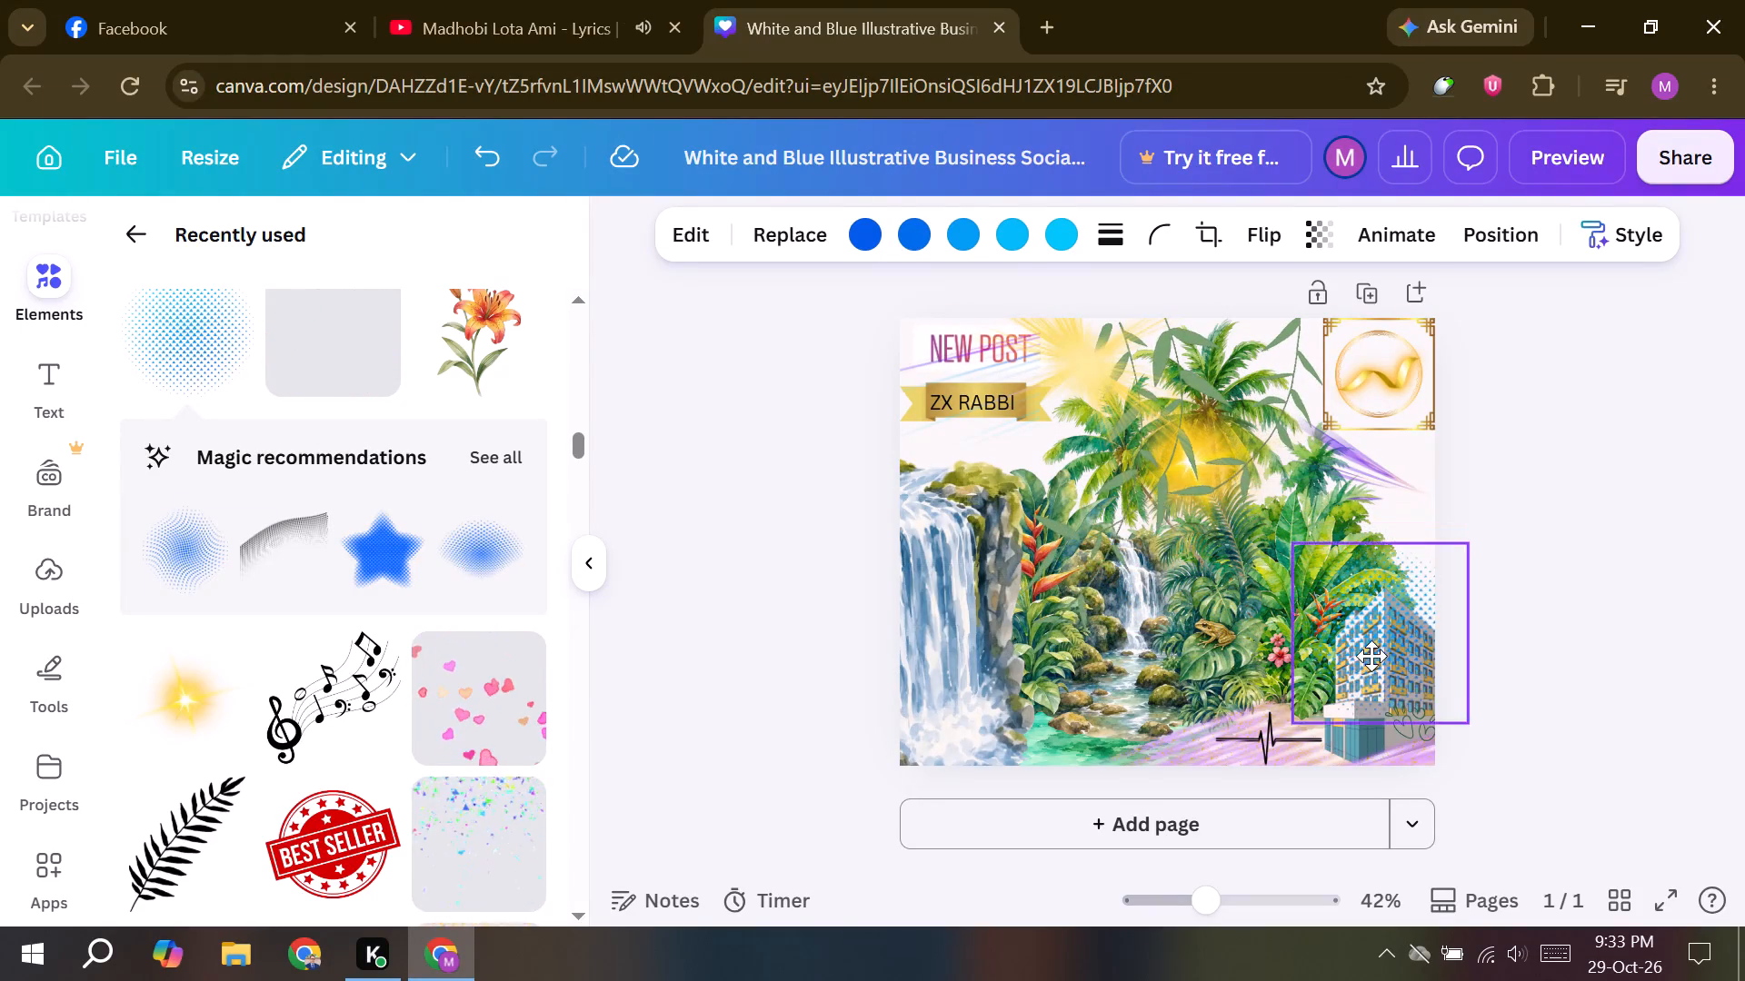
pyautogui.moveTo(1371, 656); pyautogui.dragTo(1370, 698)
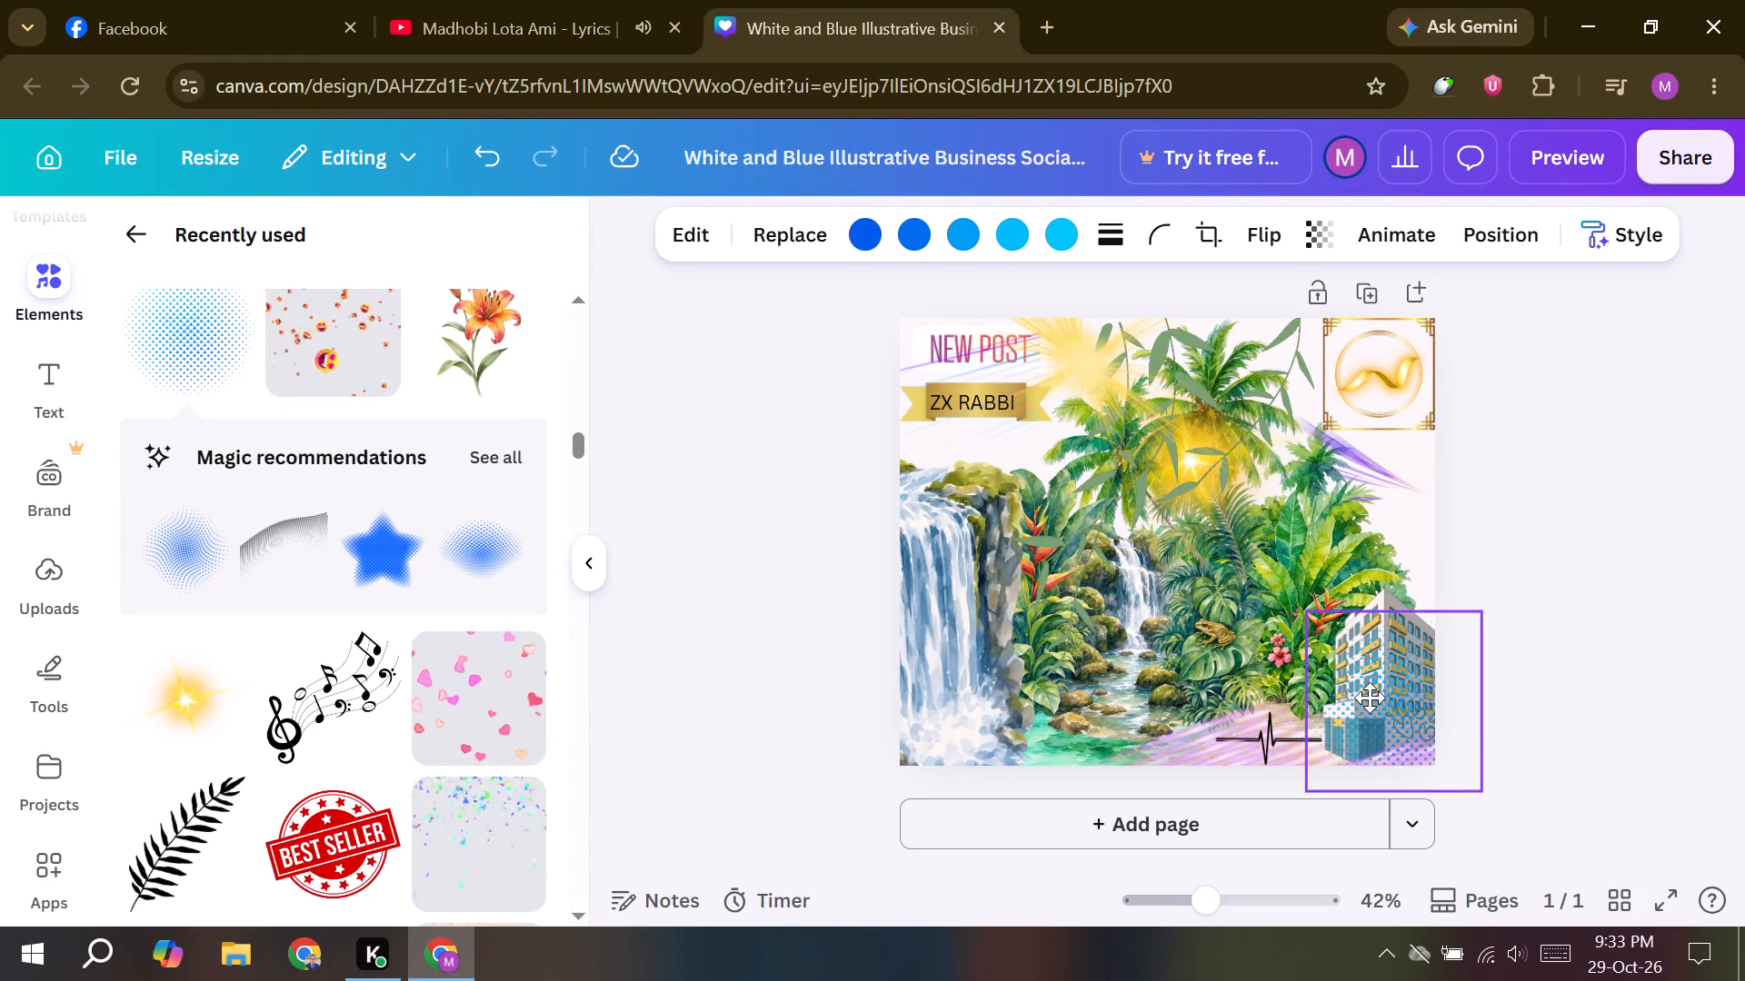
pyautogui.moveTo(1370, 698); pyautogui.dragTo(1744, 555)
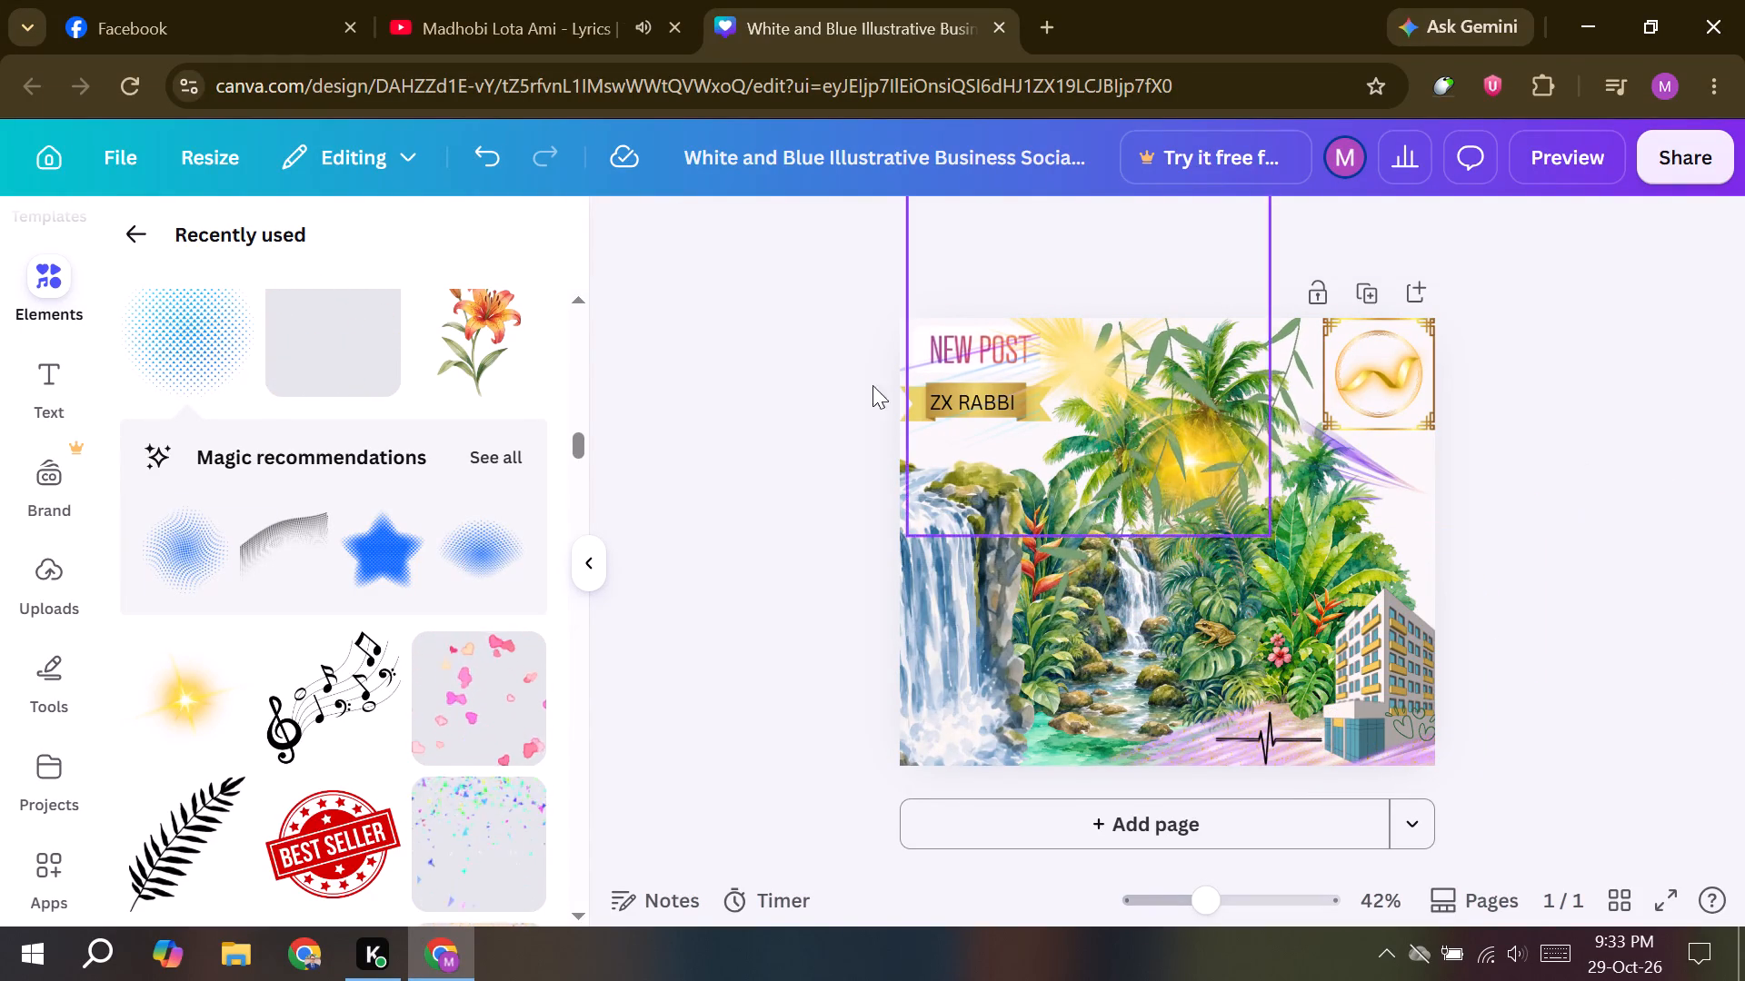
# Add the red BEST SELLER stamp from the recently used elements and recolor its red parts dark teal from the default solid colors.
pyautogui.scroll(-2, 401, 736)
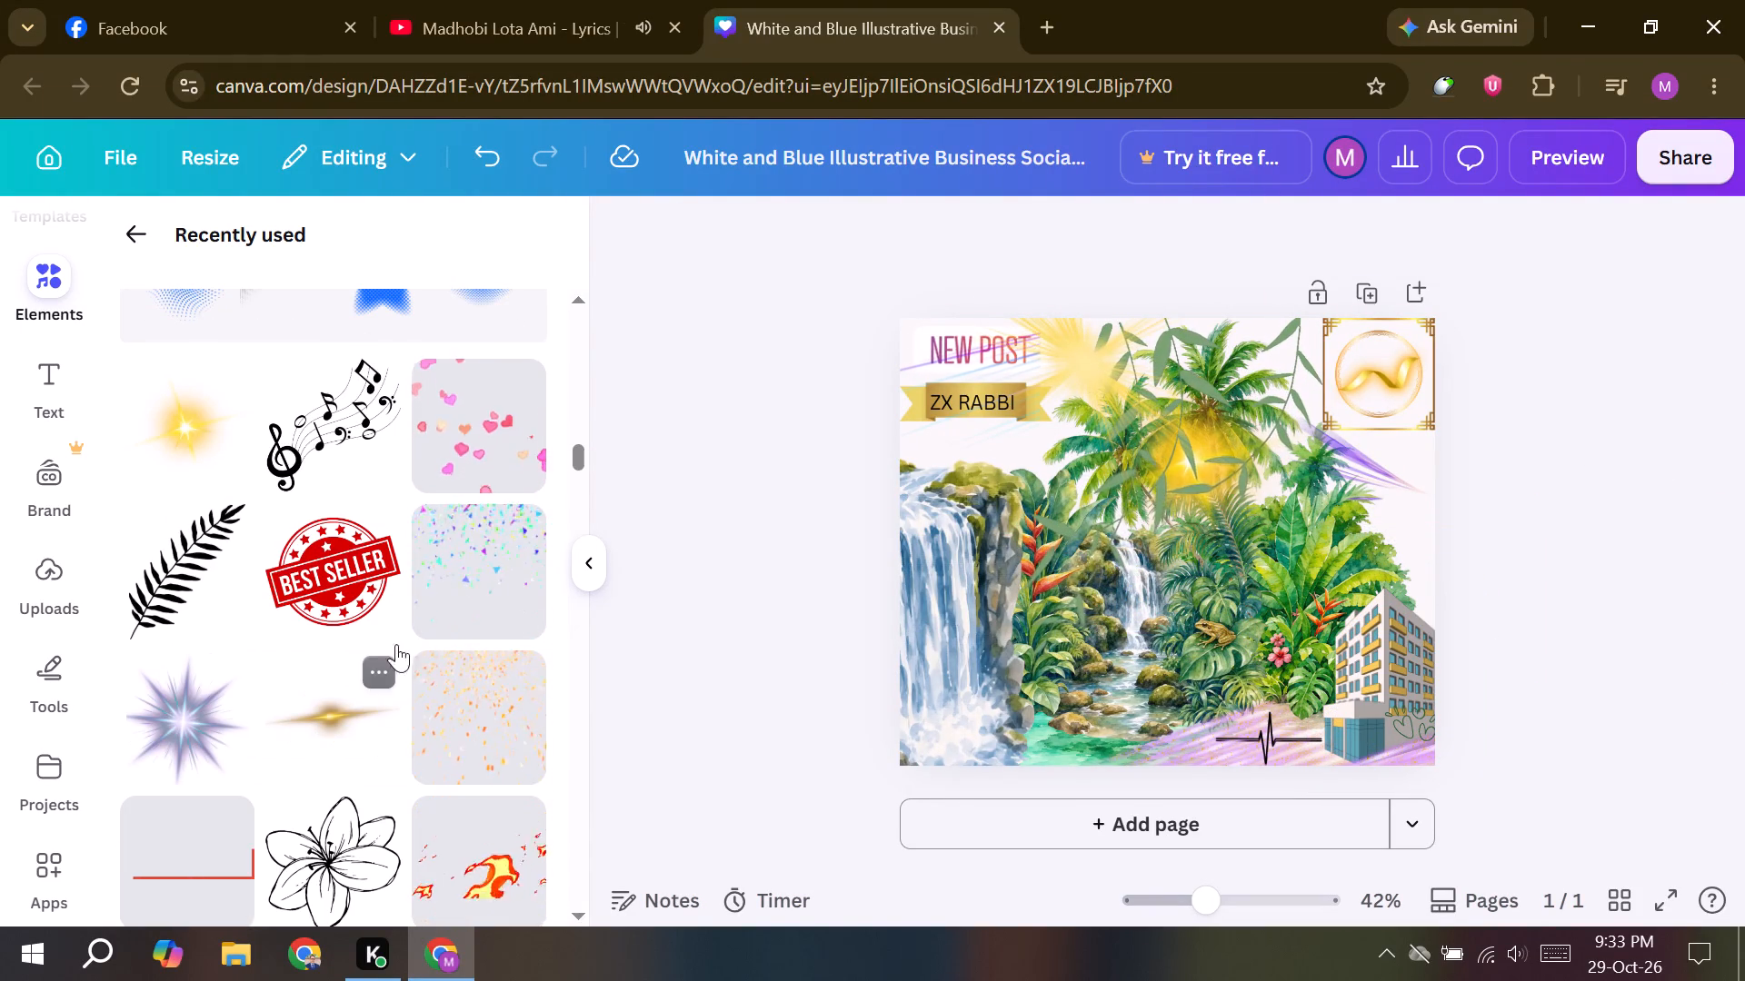
pyautogui.click(308, 582)
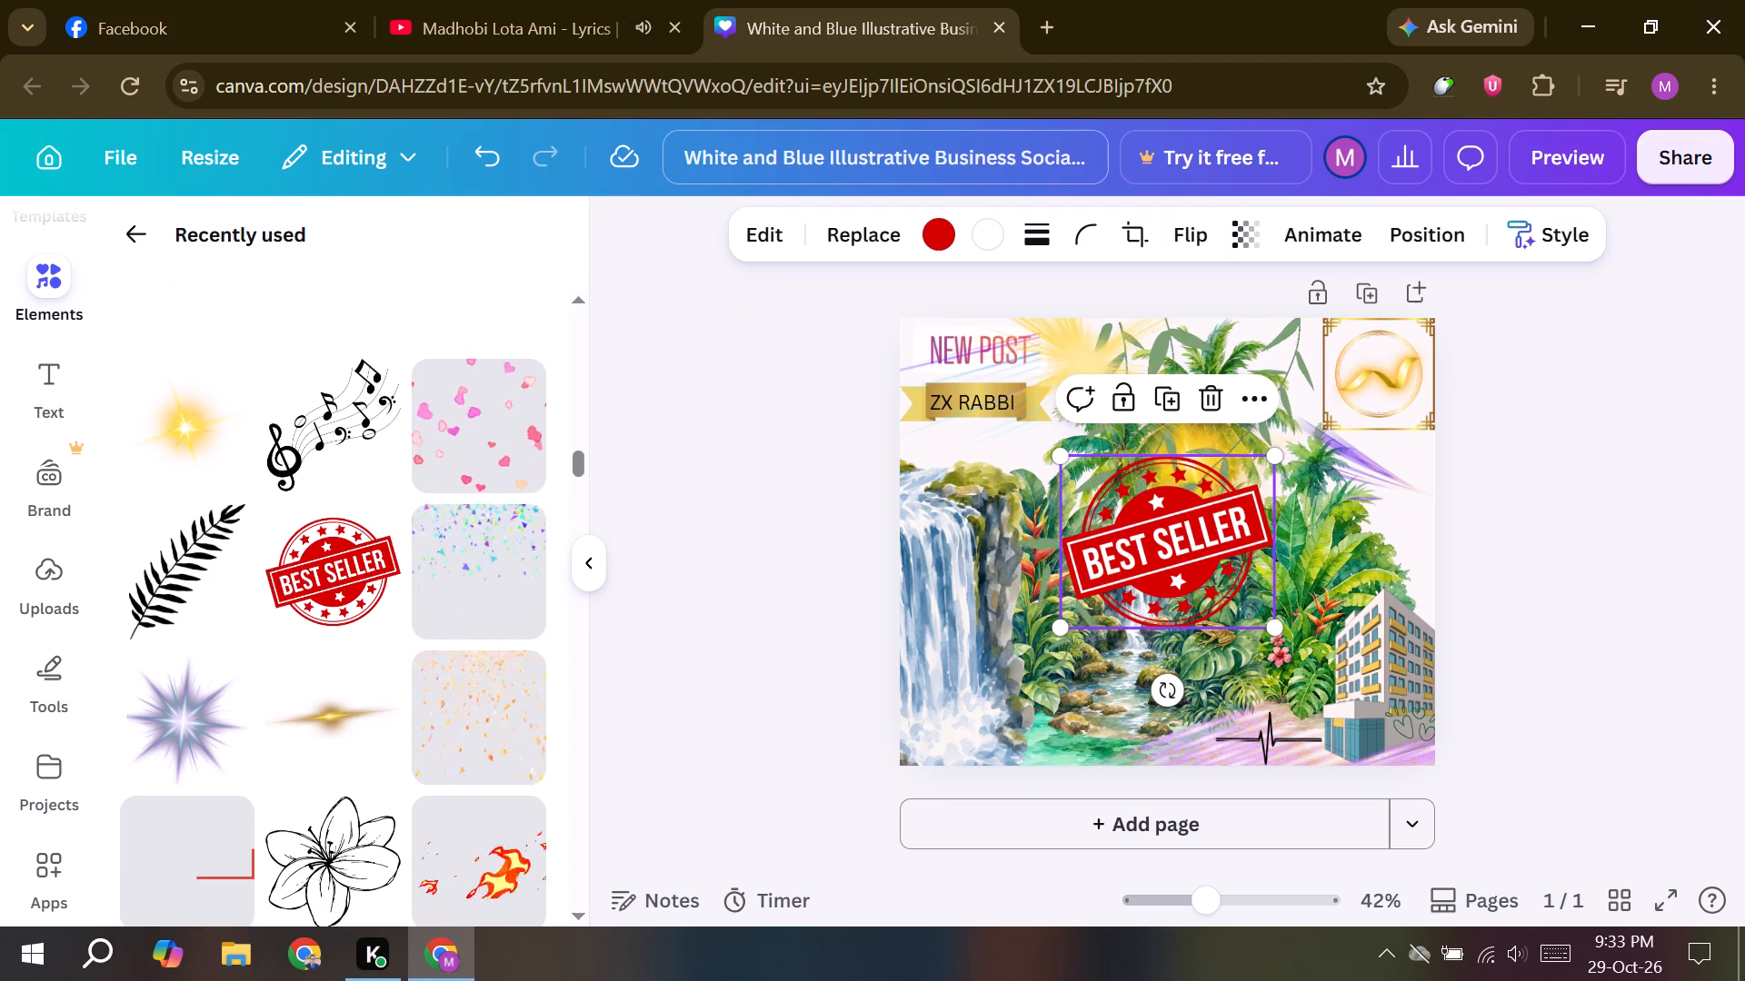
pyautogui.click(933, 227)
pyautogui.scroll(-3, 539, 725)
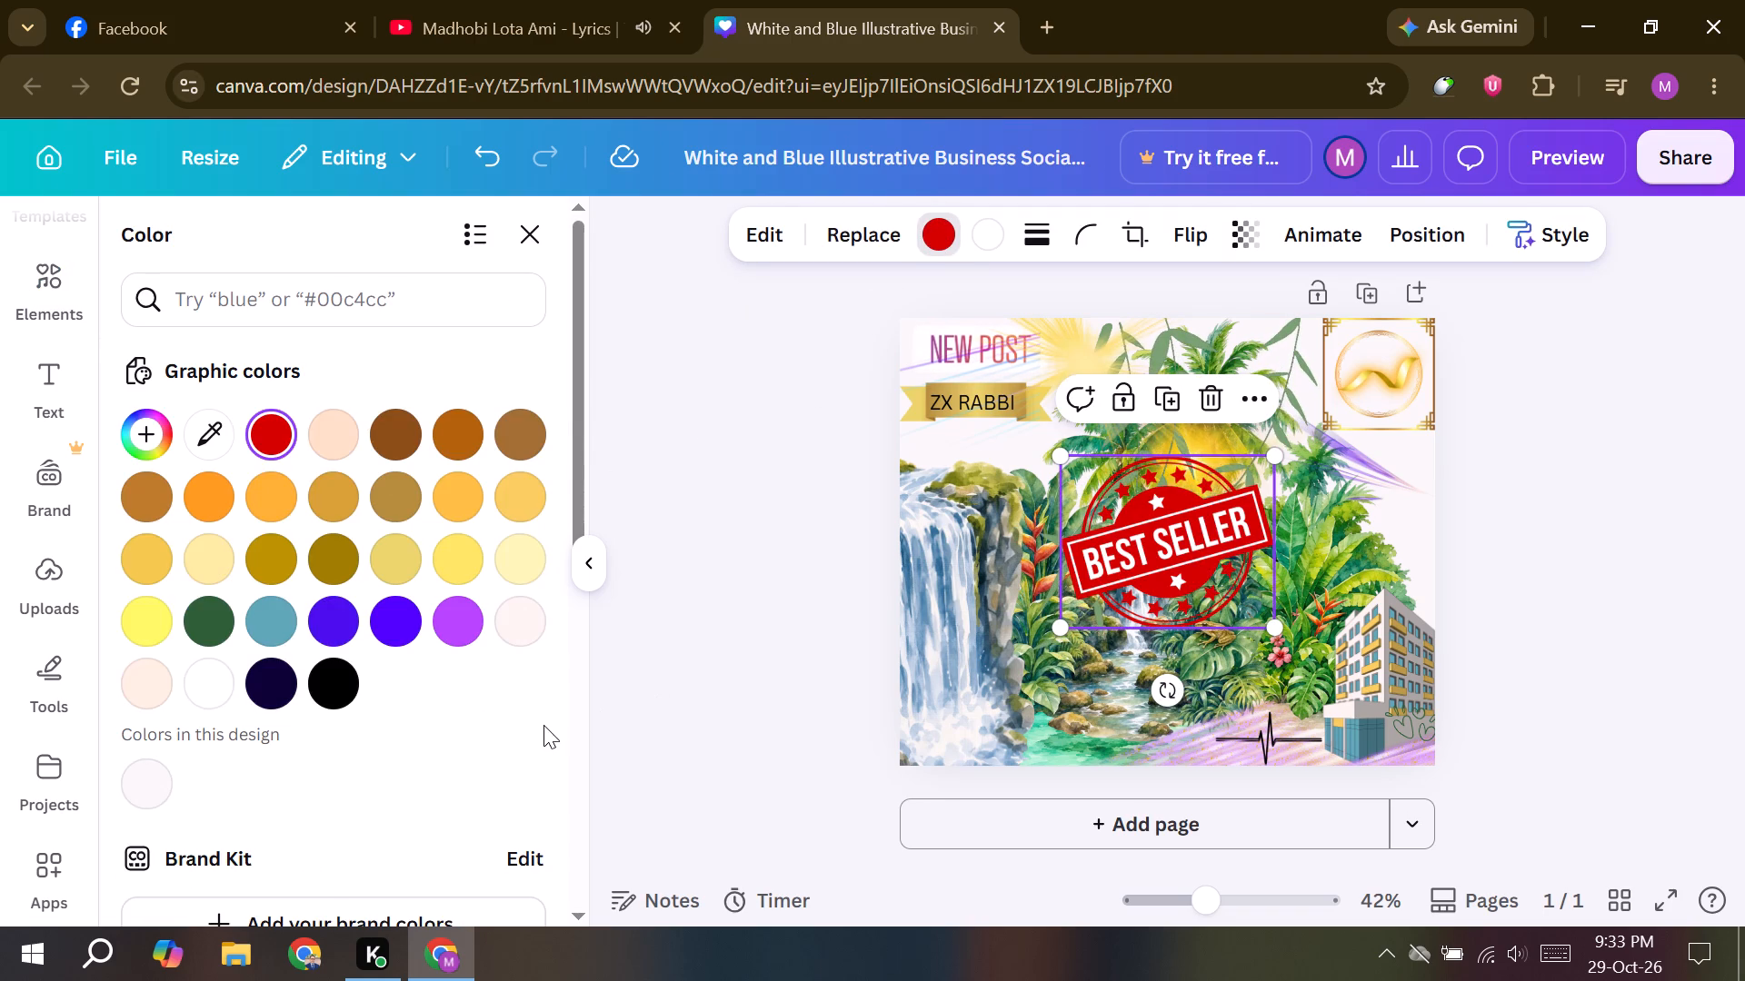
pyautogui.scroll(-4, 492, 615)
pyautogui.click(510, 609)
pyautogui.scroll(-5, 259, 677)
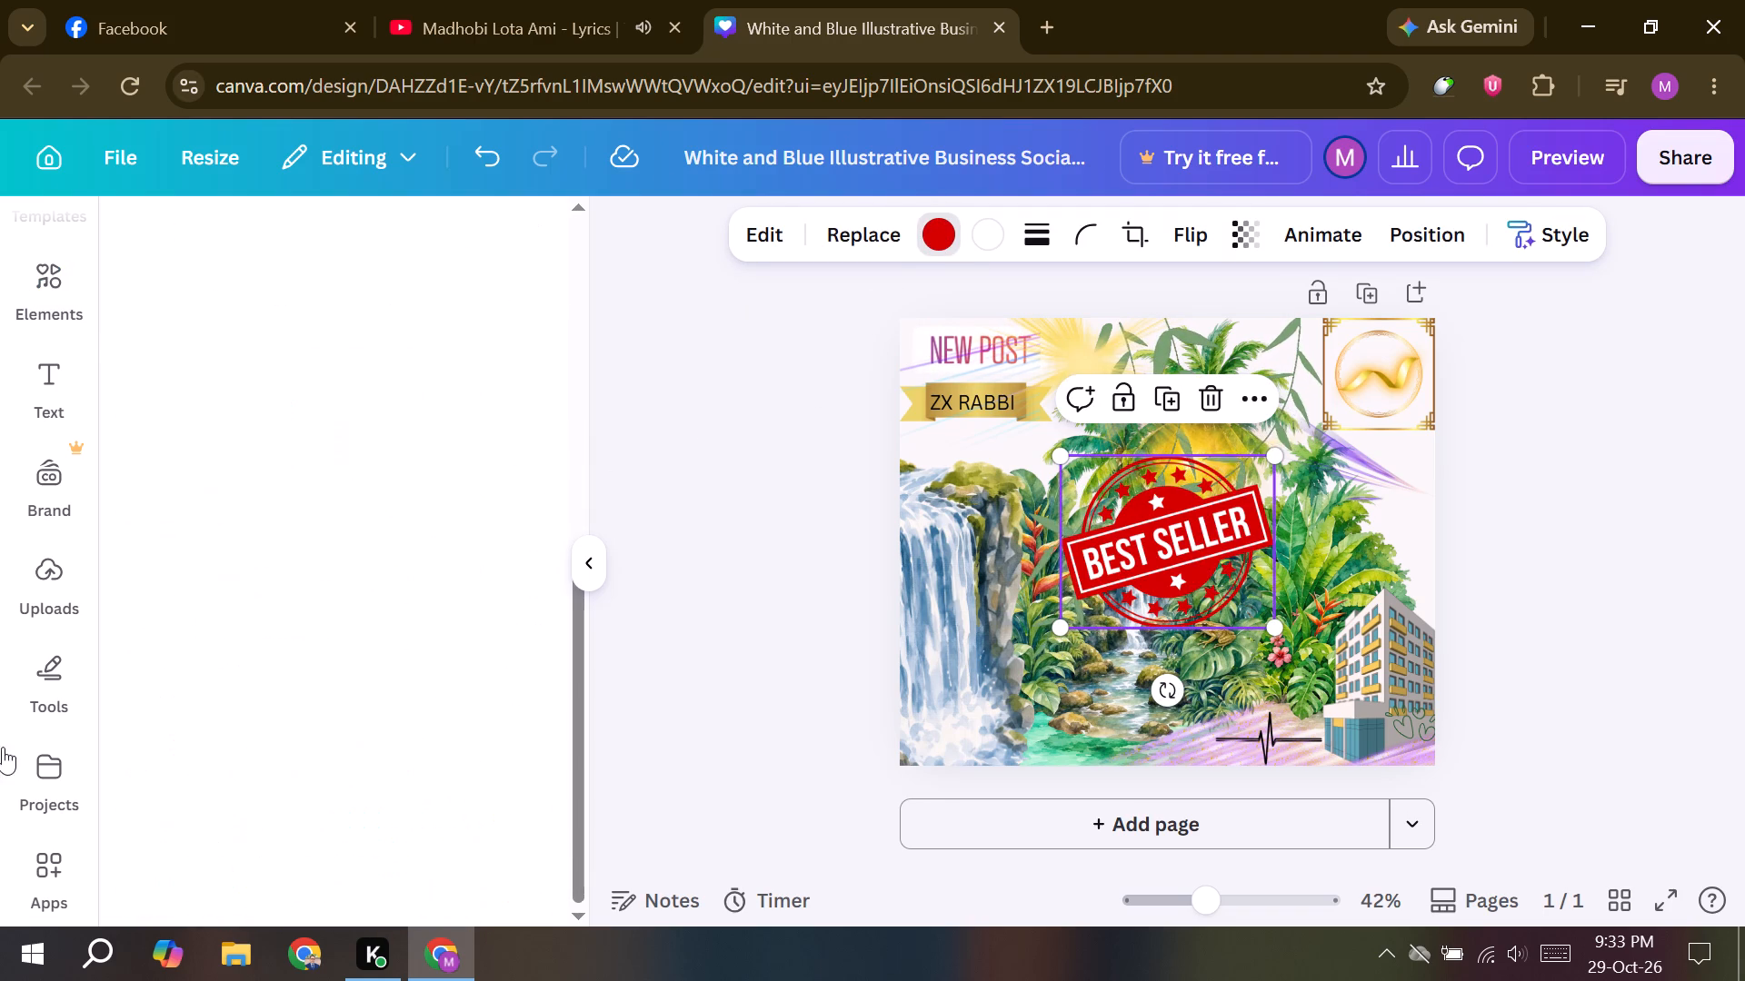
pyautogui.scroll(-9, 3, 747)
pyautogui.click(135, 731)
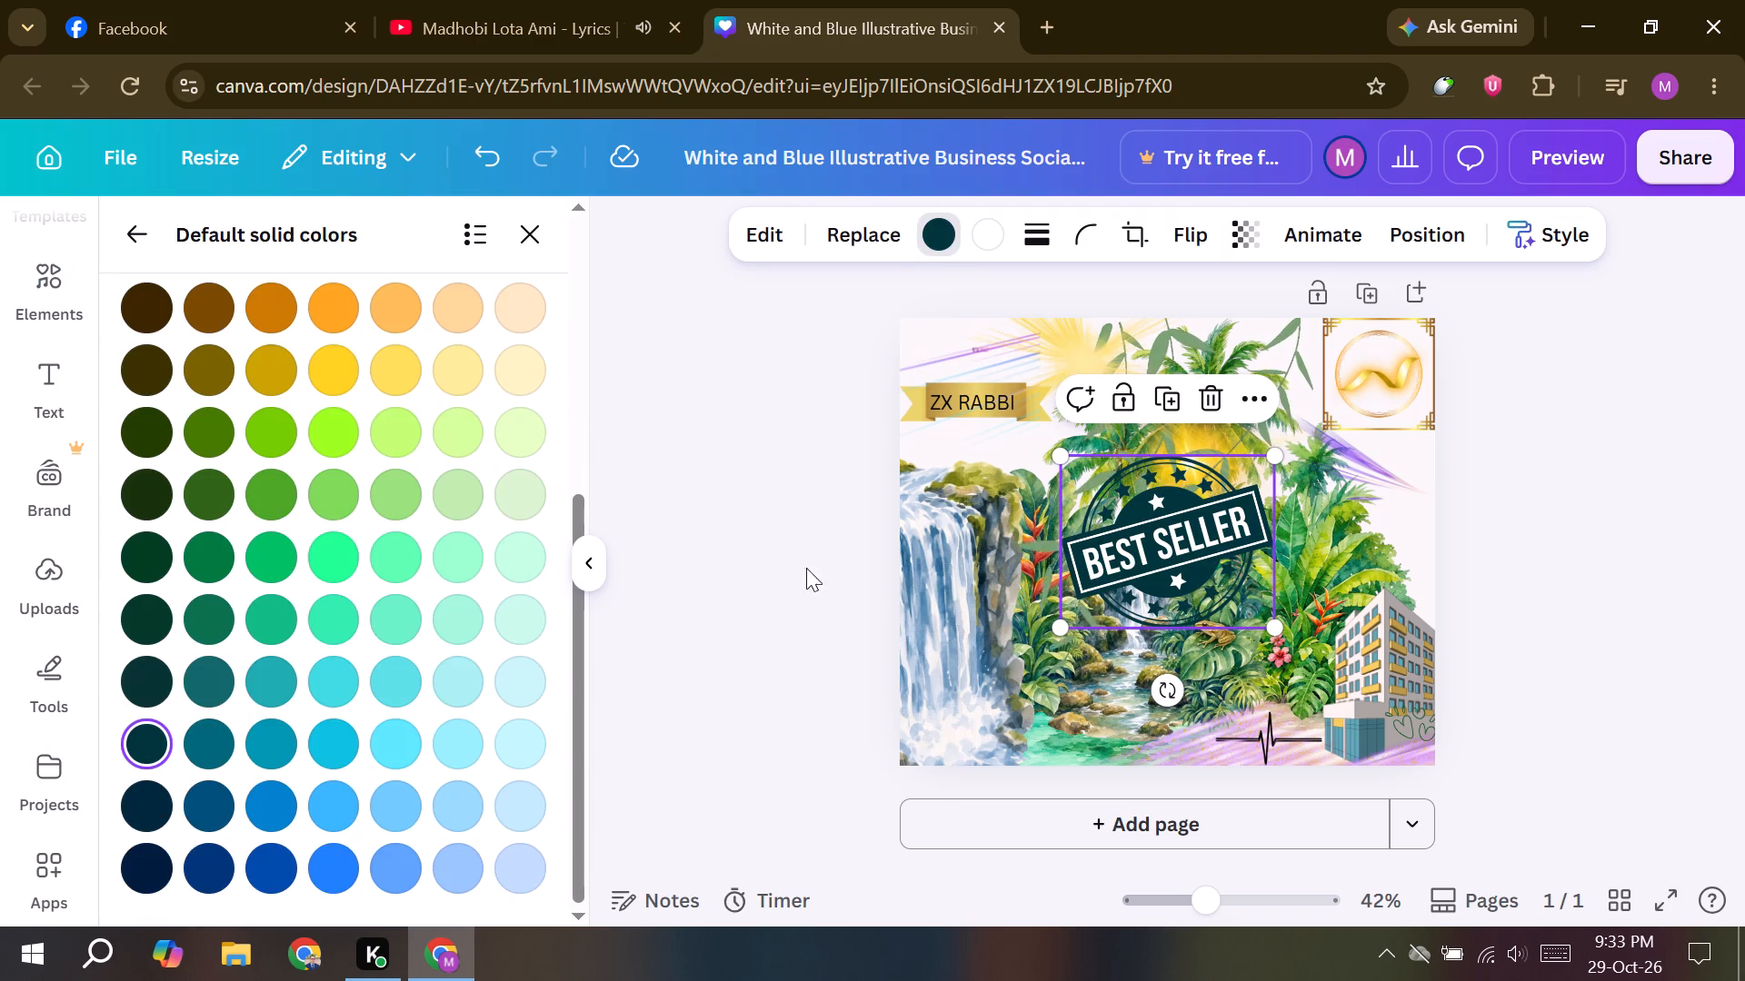
# Recolor the white lettering and stars of the BEST SELLER stamp black from the default solid colors.
pyautogui.click(978, 243)
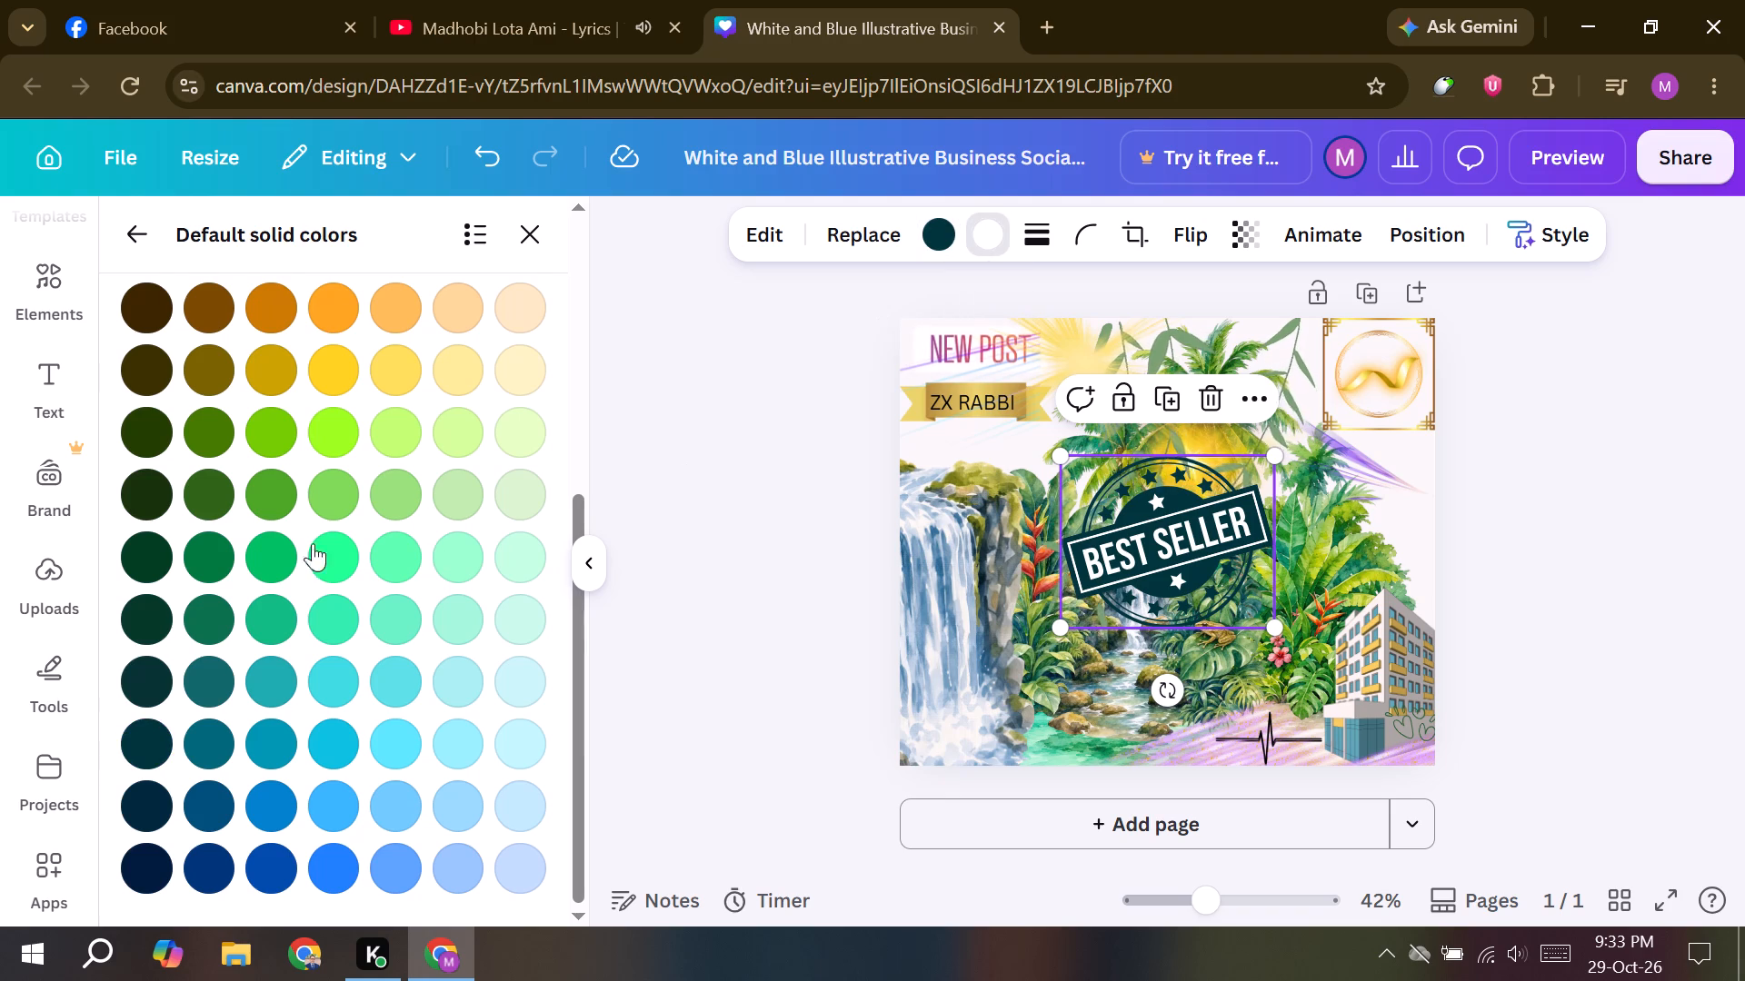
pyautogui.scroll(13, 308, 543)
pyautogui.click(125, 259)
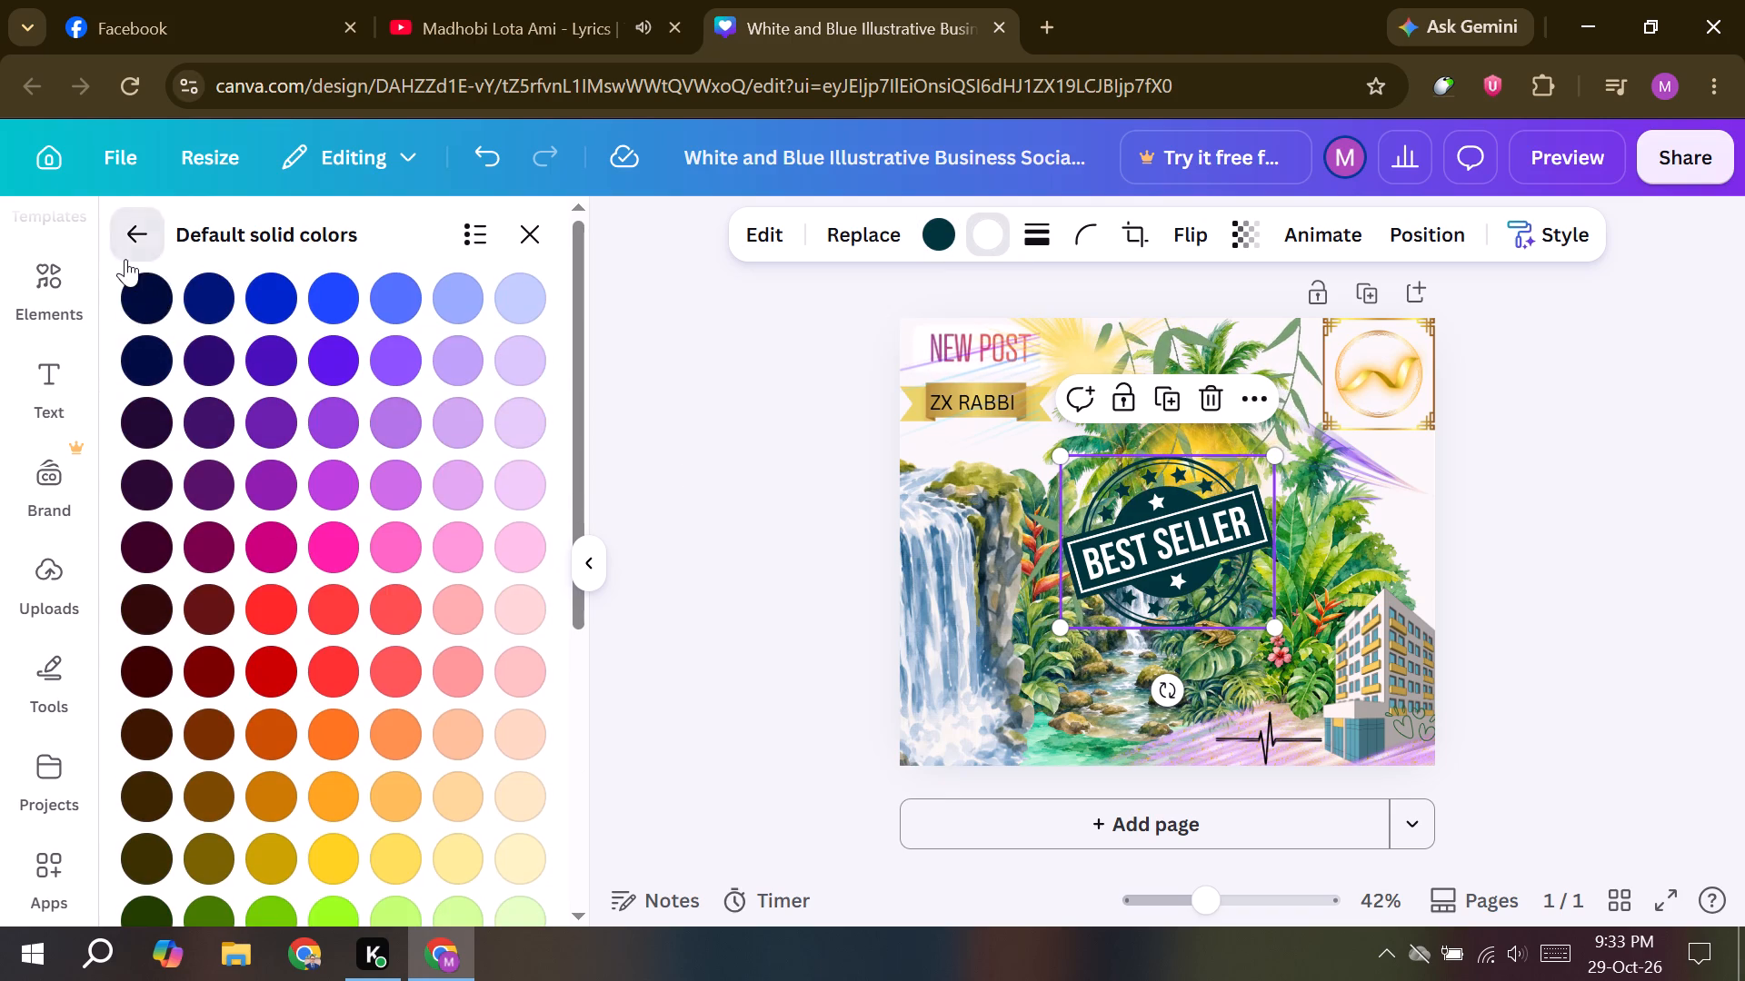
pyautogui.scroll(-4, 454, 773)
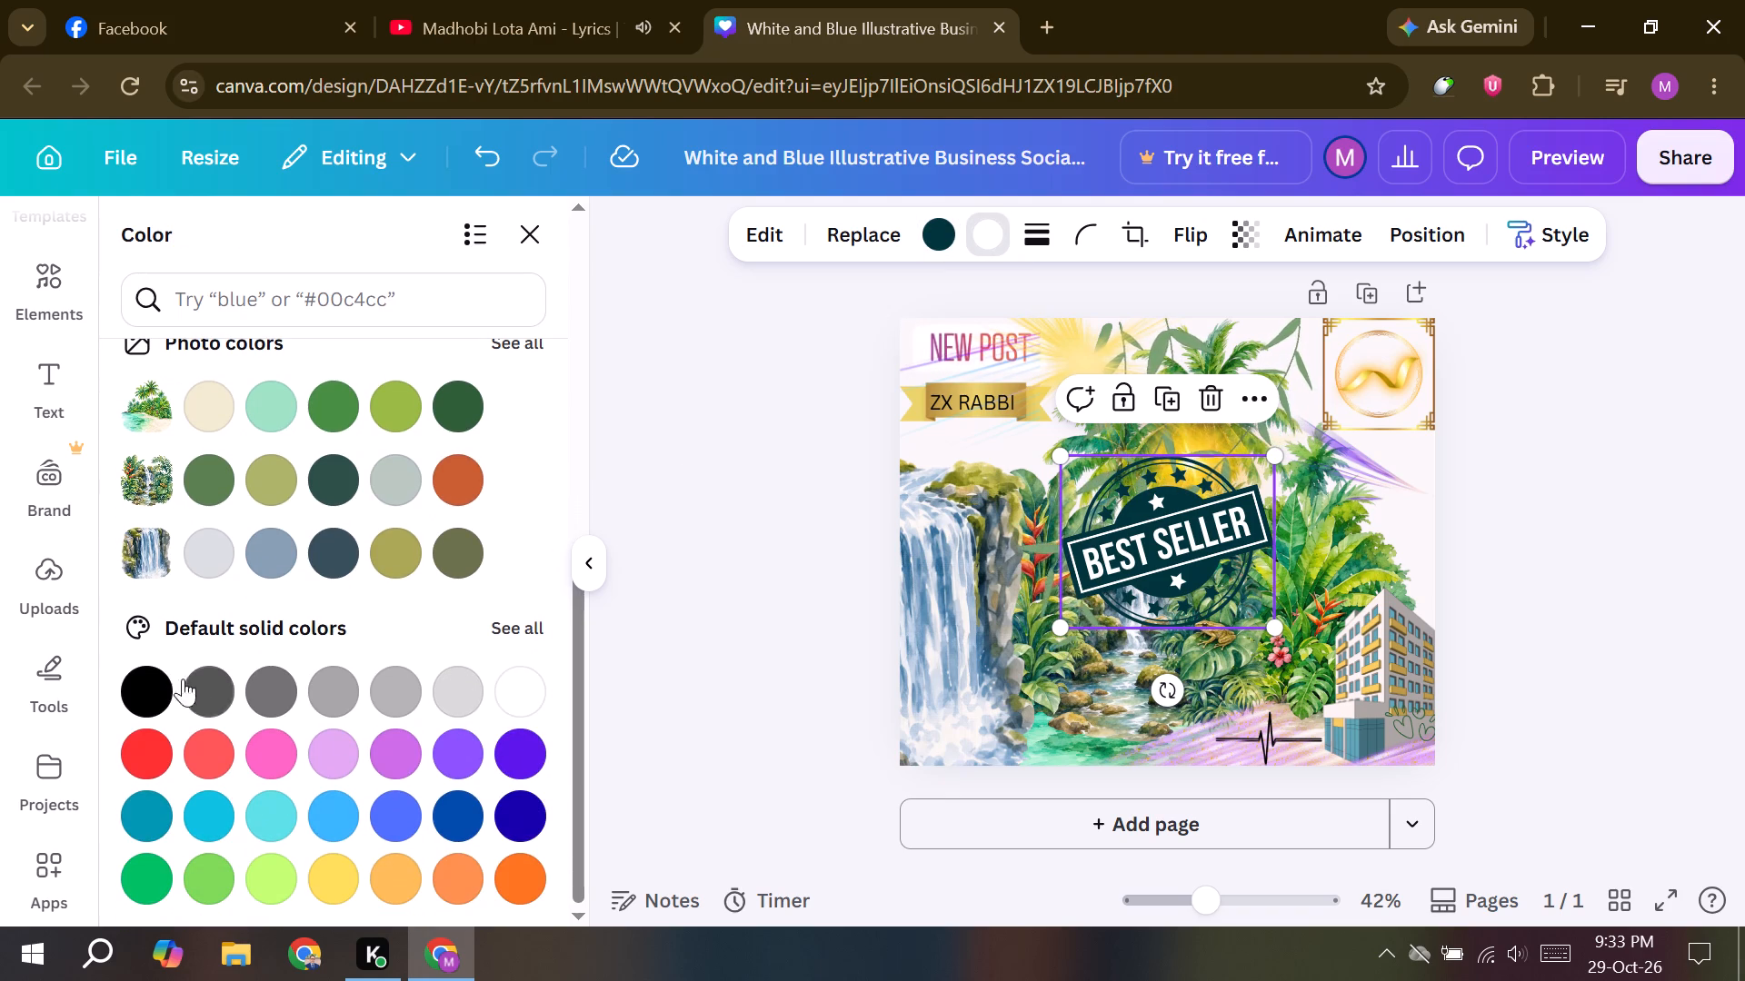
pyautogui.click(138, 668)
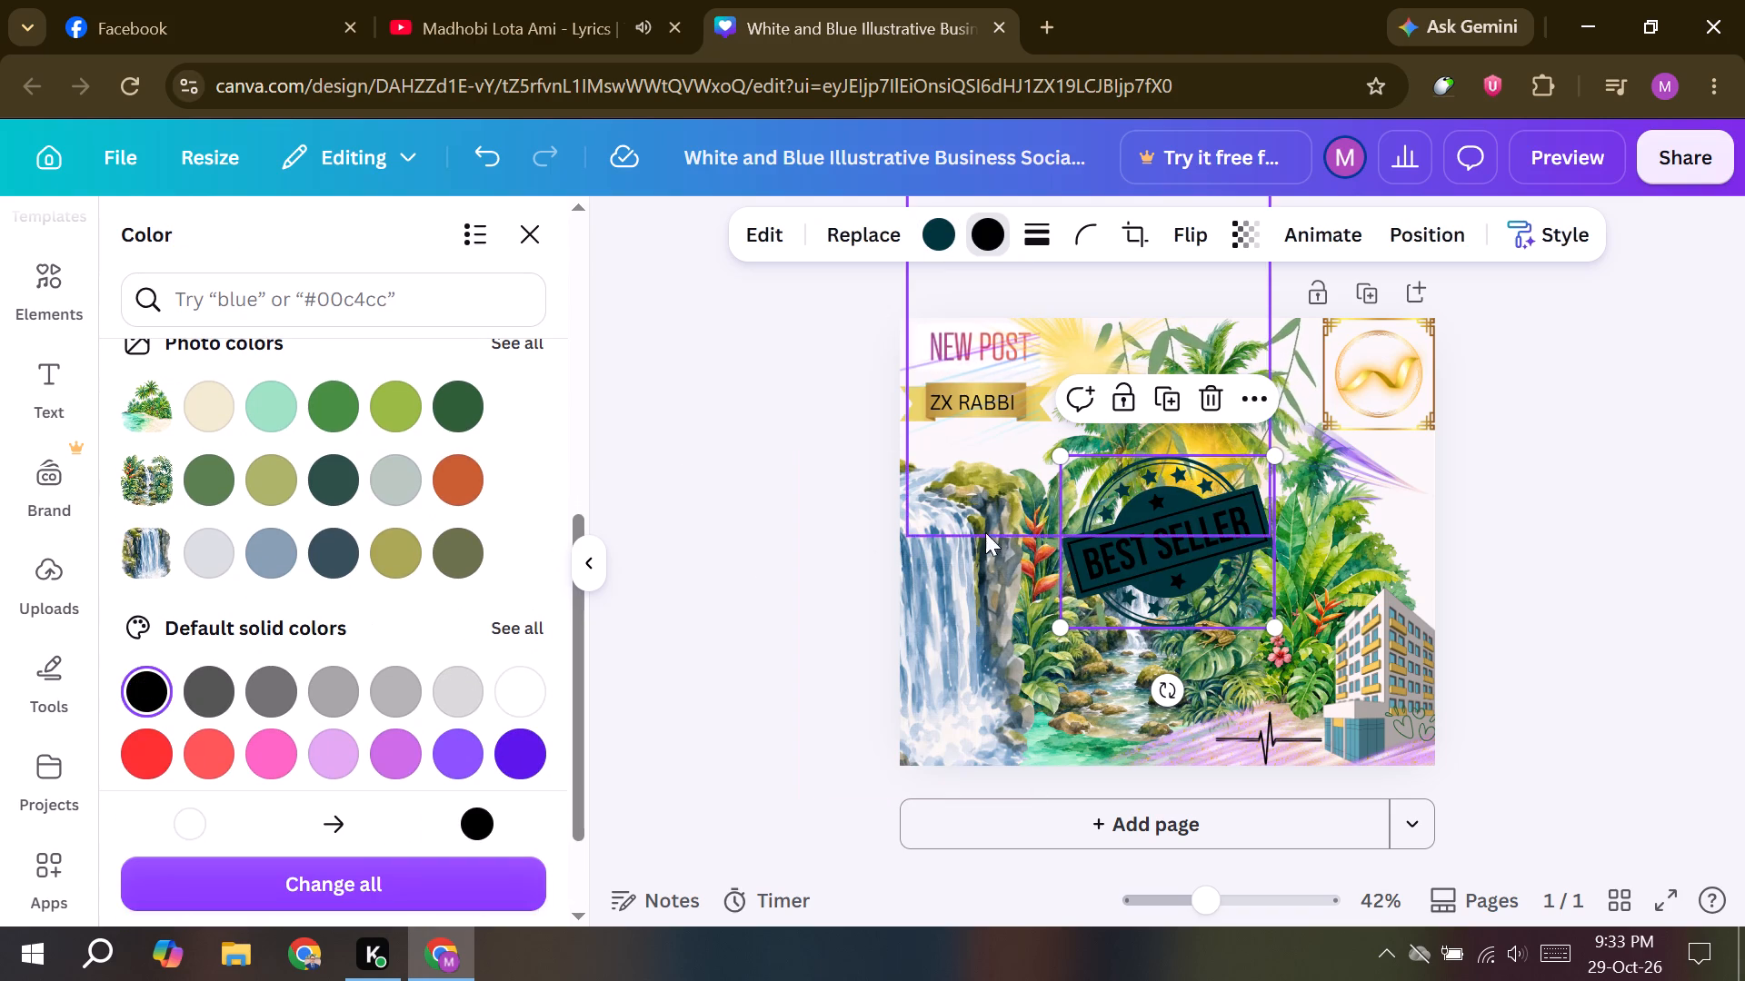
# Shrink the BEST SELLER stamp to a small badge and place it at the page's right edge, above the building.
pyautogui.moveTo(1052, 460); pyautogui.dragTo(1160, 549)
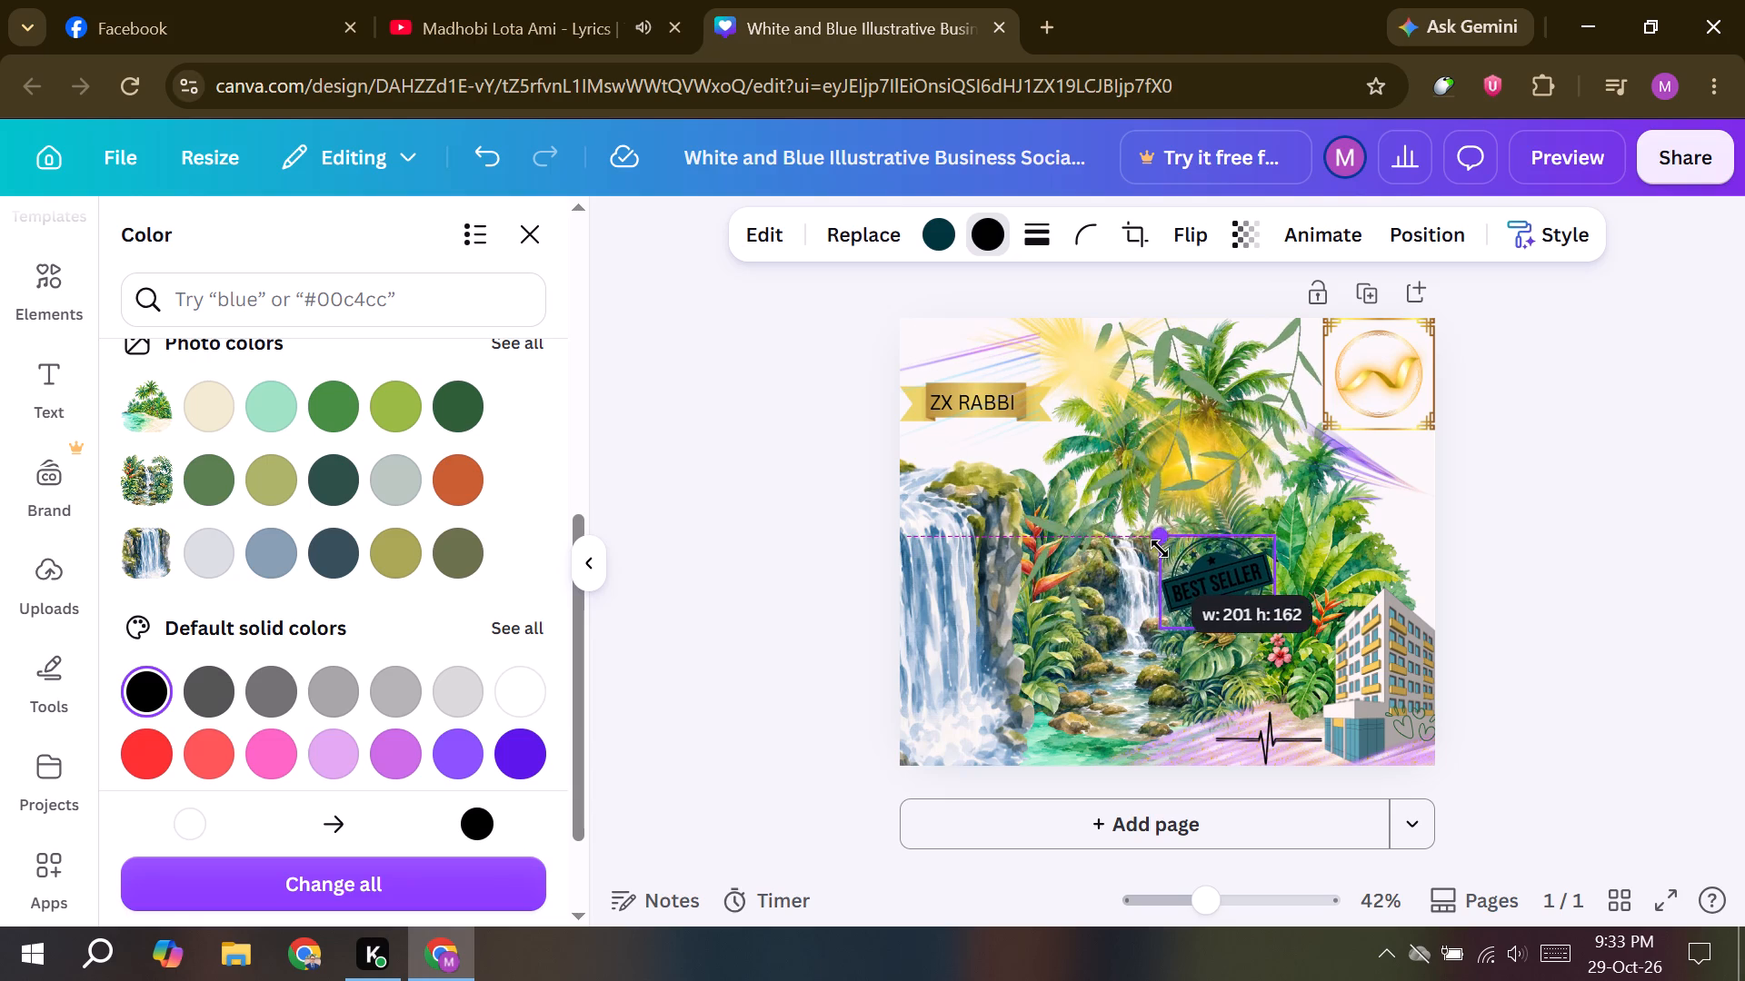
pyautogui.moveTo(1160, 549); pyautogui.dragTo(1180, 549)
pyautogui.moveTo(1212, 596); pyautogui.dragTo(1352, 534)
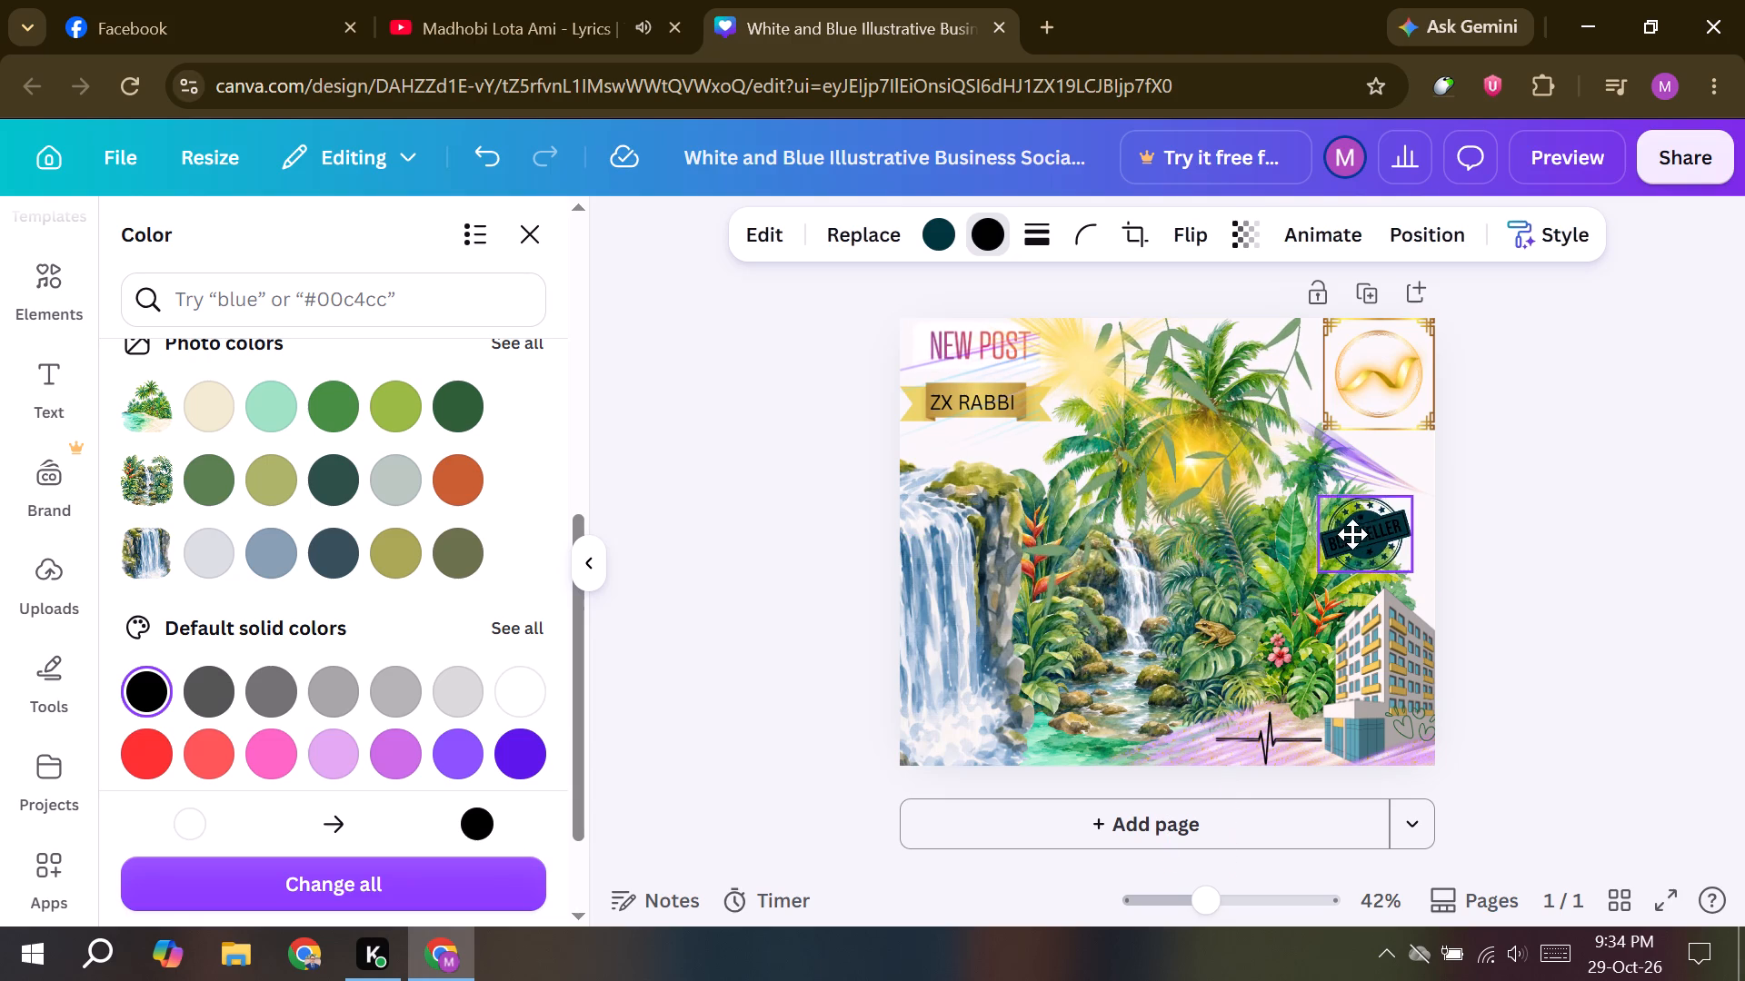
pyautogui.moveTo(1352, 534); pyautogui.dragTo(1365, 531)
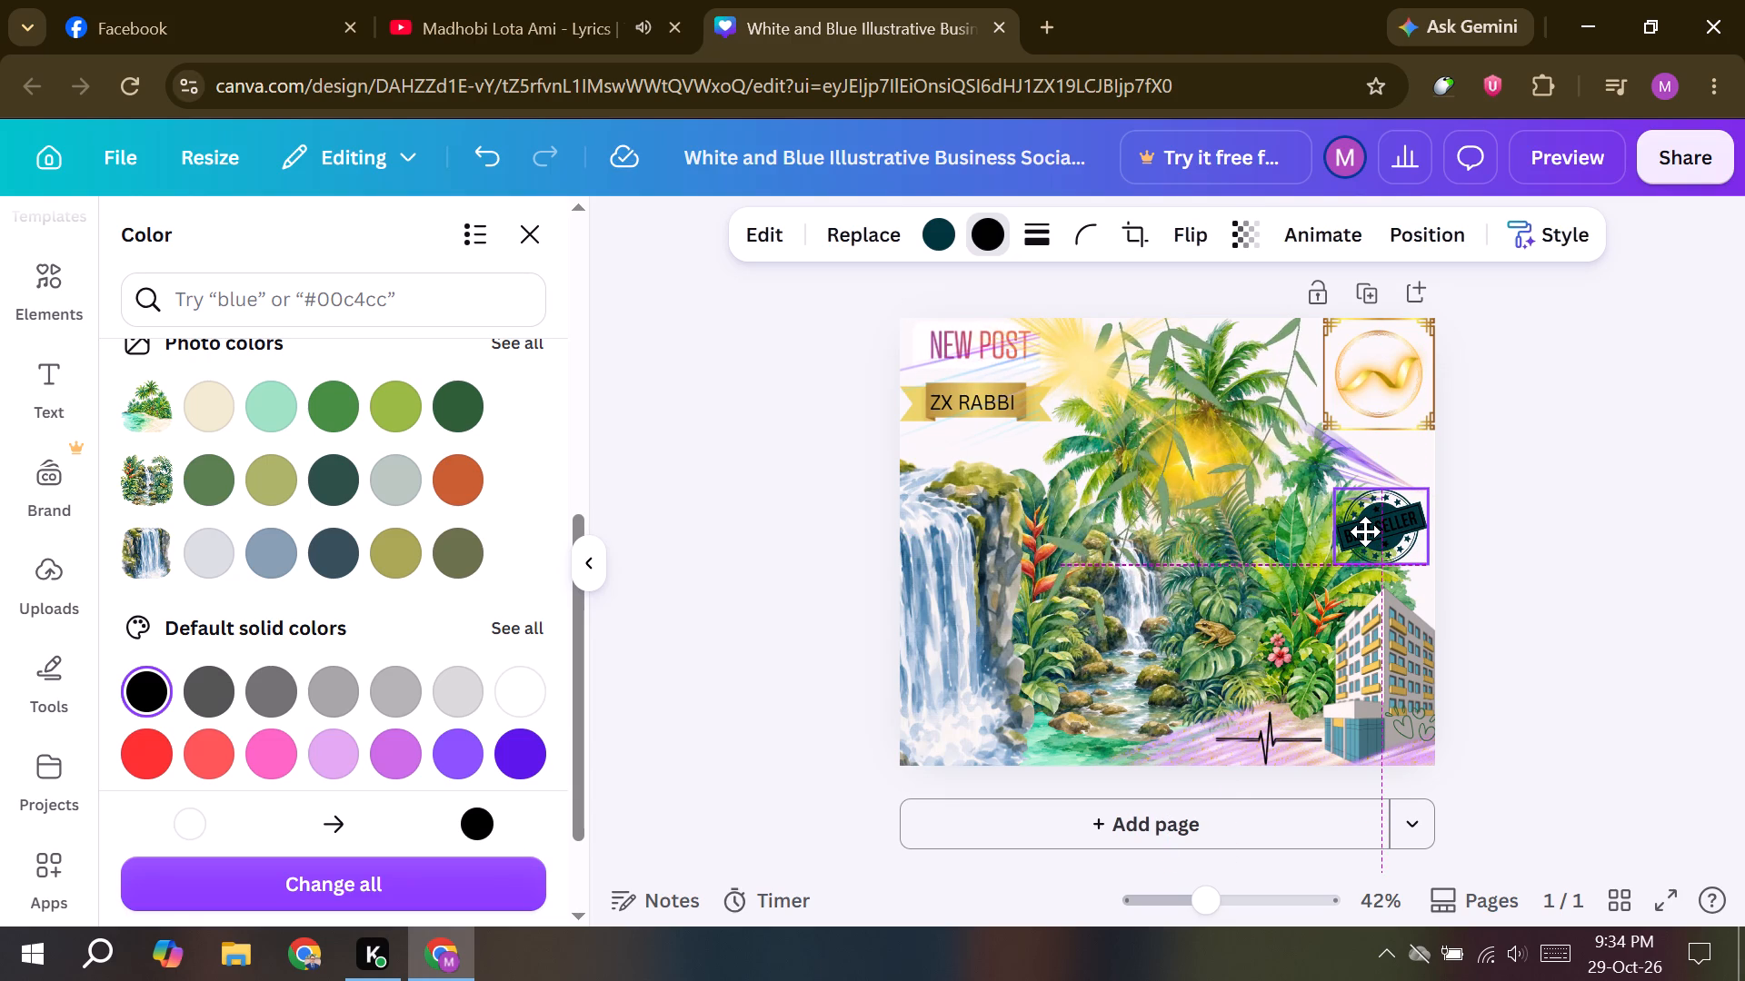
pyautogui.moveTo(1365, 531); pyautogui.dragTo(1373, 530)
pyautogui.click(1644, 541)
pyautogui.click(1626, 516)
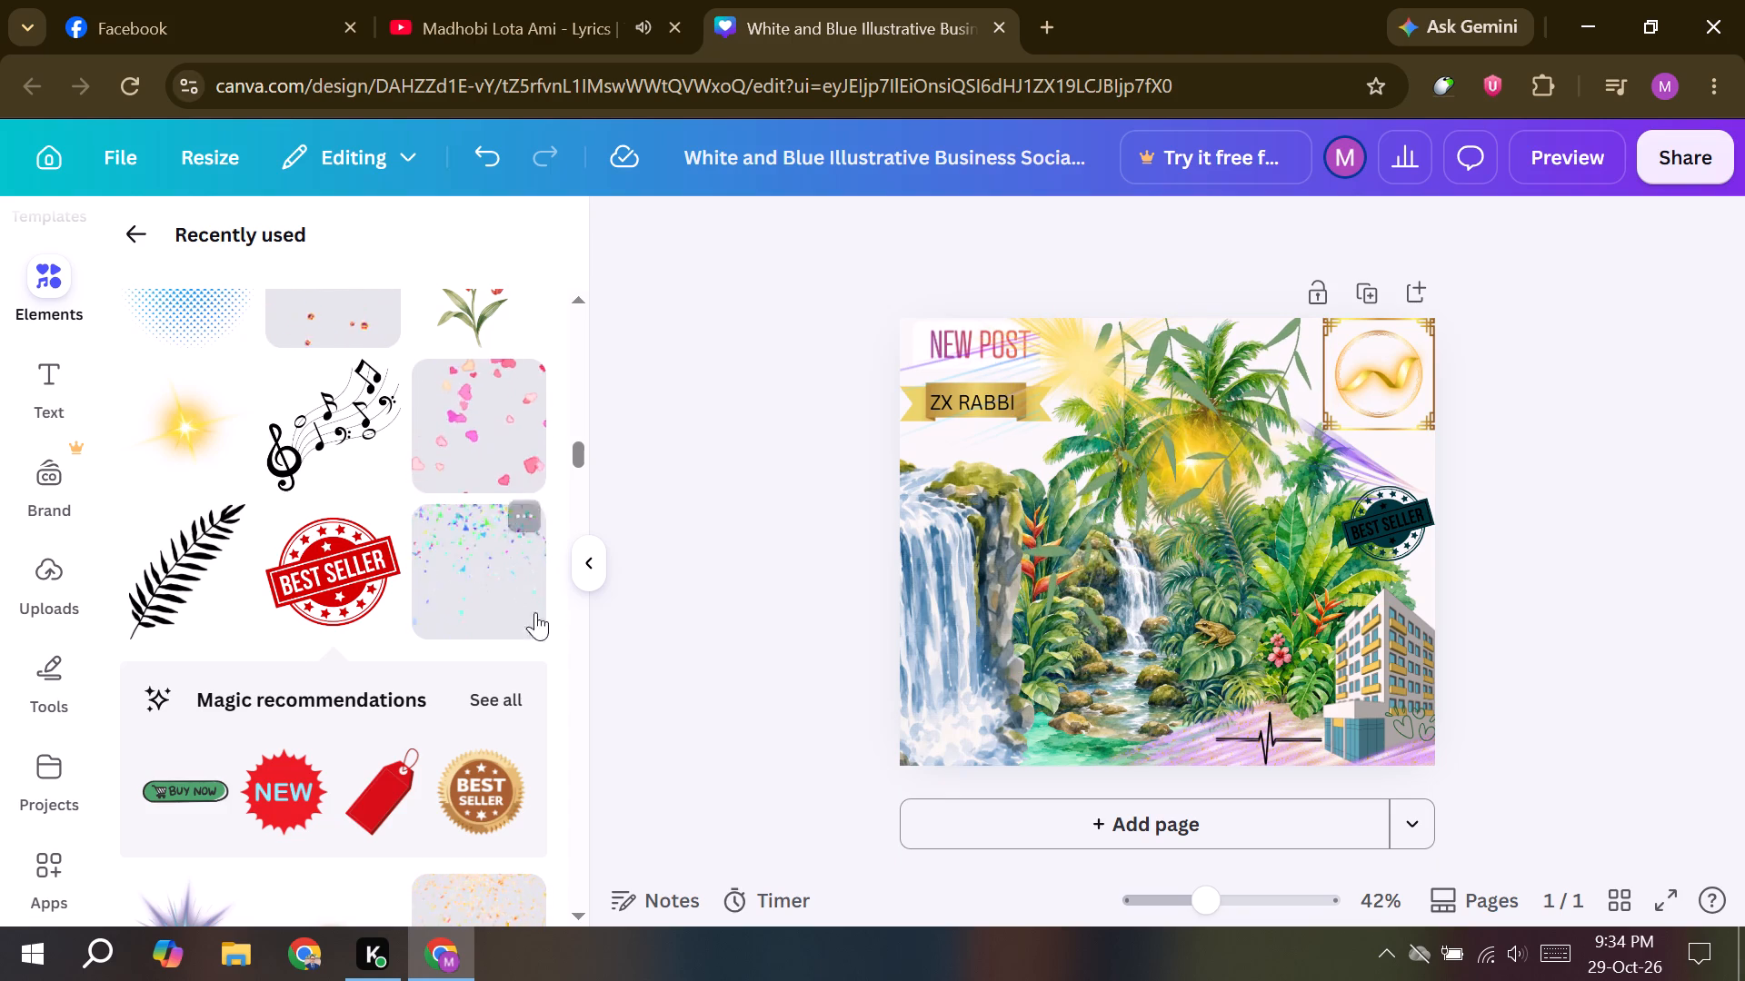
# Add the red NEW starburst badge from the stamp's magic recommendations and shrink it to about 187 × 187.
pyautogui.scroll(-2, 458, 655)
pyautogui.click(275, 530)
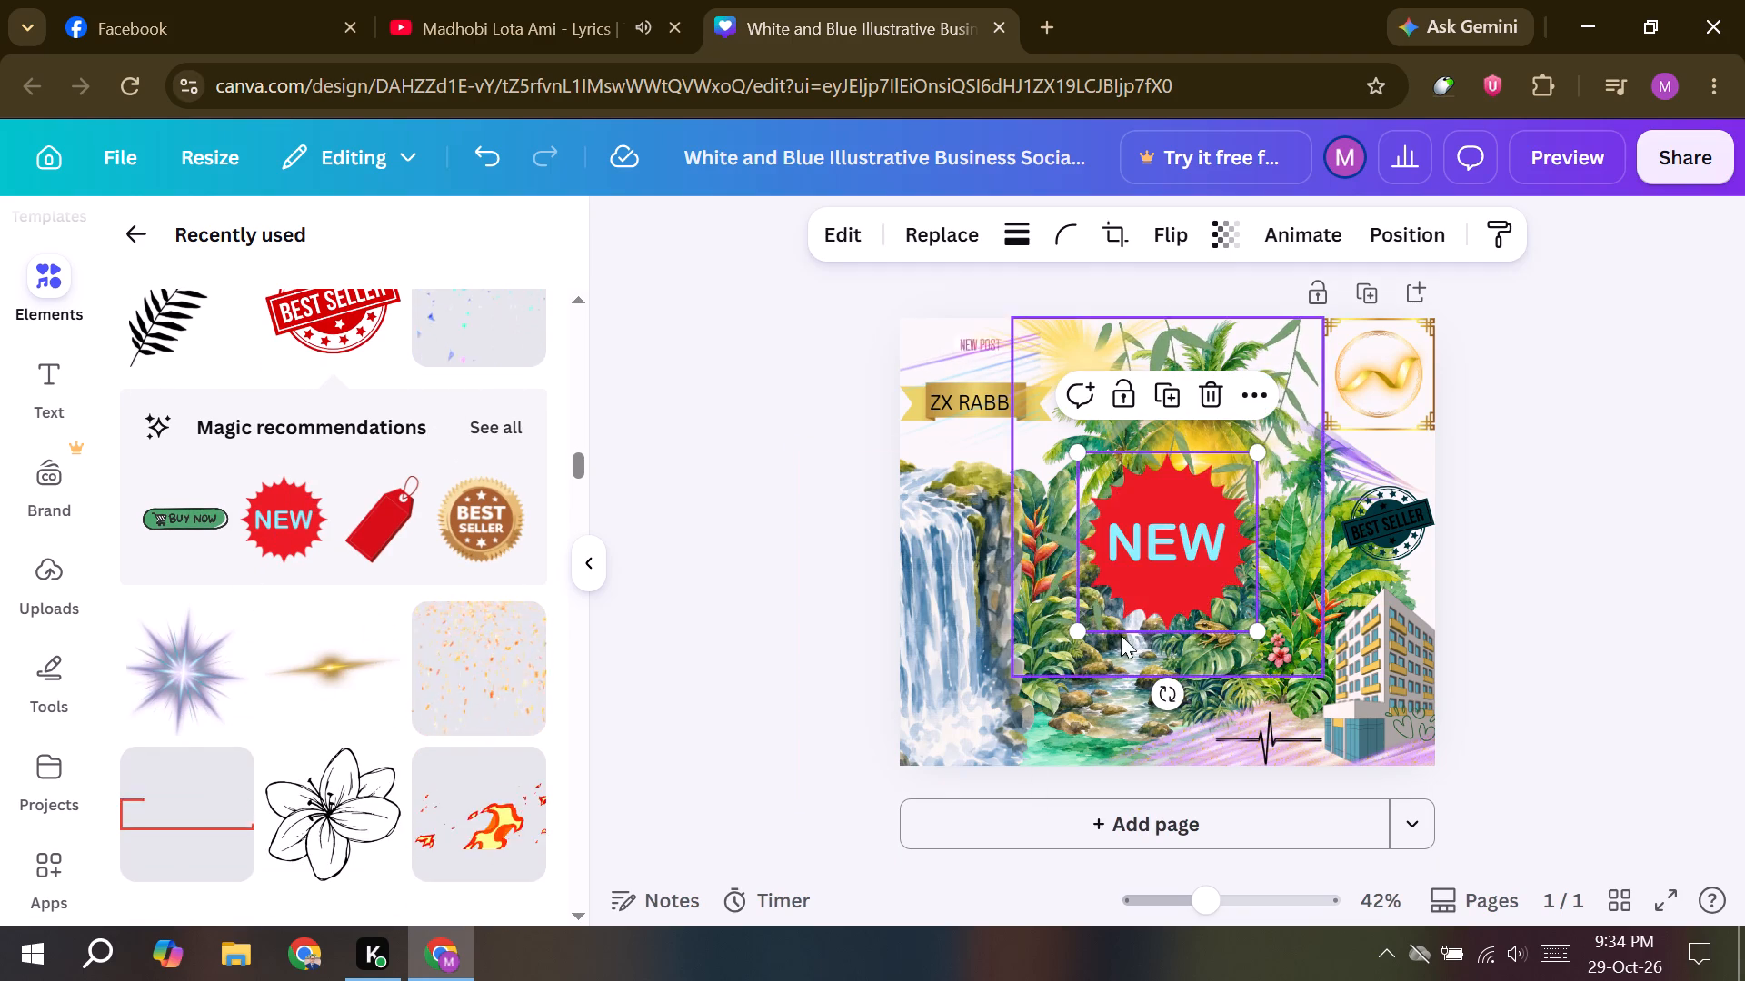
pyautogui.moveTo(1257, 449); pyautogui.dragTo(1198, 534)
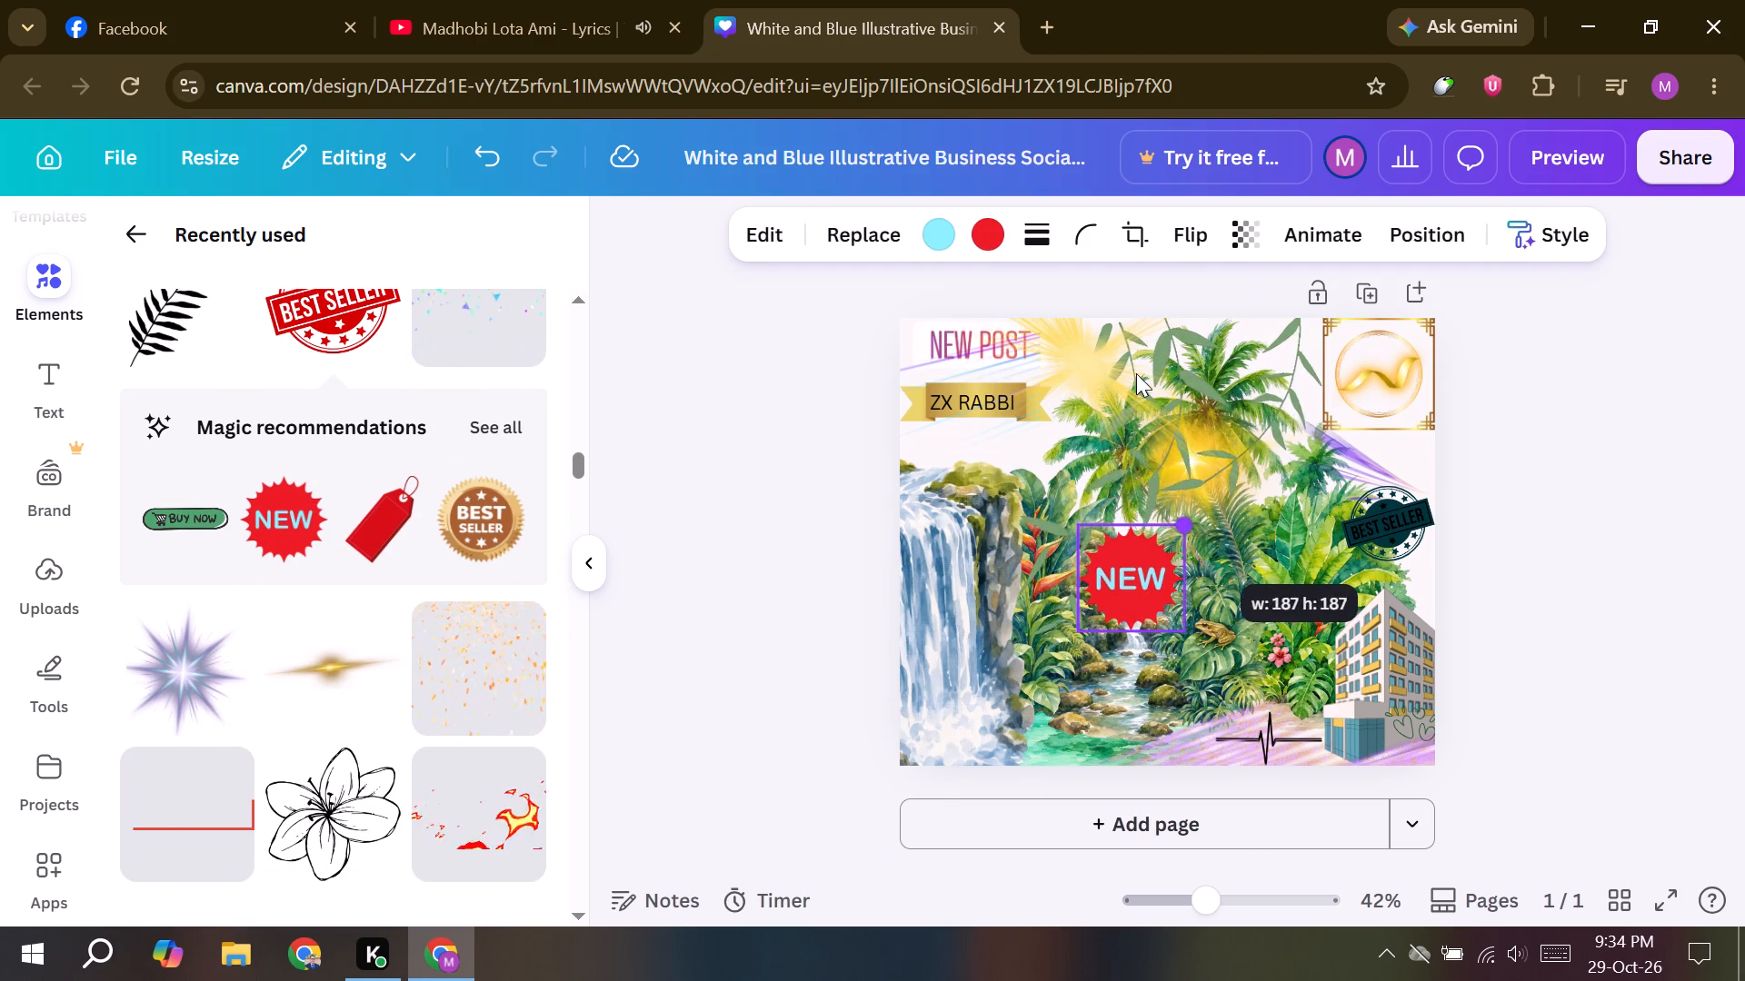
# Recolor the NEW badge's starburst dark teal to match the stamp and its lettering black.
pyautogui.click(1001, 240)
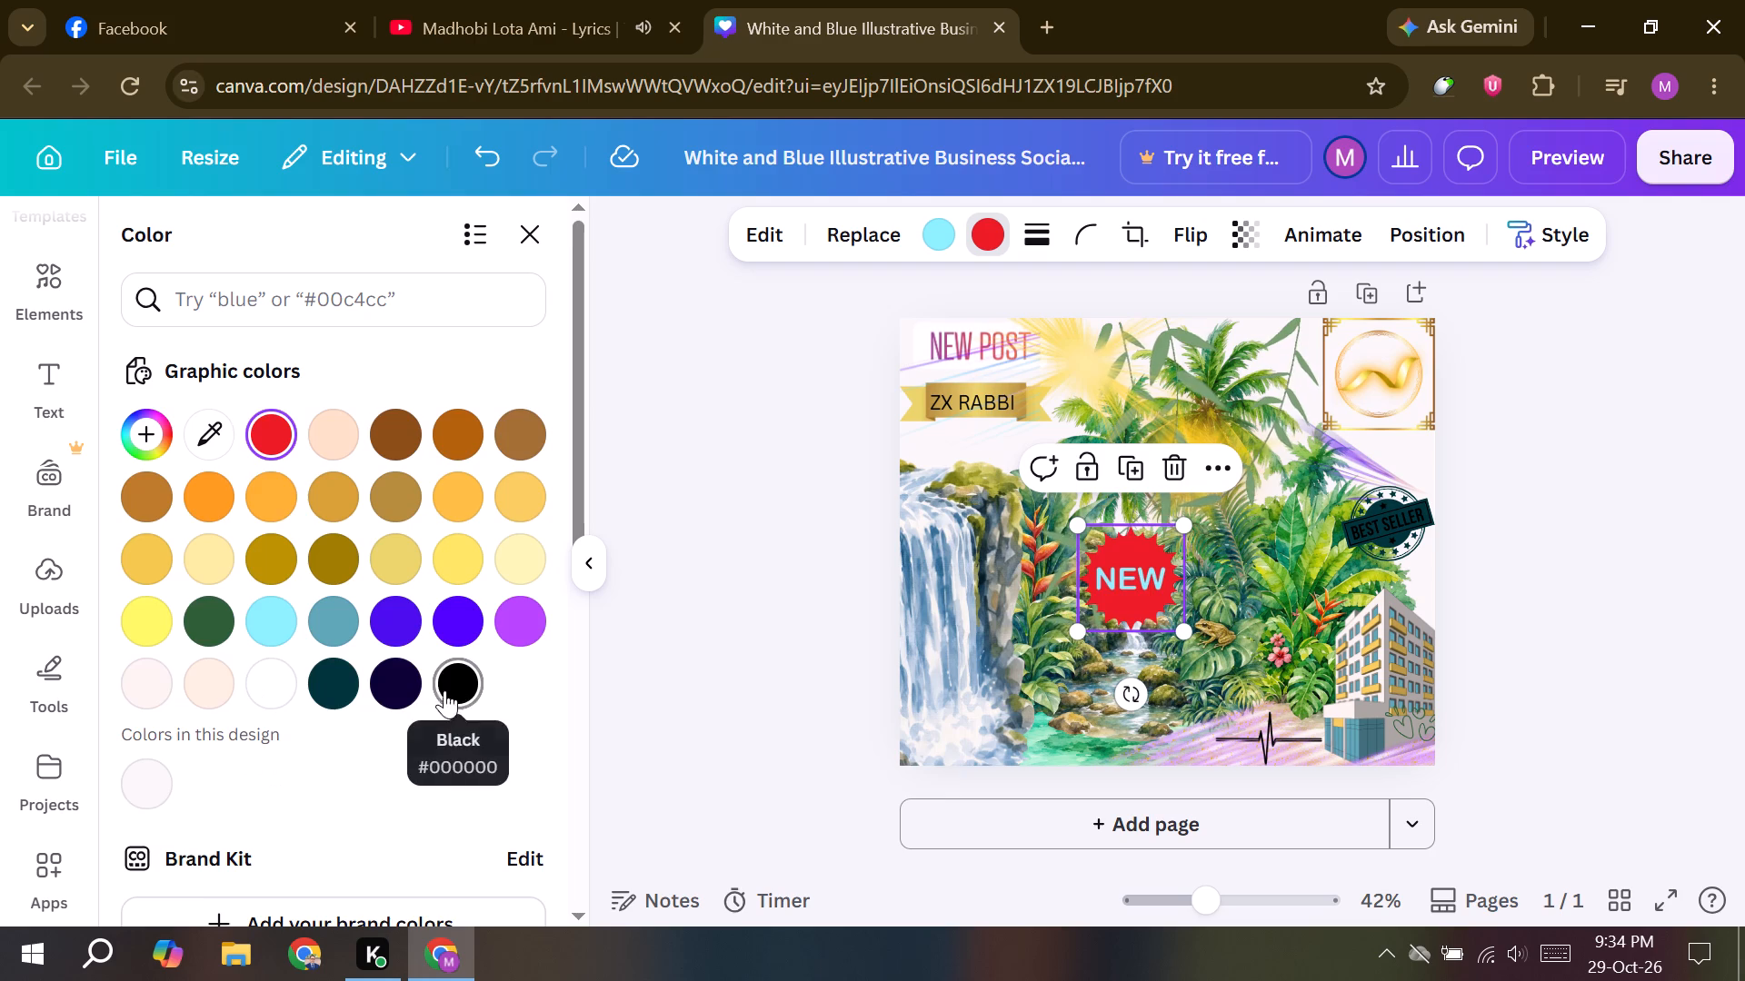
pyautogui.scroll(-2, 454, 694)
pyautogui.click(327, 411)
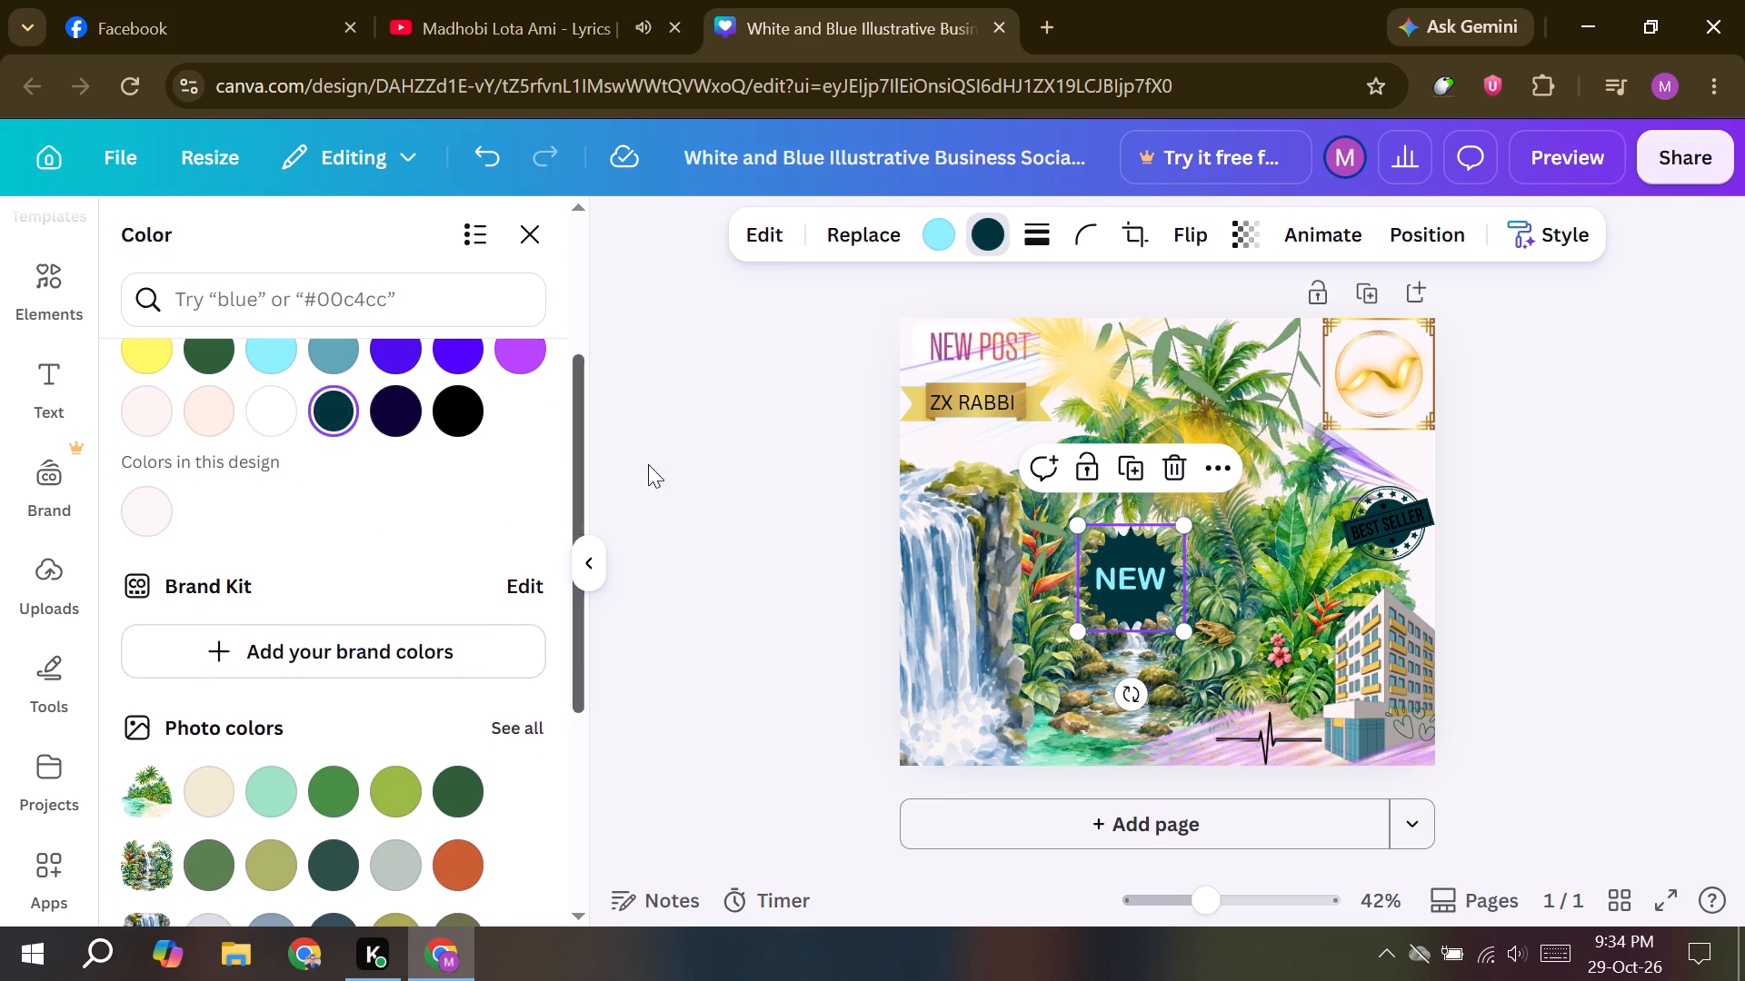
pyautogui.click(928, 232)
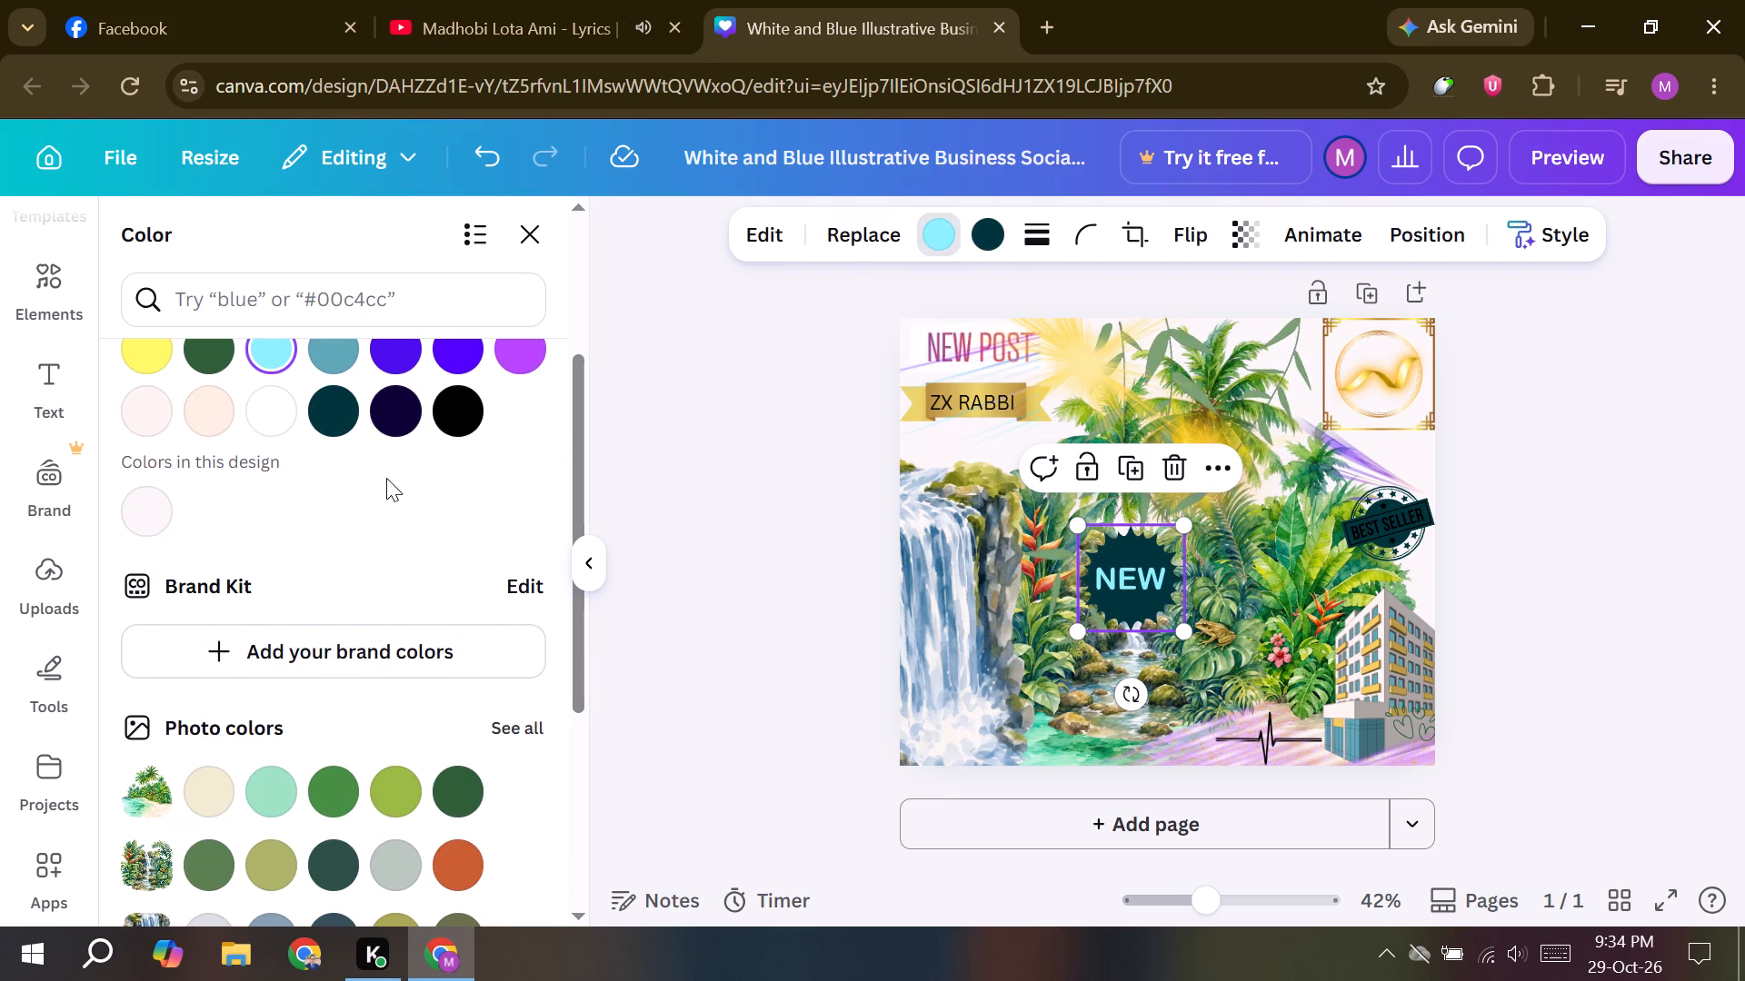
pyautogui.scroll(-1, 338, 502)
pyautogui.scroll(-3, 161, 716)
pyautogui.click(143, 707)
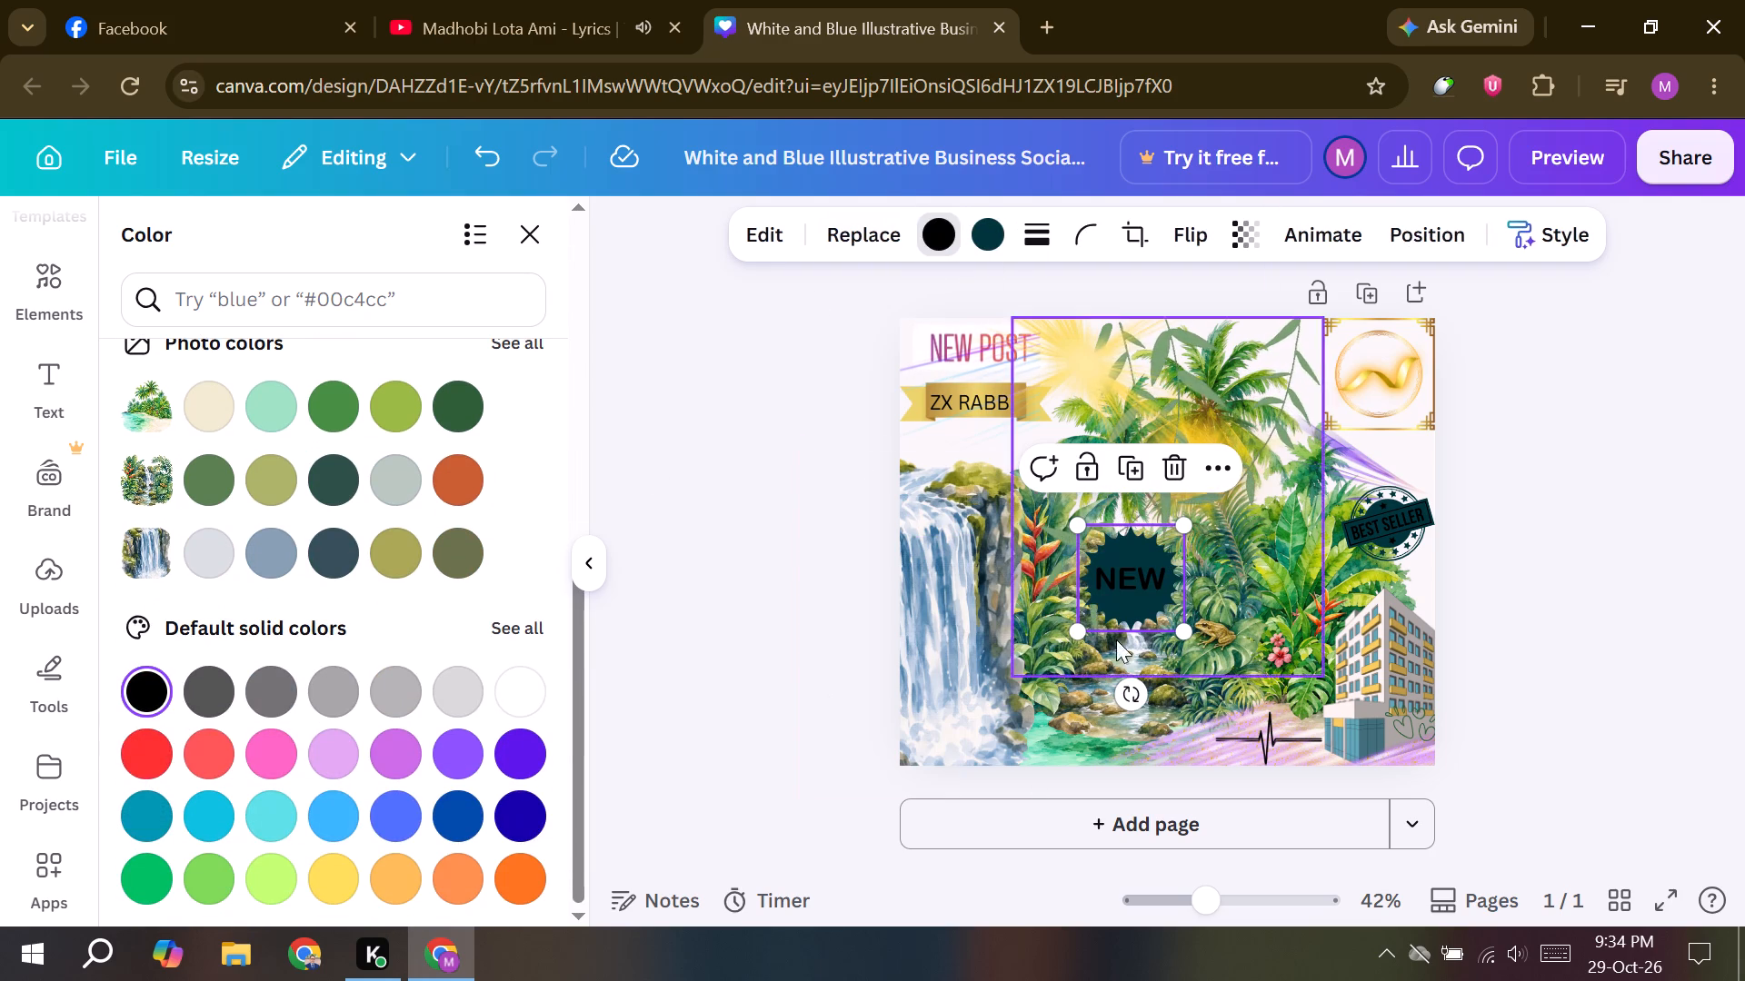
# Move the NEW badge between the gold frame and the BEST SELLER stamp.
pyautogui.moveTo(1127, 590); pyautogui.dragTo(1374, 594)
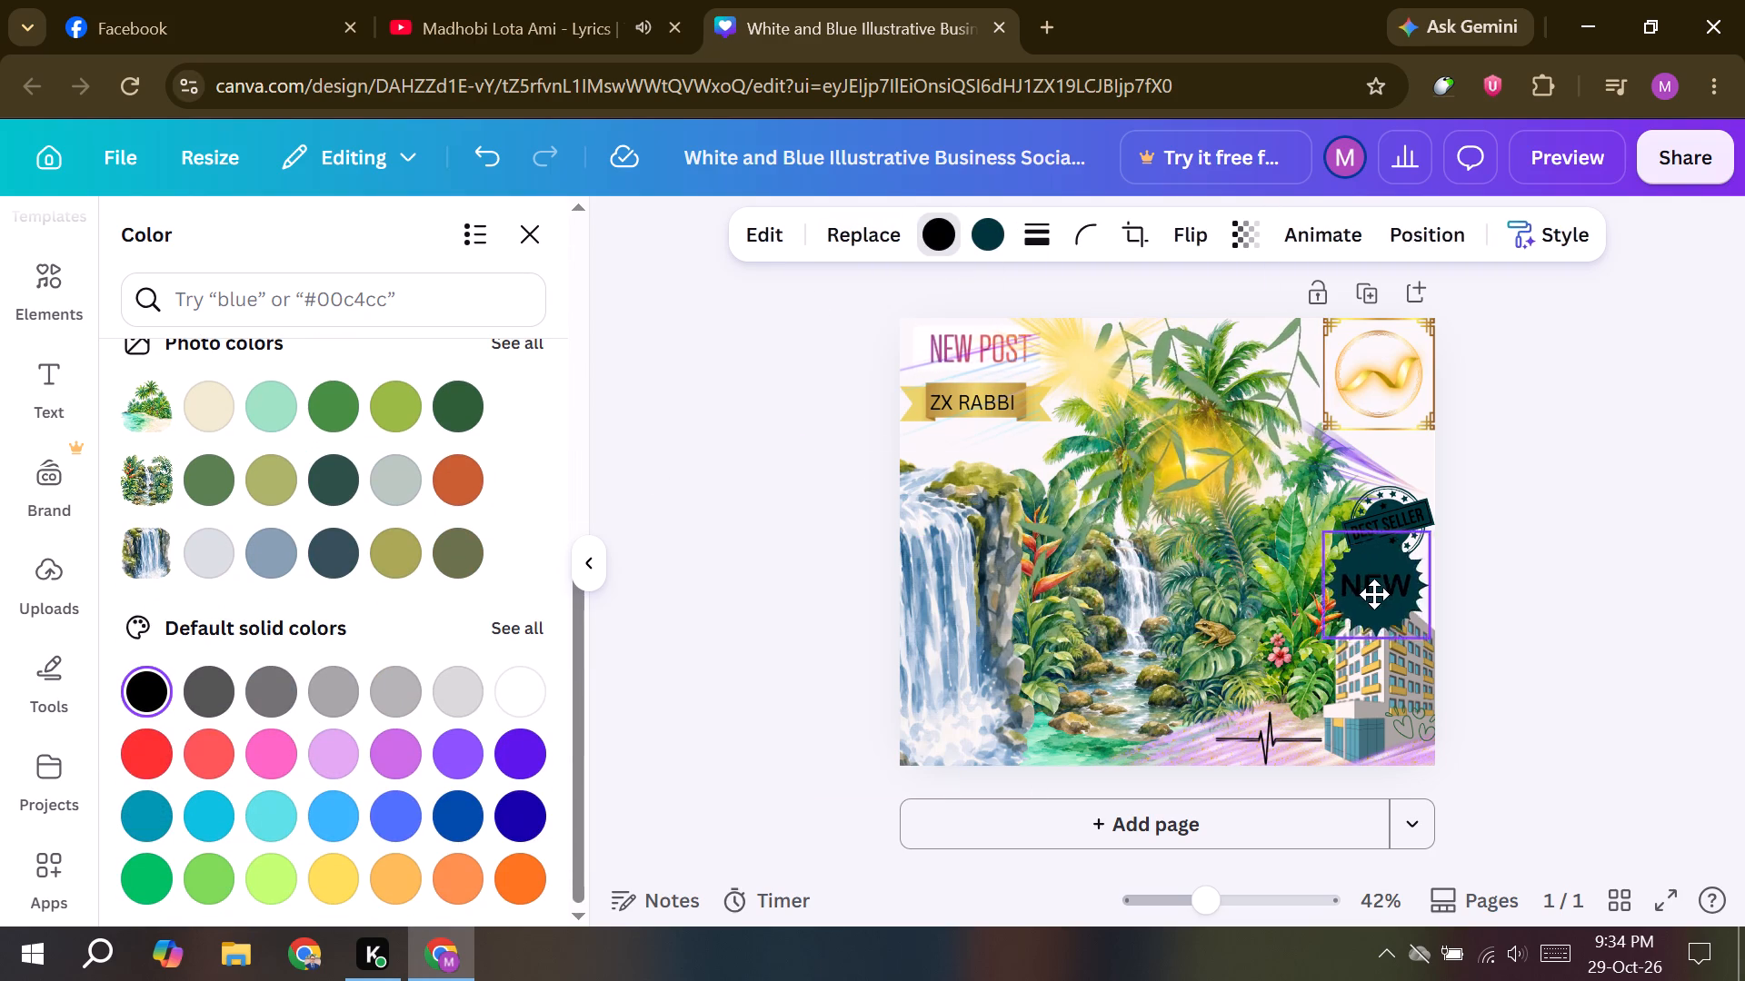
pyautogui.moveTo(1374, 594); pyautogui.dragTo(1367, 450)
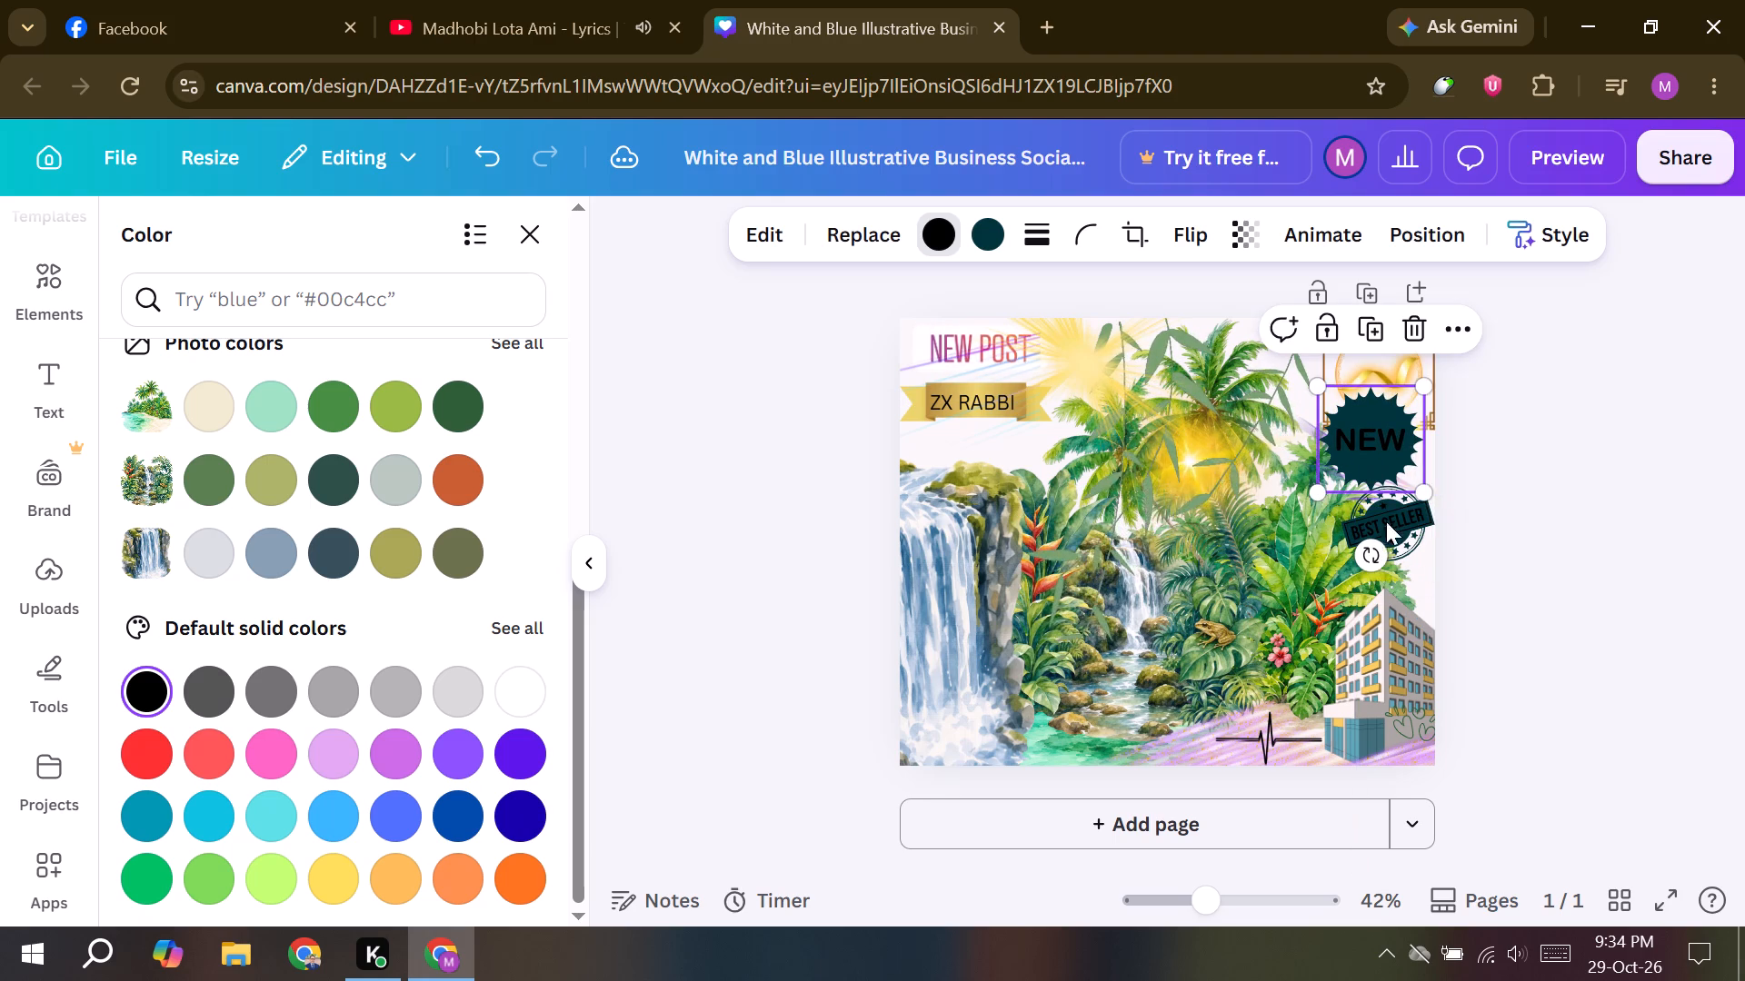
# Move the BEST SELLER stamp down slightly so it sits just above the building's roof at the page's right edge.
pyautogui.moveTo(1403, 531); pyautogui.dragTo(1407, 550)
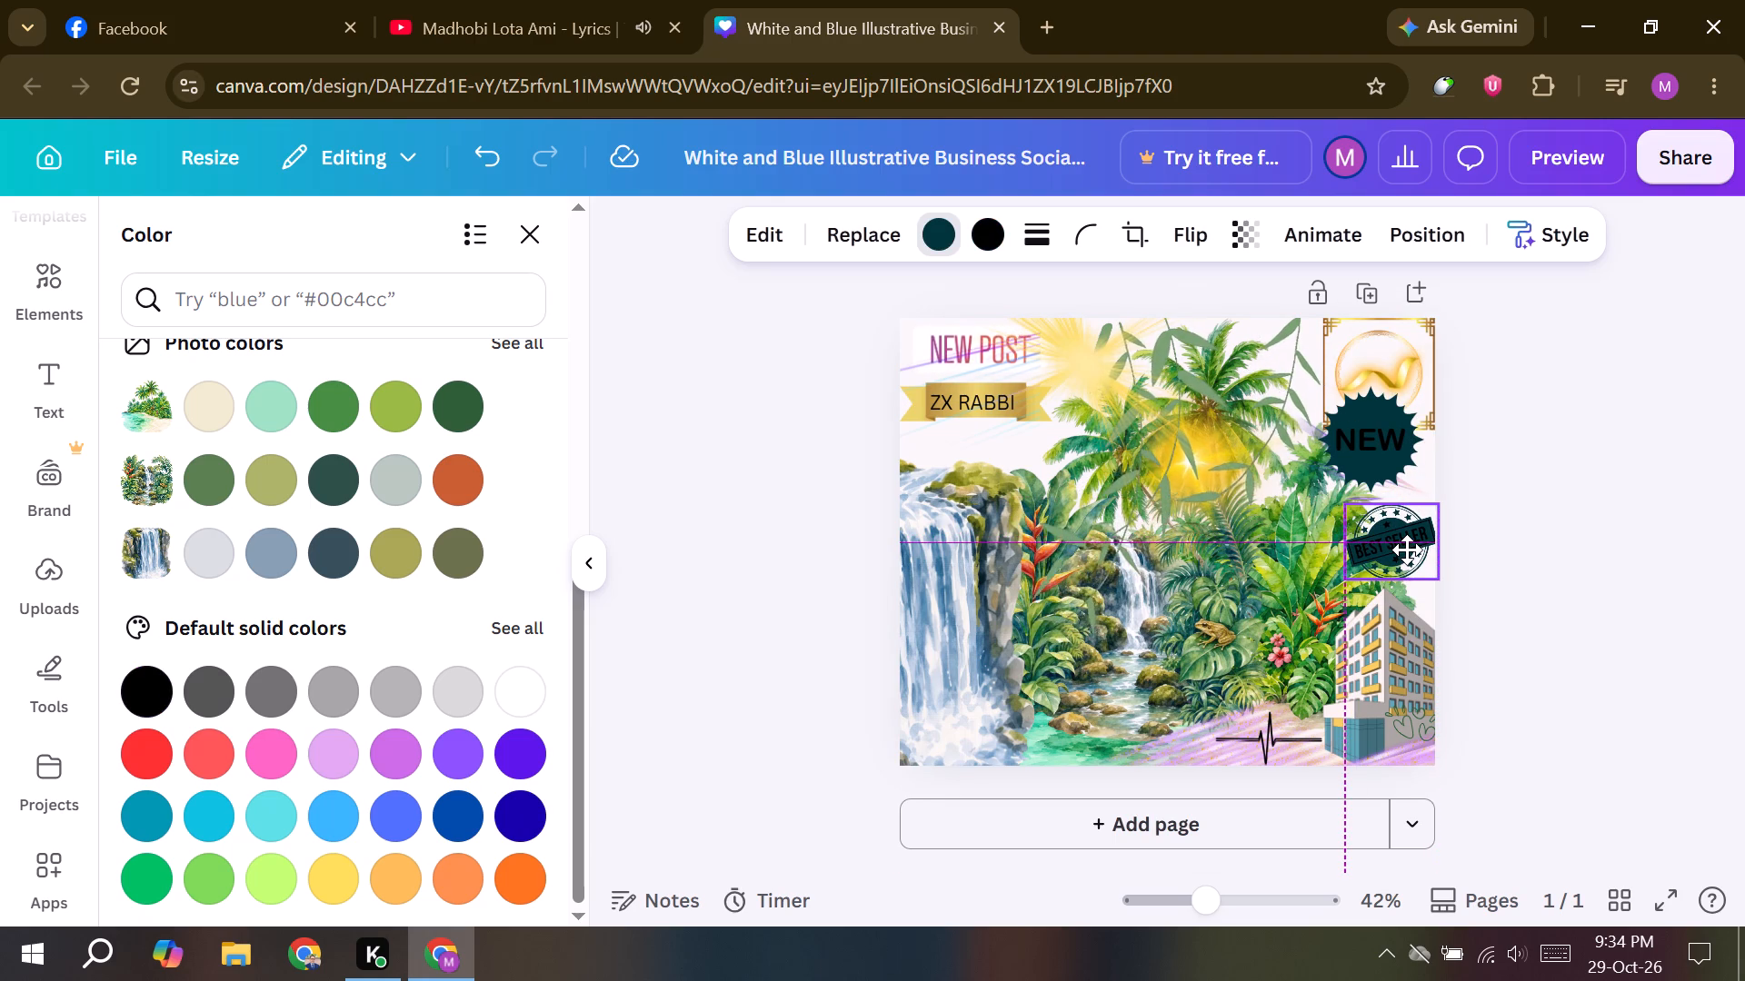
pyautogui.moveTo(1407, 550); pyautogui.dragTo(1404, 560)
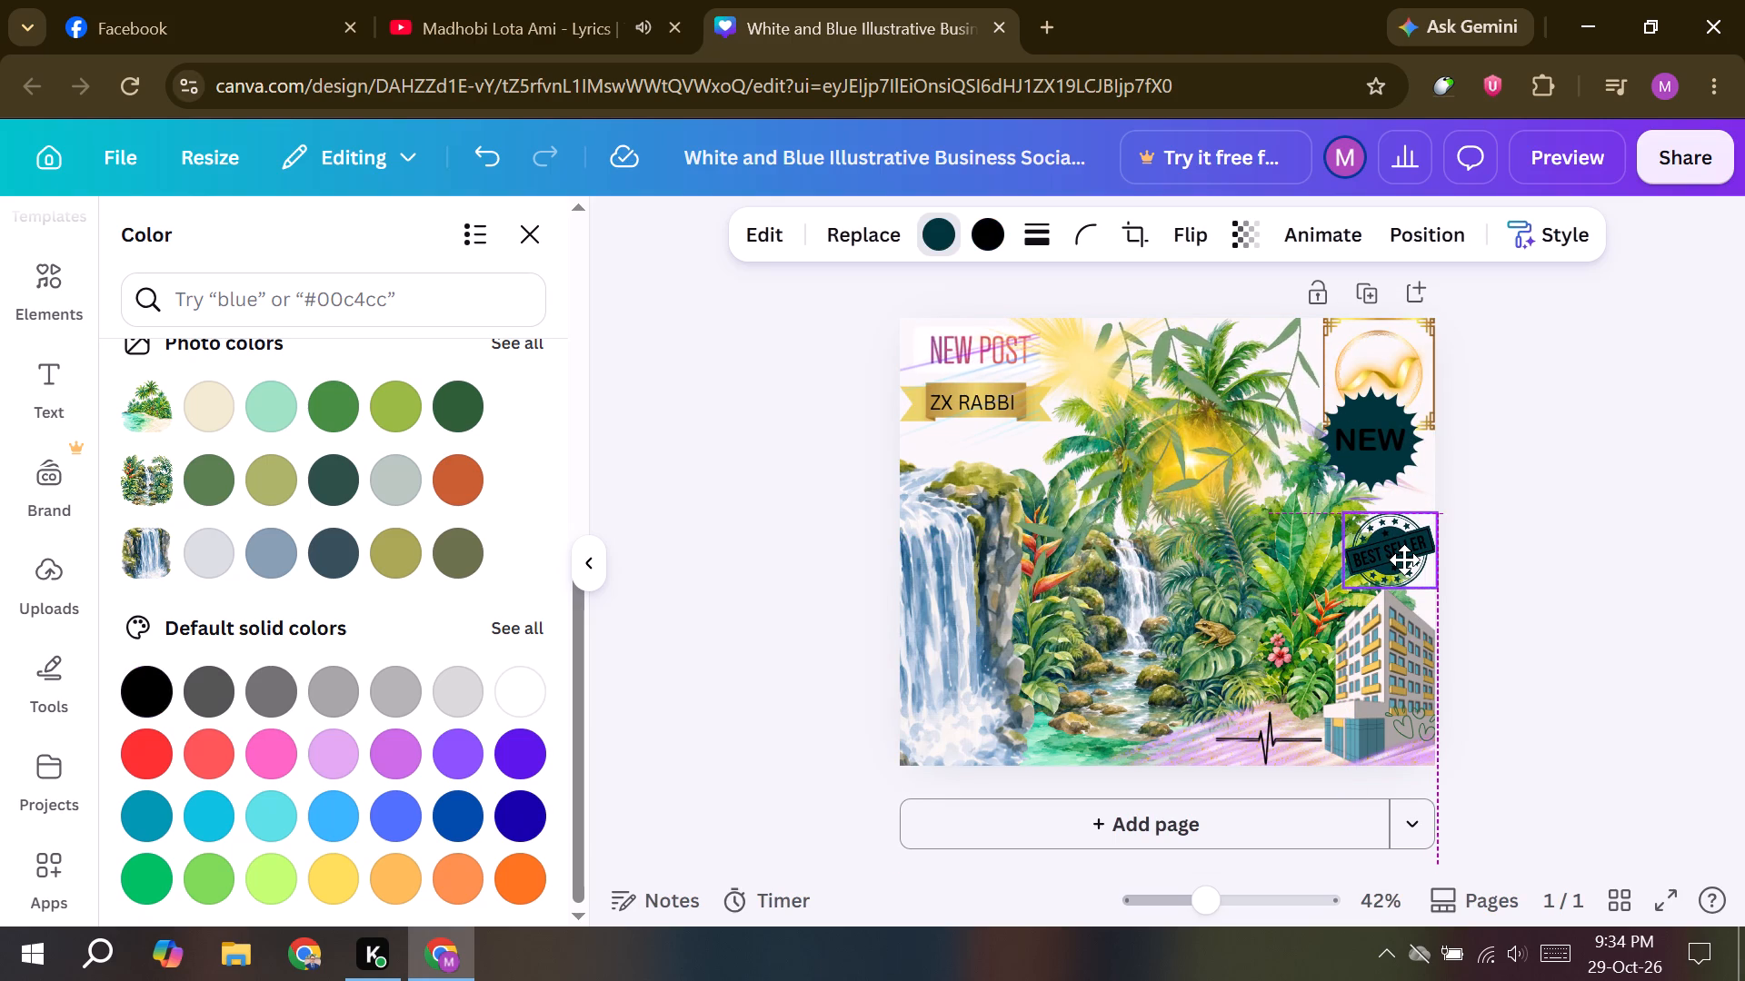
pyautogui.moveTo(1404, 560); pyautogui.dragTo(1400, 557)
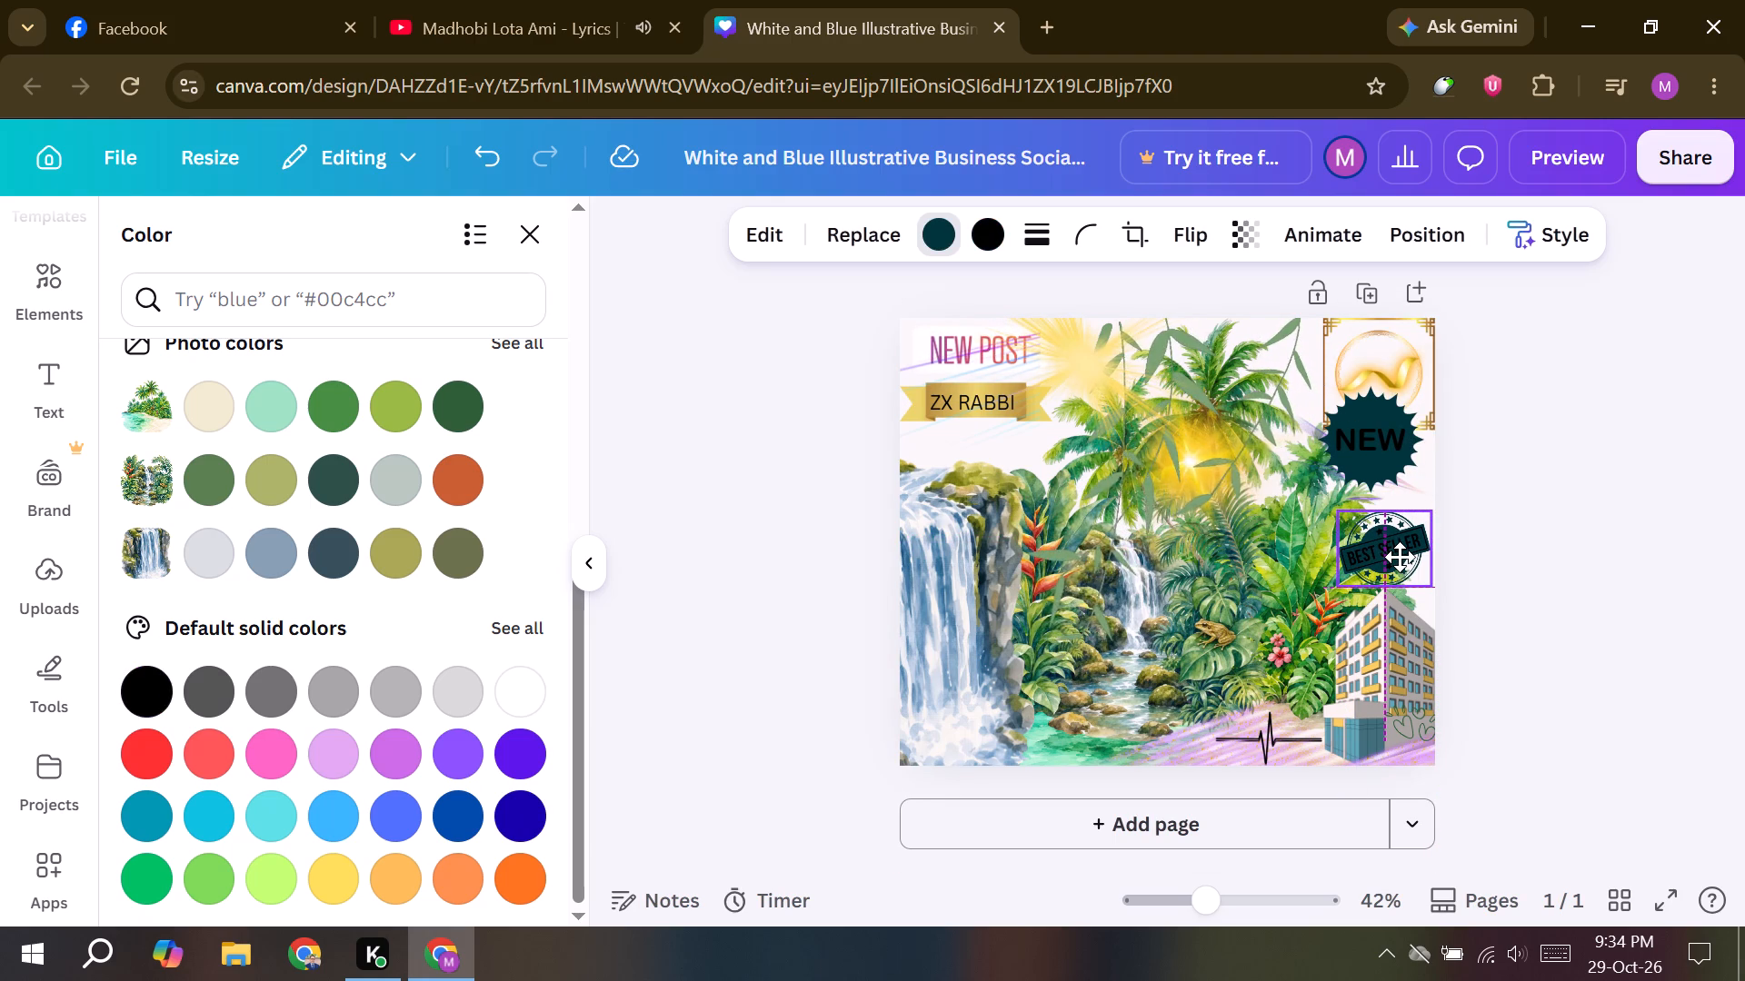
pyautogui.moveTo(1400, 557); pyautogui.dragTo(1403, 552)
pyautogui.click(1487, 525)
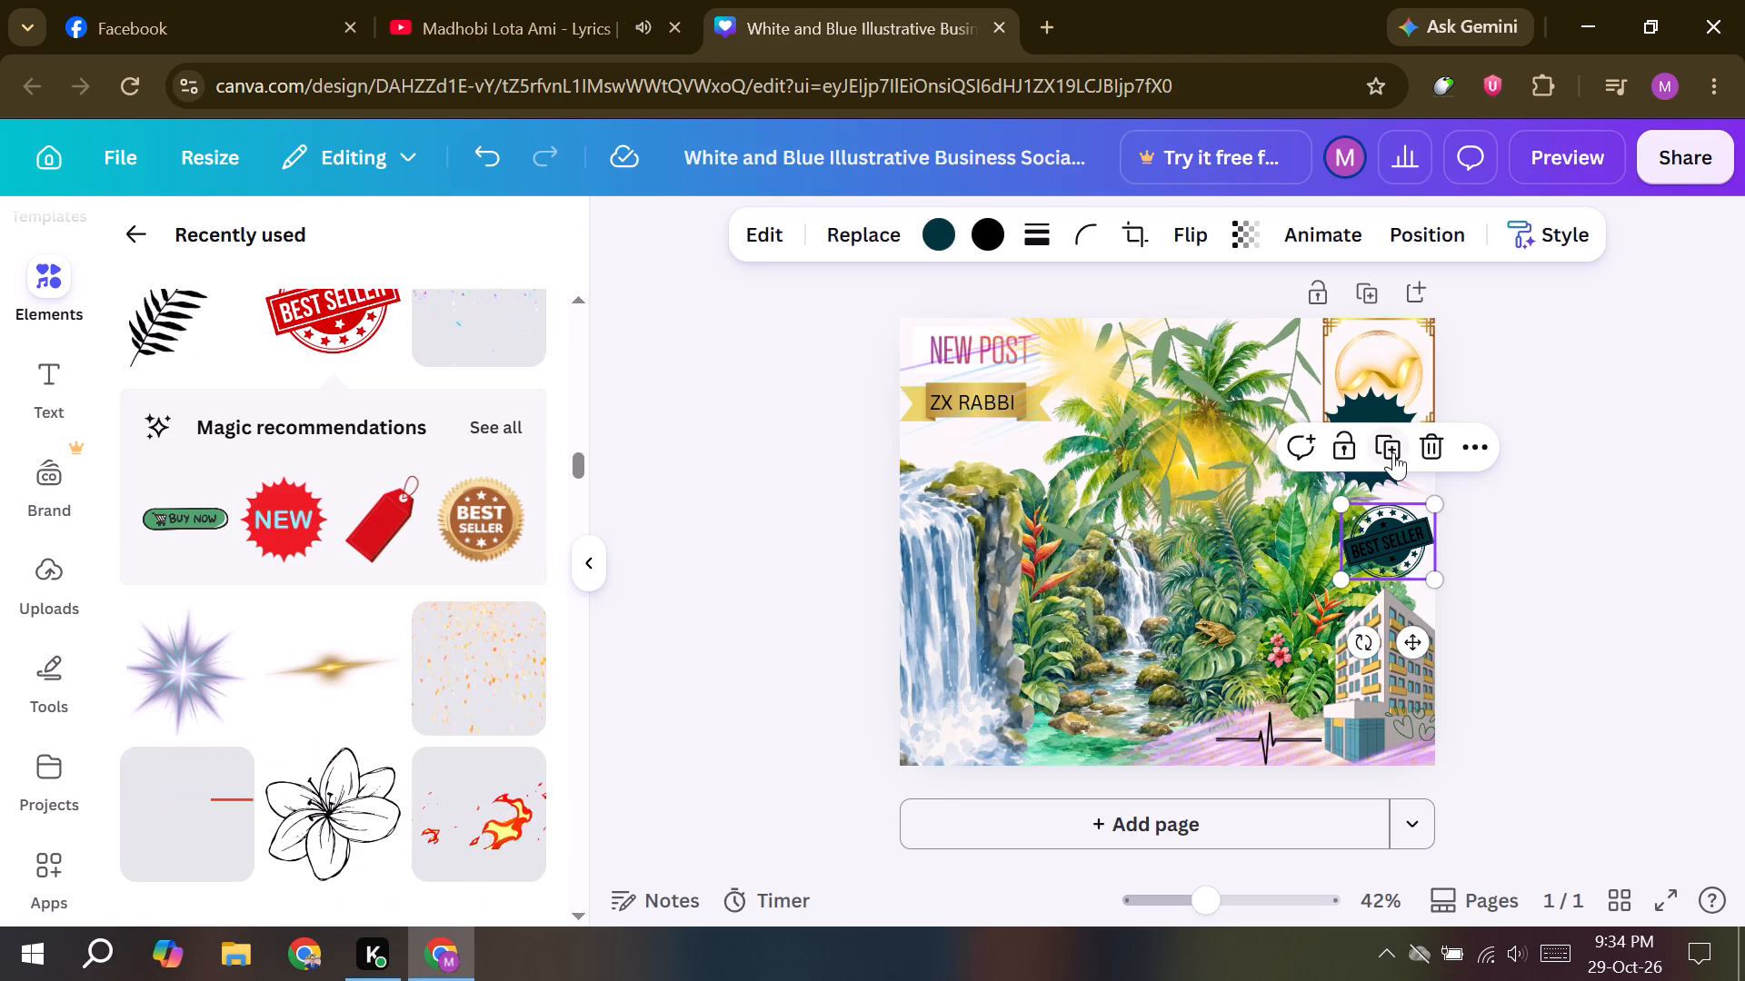
pyautogui.click(1616, 496)
# Shrink the NEW badge to about 142 × 142 and fit it between the gold frame and the BEST SELLER stamp.
pyautogui.moveTo(1391, 436); pyautogui.dragTo(1401, 441)
pyautogui.moveTo(1327, 395); pyautogui.dragTo(1347, 424)
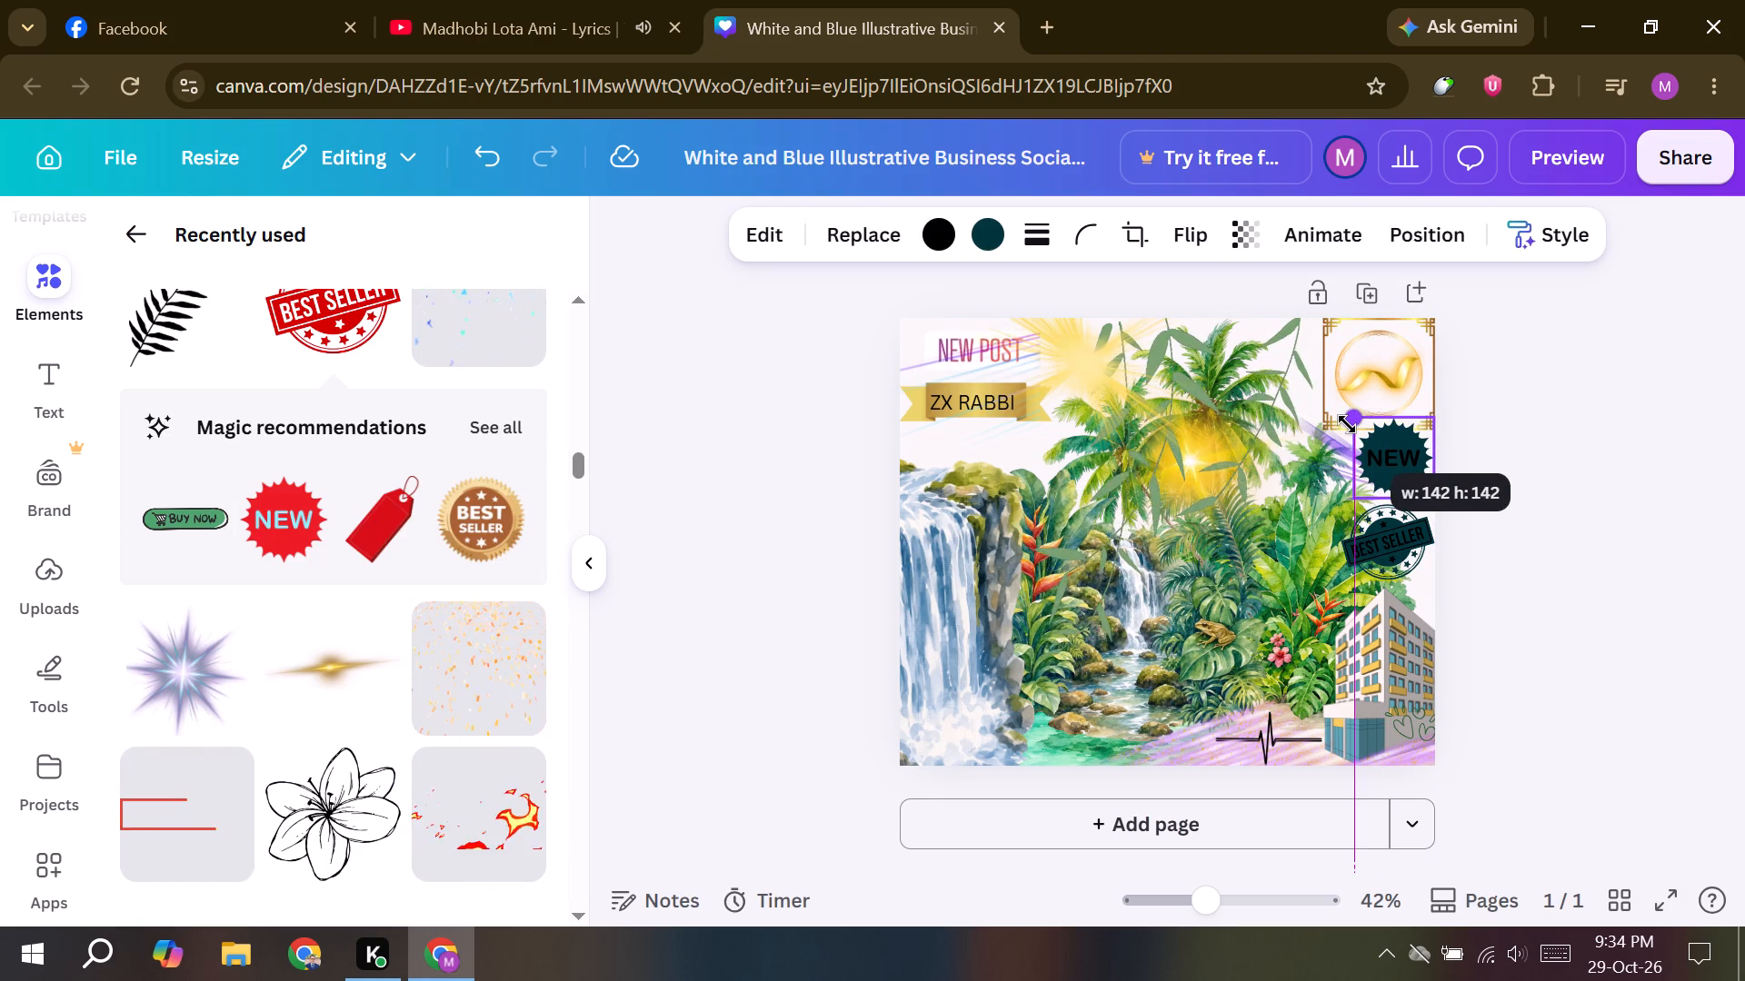
pyautogui.moveTo(1392, 462); pyautogui.dragTo(1392, 474)
pyautogui.click(1551, 497)
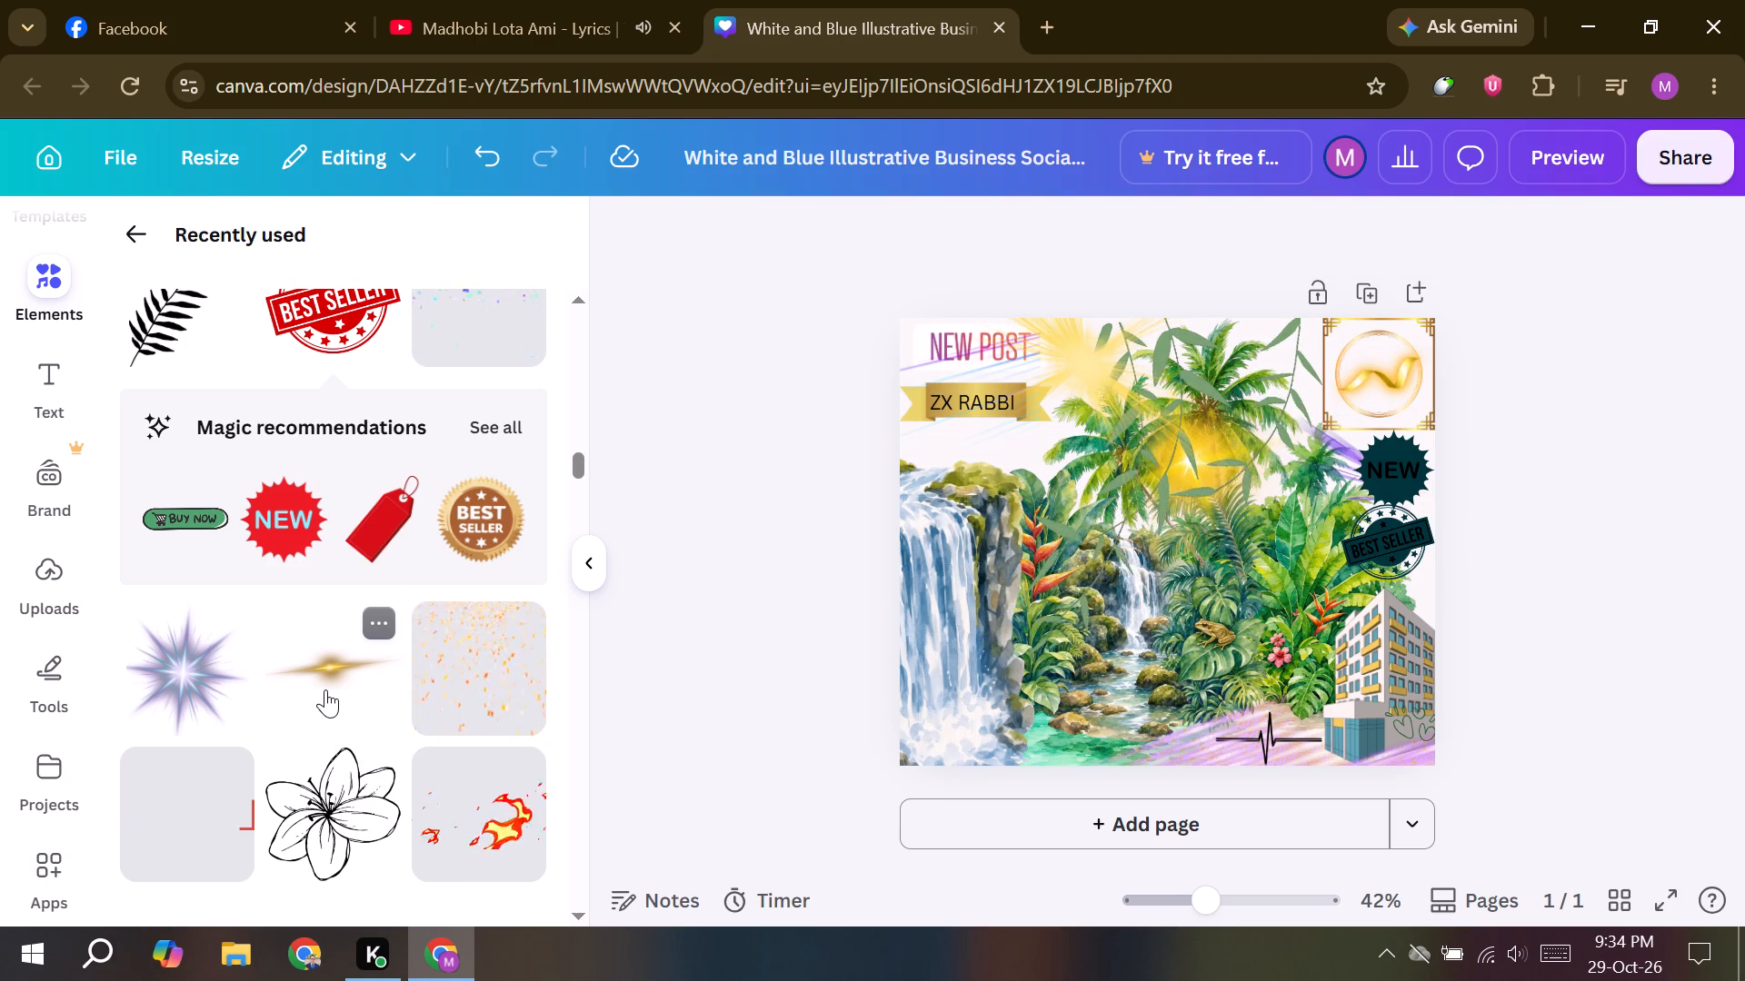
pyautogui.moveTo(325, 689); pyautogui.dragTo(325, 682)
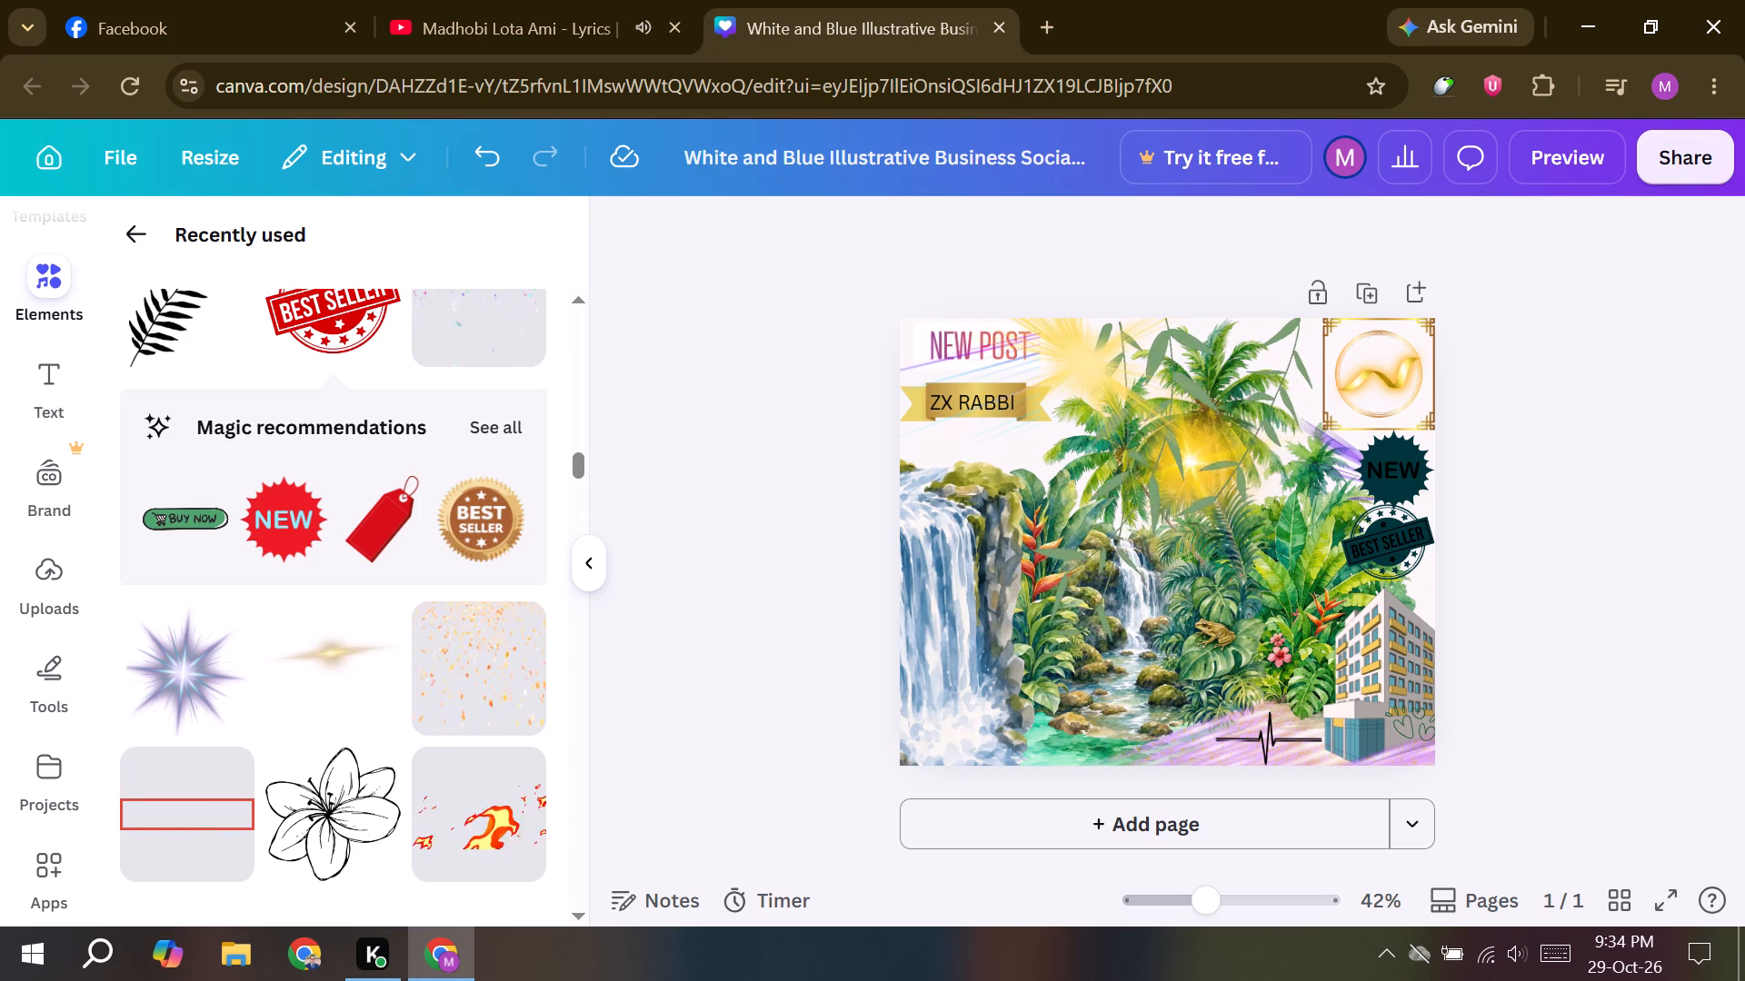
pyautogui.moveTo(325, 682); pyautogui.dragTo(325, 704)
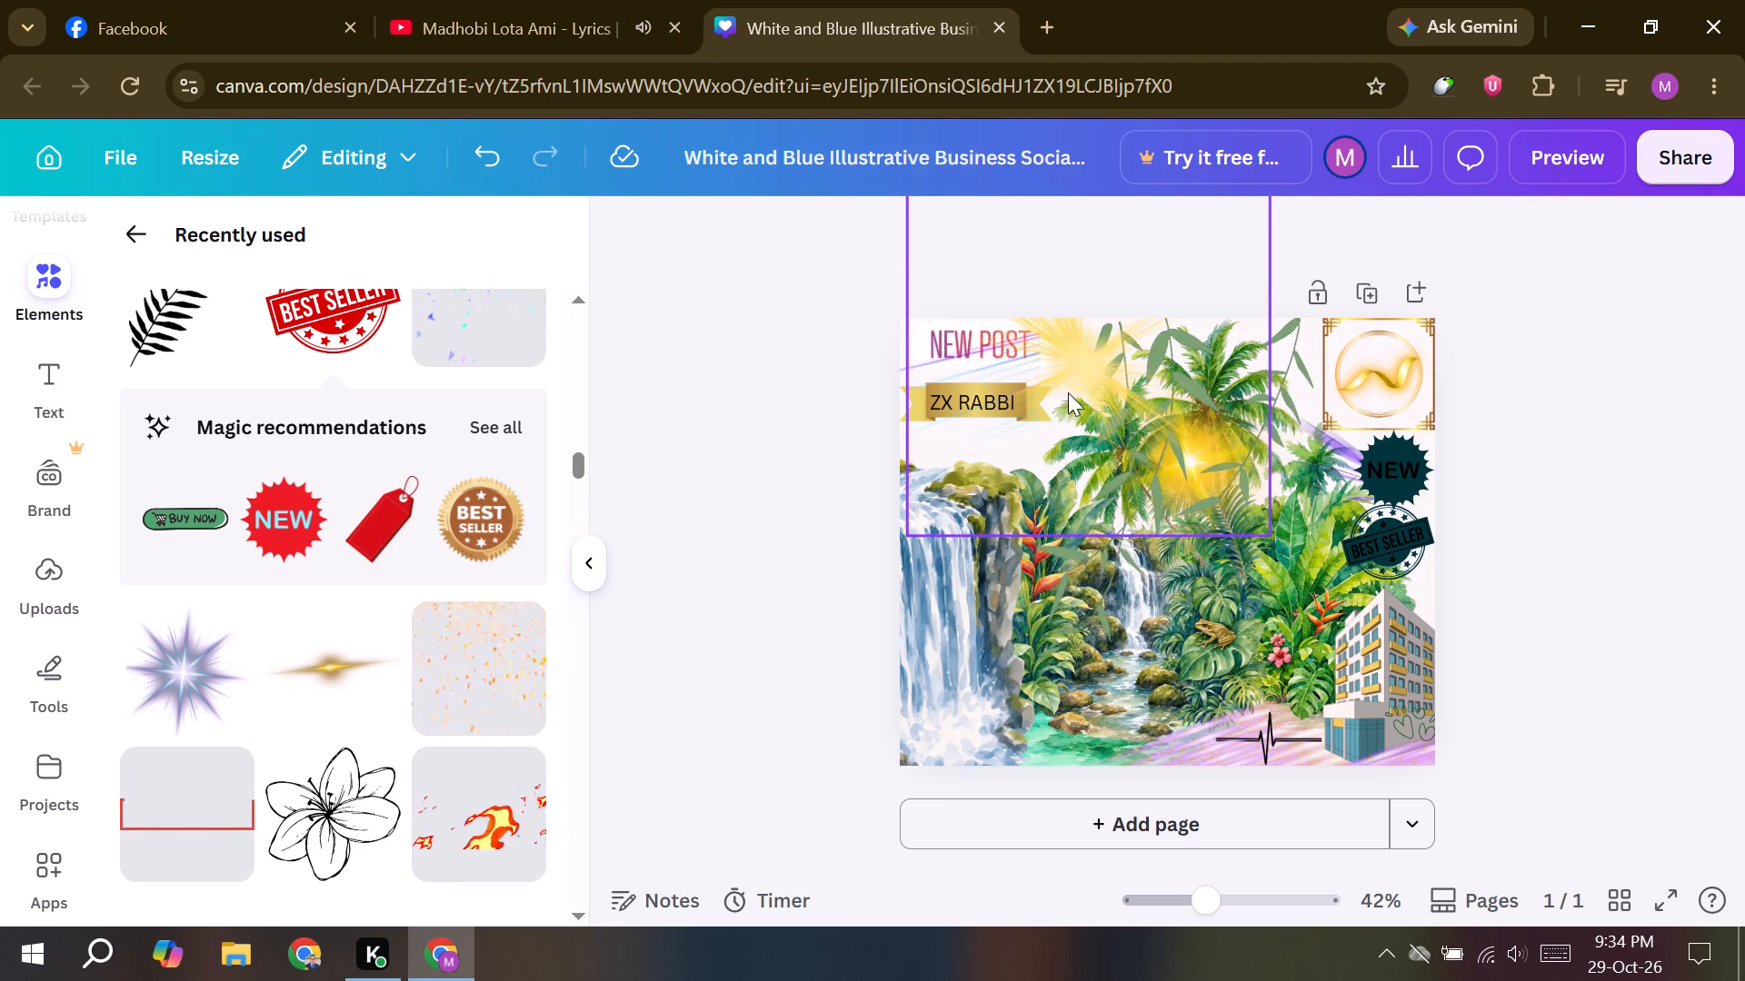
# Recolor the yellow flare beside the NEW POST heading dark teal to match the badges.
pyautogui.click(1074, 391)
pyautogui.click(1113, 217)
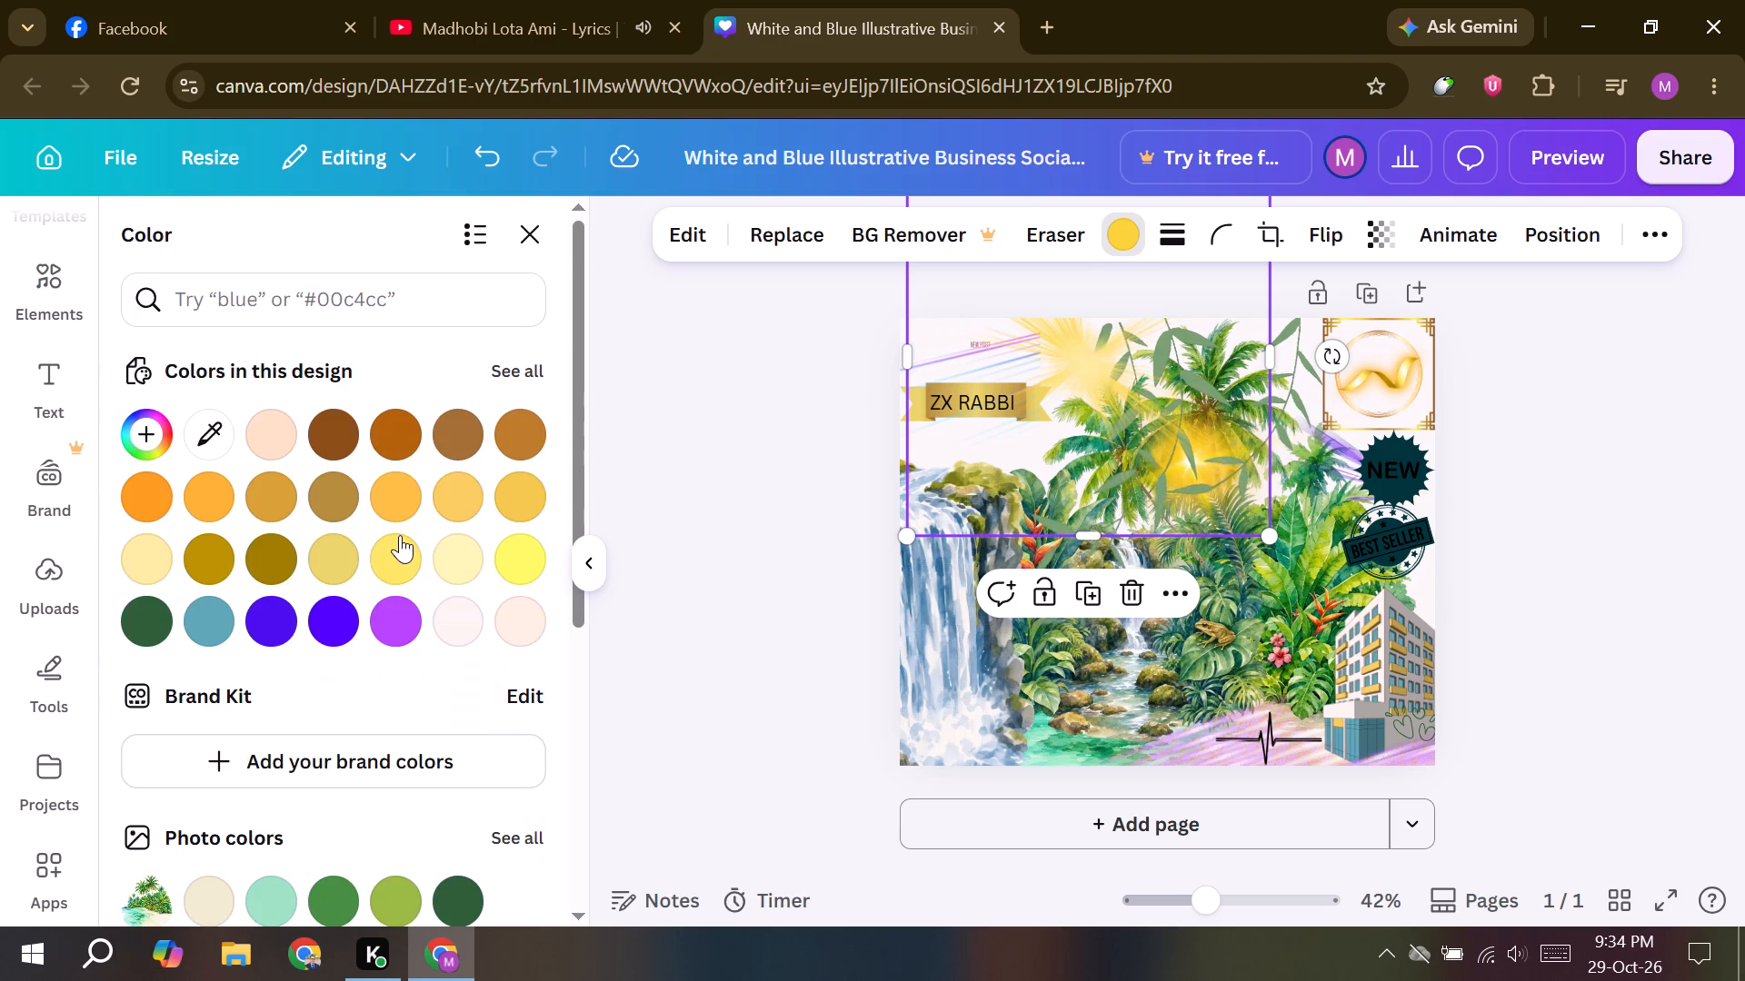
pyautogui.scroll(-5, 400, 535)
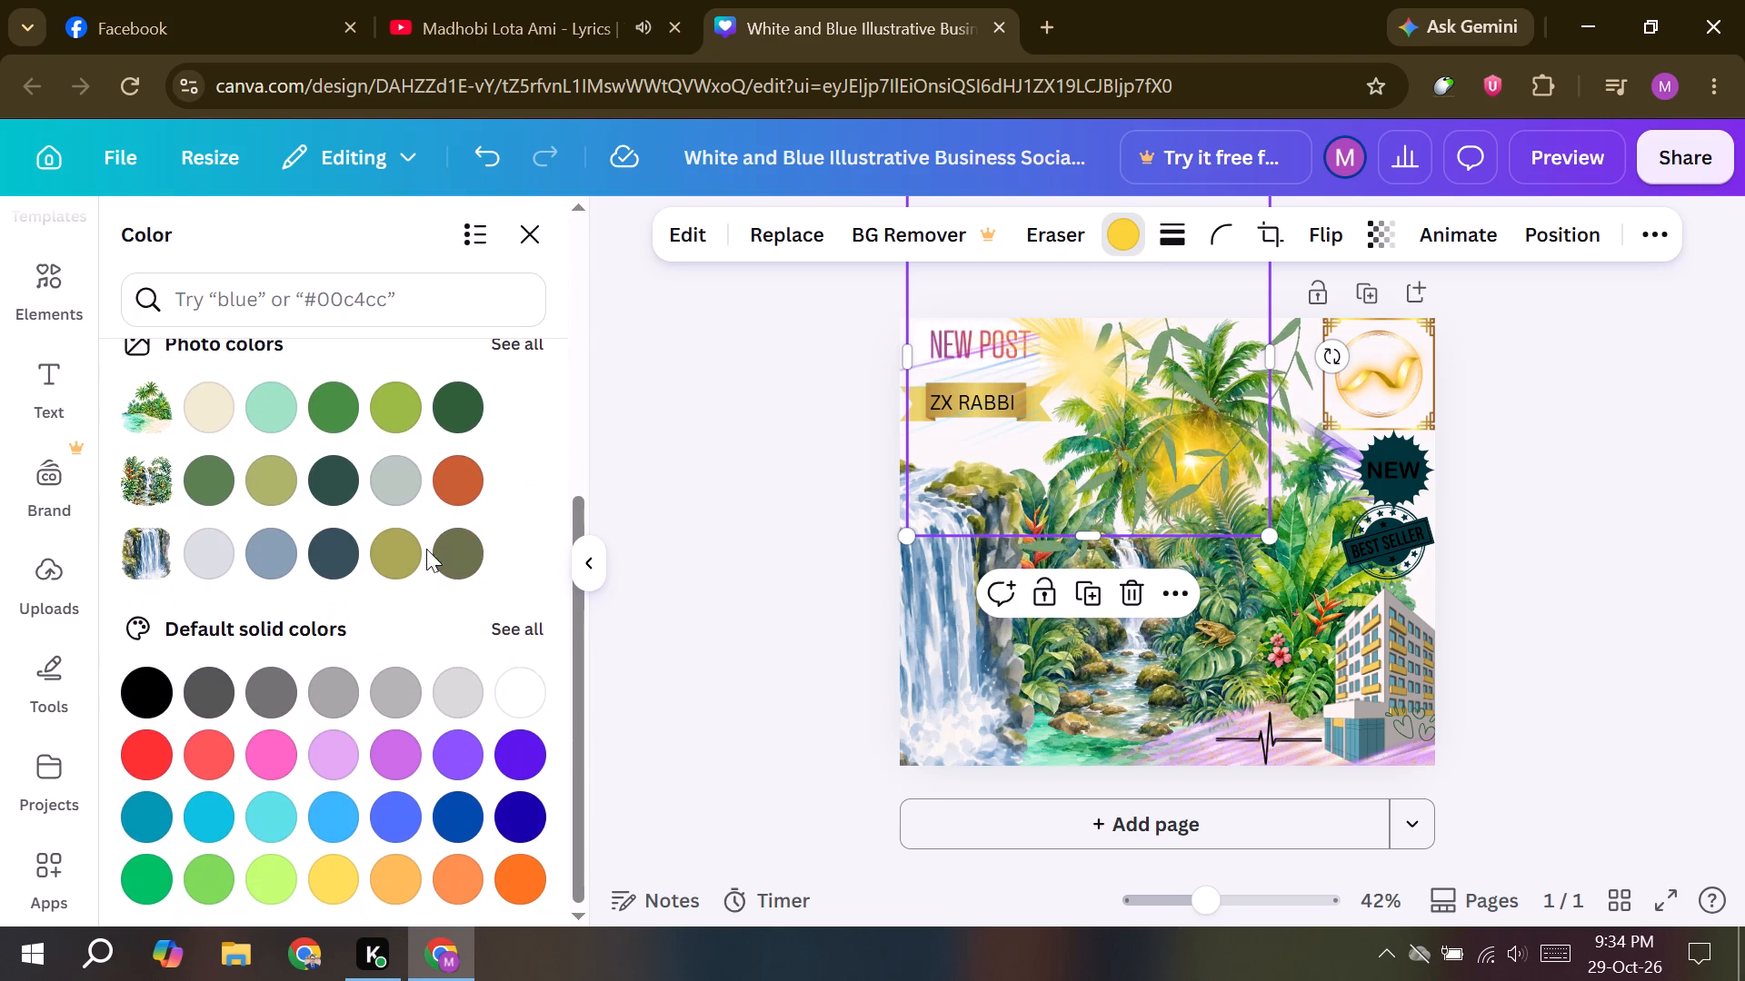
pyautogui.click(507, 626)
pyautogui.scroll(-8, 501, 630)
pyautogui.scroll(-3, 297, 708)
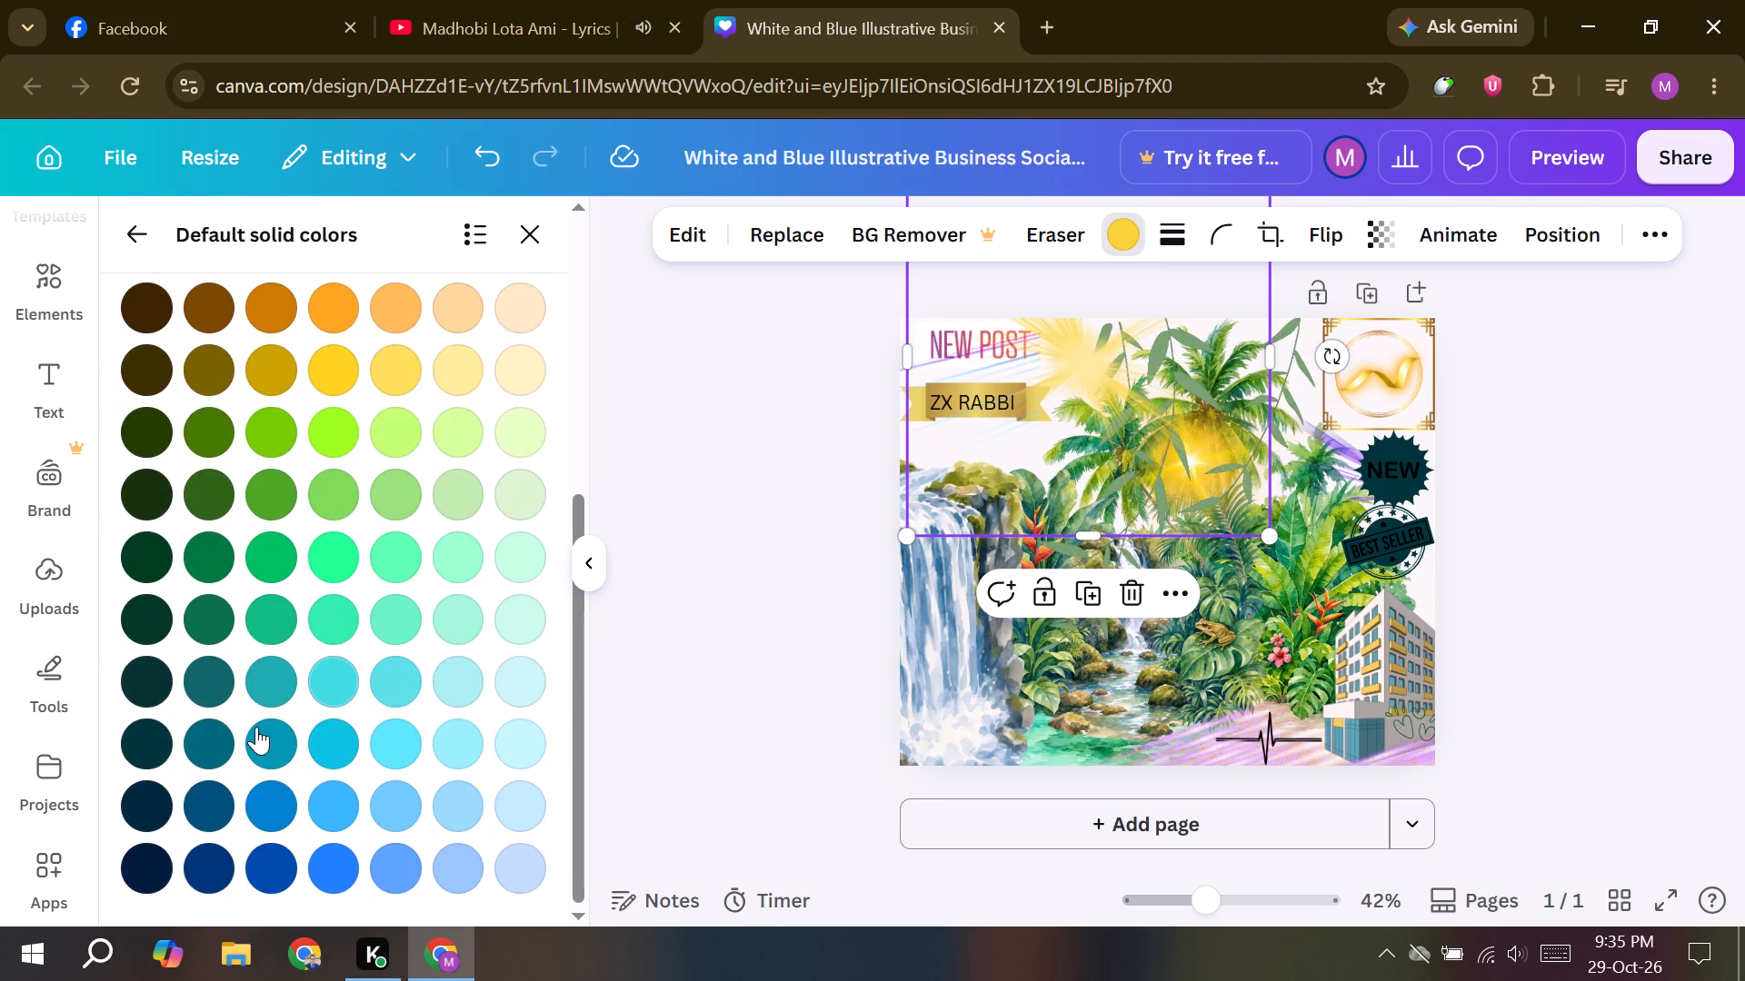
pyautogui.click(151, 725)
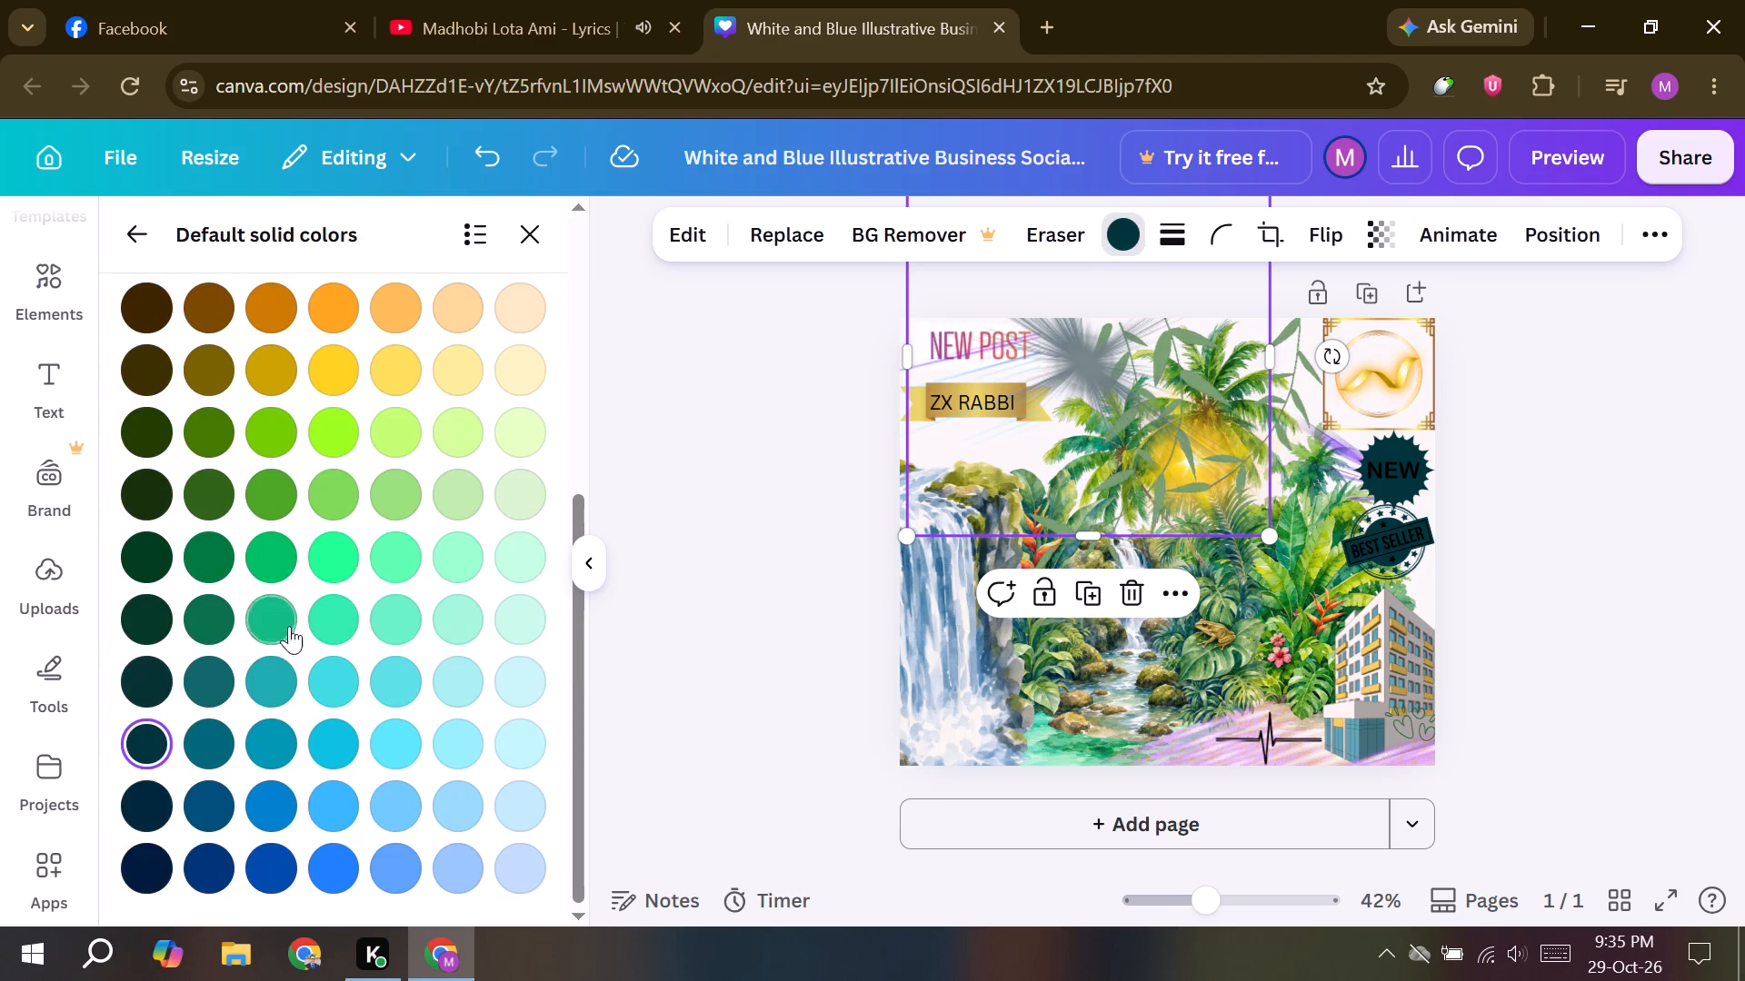
# Try dark red and brown shades on the flare beside the heading and settle on bright red.
pyautogui.scroll(4, 343, 605)
pyautogui.scroll(3, 299, 537)
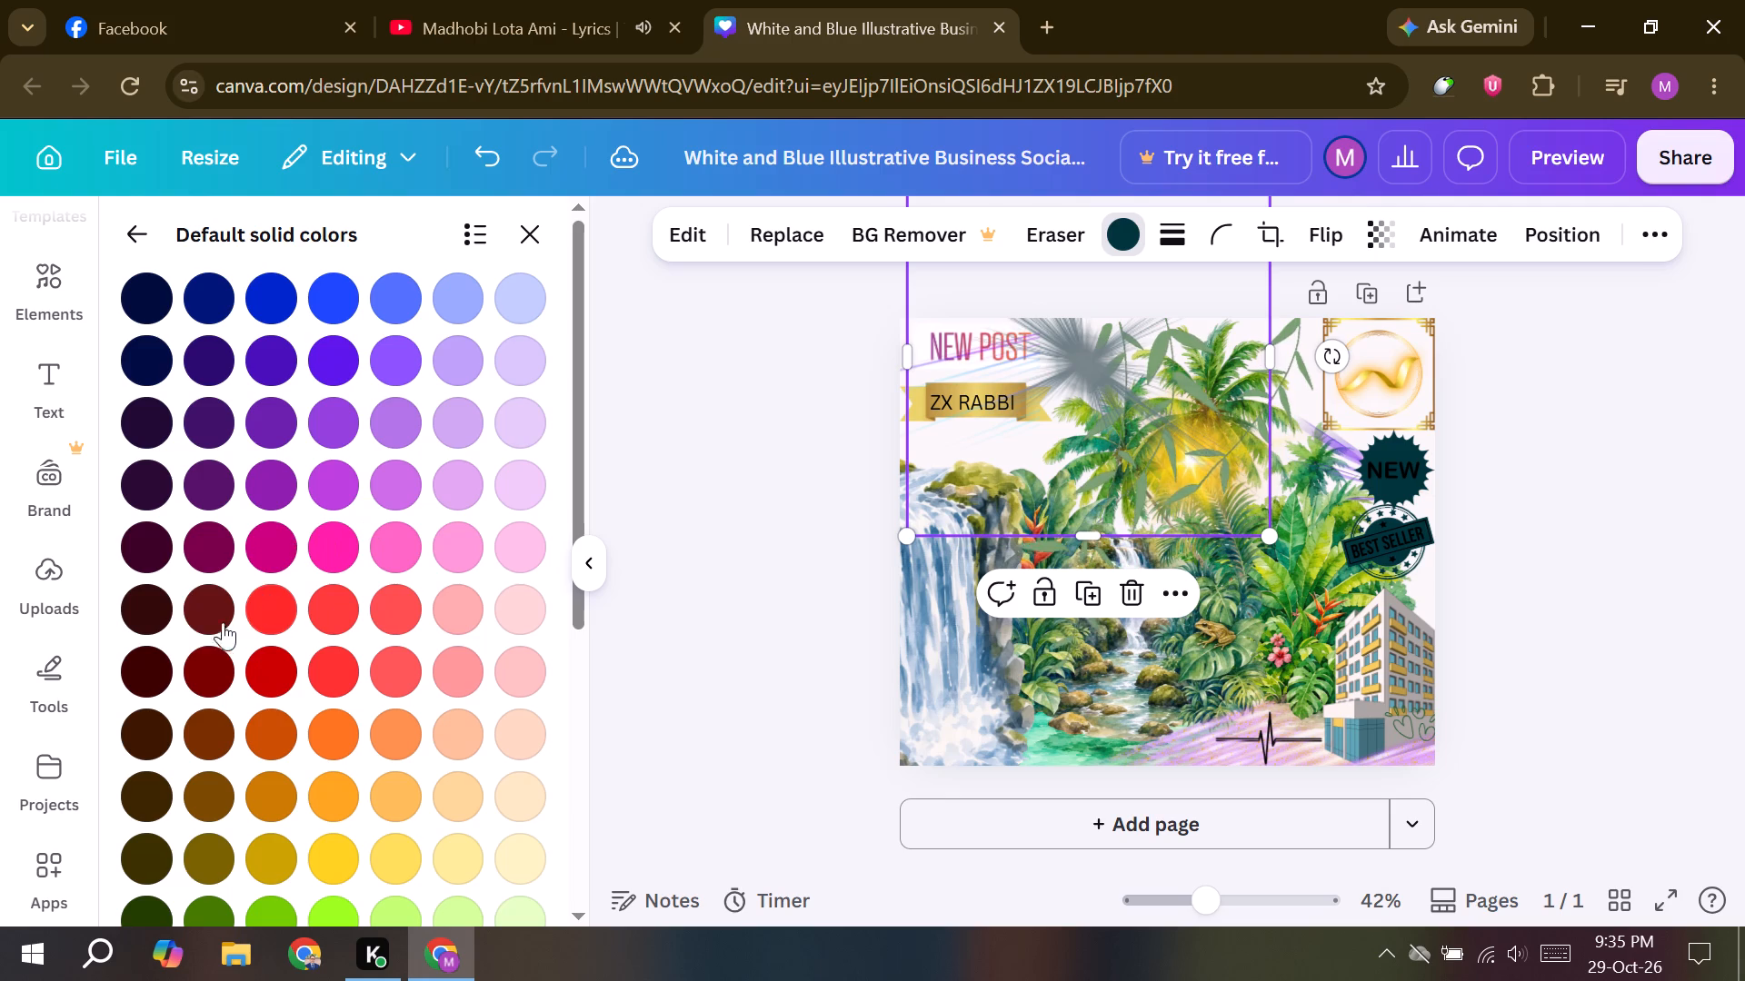
pyautogui.click(203, 614)
pyautogui.scroll(-1, 203, 614)
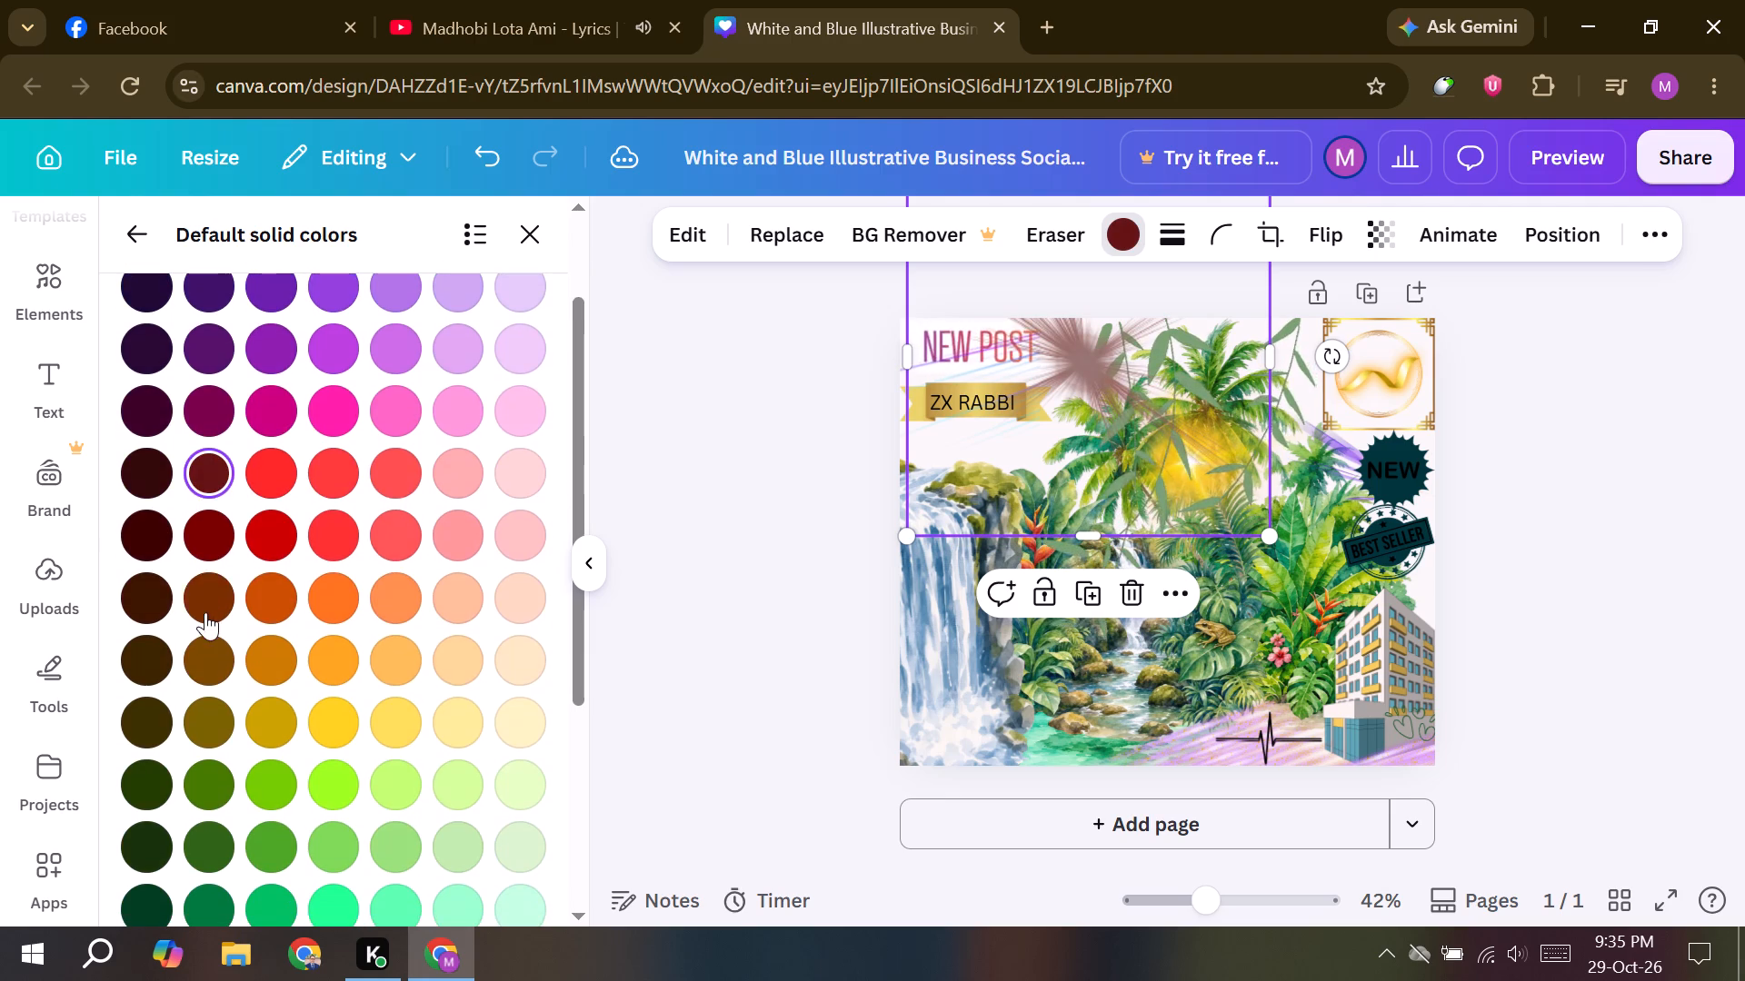
pyautogui.click(207, 612)
pyautogui.click(296, 523)
pyautogui.click(314, 524)
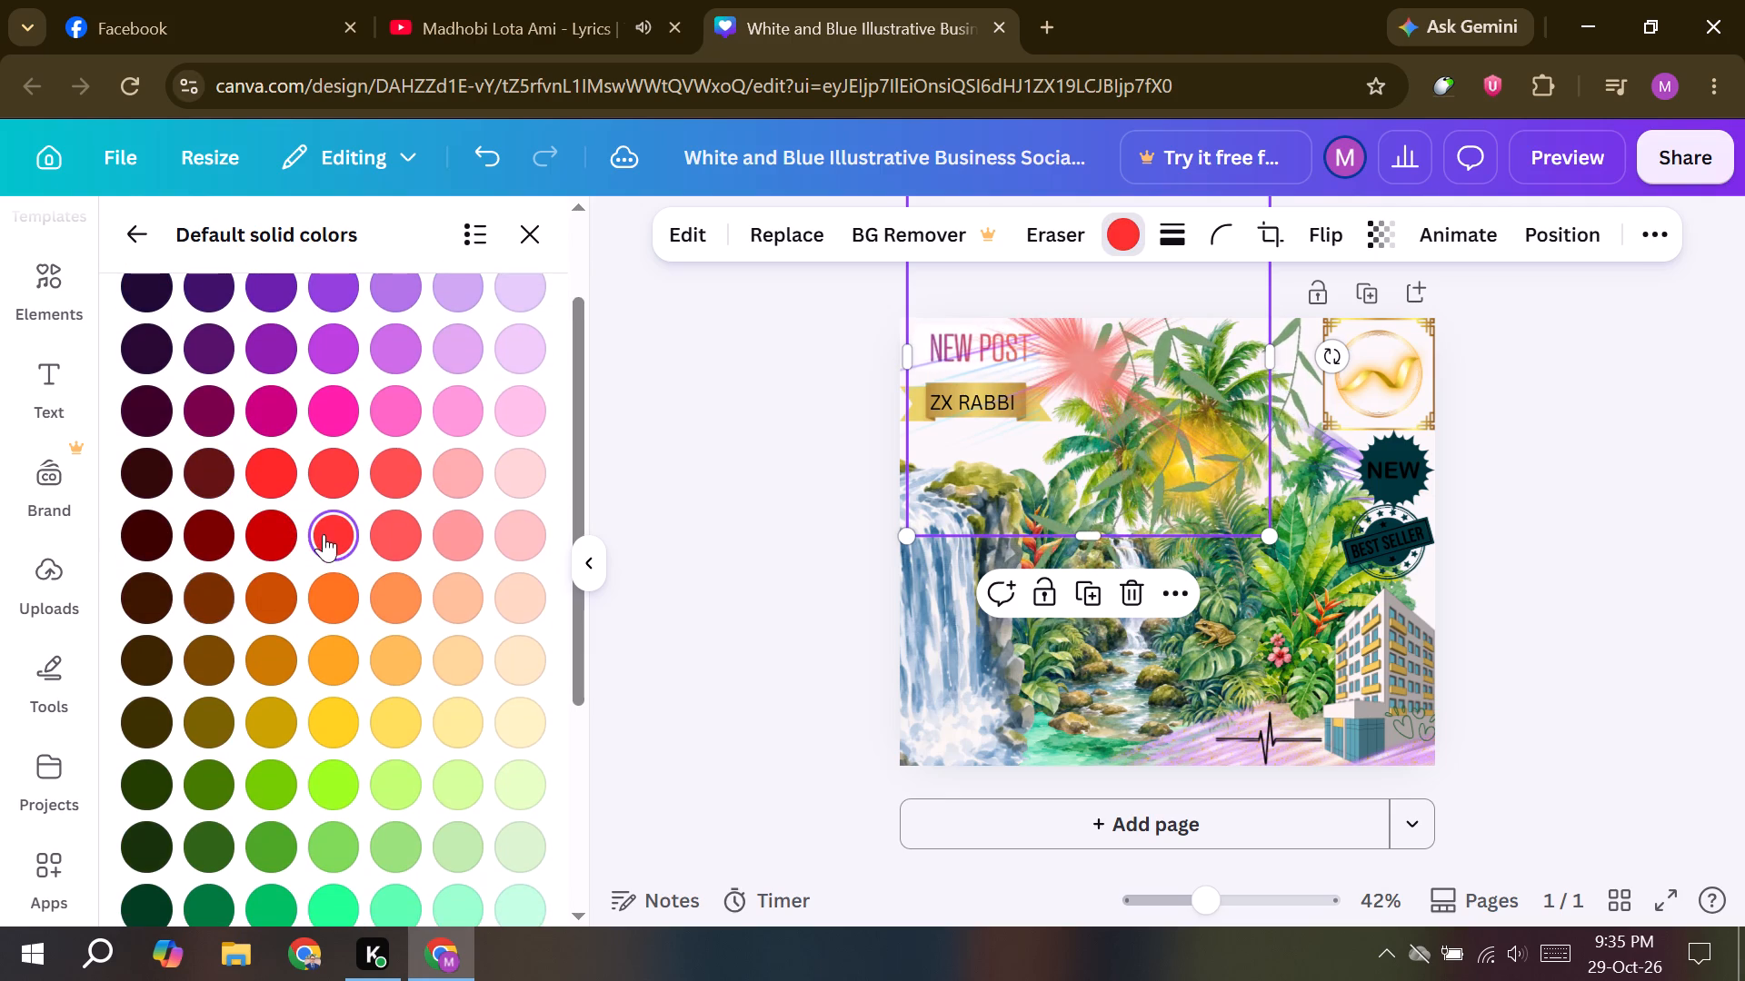
pyautogui.scroll(-3, 326, 559)
pyautogui.click(310, 658)
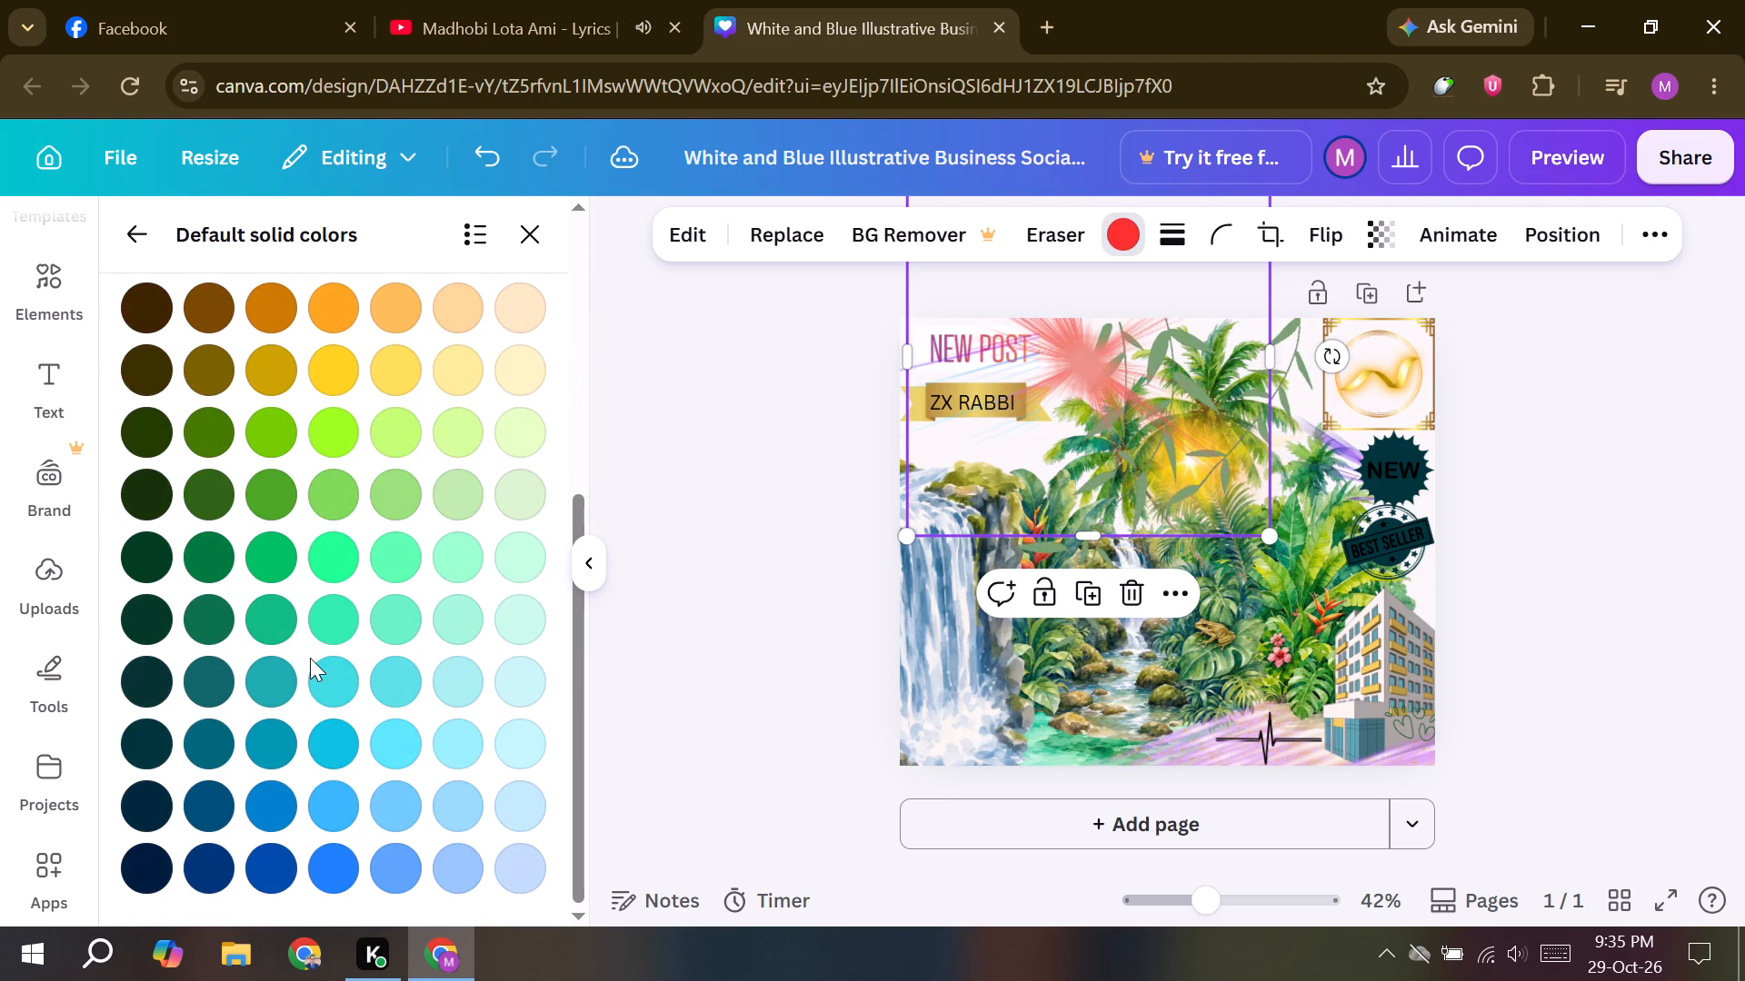
pyautogui.scroll(2, 375, 580)
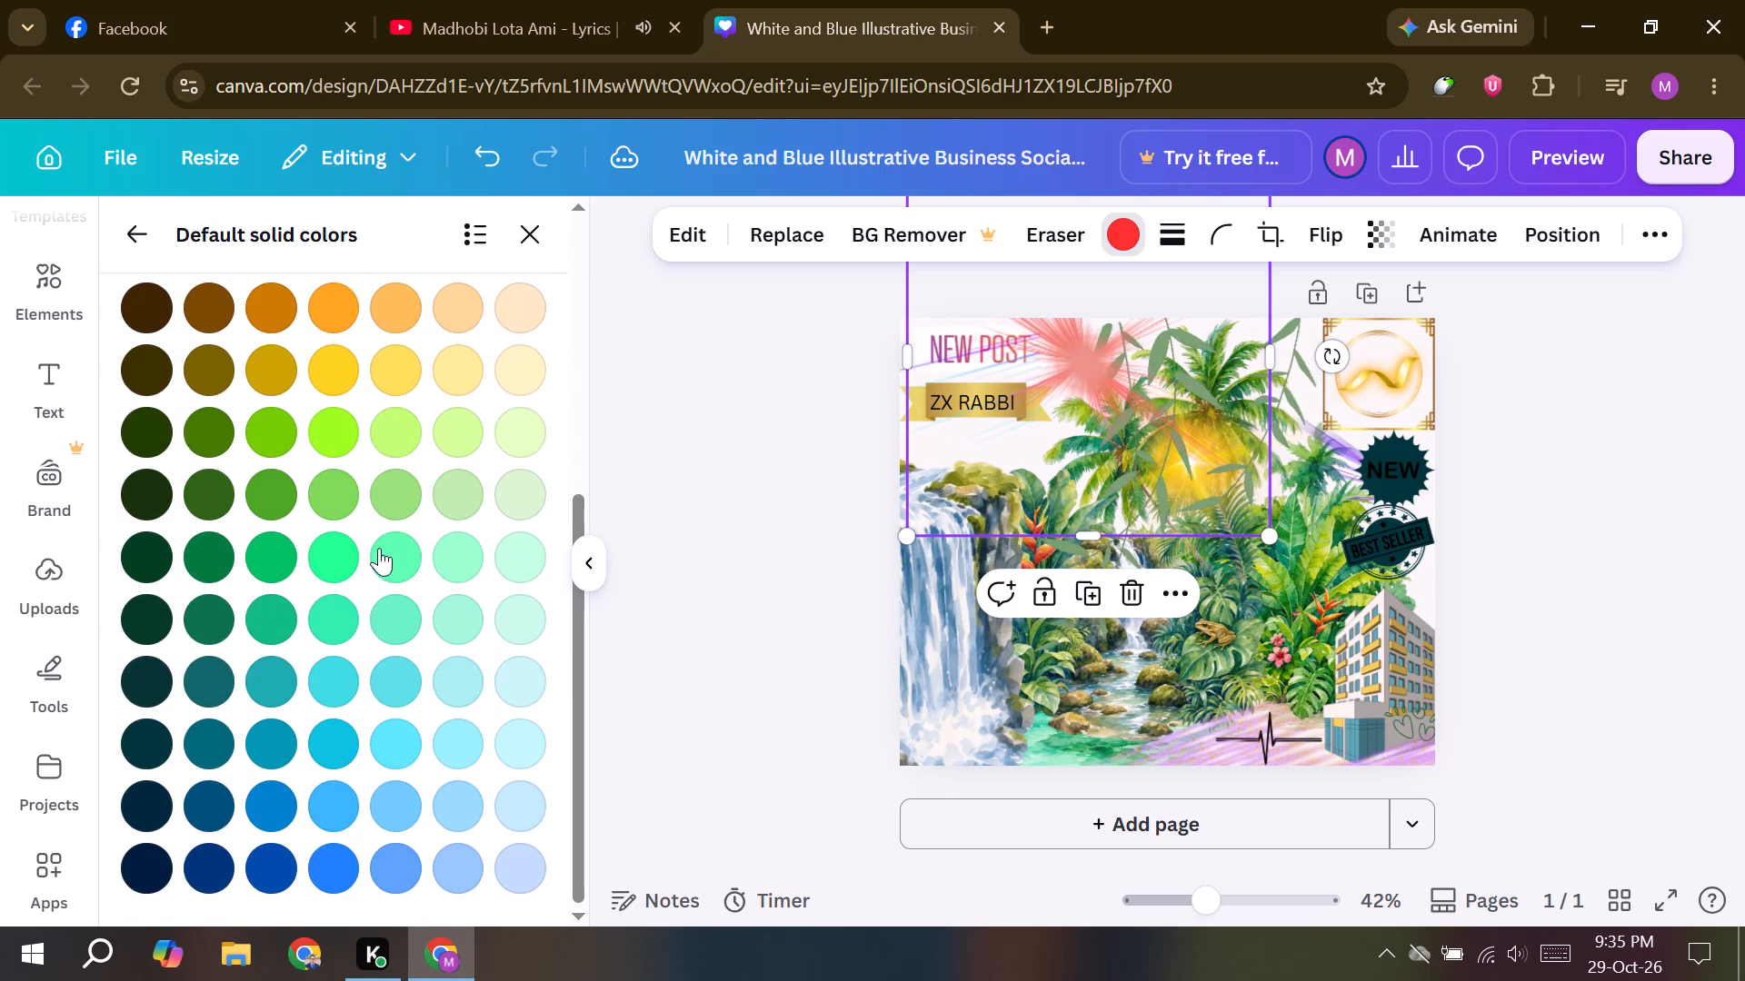
pyautogui.scroll(1, 379, 548)
pyautogui.click(542, 233)
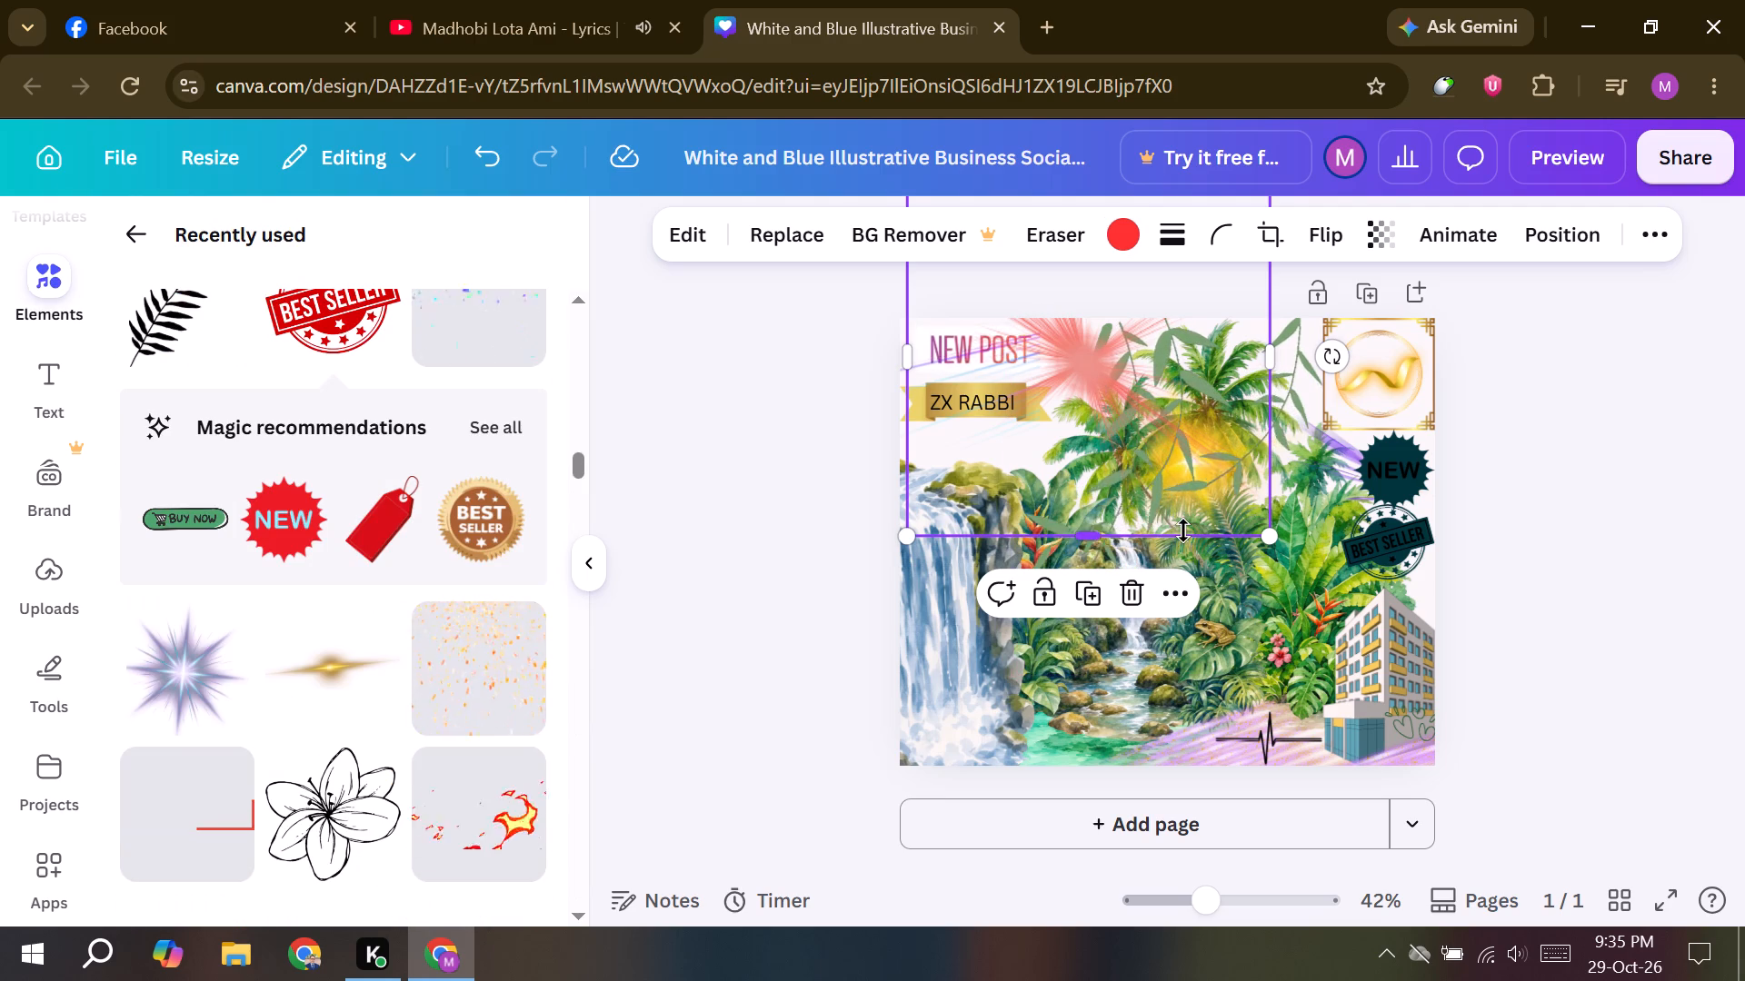
pyautogui.click(1744, 442)
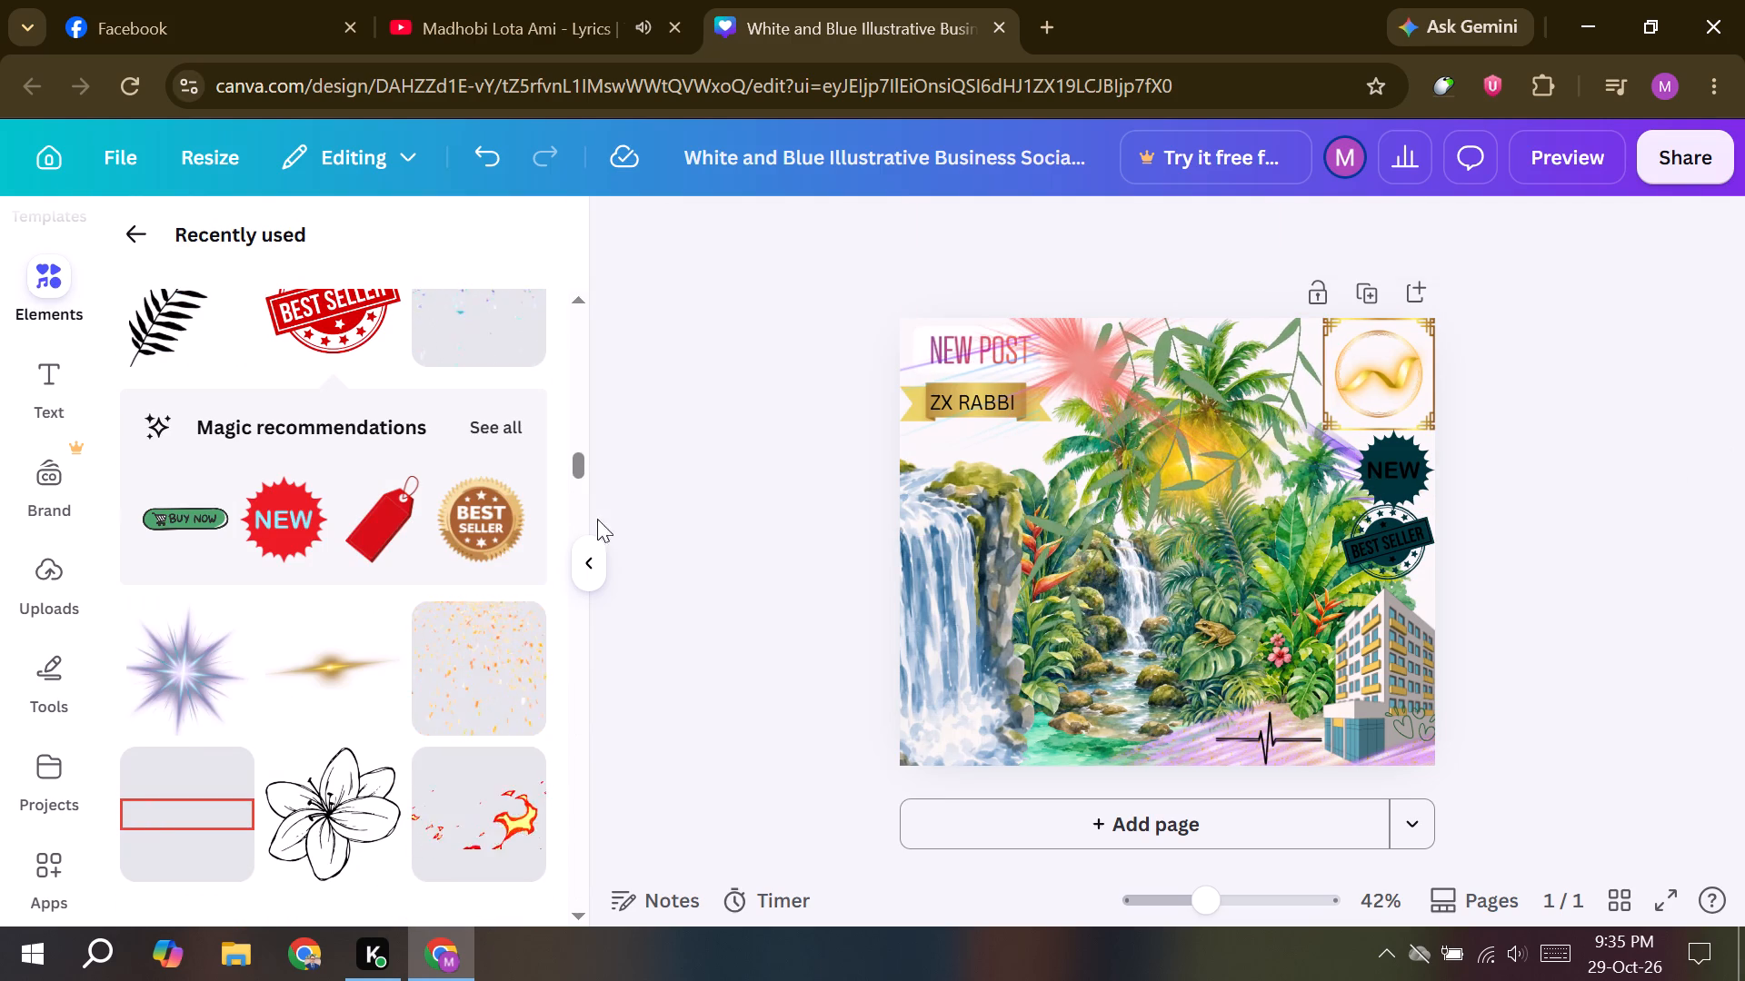
# Add the horizontal gold flare and place it along the page's bottom edge, below the waterfall and river.
pyautogui.click(326, 688)
pyautogui.moveTo(1220, 541); pyautogui.dragTo(1056, 756)
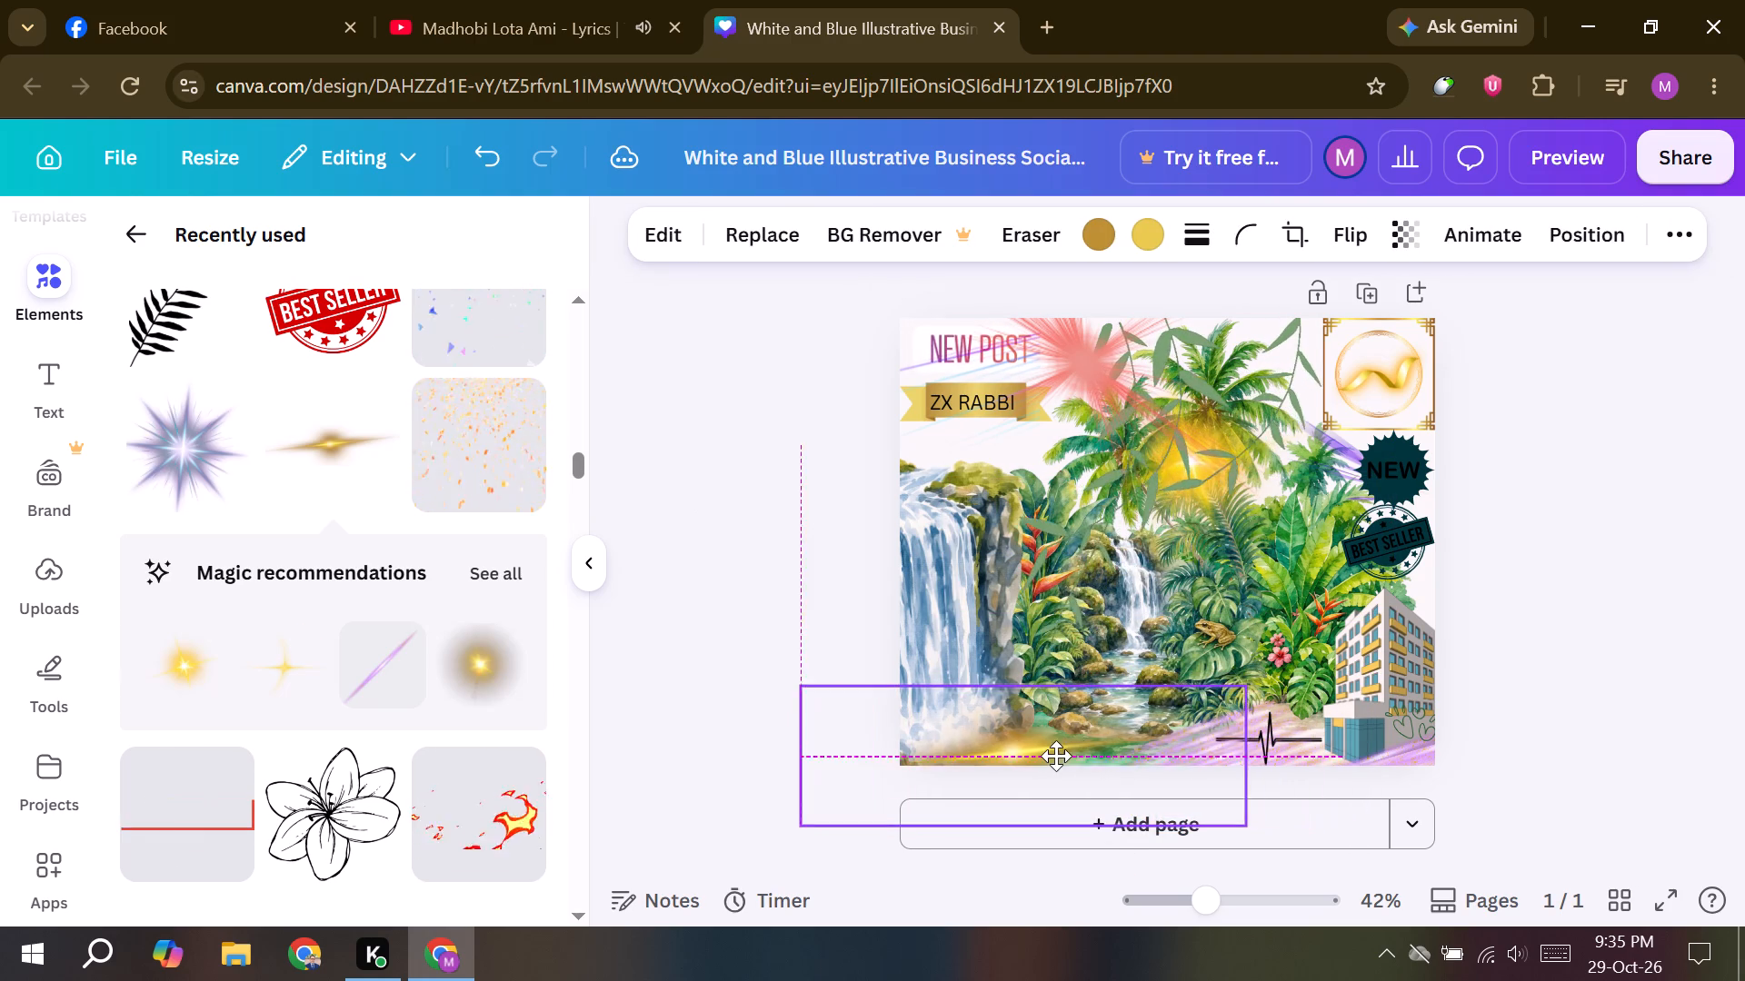
pyautogui.moveTo(1056, 756); pyautogui.dragTo(1082, 768)
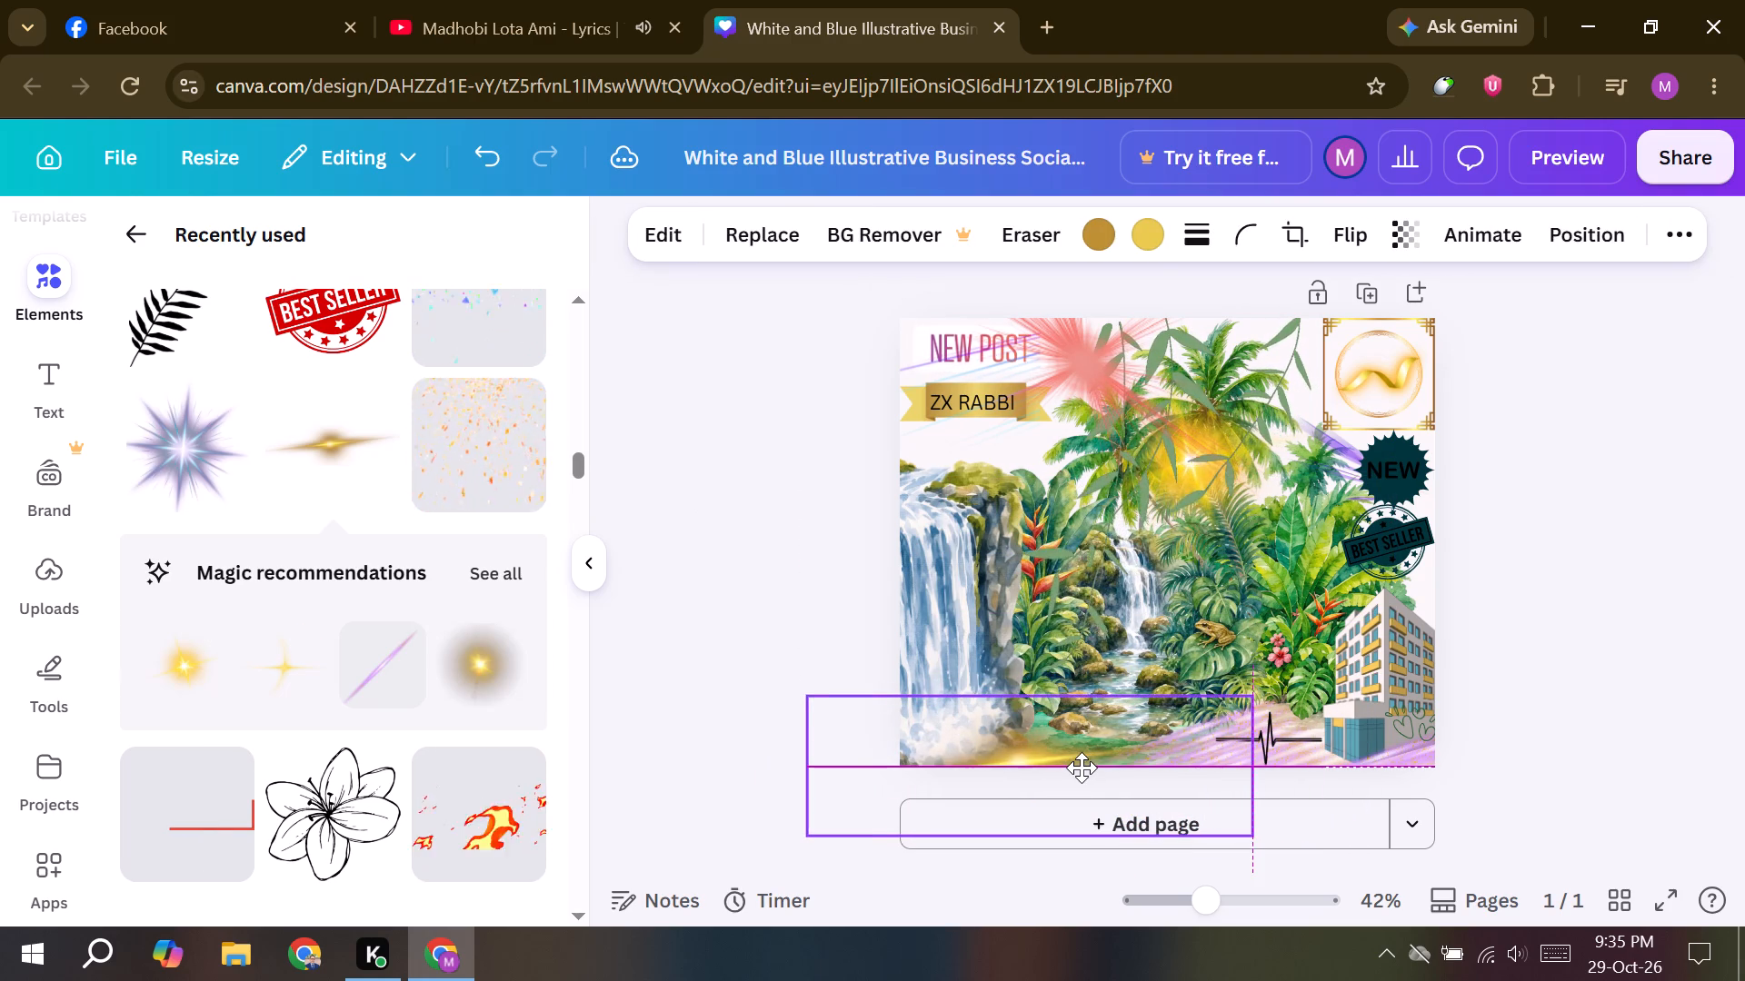
pyautogui.moveTo(1082, 768); pyautogui.dragTo(1101, 761)
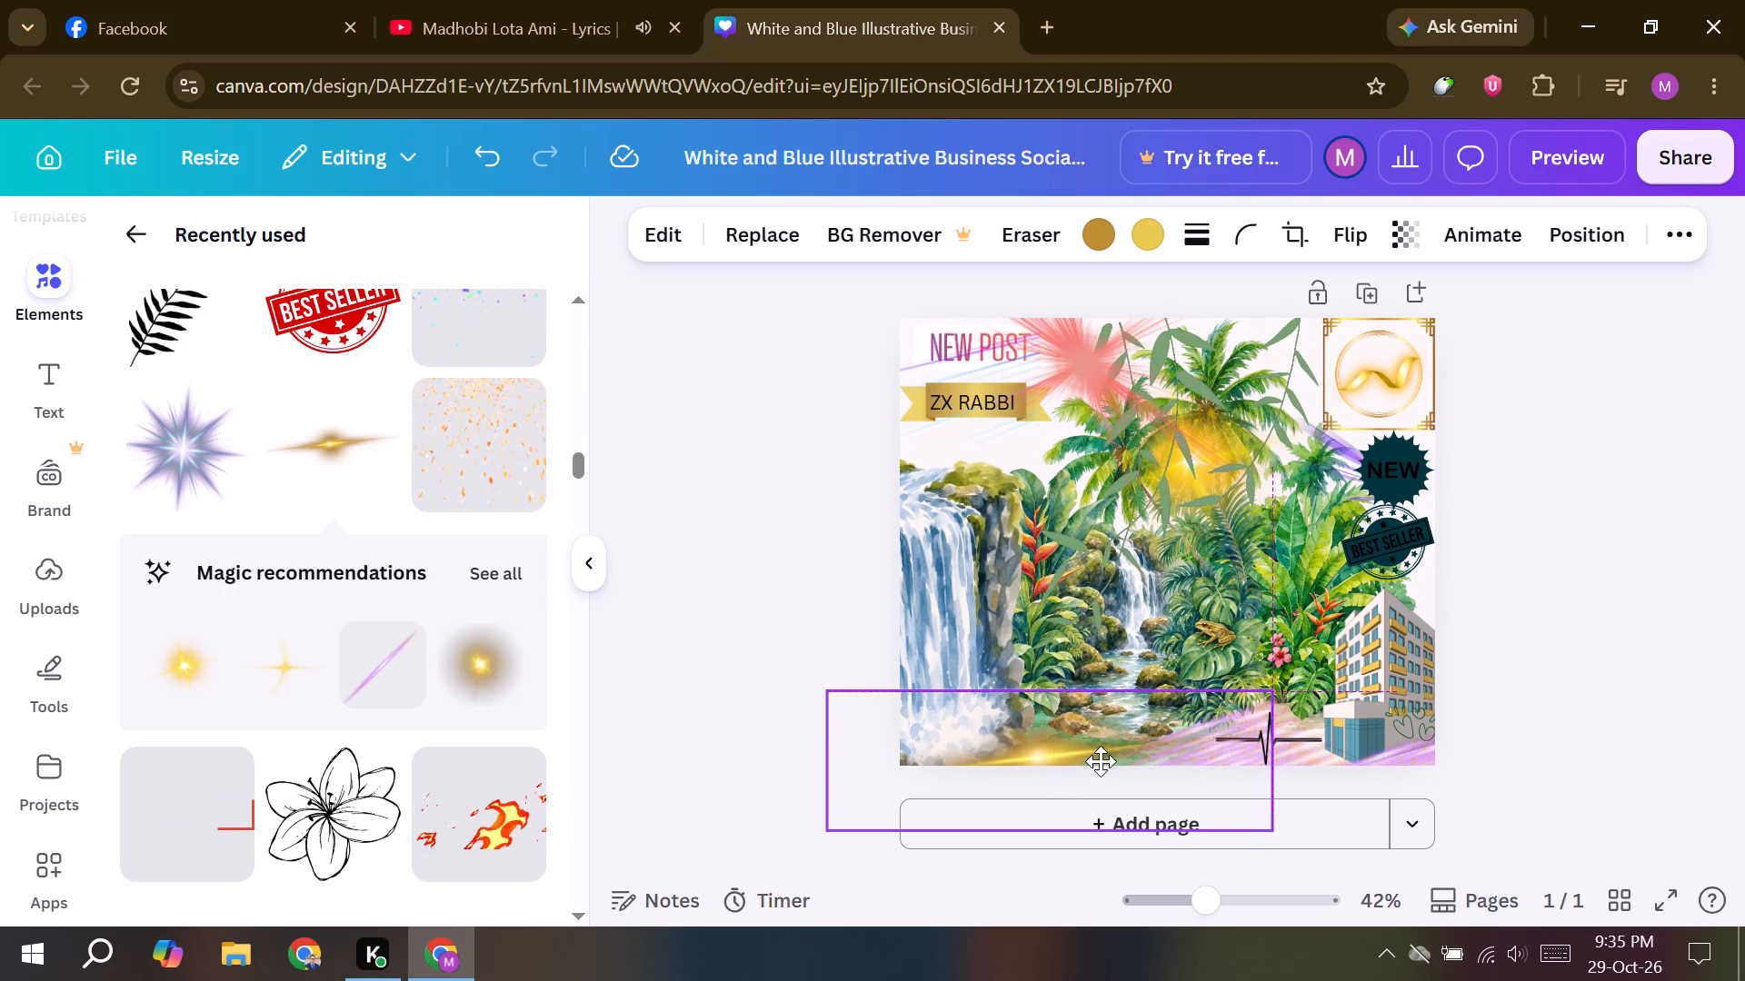
pyautogui.moveTo(1101, 761); pyautogui.dragTo(1134, 745)
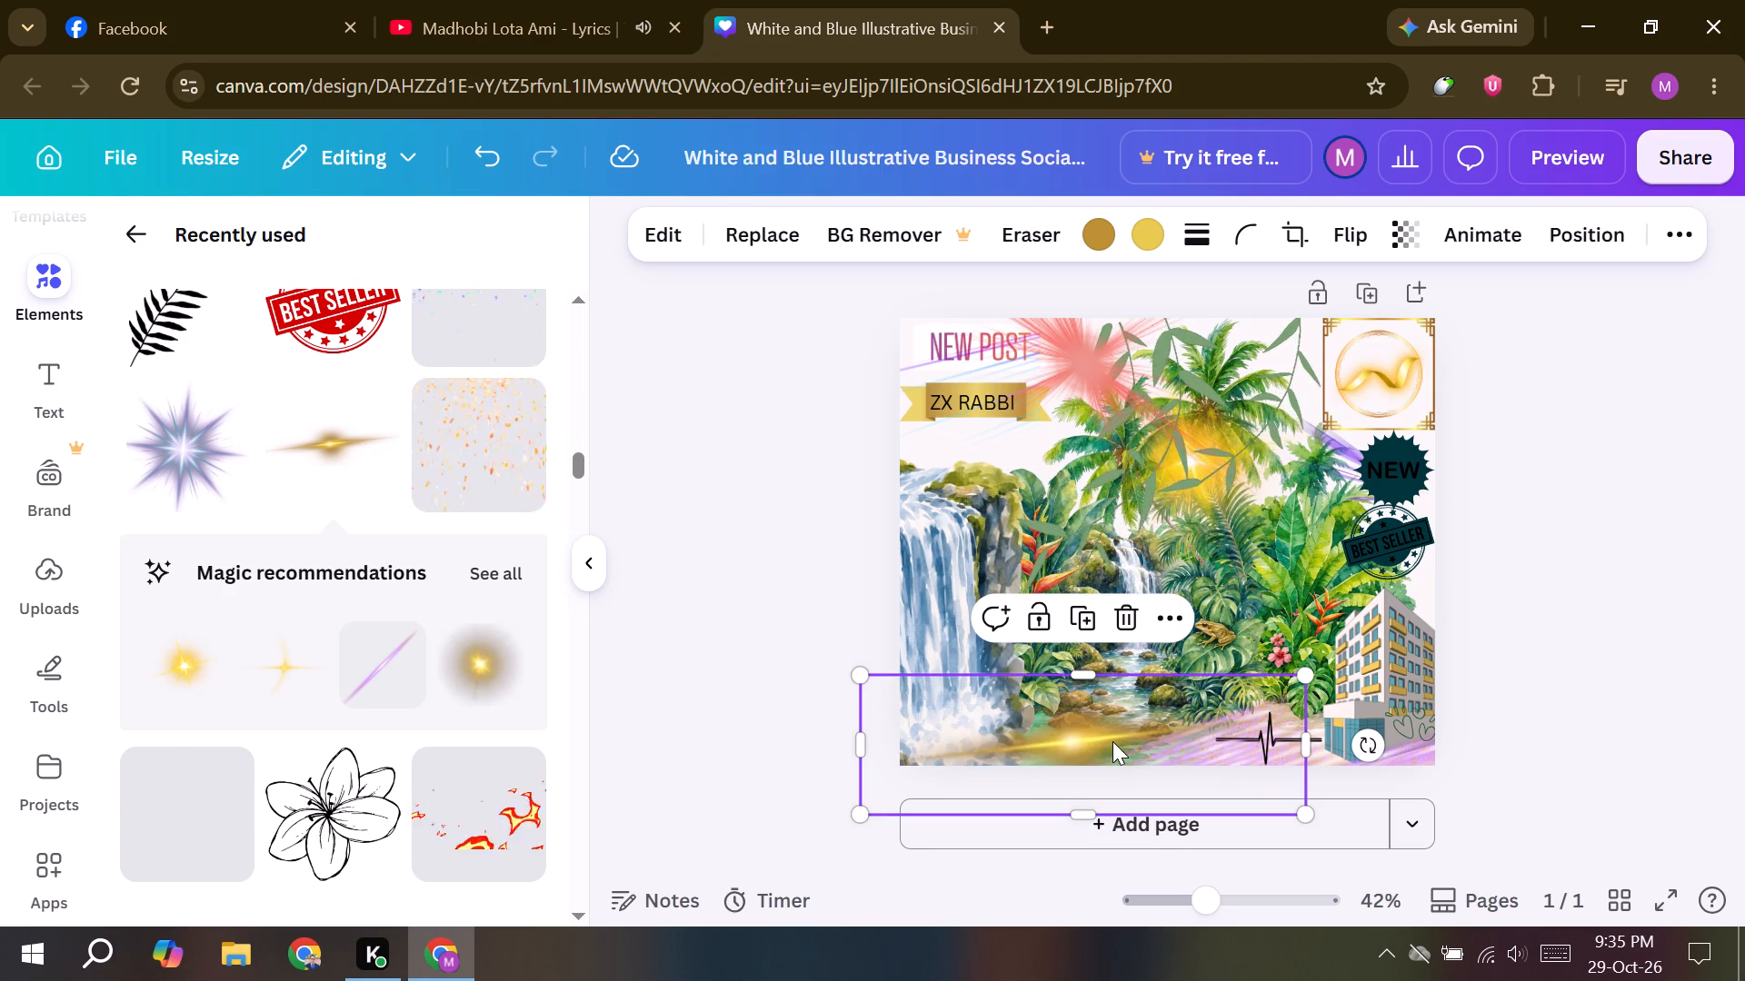
pyautogui.moveTo(1106, 741); pyautogui.dragTo(1089, 758)
pyautogui.click(1551, 625)
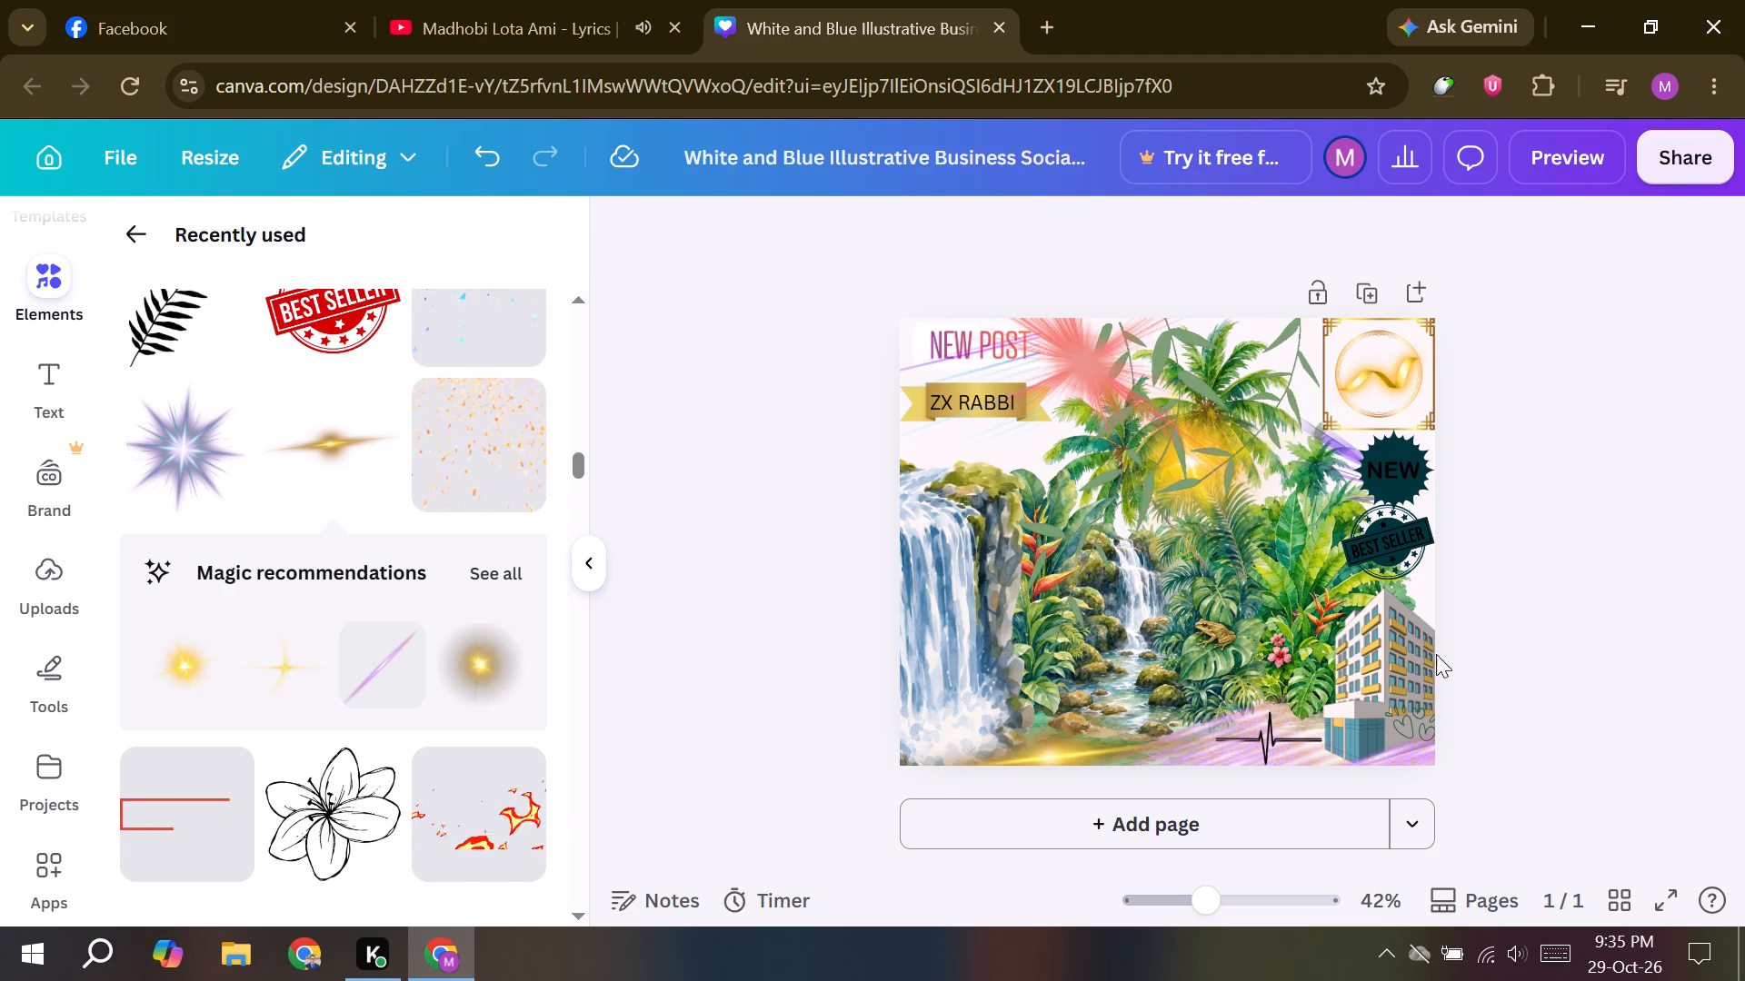
# Browse the recently used elements for another decoration to add to the post.
pyautogui.scroll(-3, 324, 609)
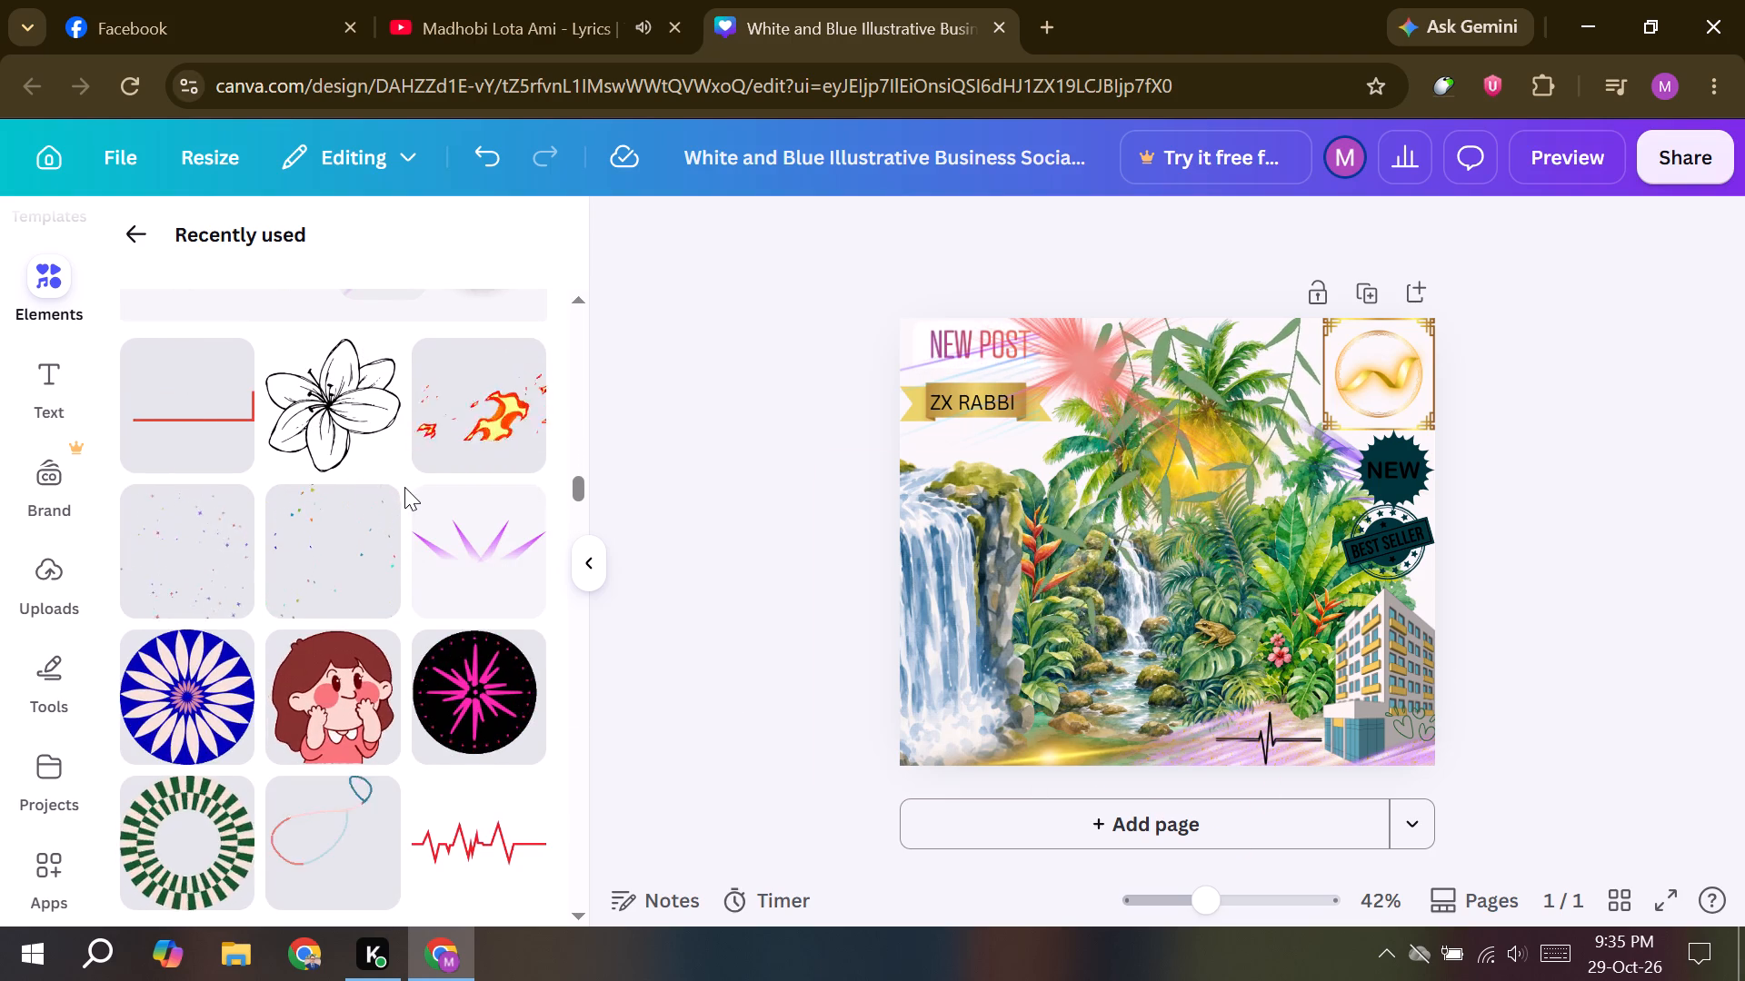
pyautogui.scroll(7, 275, 553)
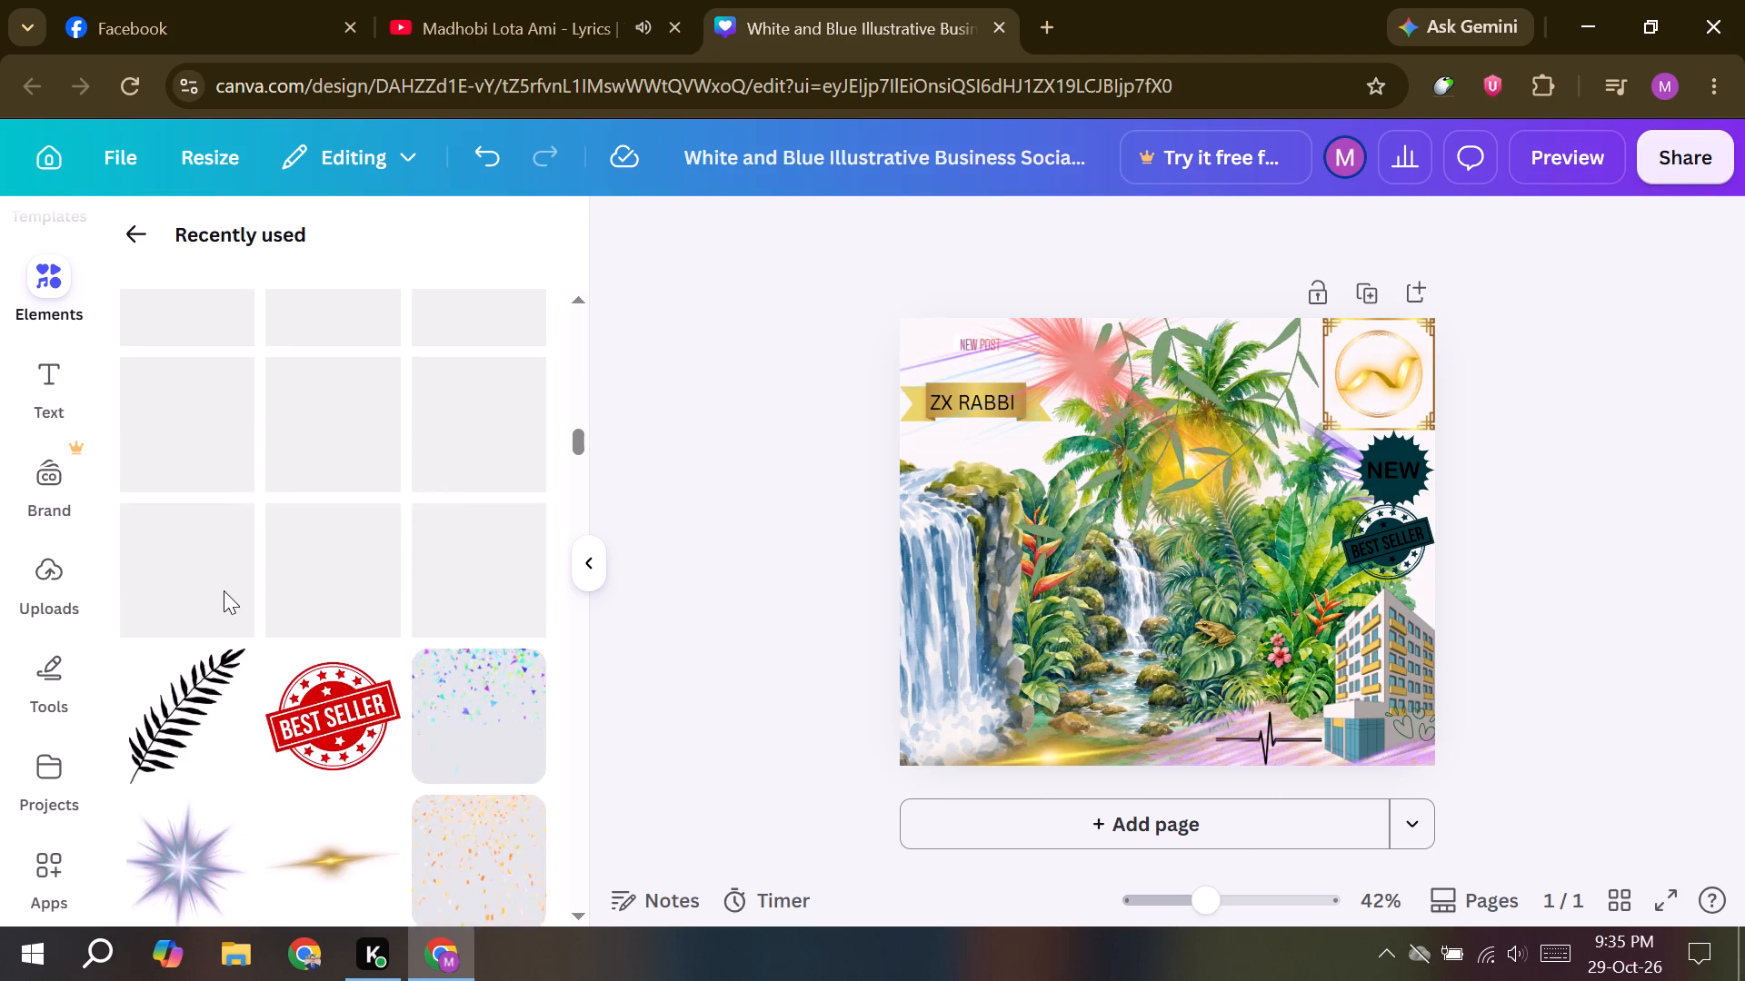
pyautogui.scroll(3, 224, 590)
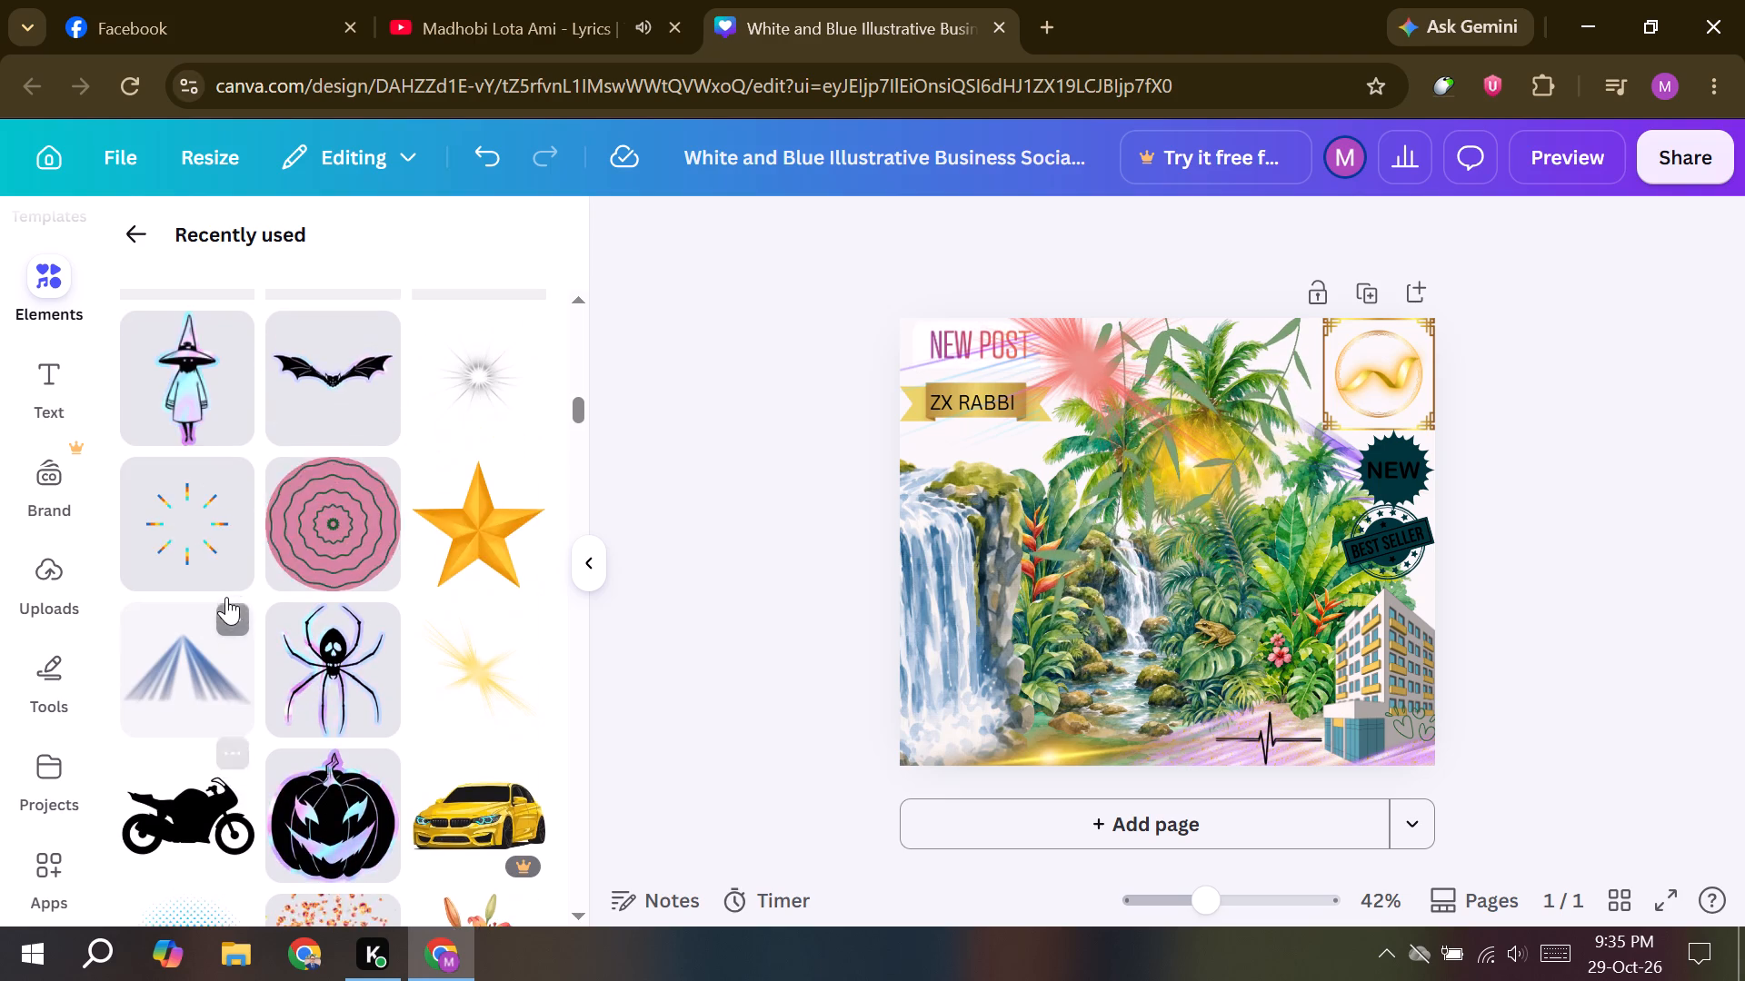
pyautogui.scroll(2, 226, 597)
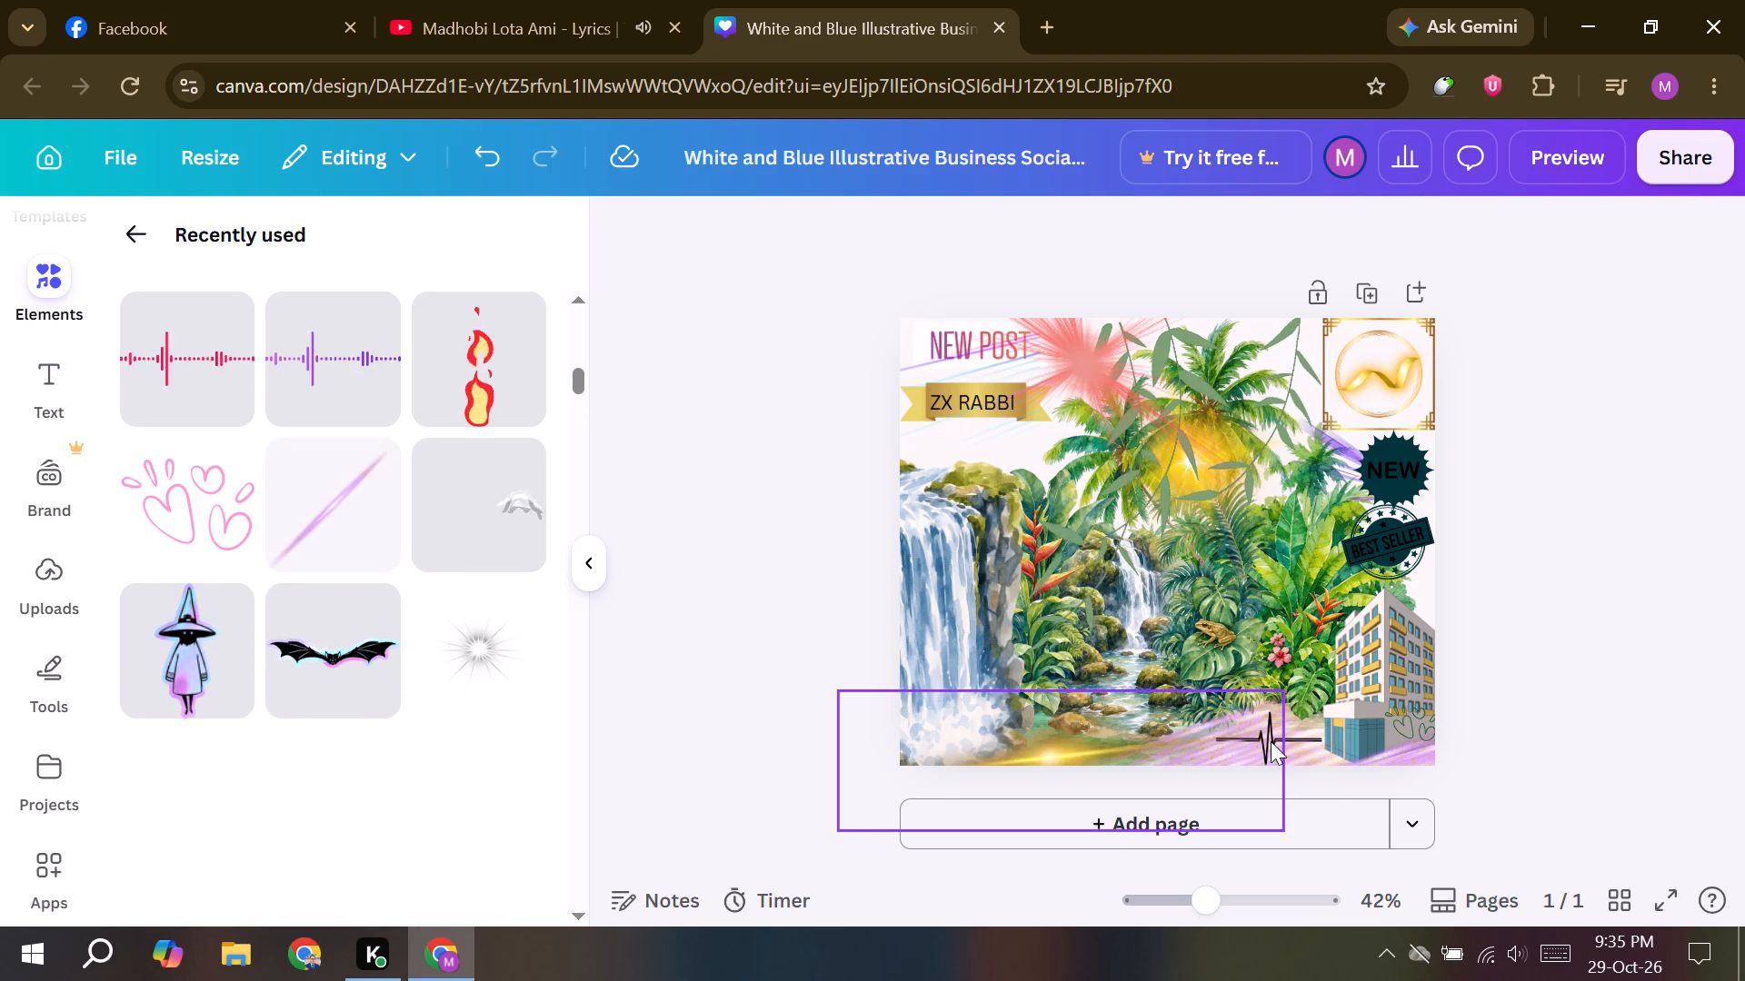
# Duplicate the black heartbeat line beside the building twice, stacking the copies over the original to thicken it.
pyautogui.click(1288, 736)
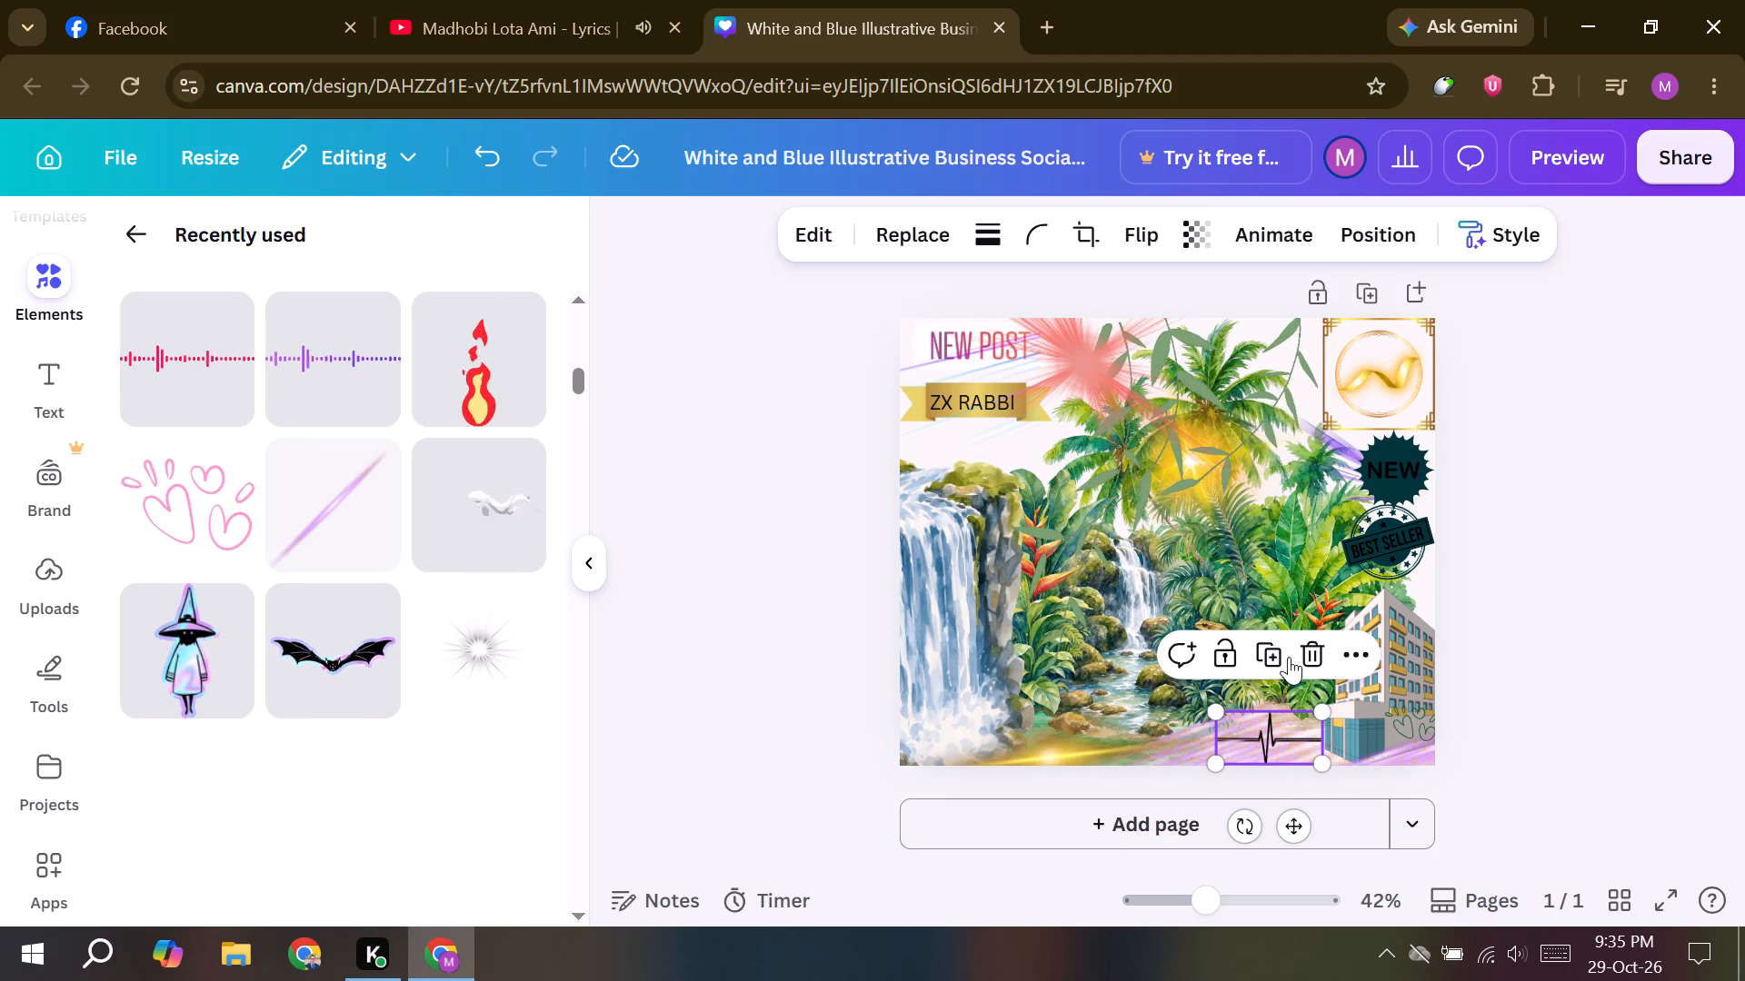
pyautogui.click(1283, 653)
pyautogui.moveTo(1293, 750); pyautogui.dragTo(1290, 737)
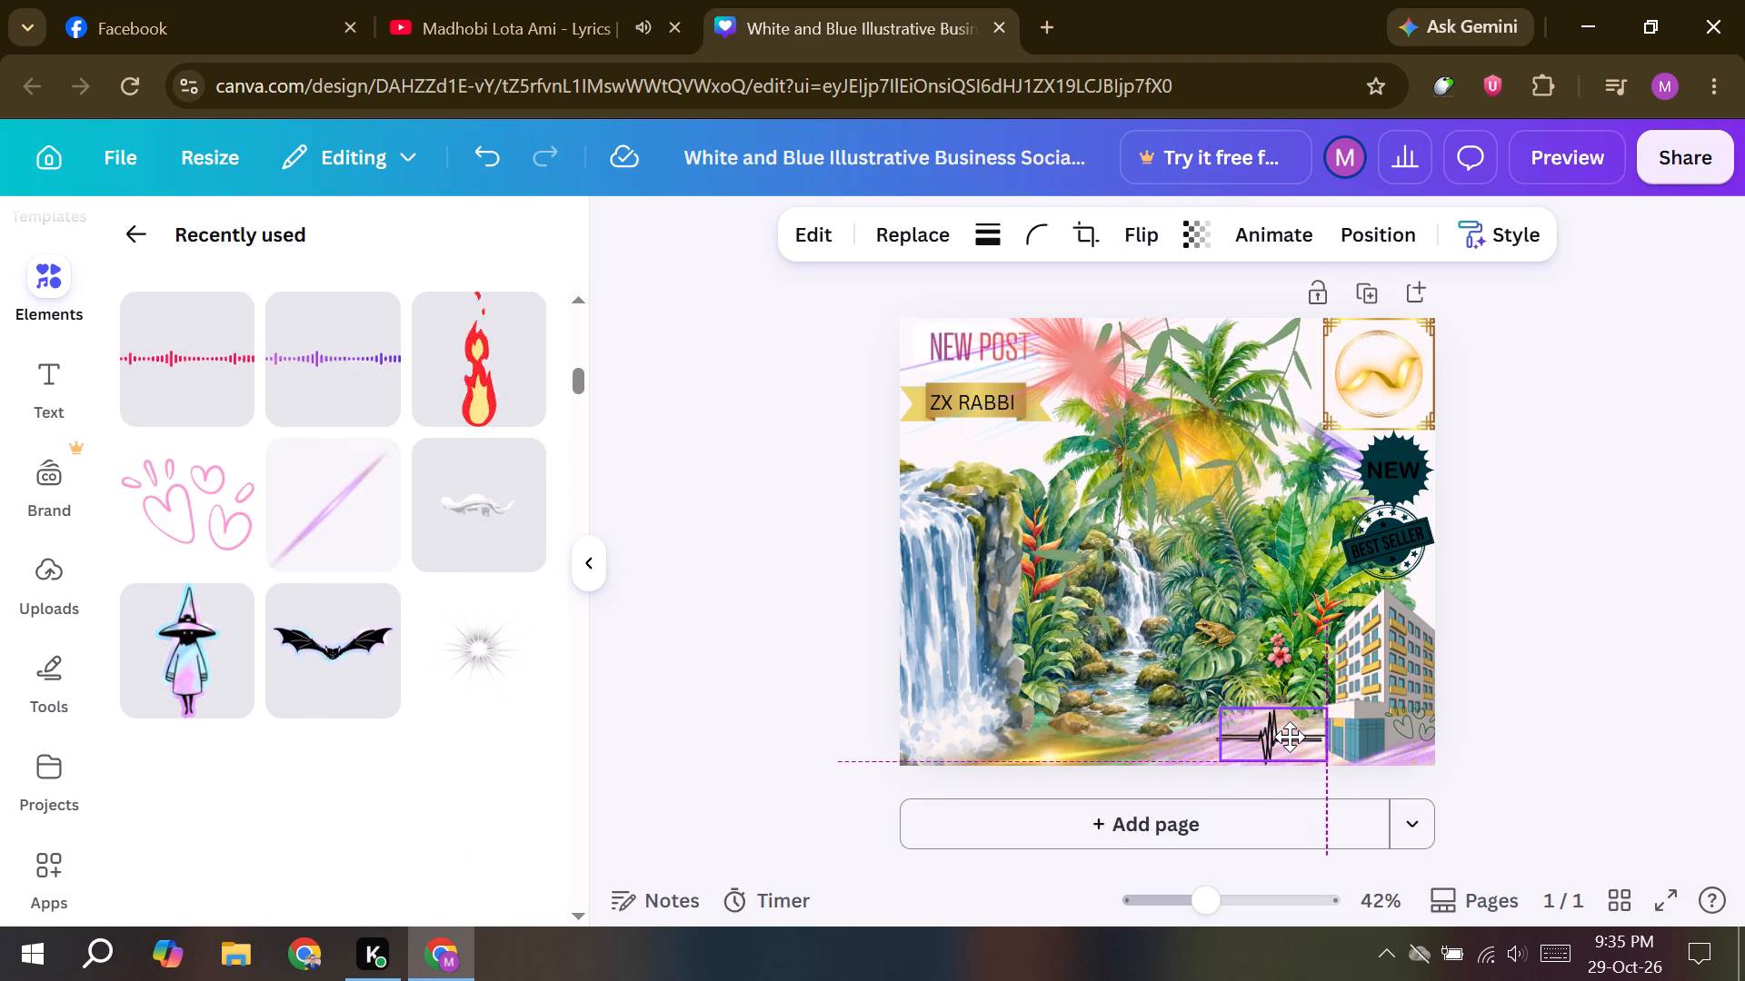
pyautogui.moveTo(1290, 737); pyautogui.dragTo(1285, 738)
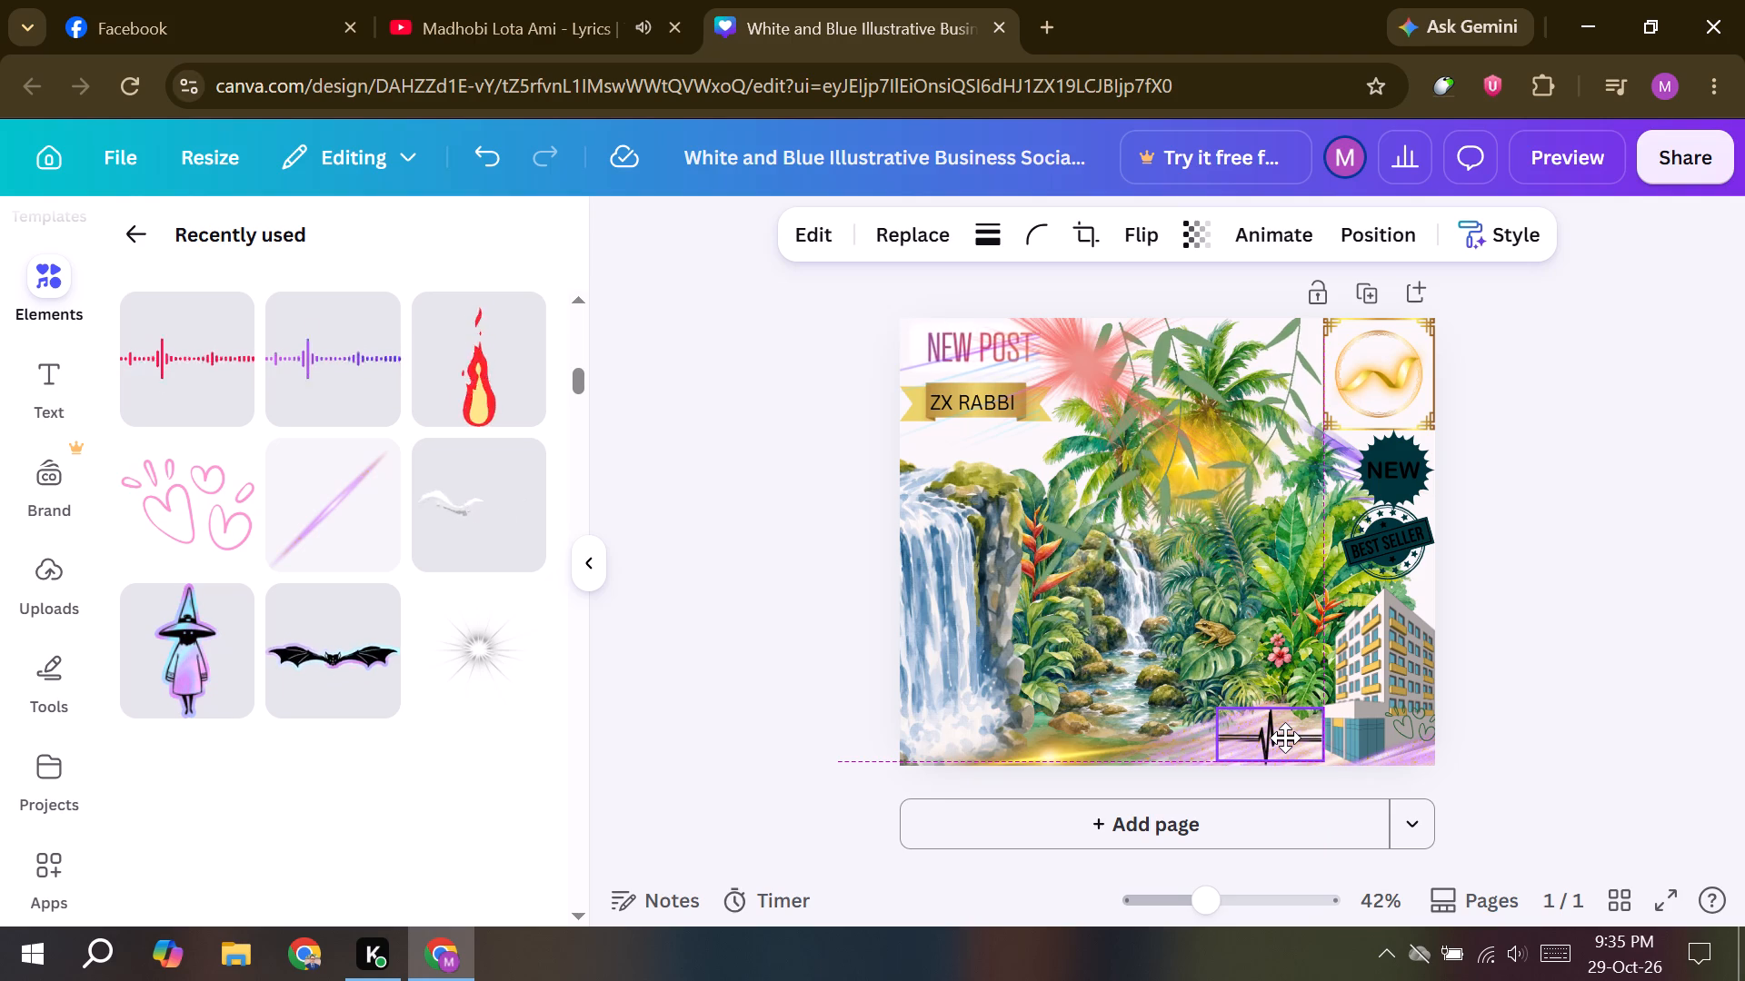
pyautogui.moveTo(1285, 738); pyautogui.dragTo(1283, 739)
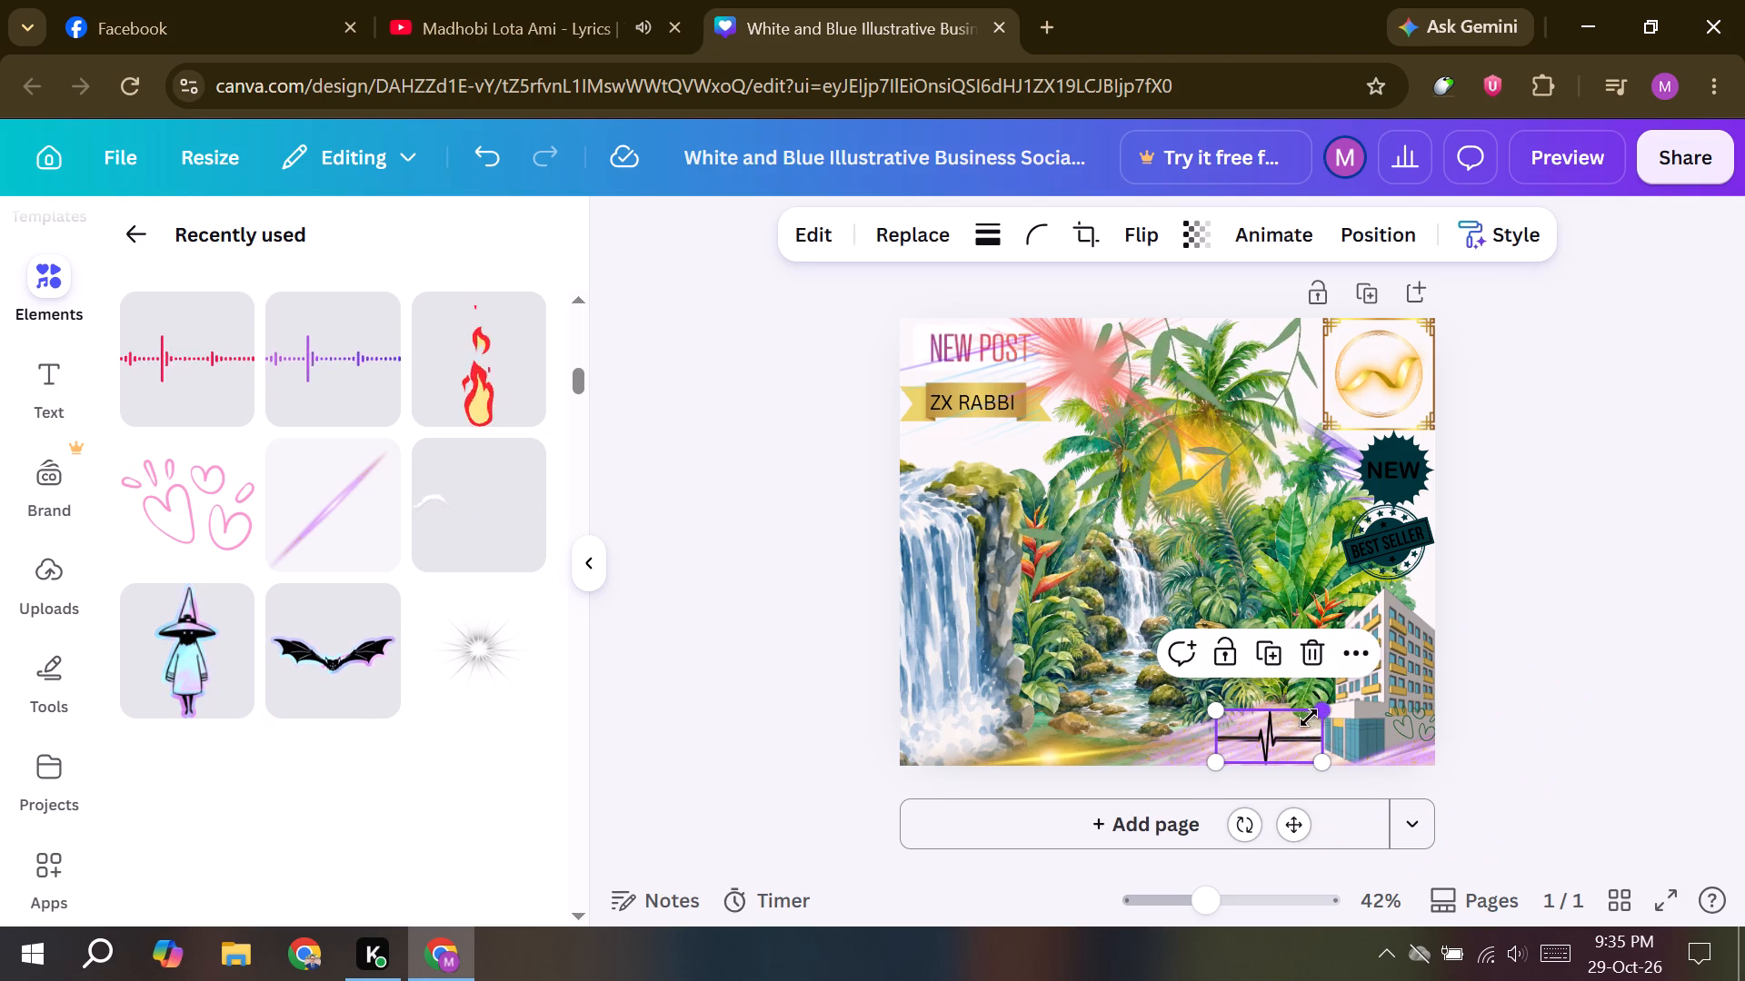
pyautogui.click(1266, 649)
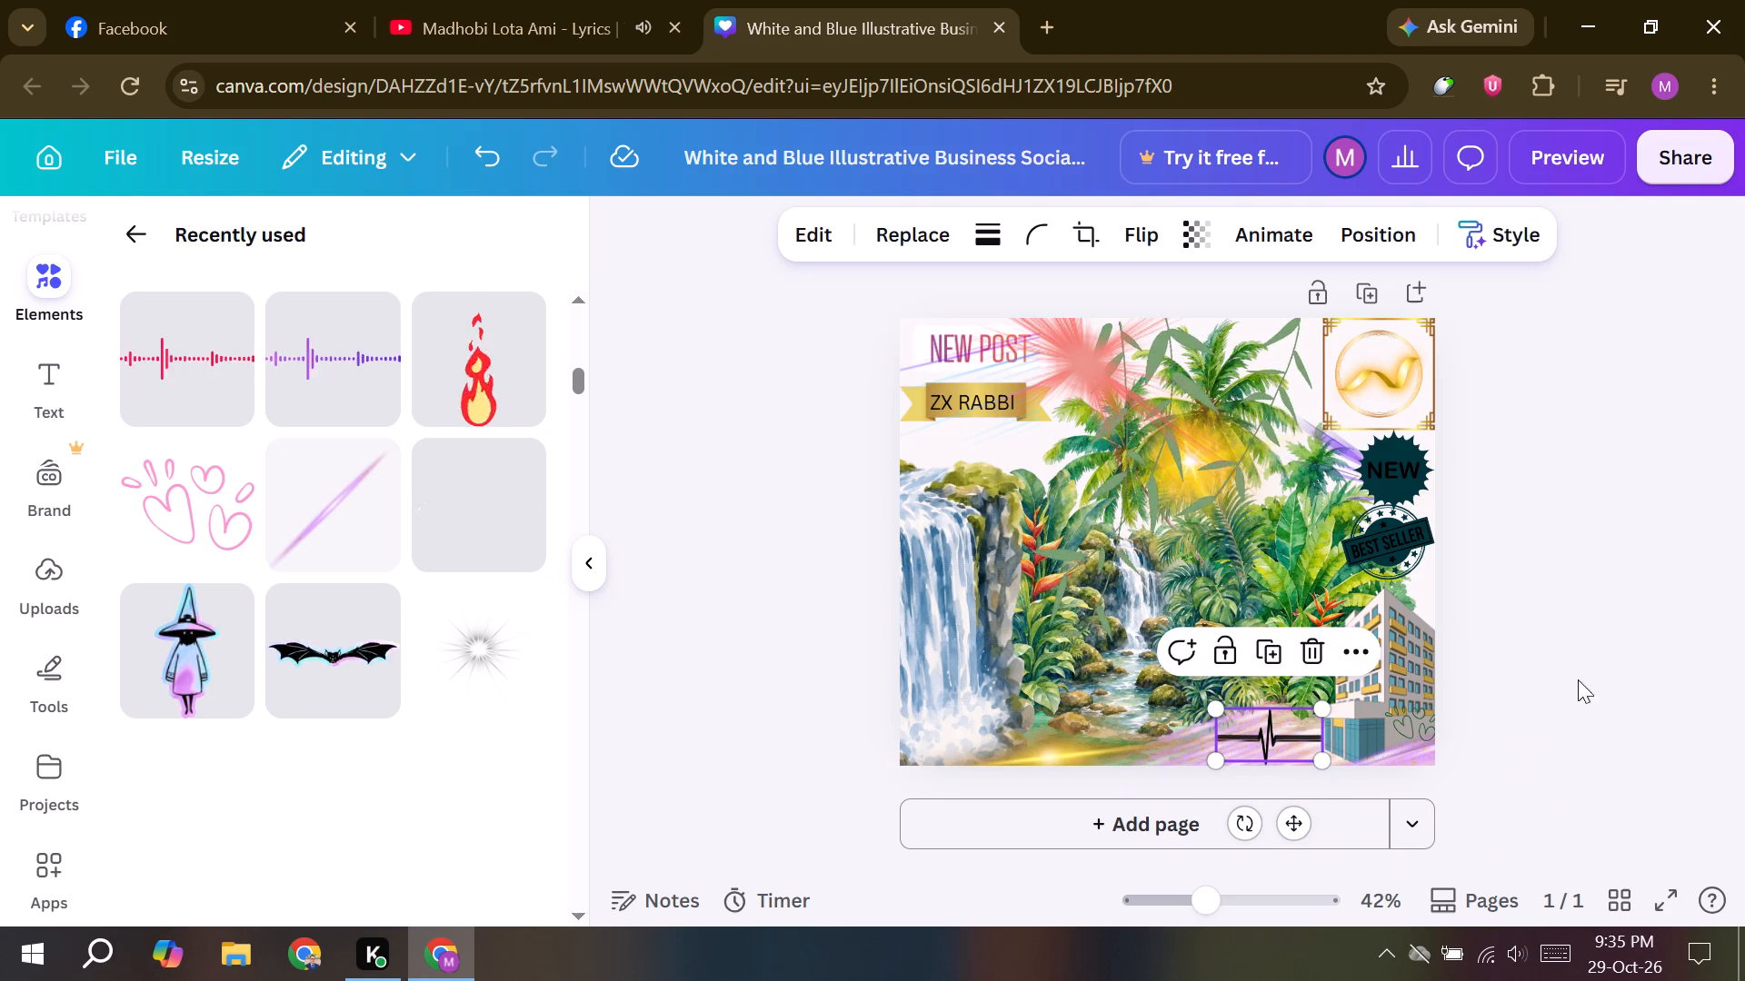
pyautogui.click(1601, 675)
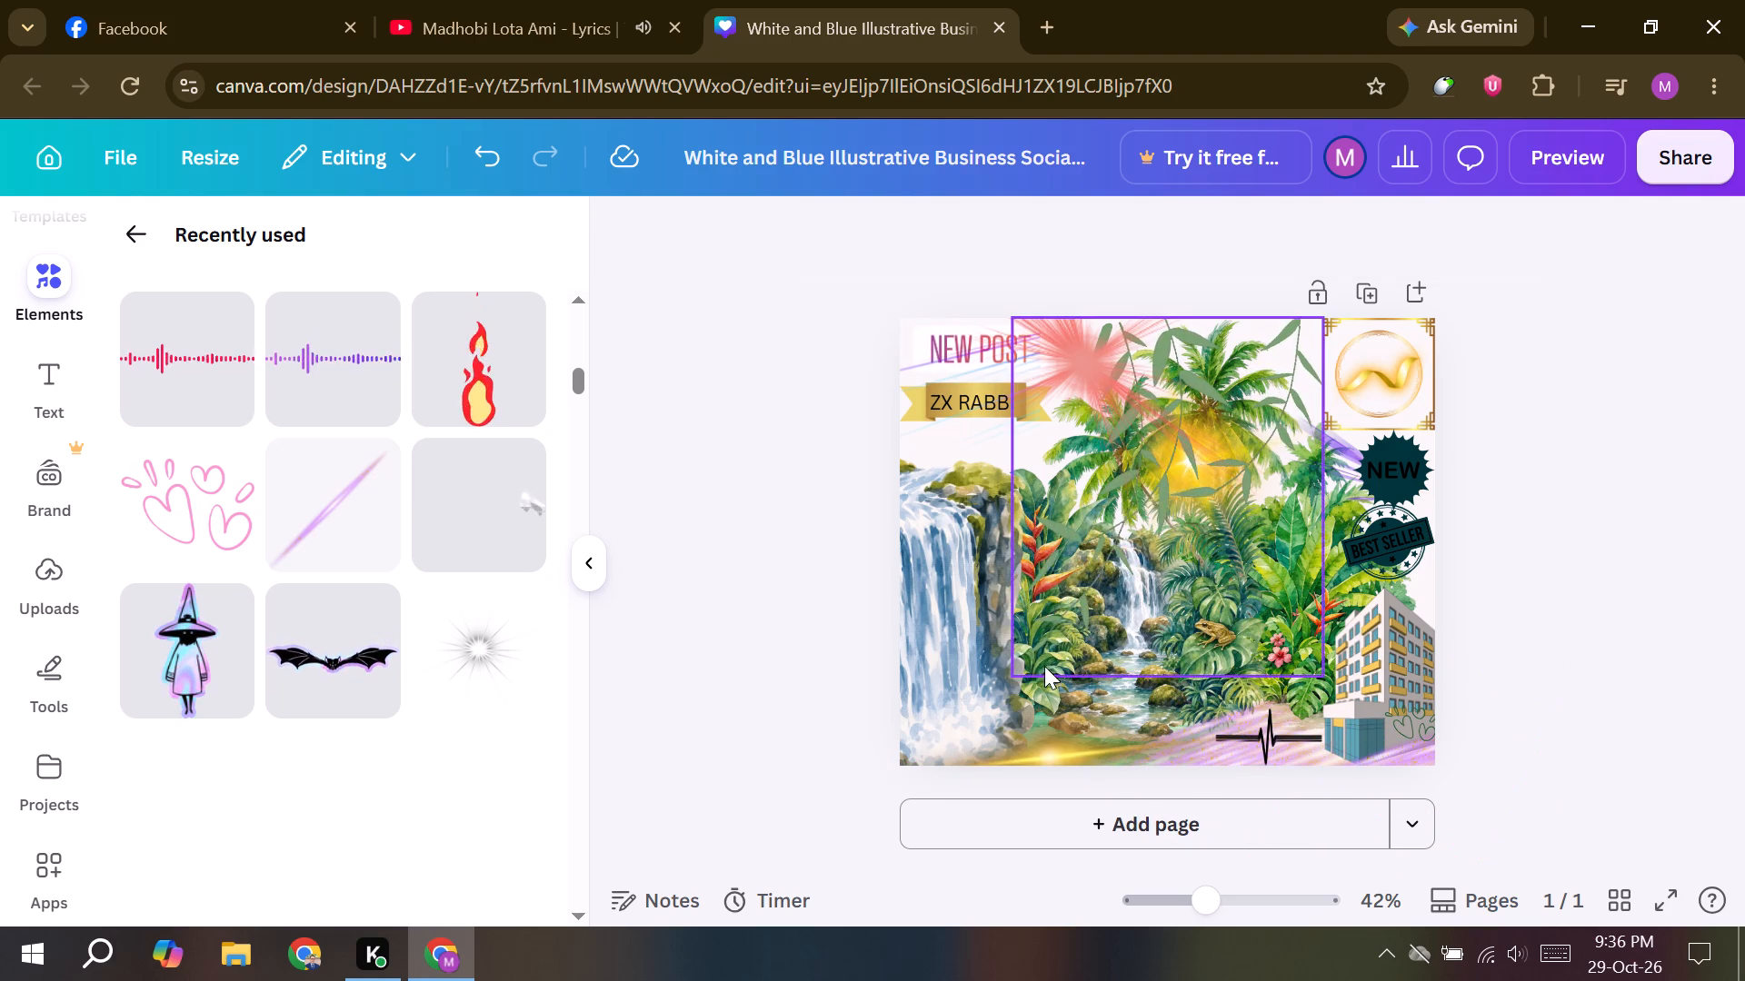
# Thicken the heartbeat line further by stacking several more duplicates over it.
pyautogui.click(1262, 738)
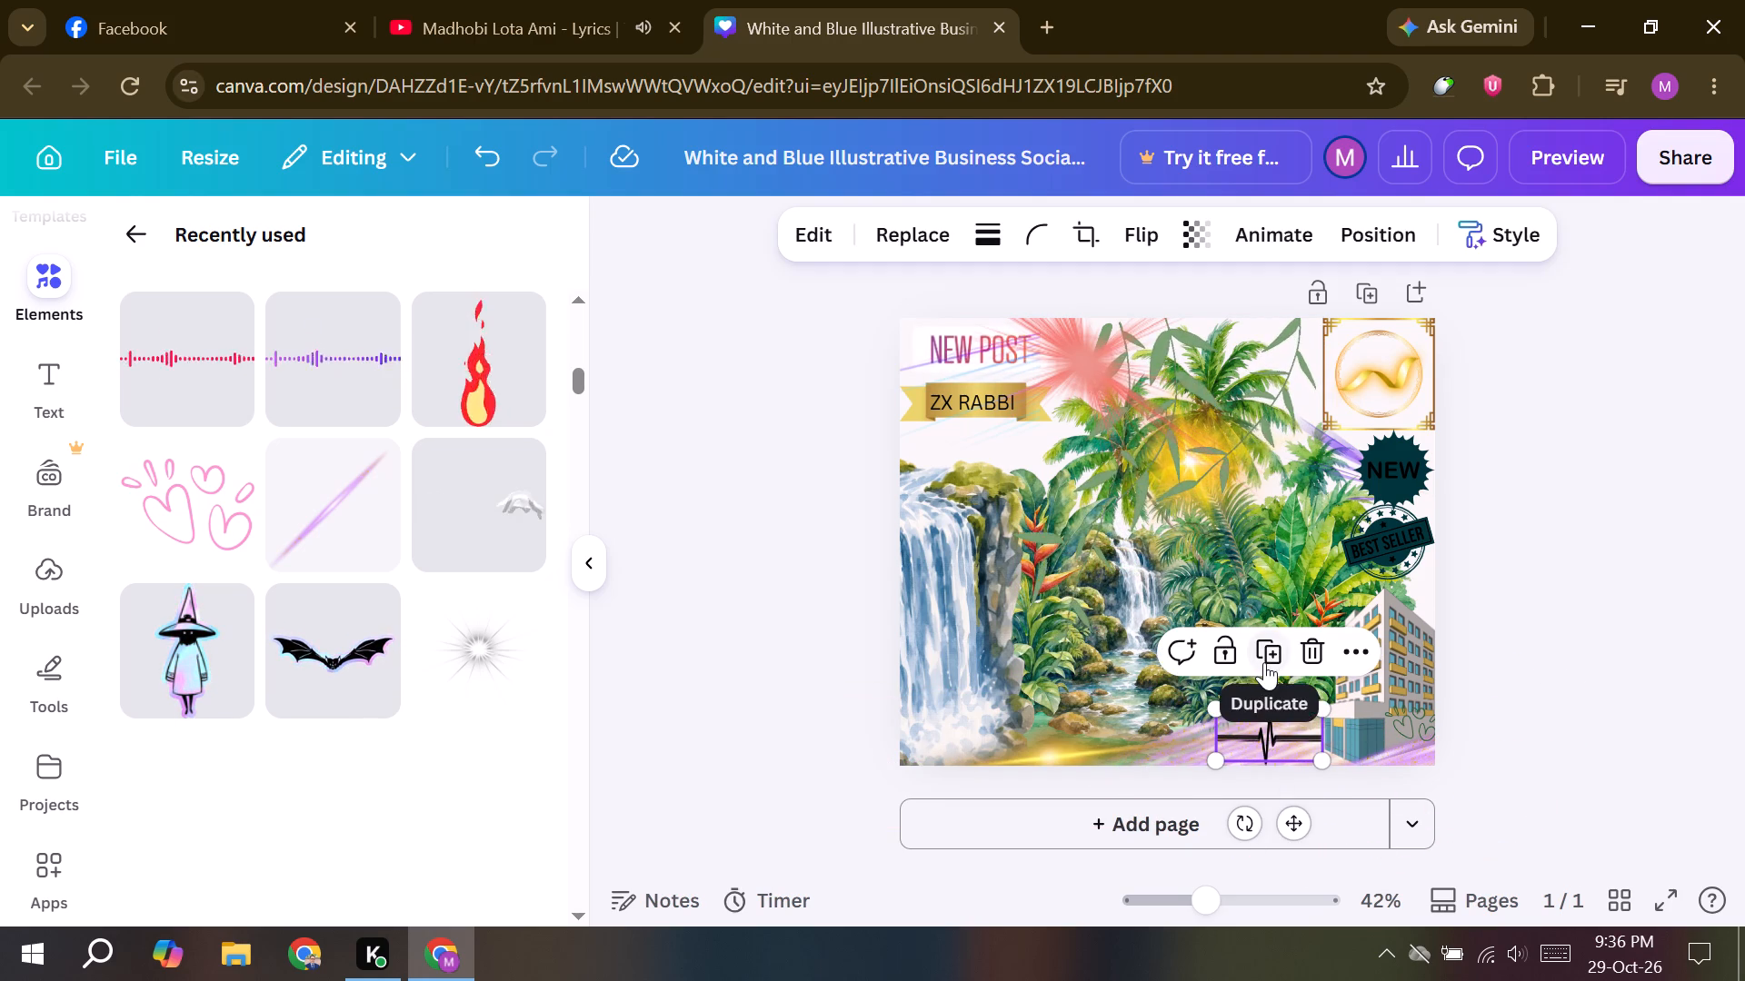
pyautogui.click(1264, 662)
pyautogui.click(1267, 650)
pyautogui.click(1271, 647)
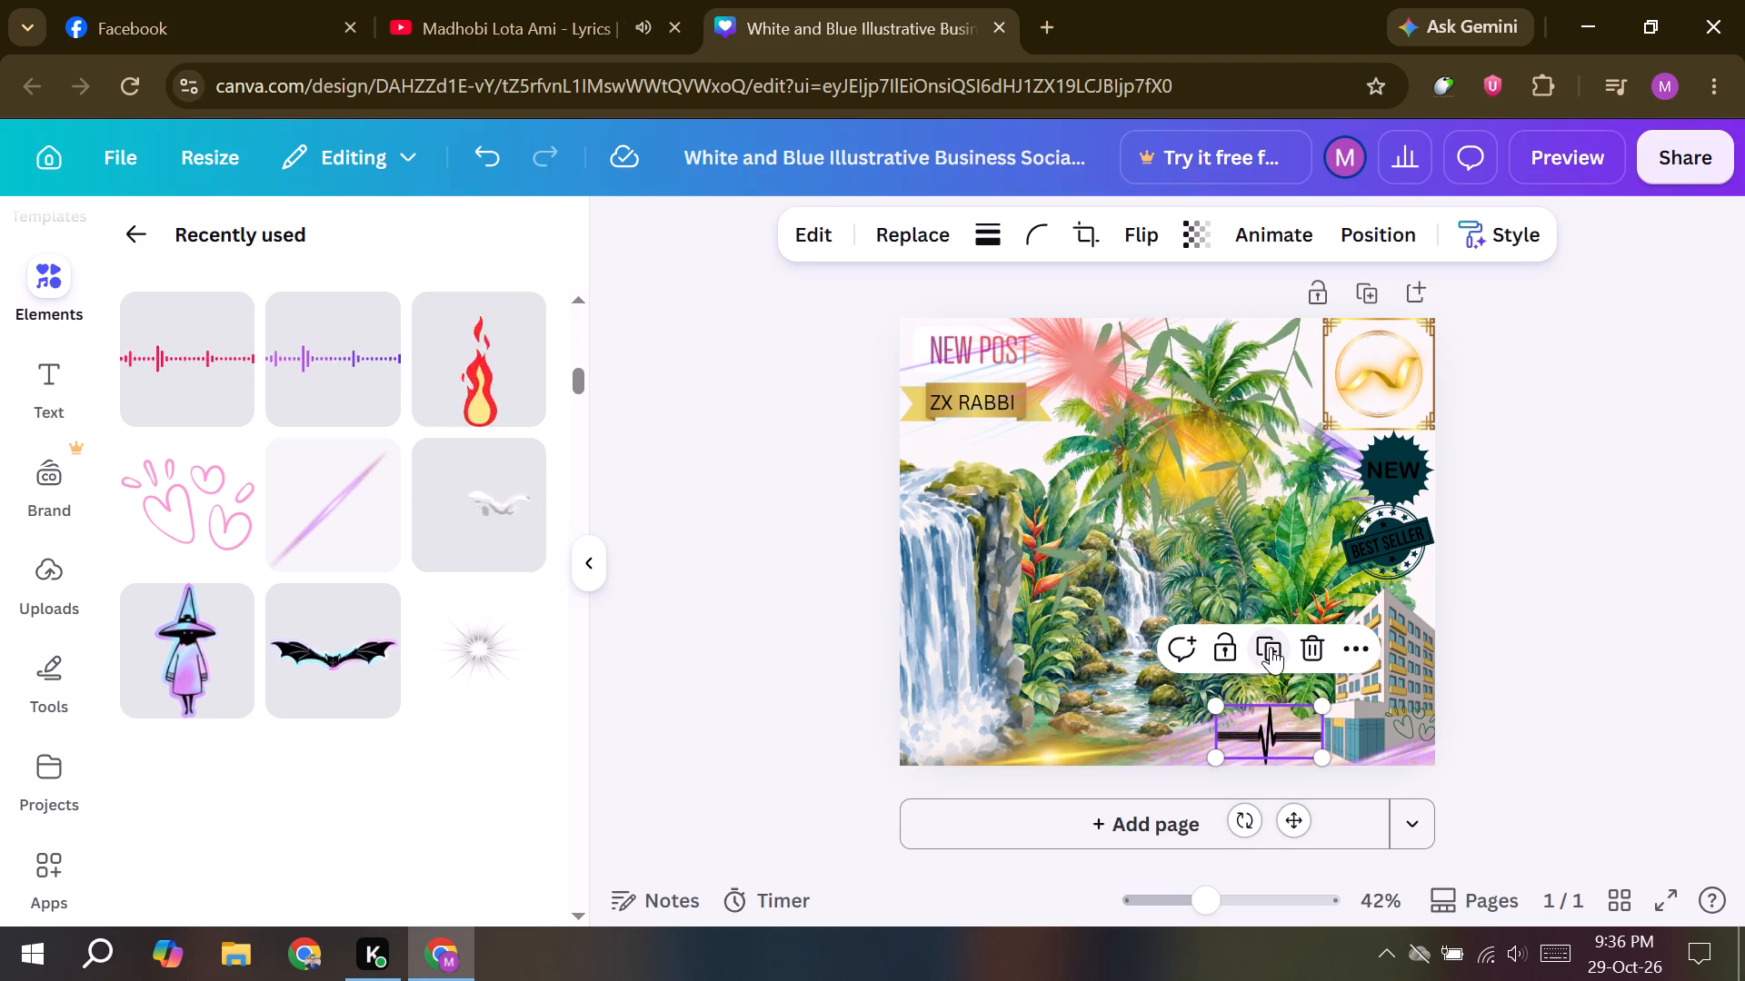
pyautogui.click(1271, 647)
pyautogui.click(1558, 652)
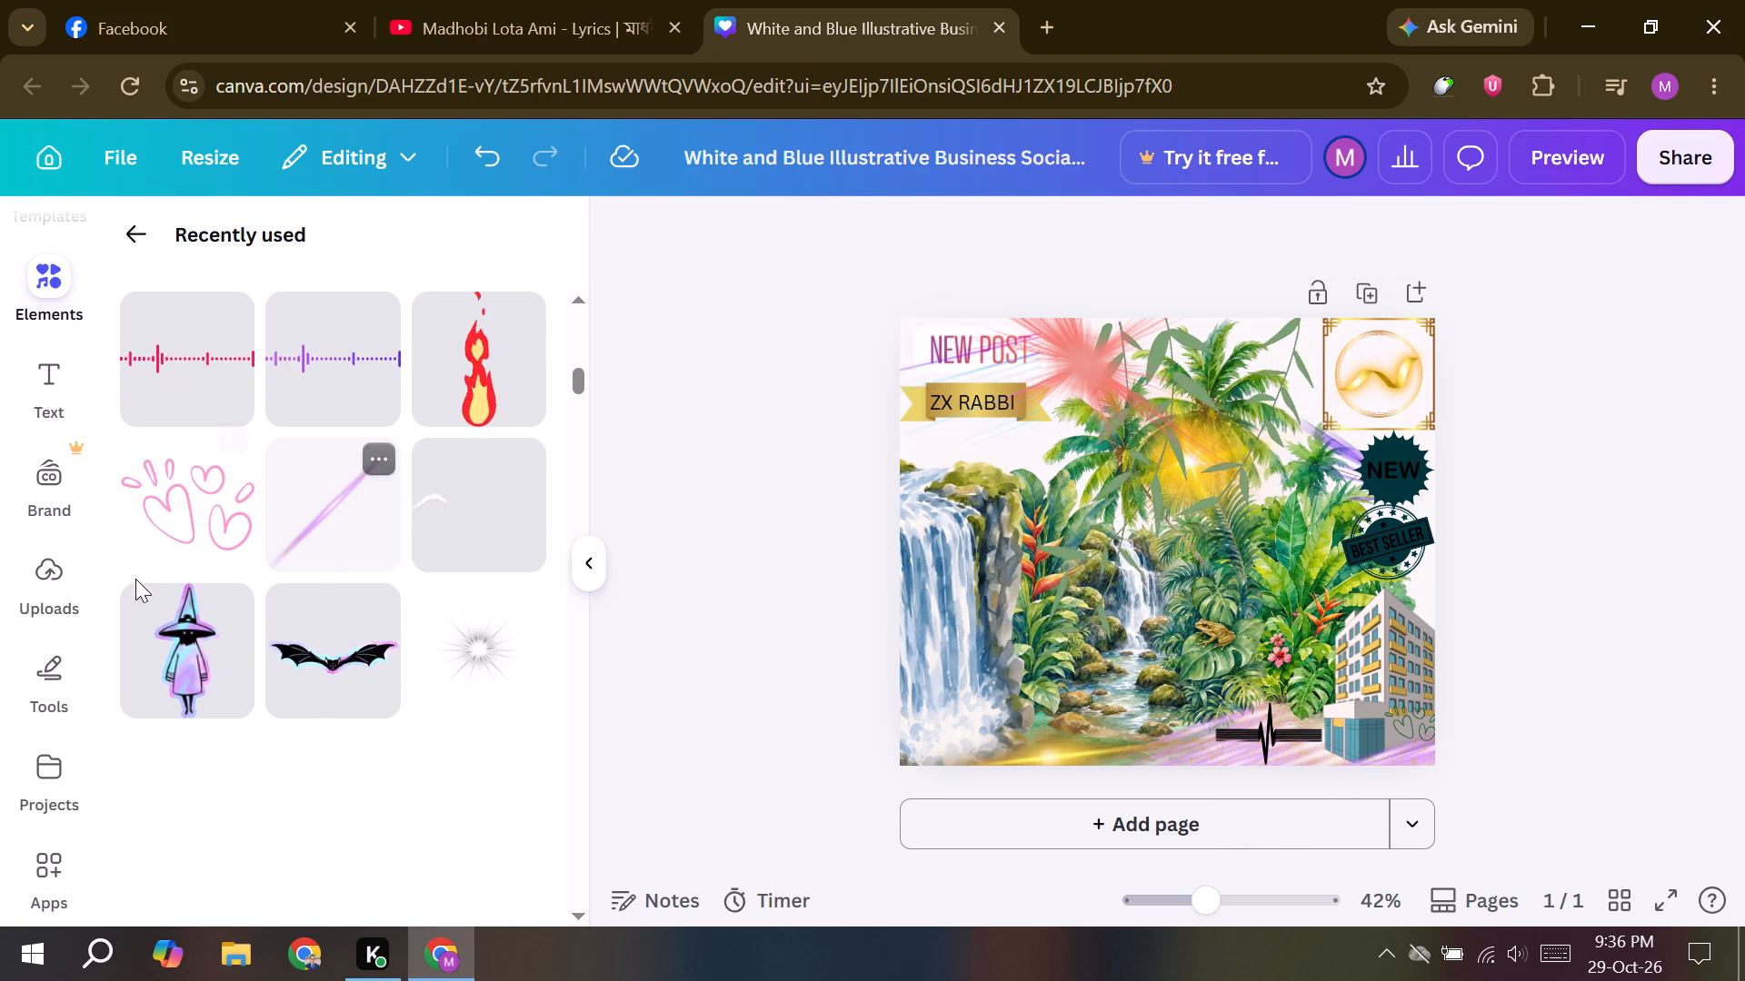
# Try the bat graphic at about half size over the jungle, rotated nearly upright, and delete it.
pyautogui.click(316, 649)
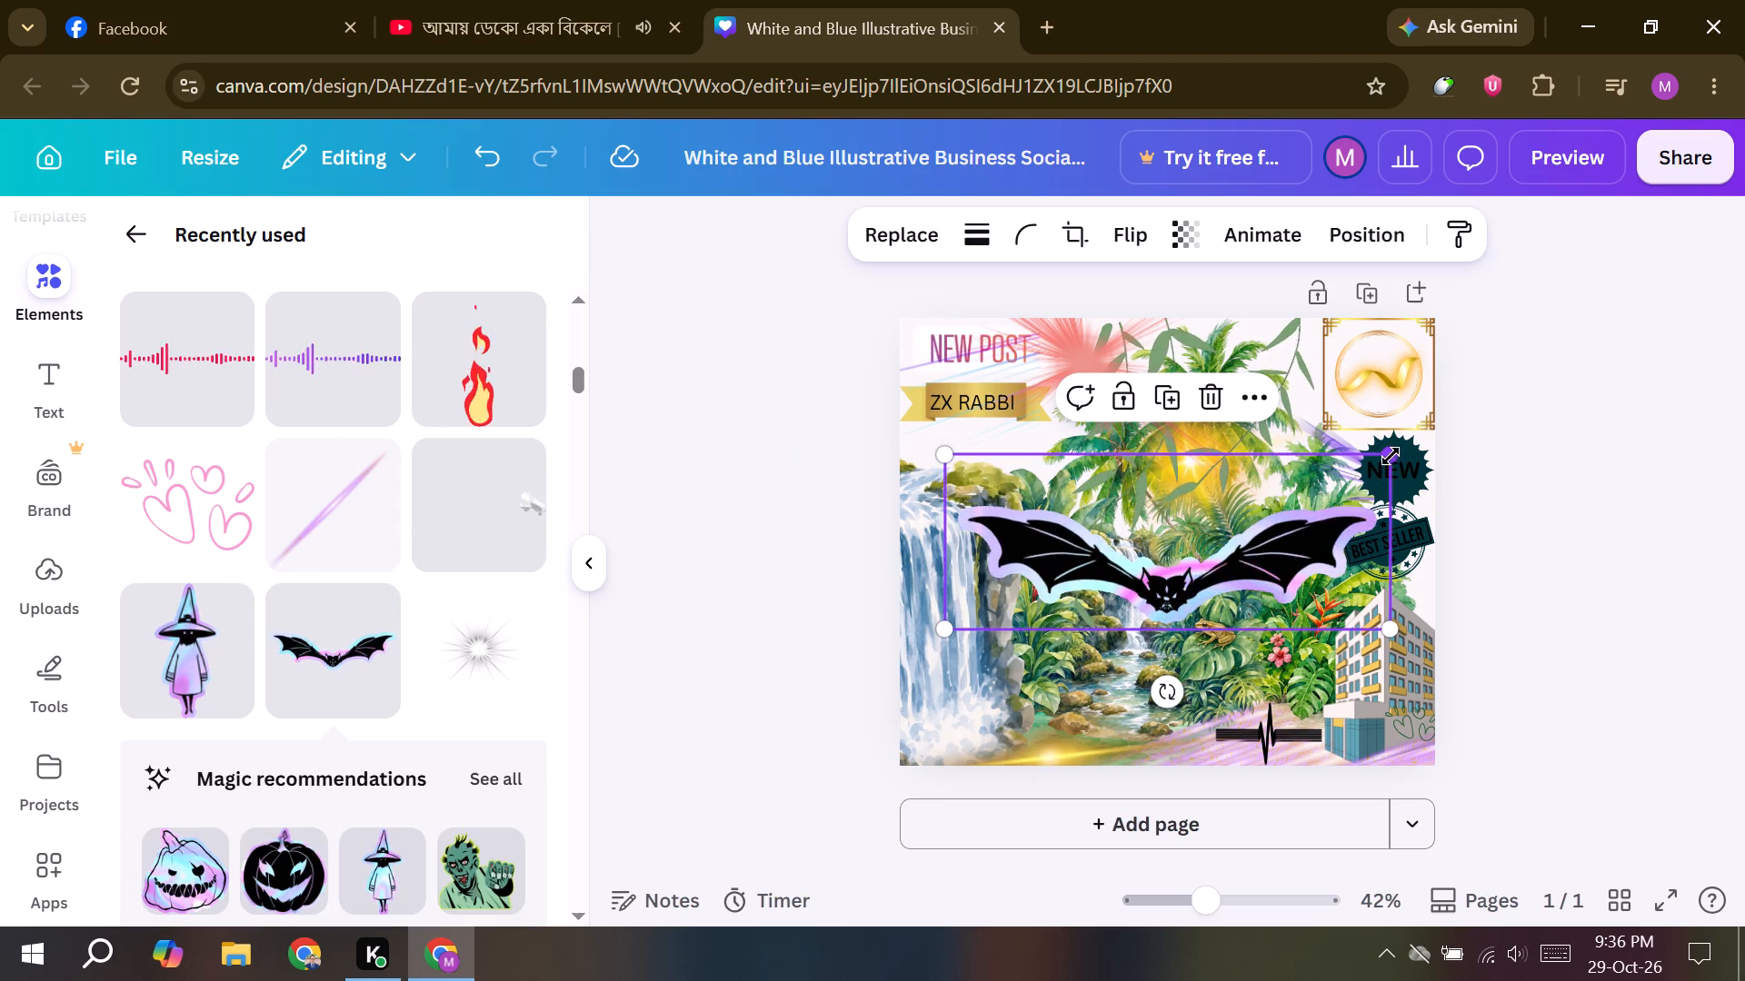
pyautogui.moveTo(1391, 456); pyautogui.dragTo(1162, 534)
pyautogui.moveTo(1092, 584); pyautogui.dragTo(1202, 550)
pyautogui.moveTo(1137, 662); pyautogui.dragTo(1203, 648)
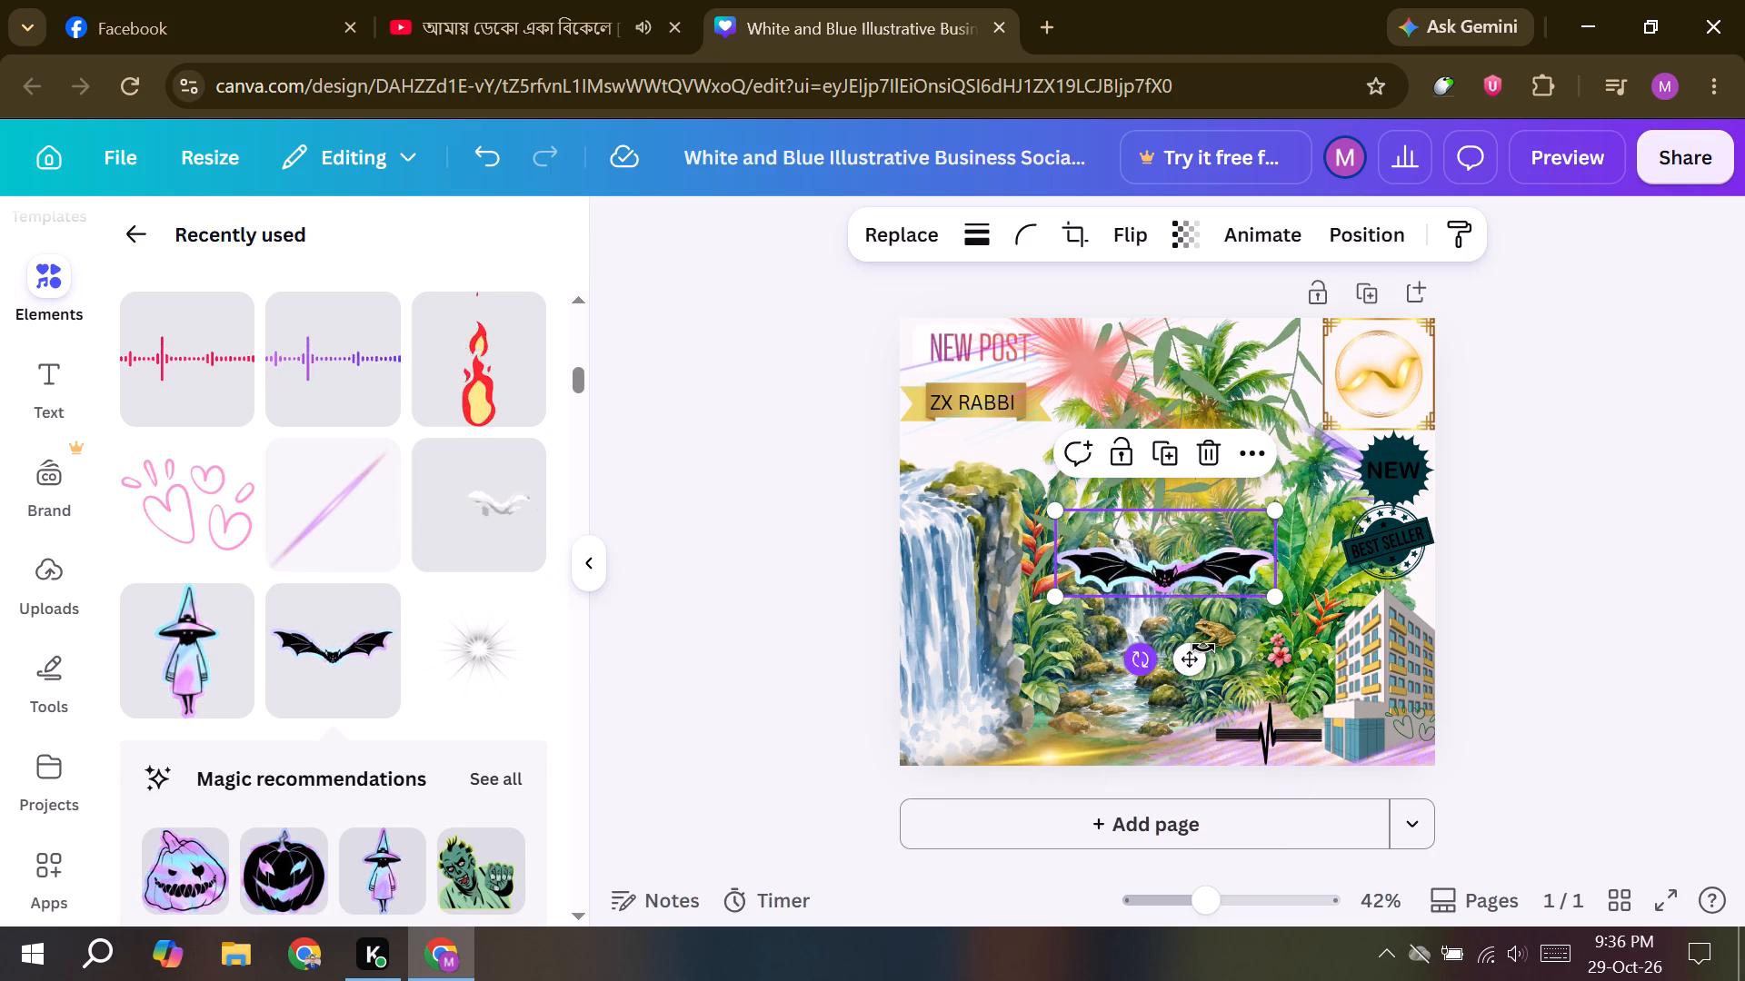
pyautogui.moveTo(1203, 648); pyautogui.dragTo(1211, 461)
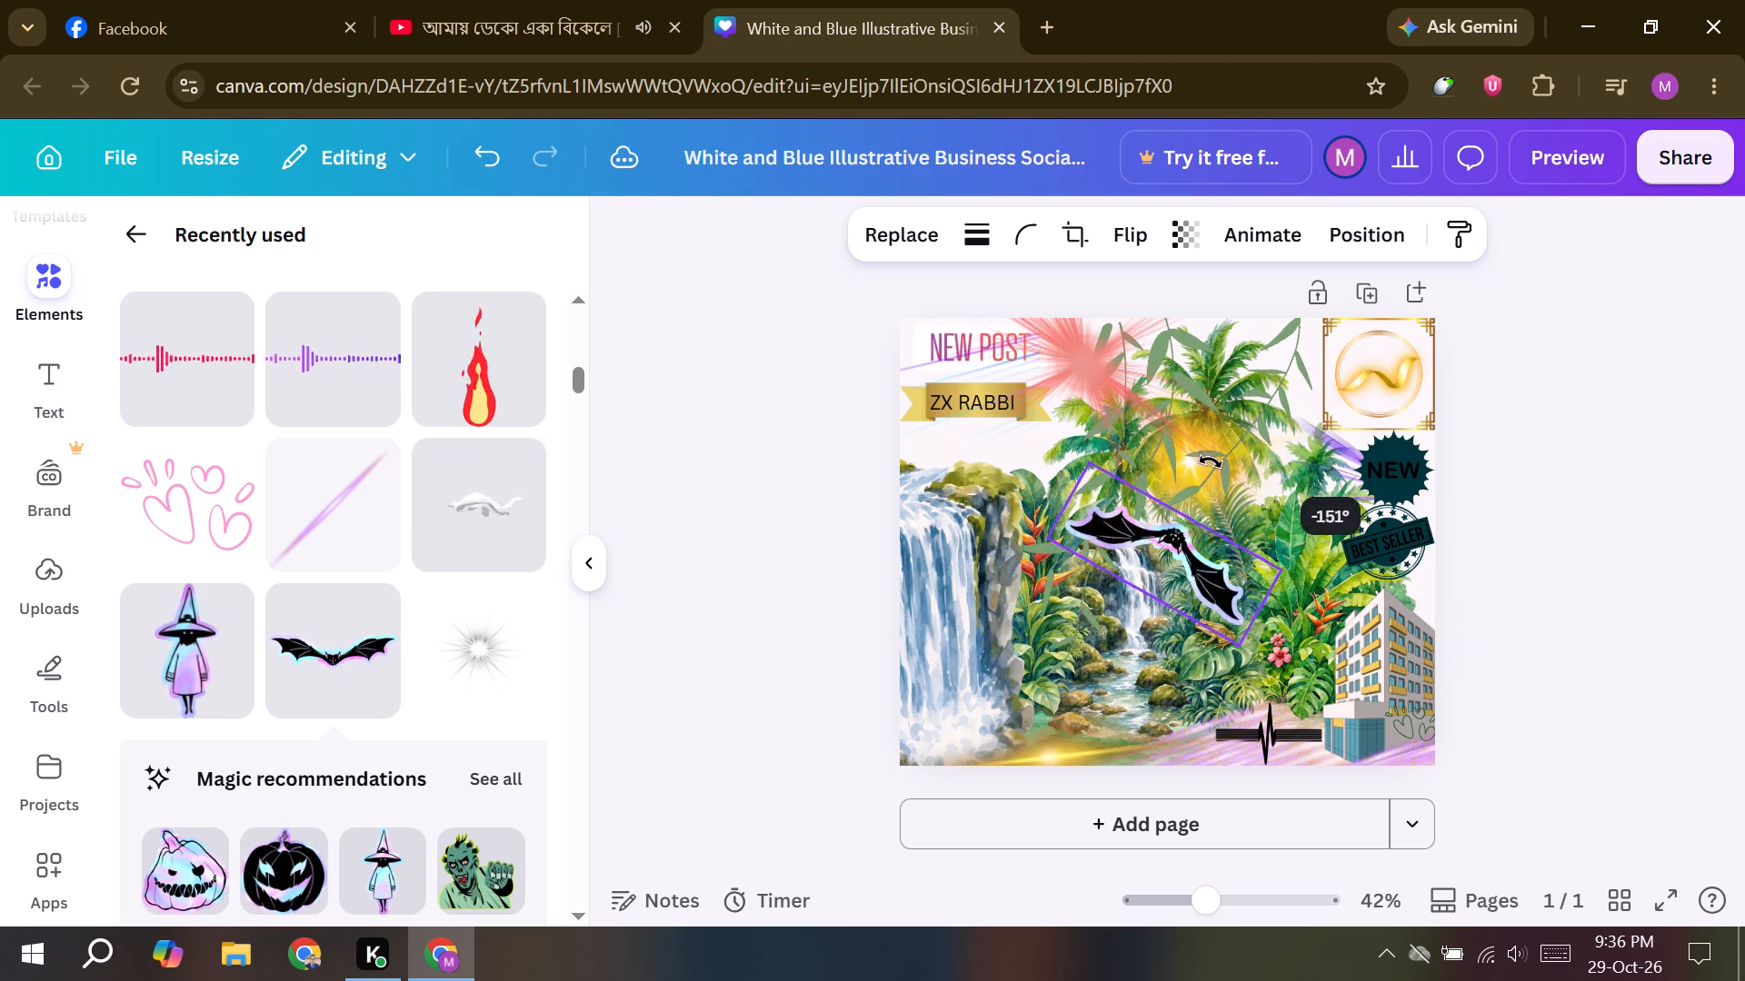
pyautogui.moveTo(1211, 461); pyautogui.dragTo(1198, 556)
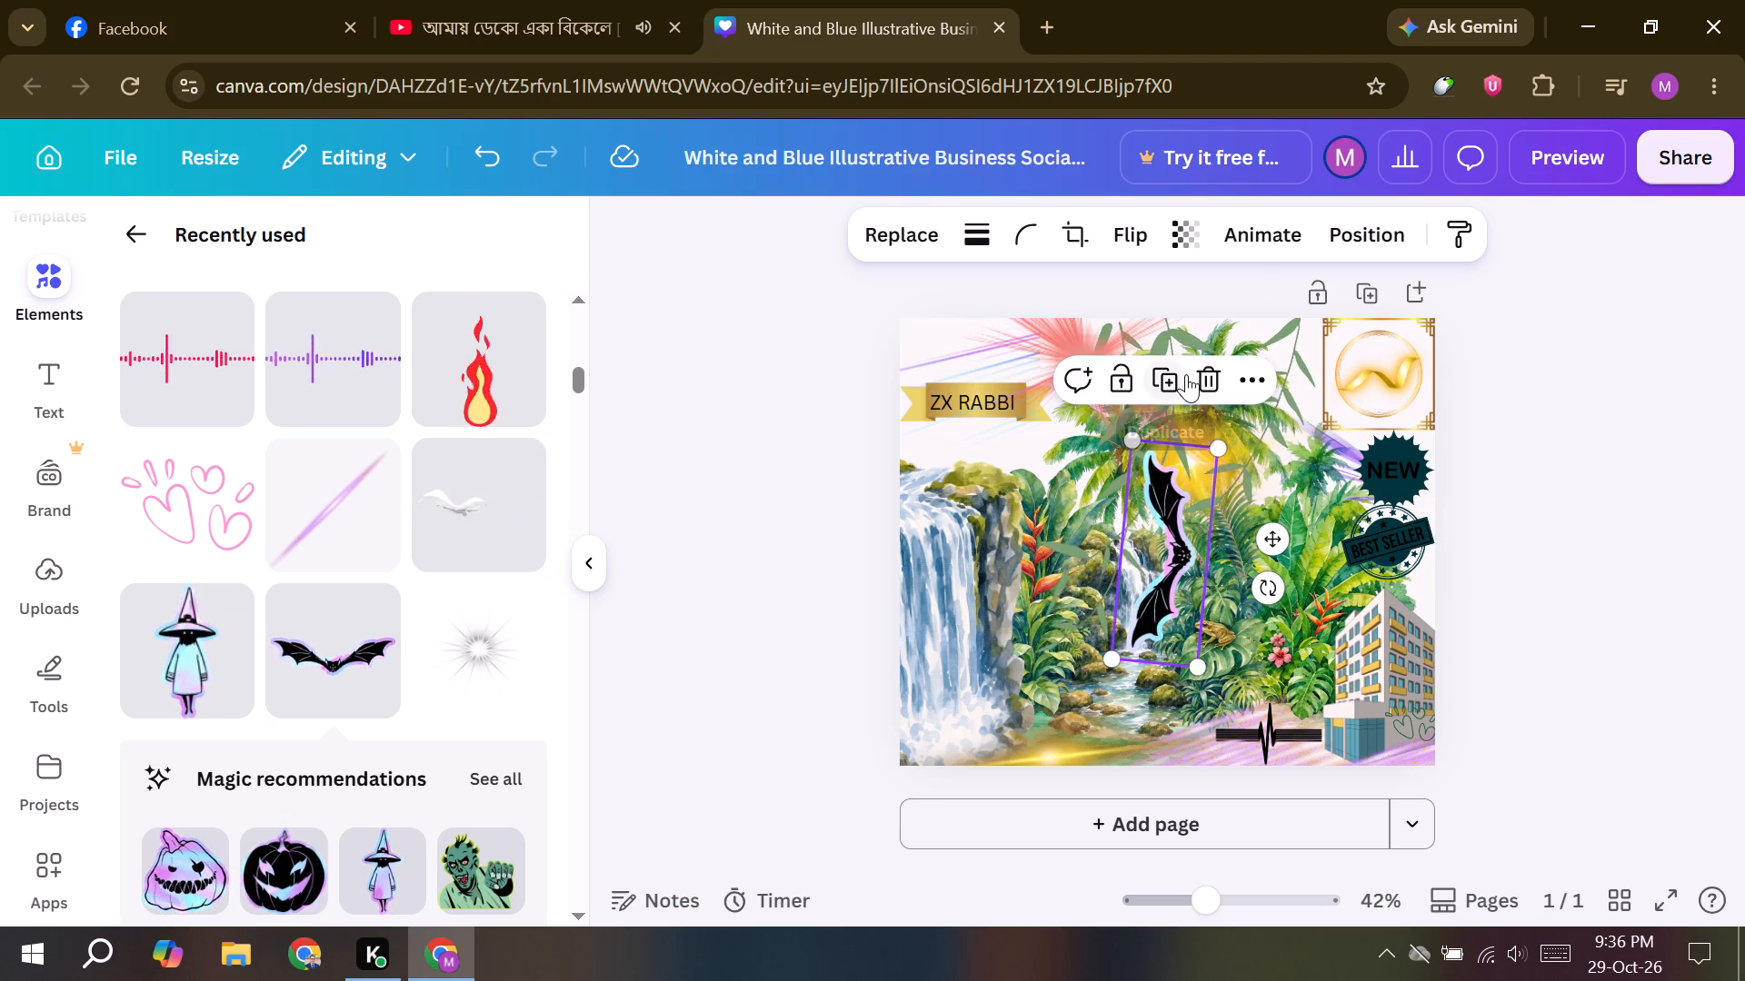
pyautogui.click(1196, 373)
# Add the bat graphic again and shrink it to a small size near the NEW badge.
pyautogui.click(352, 627)
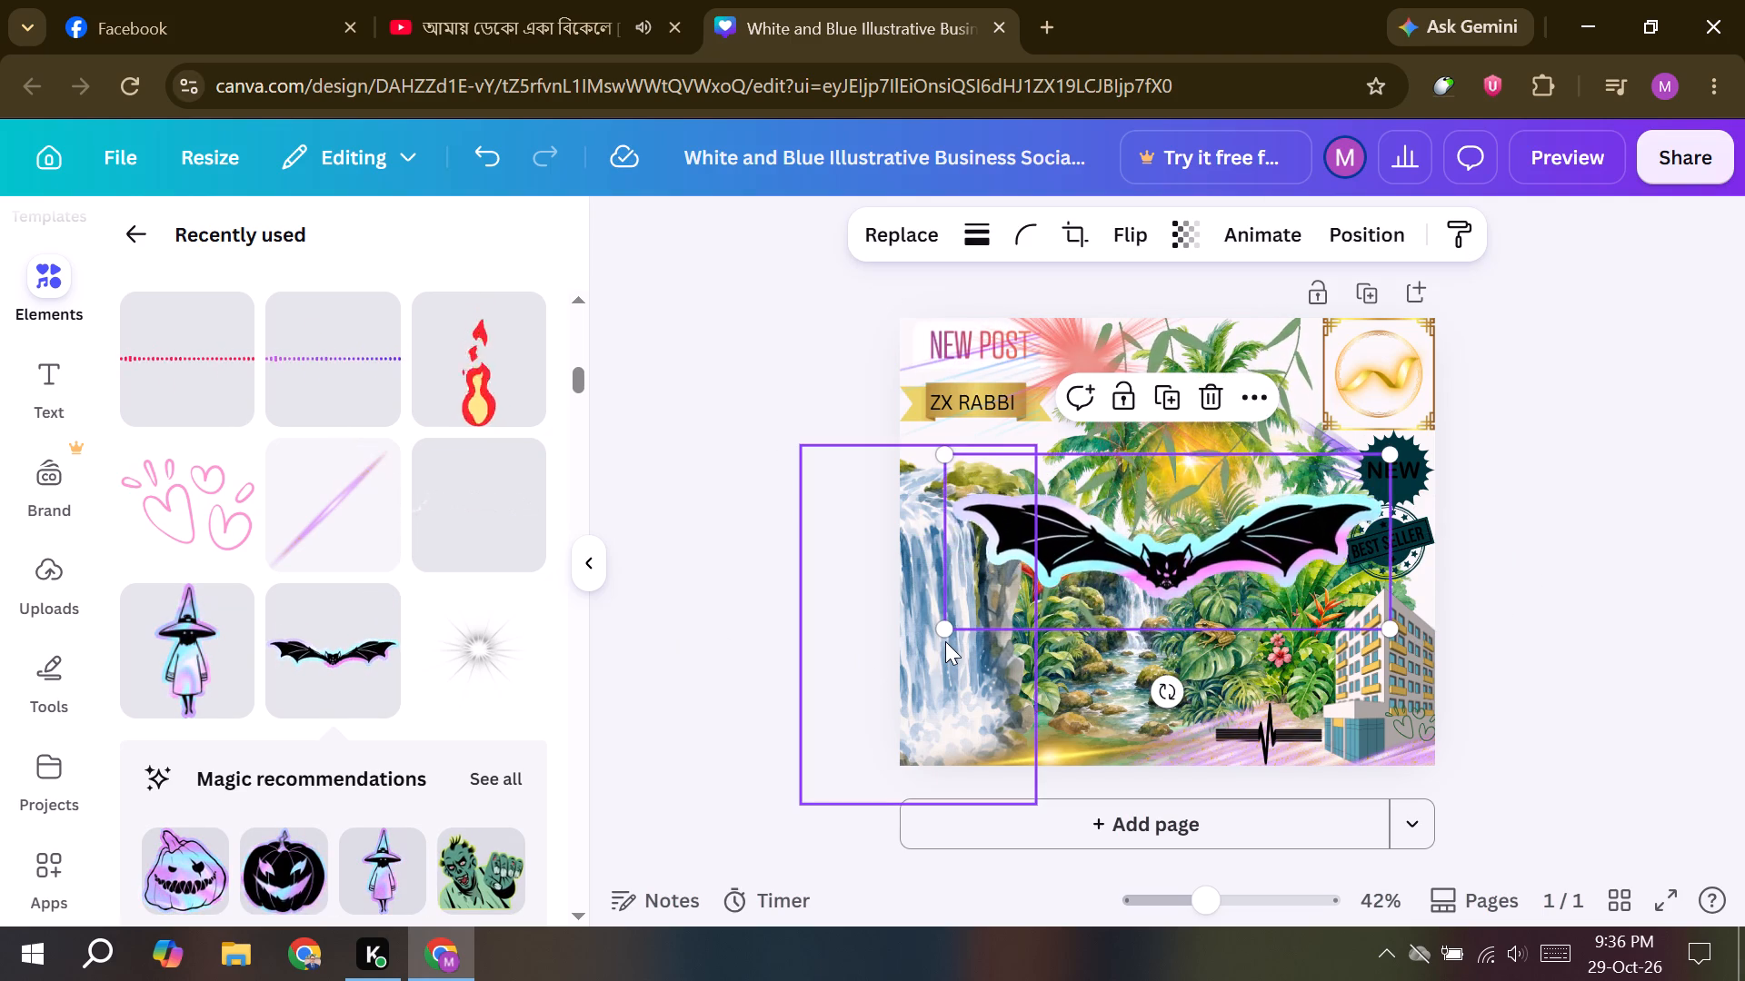
pyautogui.moveTo(943, 633); pyautogui.dragTo(1184, 582)
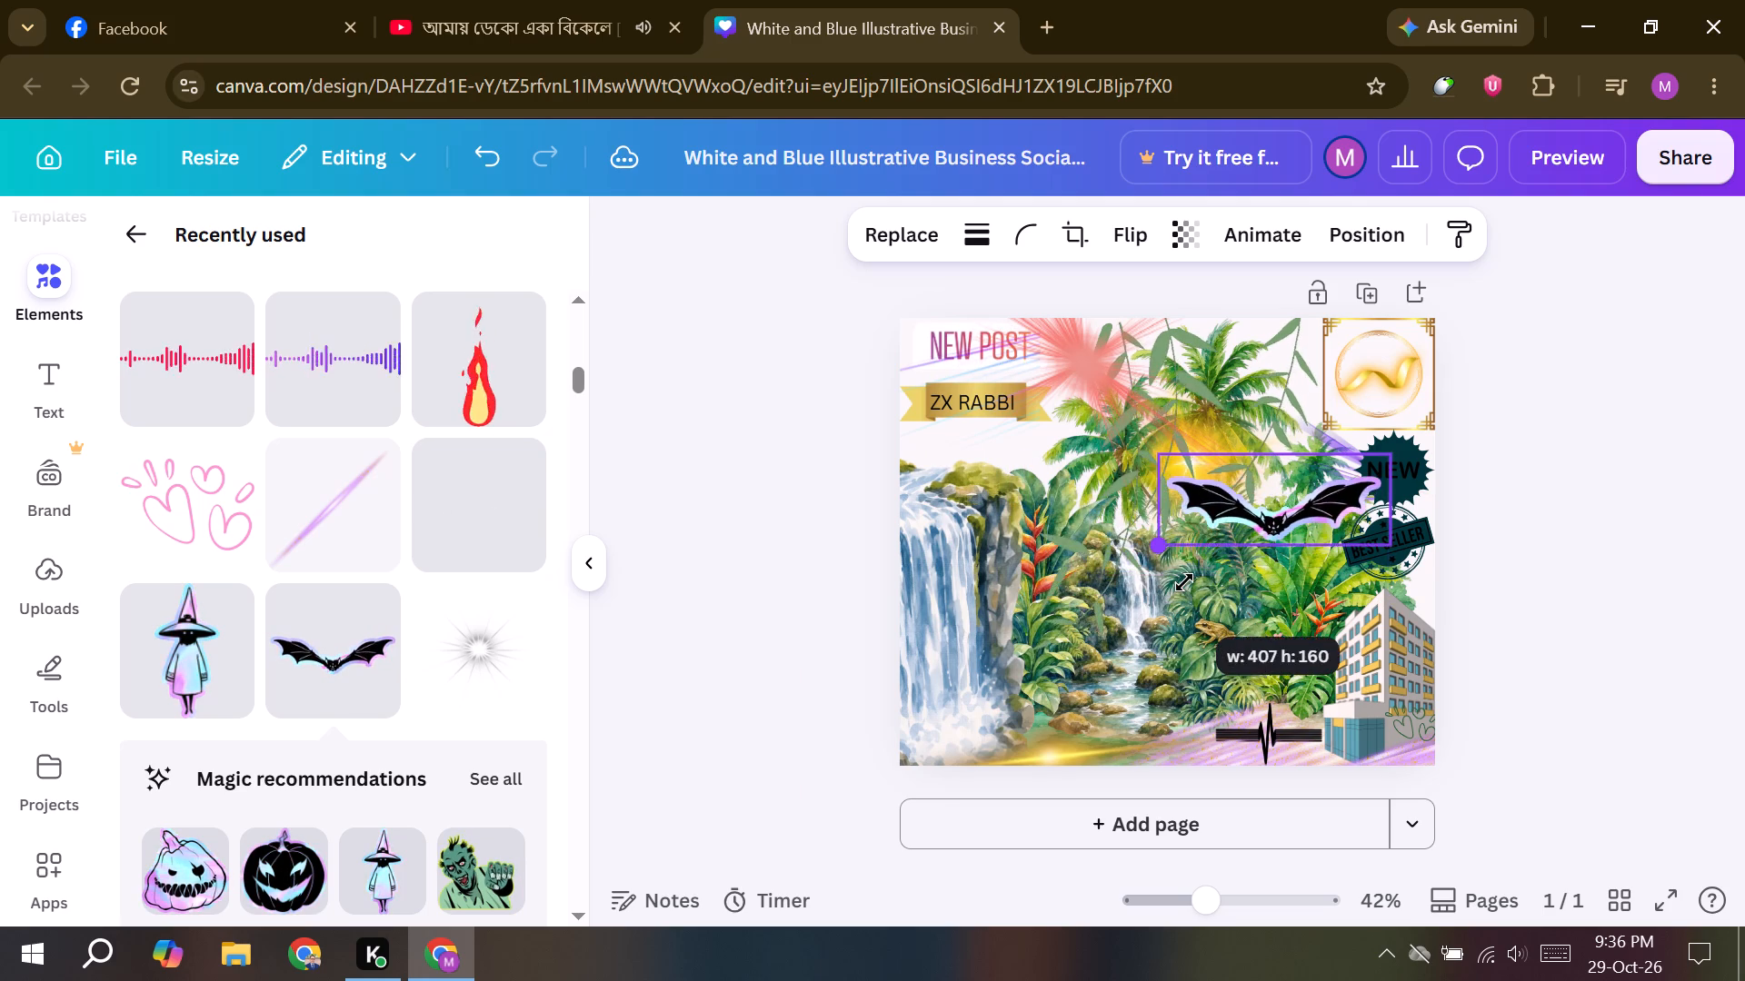
# Shrink the bat graphic further and place it beside the NEW badge, just below and left of the gold-framed ornament.
pyautogui.moveTo(1184, 582); pyautogui.dragTo(1191, 578)
pyautogui.moveTo(1264, 510); pyautogui.dragTo(1226, 518)
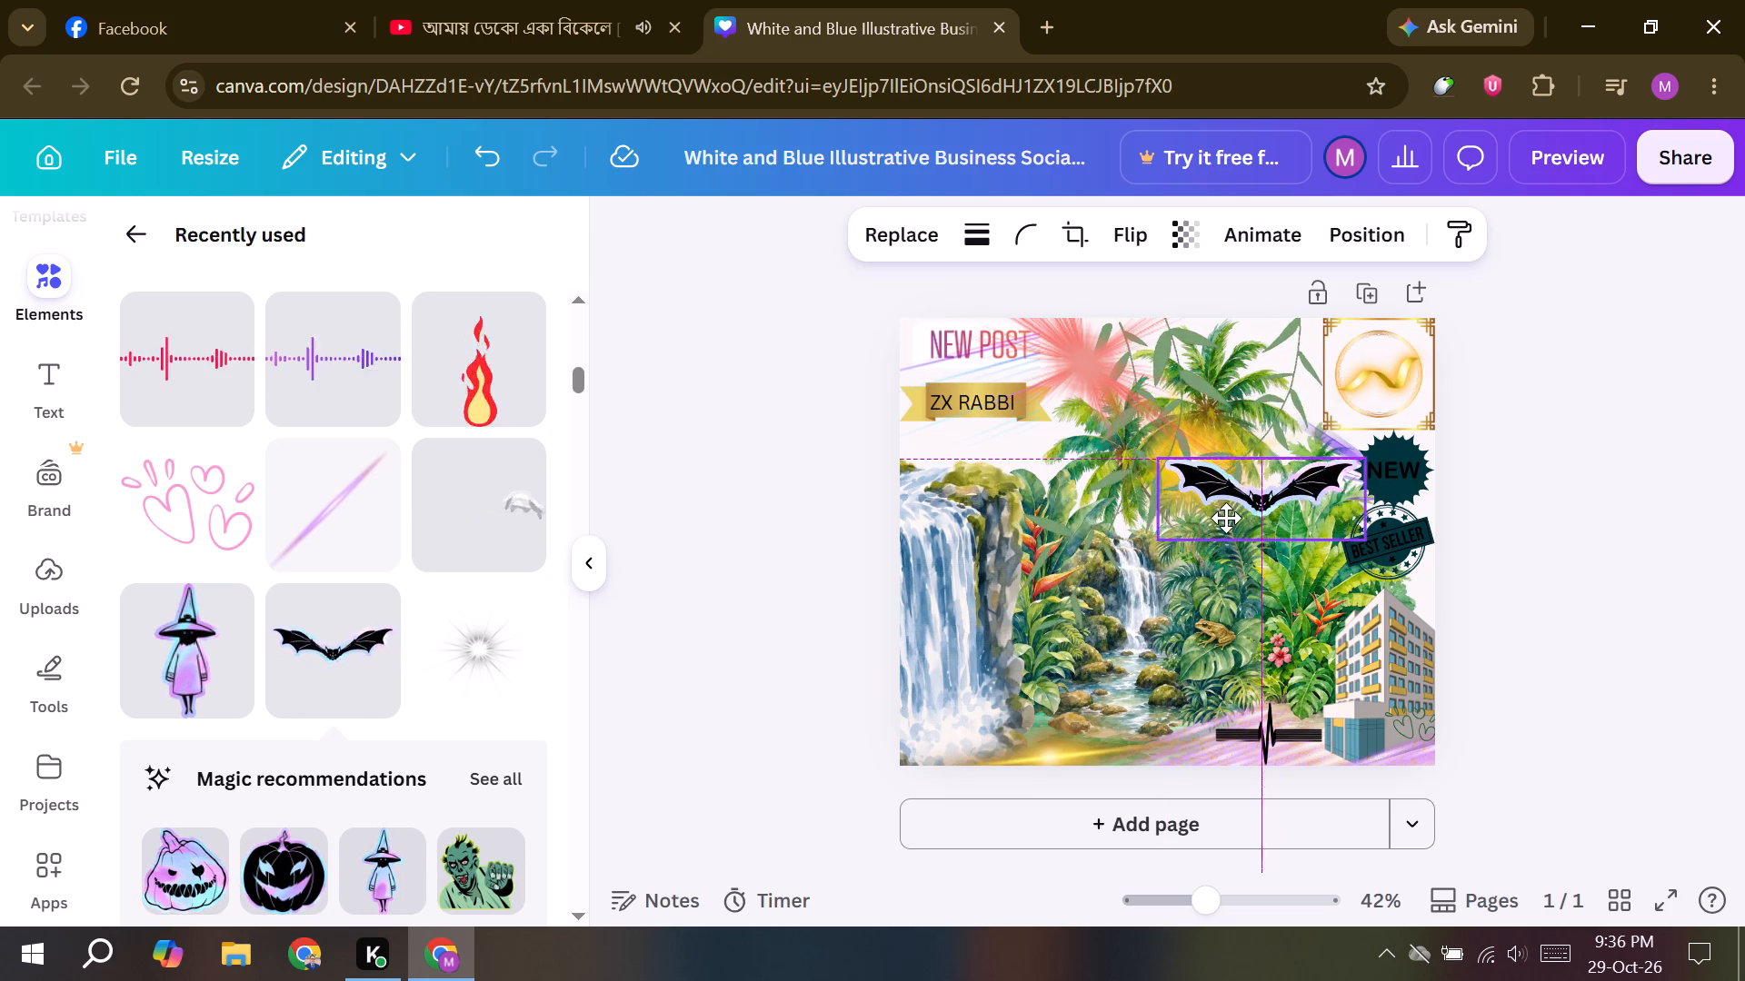
pyautogui.moveTo(1226, 518); pyautogui.dragTo(1217, 521)
pyautogui.moveTo(1135, 552); pyautogui.dragTo(1224, 521)
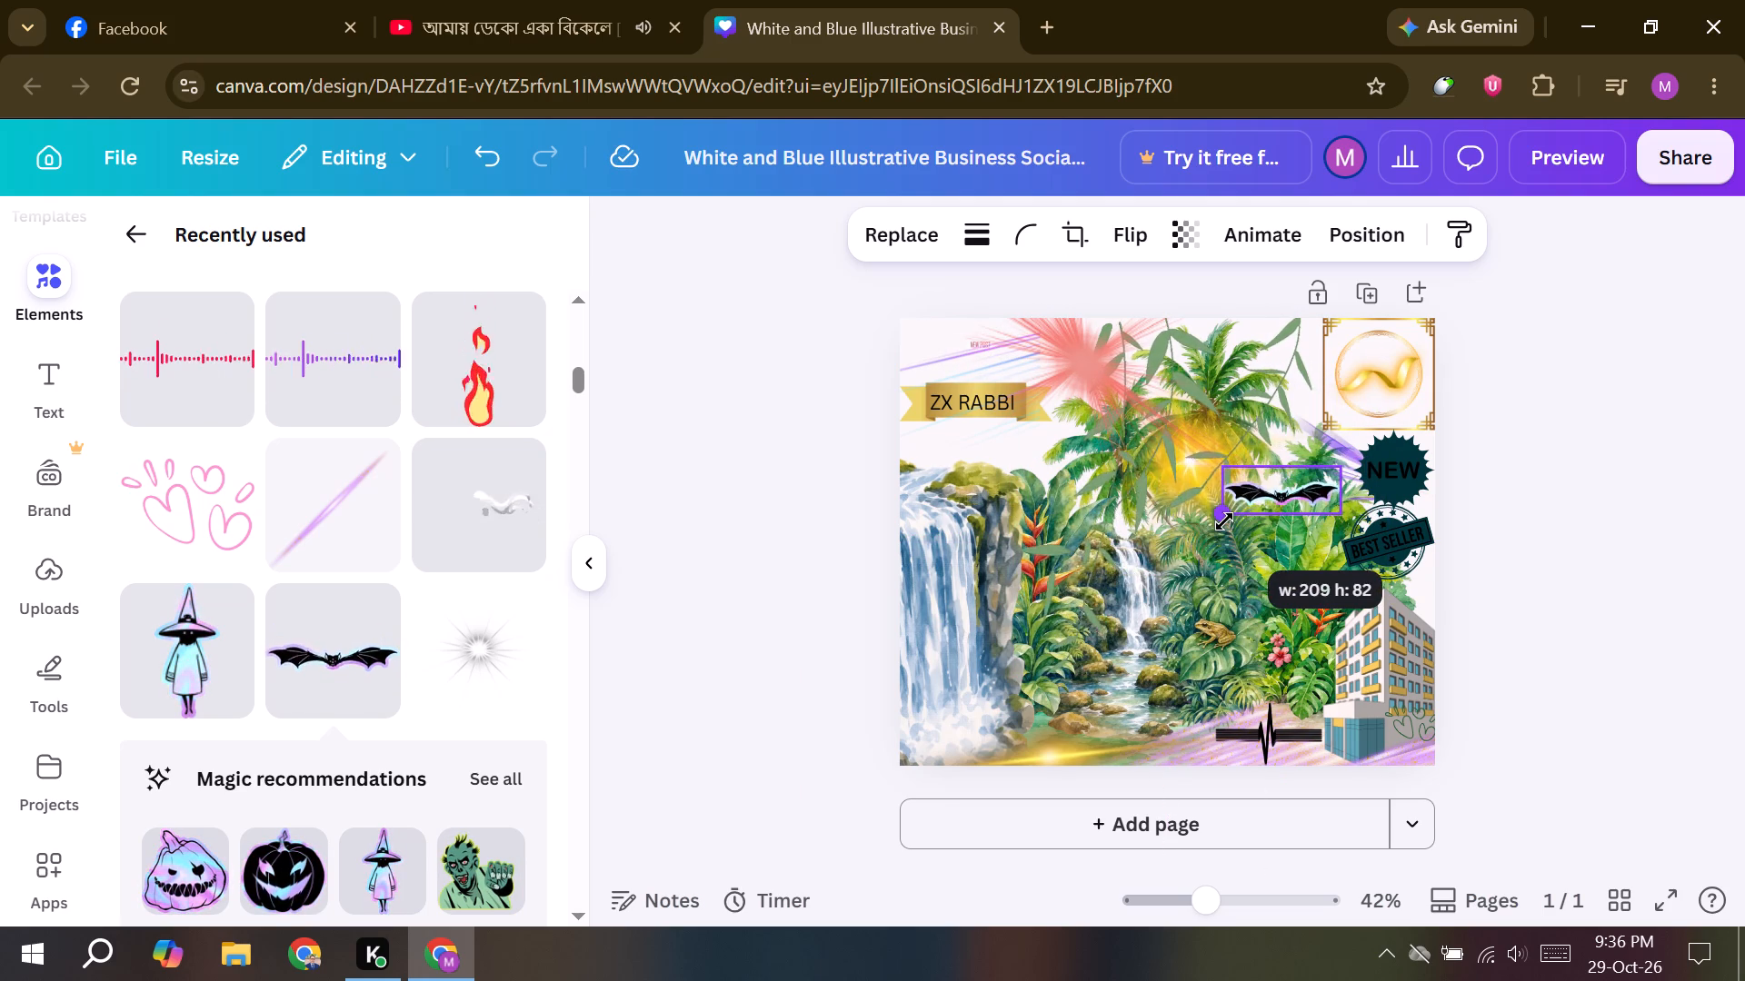
pyautogui.moveTo(1224, 521); pyautogui.dragTo(1207, 523)
pyautogui.moveTo(1254, 508); pyautogui.dragTo(1263, 492)
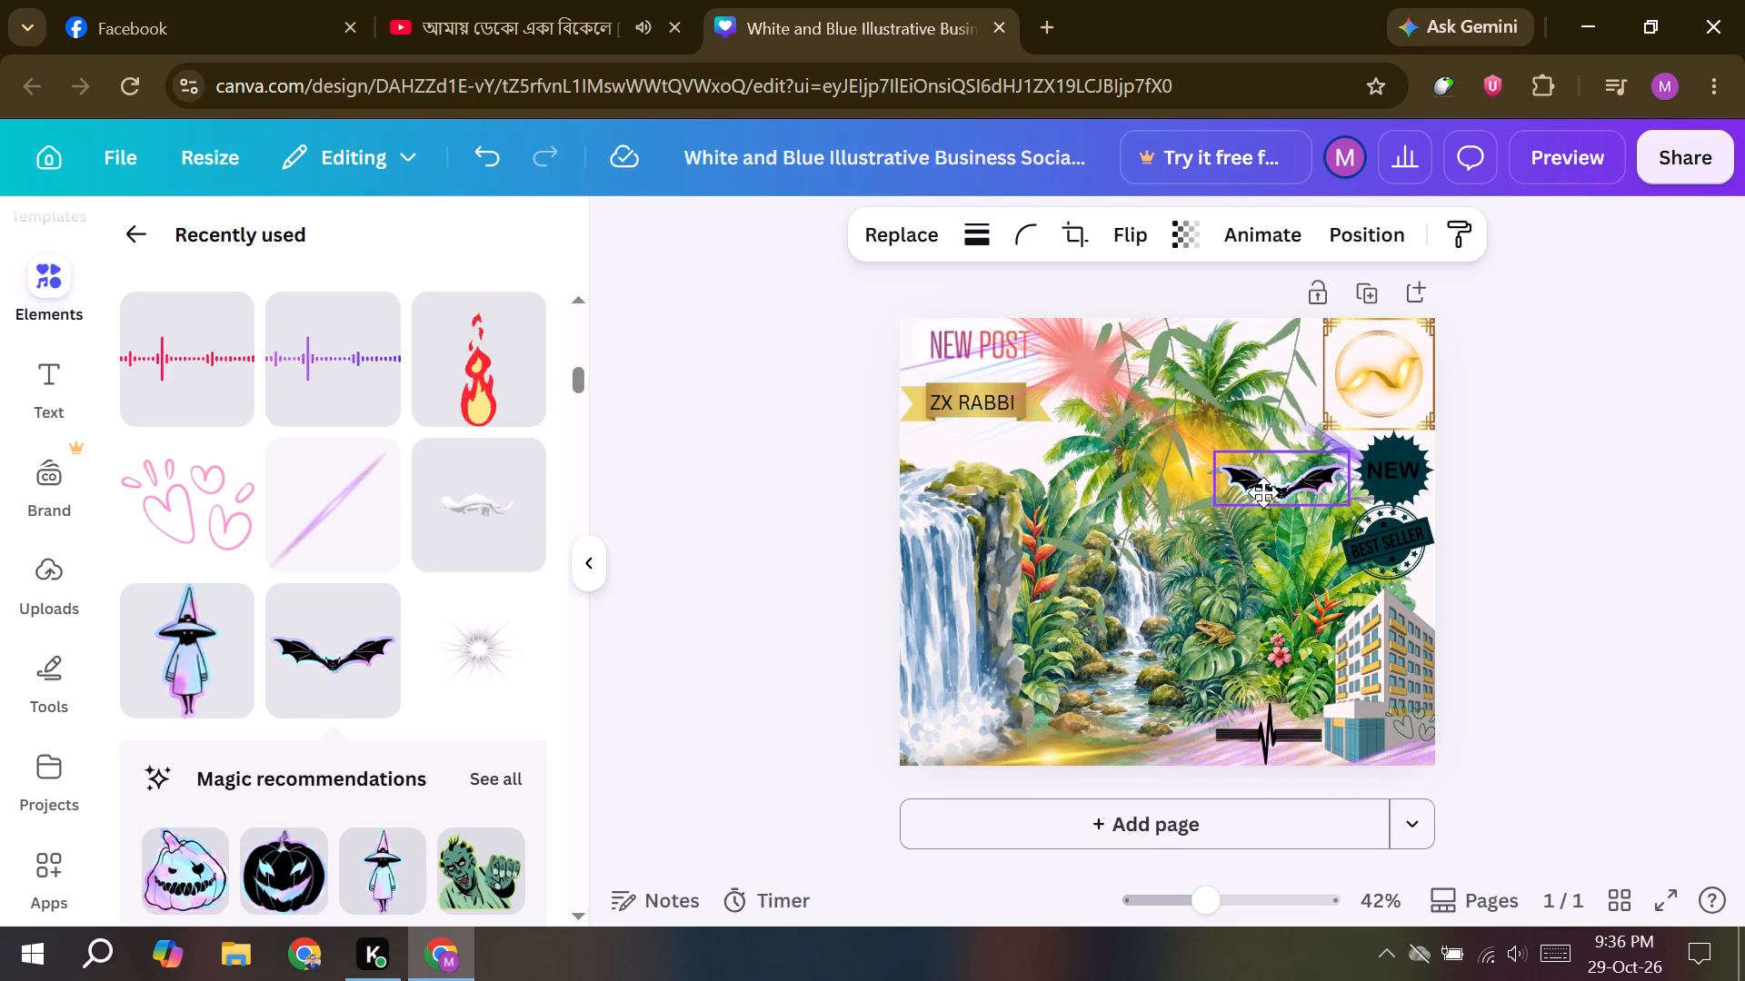
pyautogui.moveTo(1263, 492); pyautogui.dragTo(1270, 460)
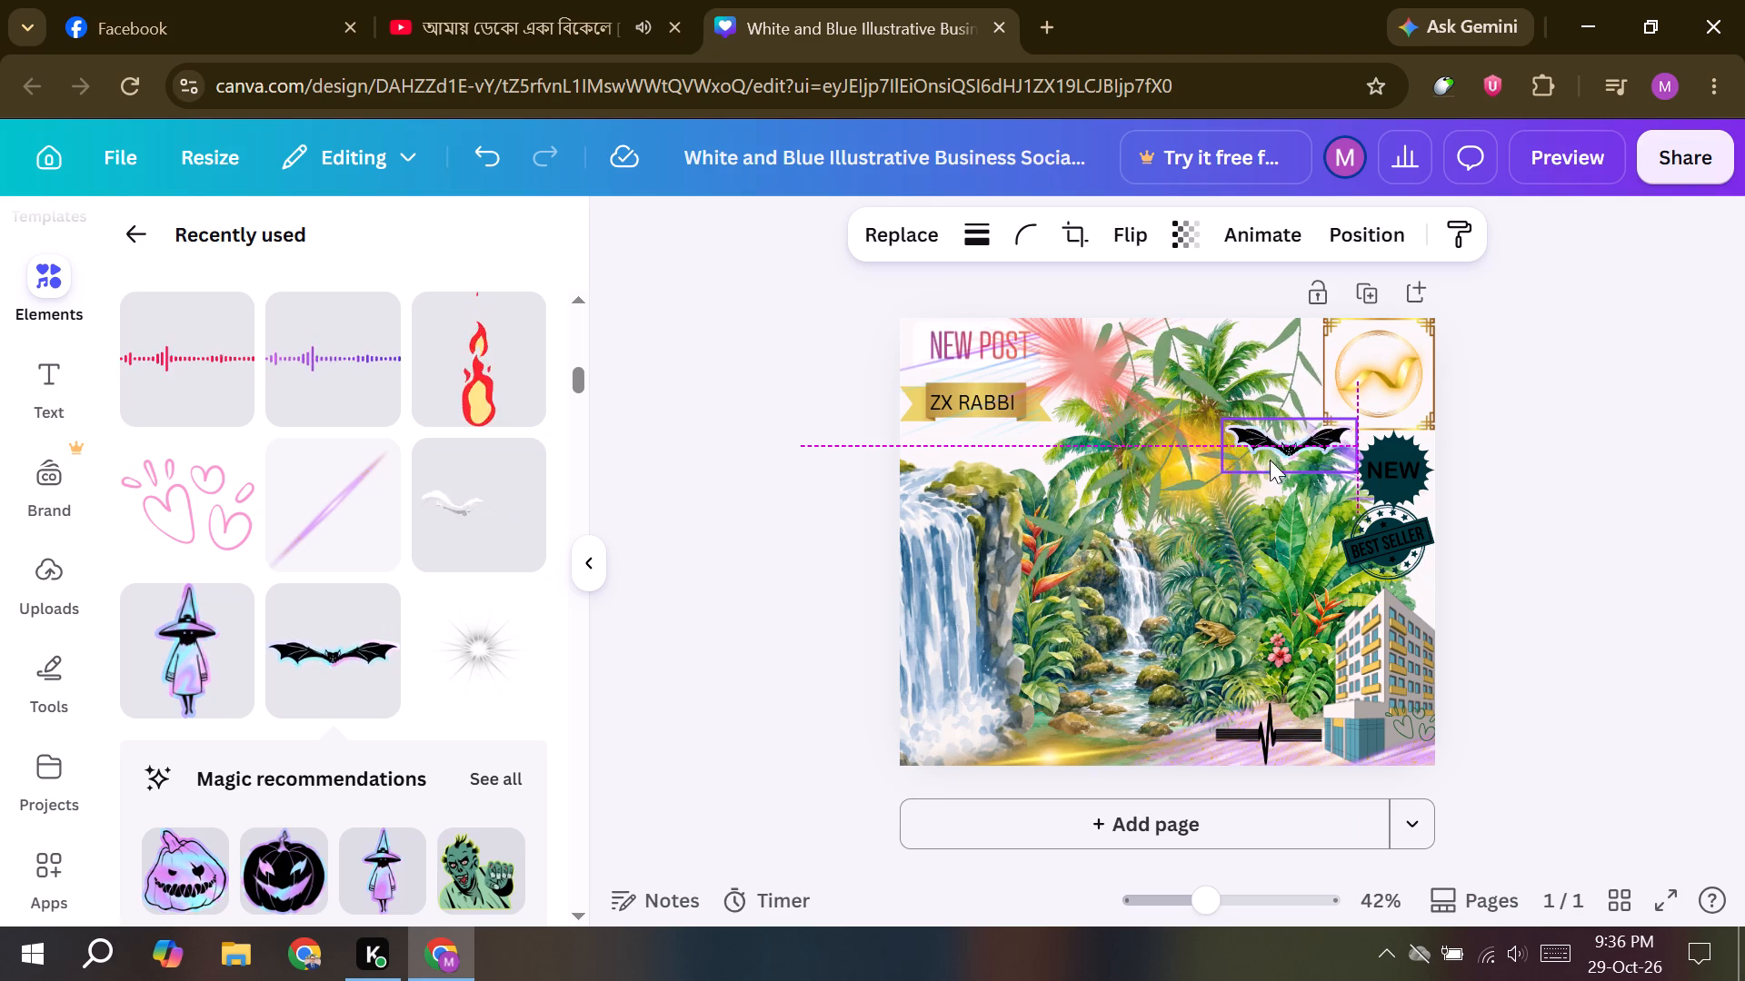
pyautogui.click(1590, 456)
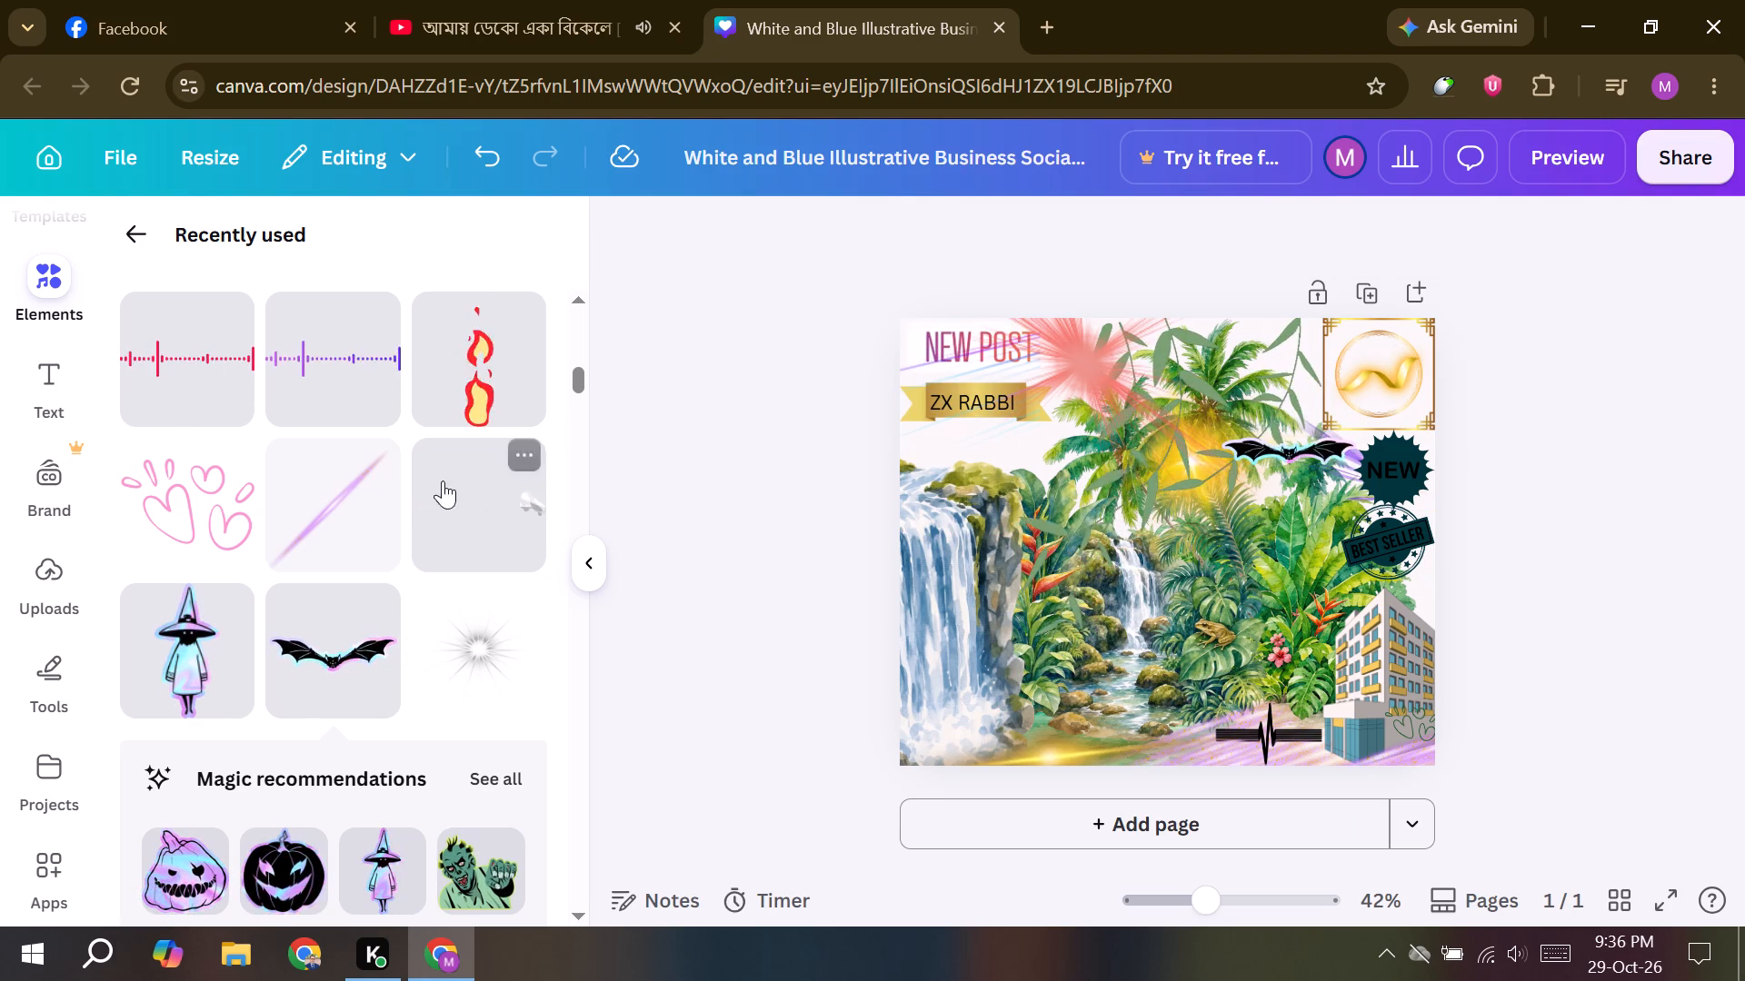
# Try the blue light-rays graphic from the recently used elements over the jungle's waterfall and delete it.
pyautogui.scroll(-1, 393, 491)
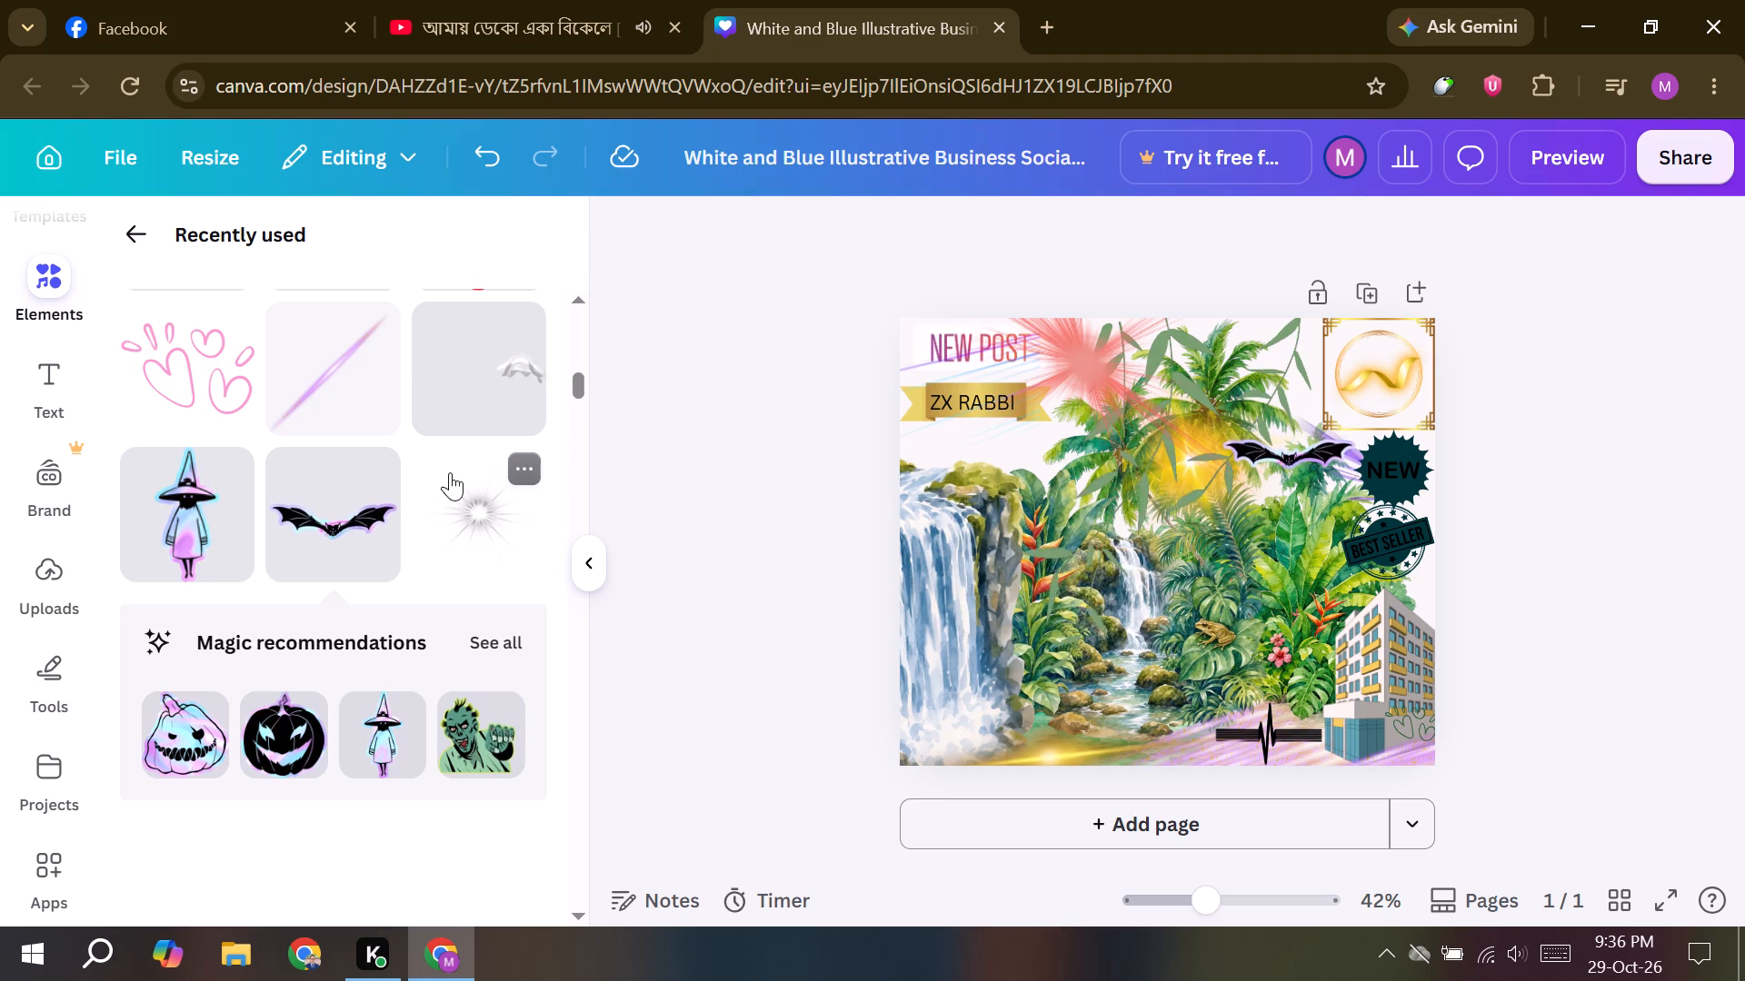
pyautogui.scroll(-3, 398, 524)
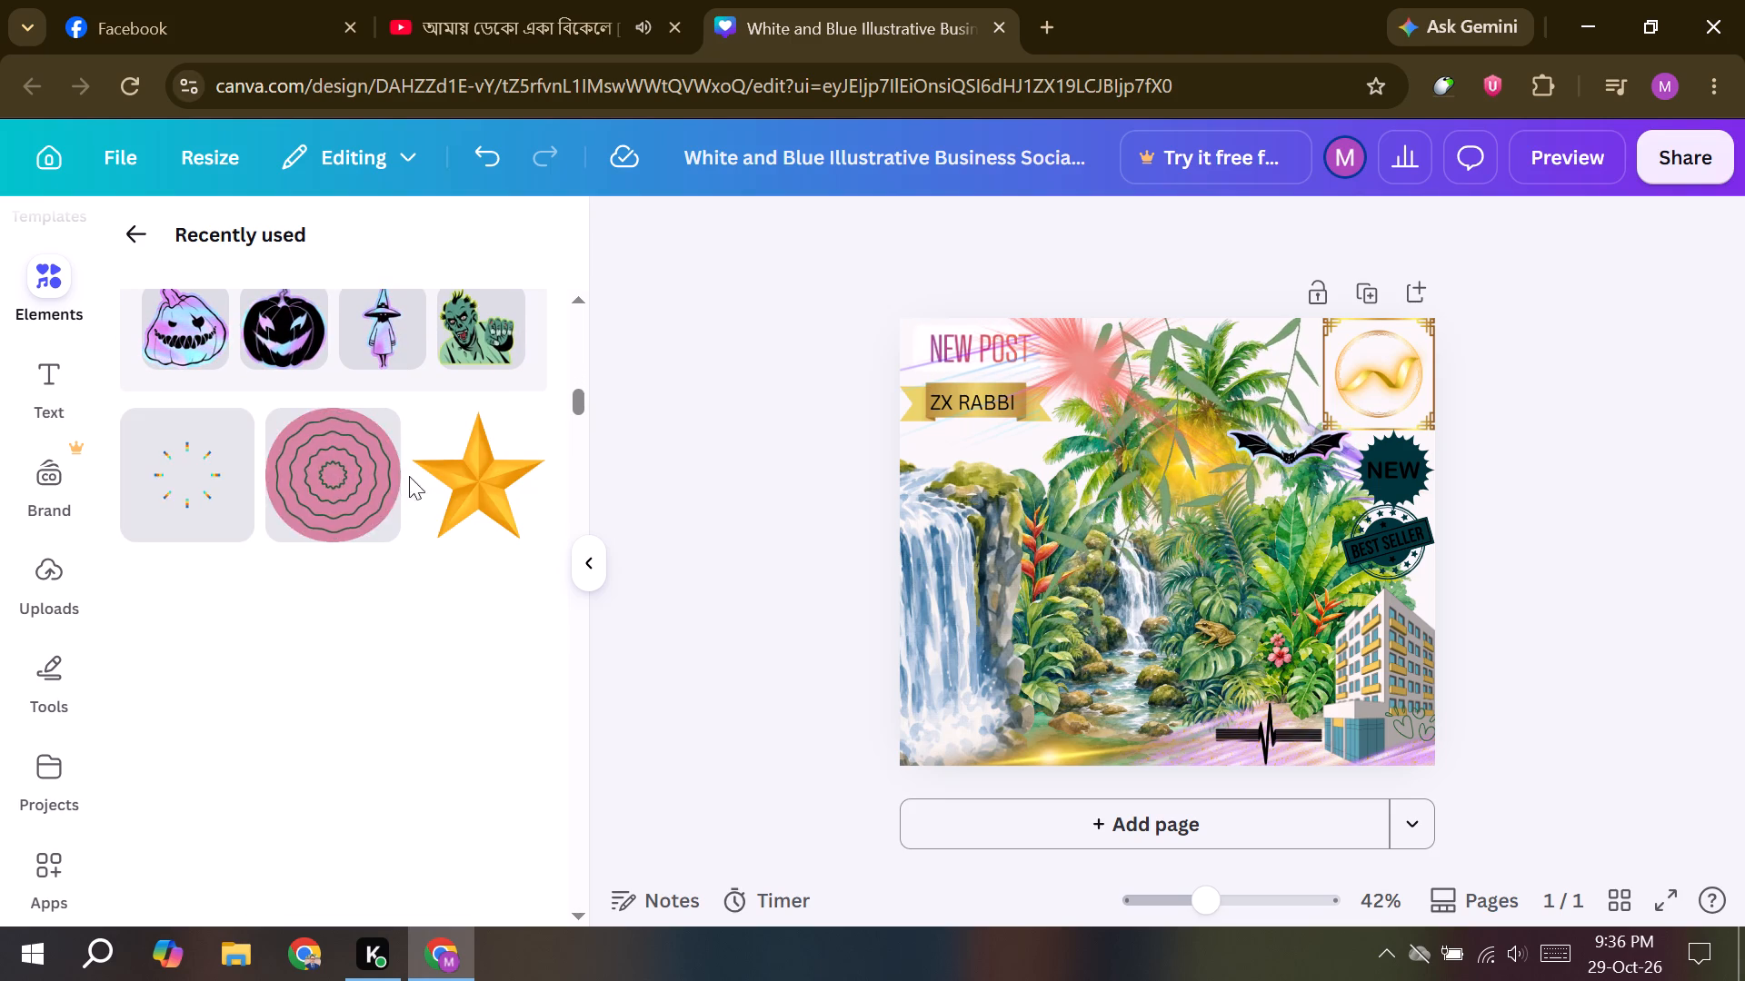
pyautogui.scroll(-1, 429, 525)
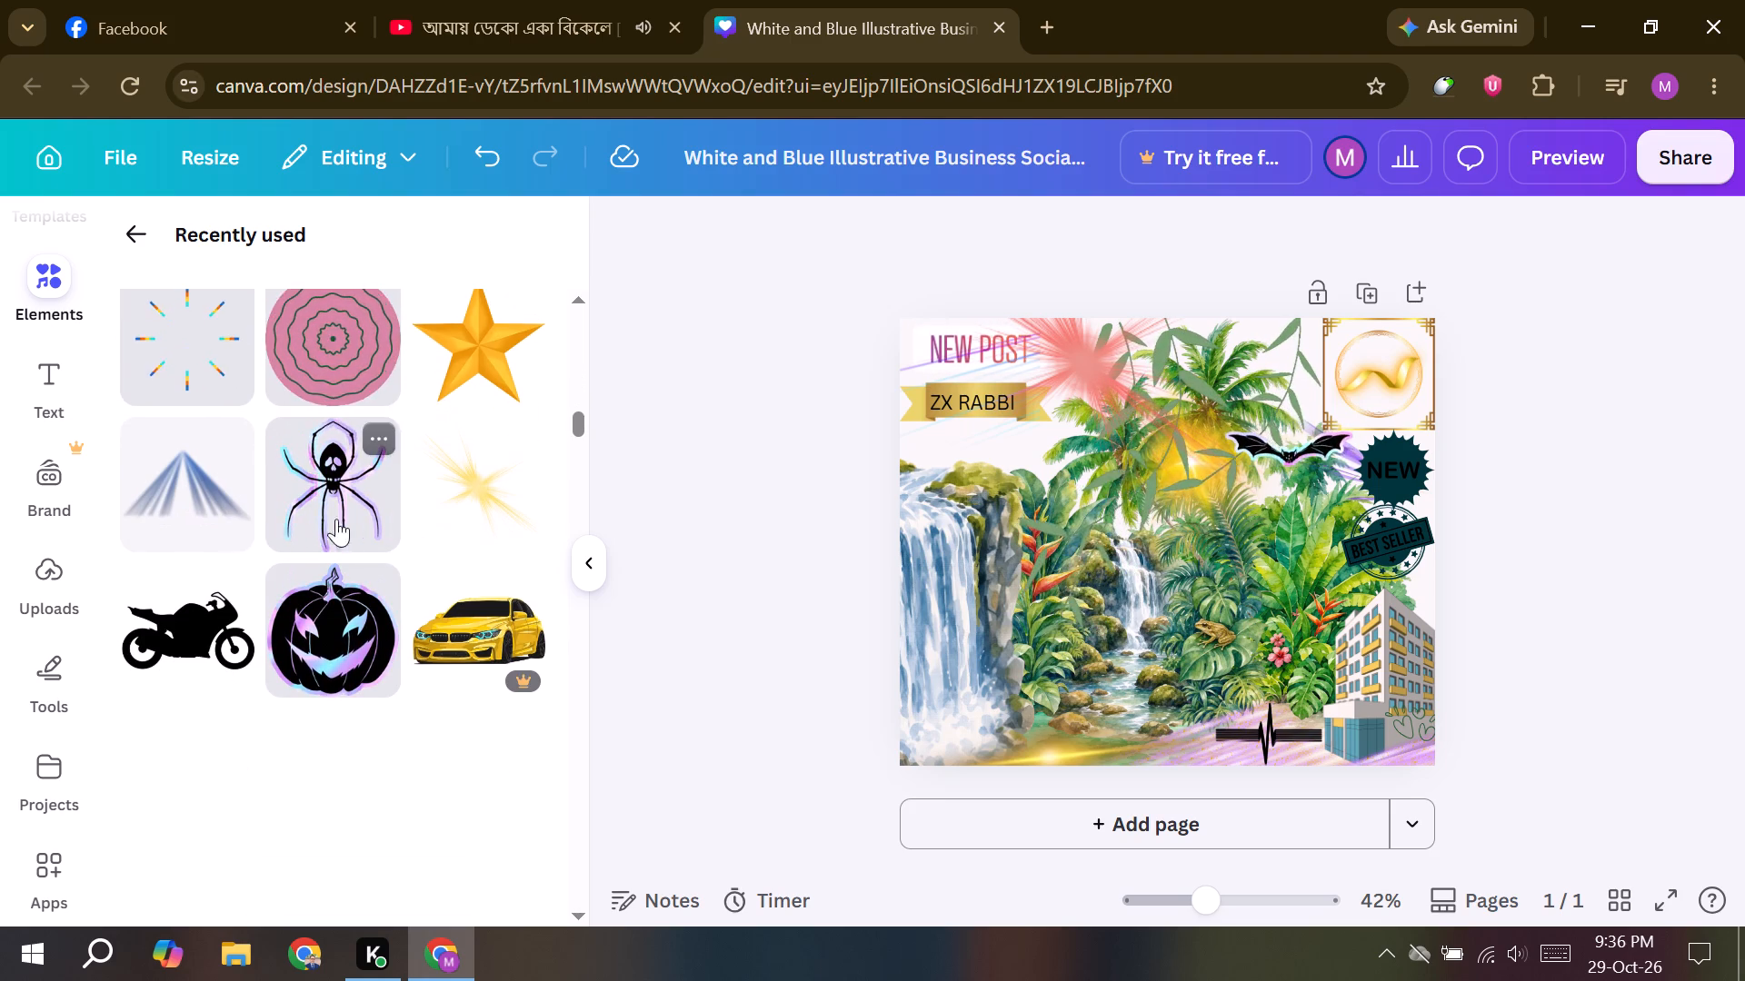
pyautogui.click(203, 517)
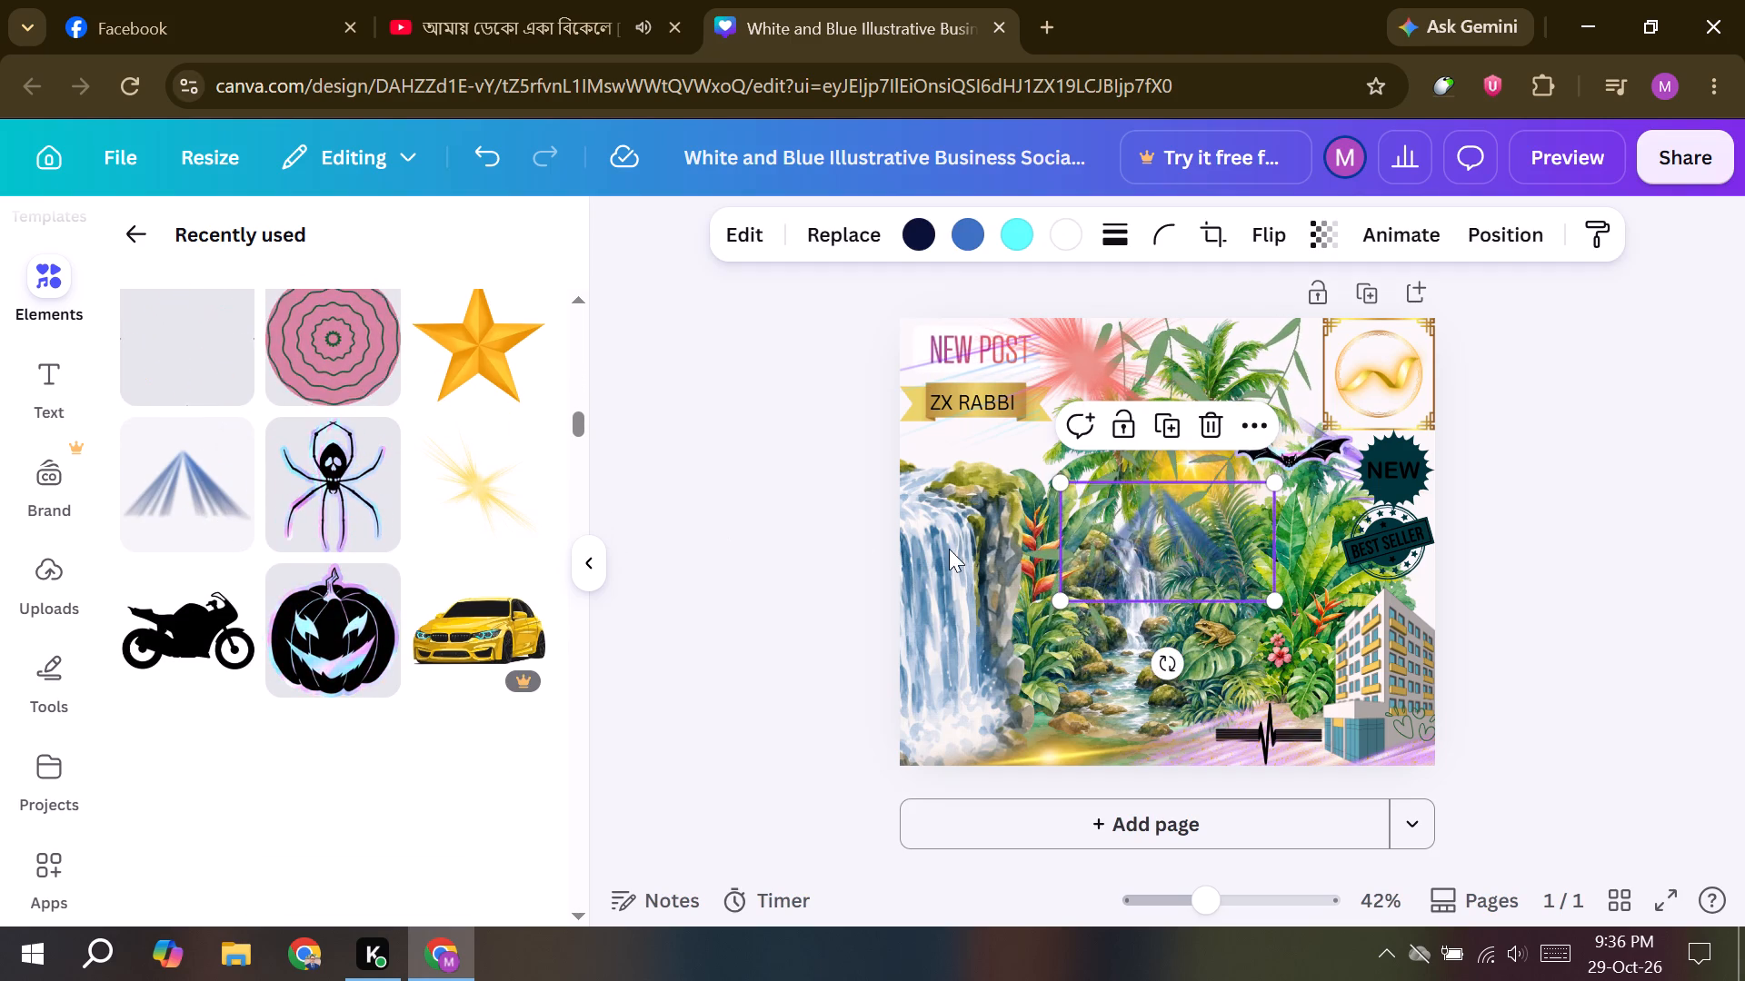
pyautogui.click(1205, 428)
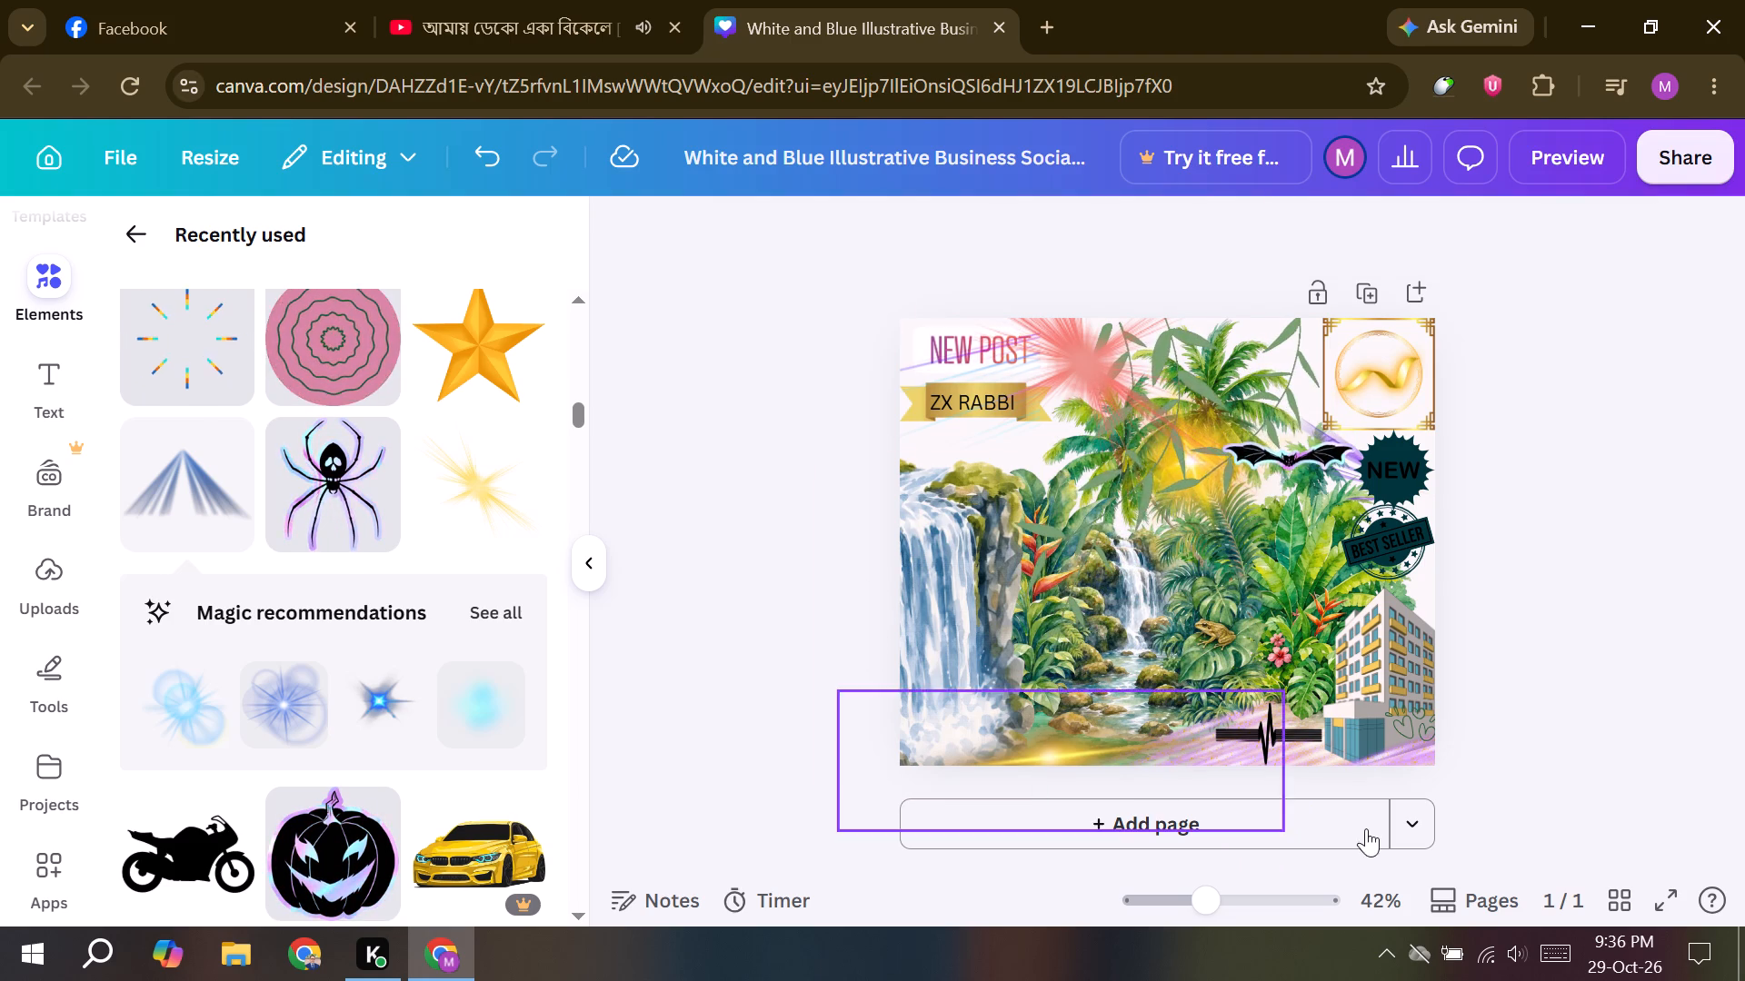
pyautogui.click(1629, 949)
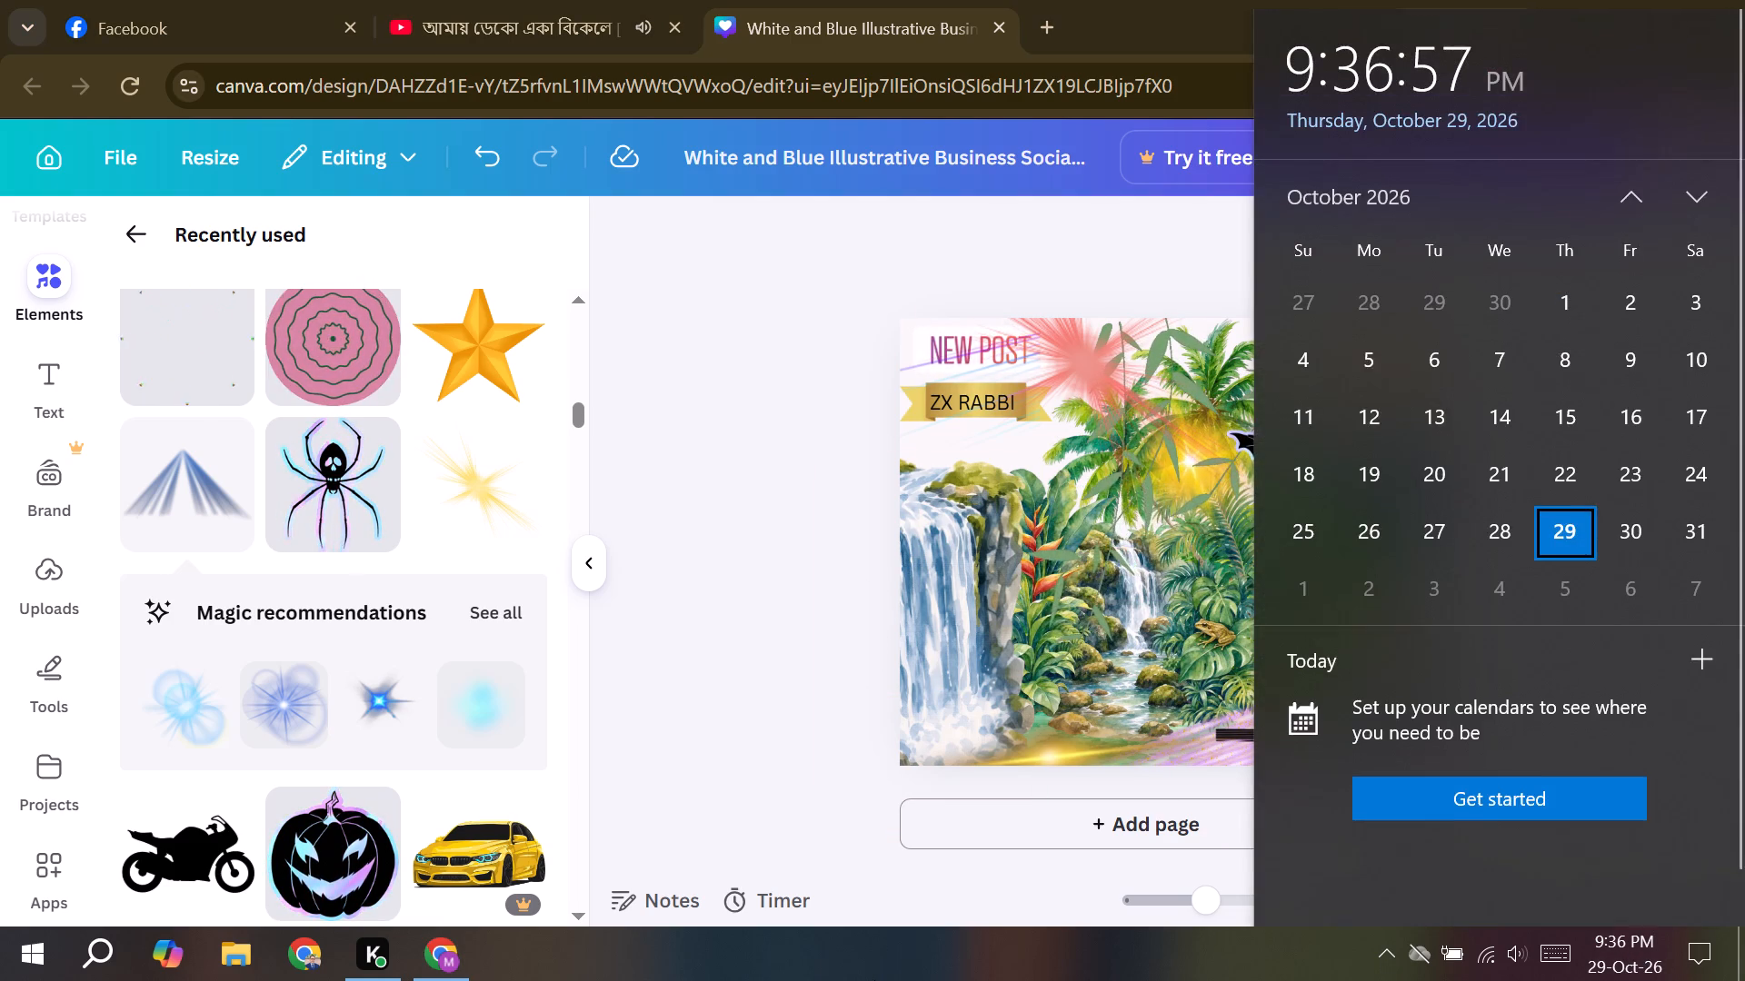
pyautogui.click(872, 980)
# Add the black jack-o'-lantern pumpkin graphic from the recently used elements to the design.
pyautogui.scroll(-2, 423, 693)
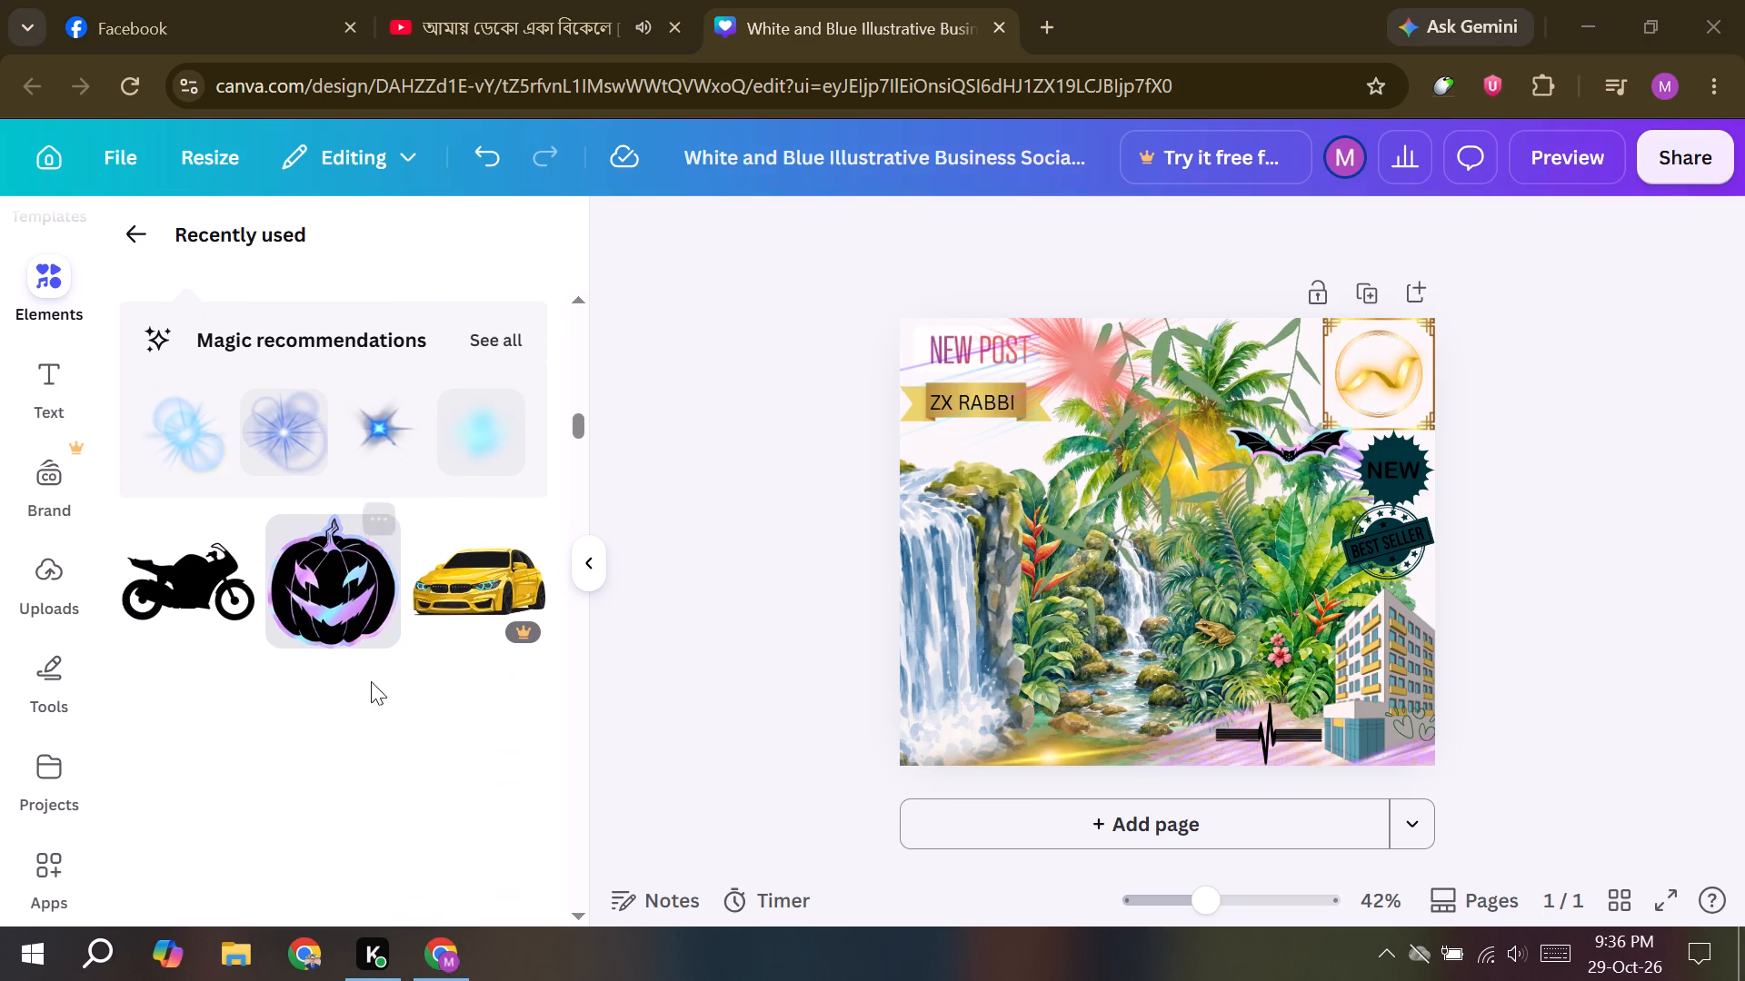
pyautogui.click(314, 590)
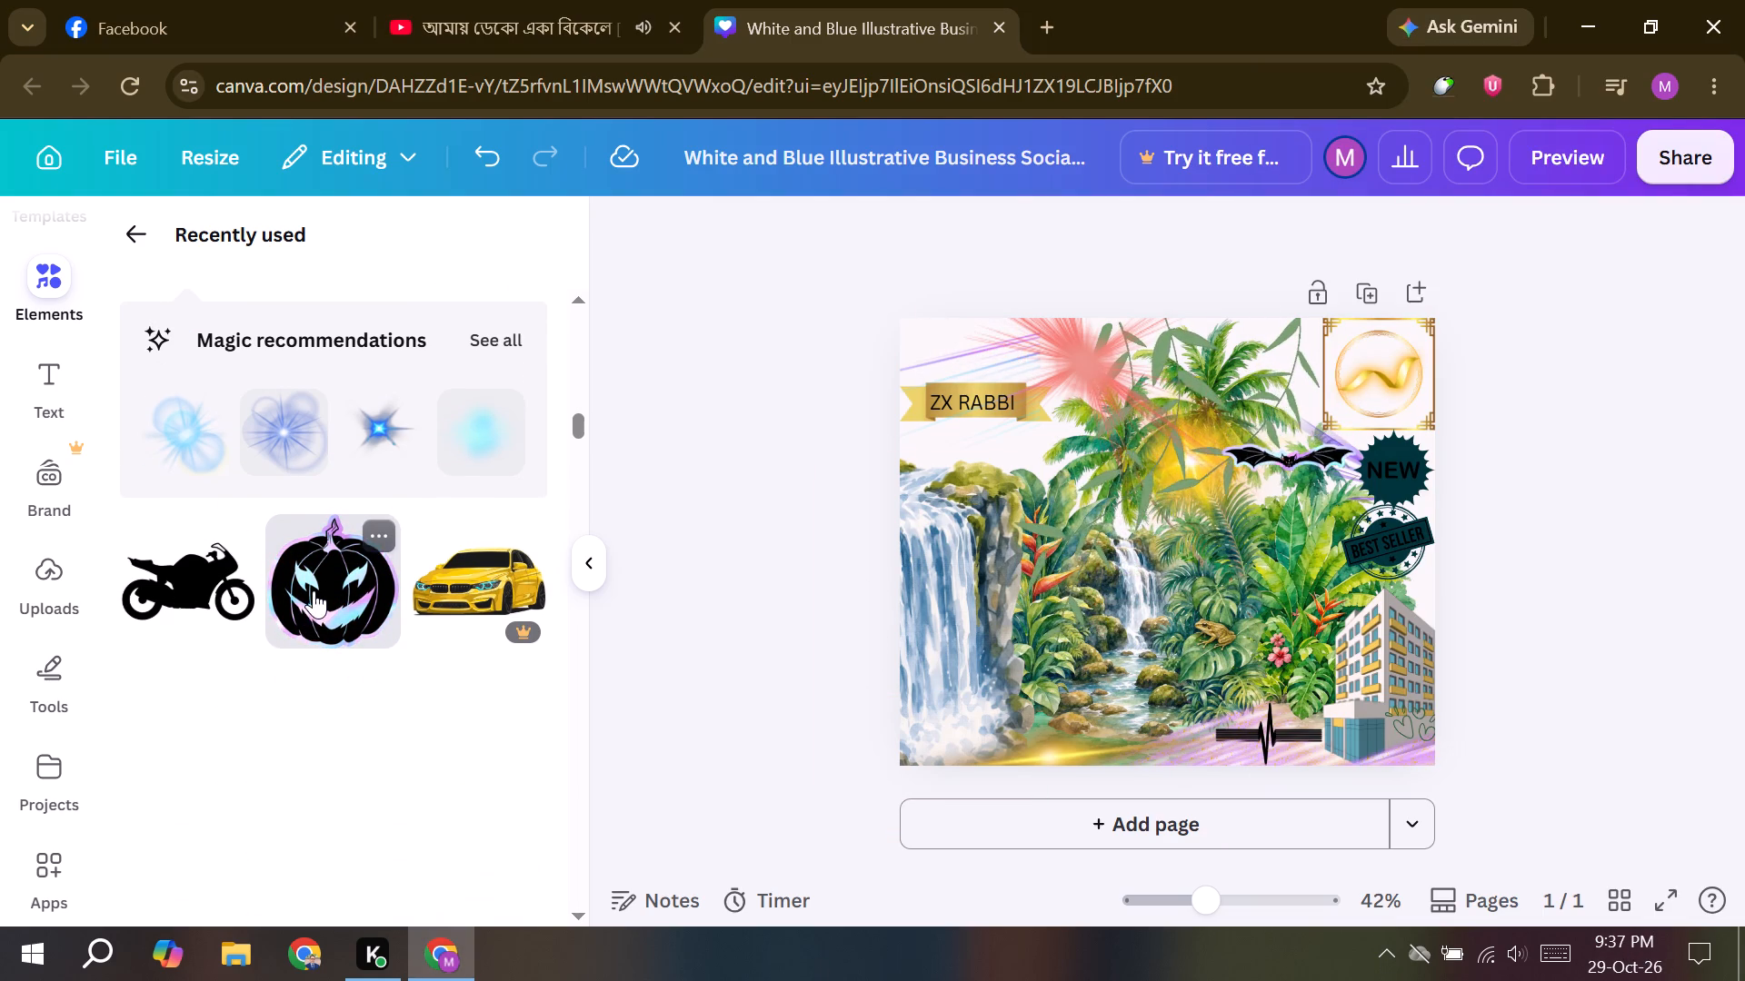
# Add the black jack-o'-lantern pumpkin graphic and scale it down to about 180 px wide near the waterfall's base.
pyautogui.moveTo(1346, 361); pyautogui.dragTo(1331, 385)
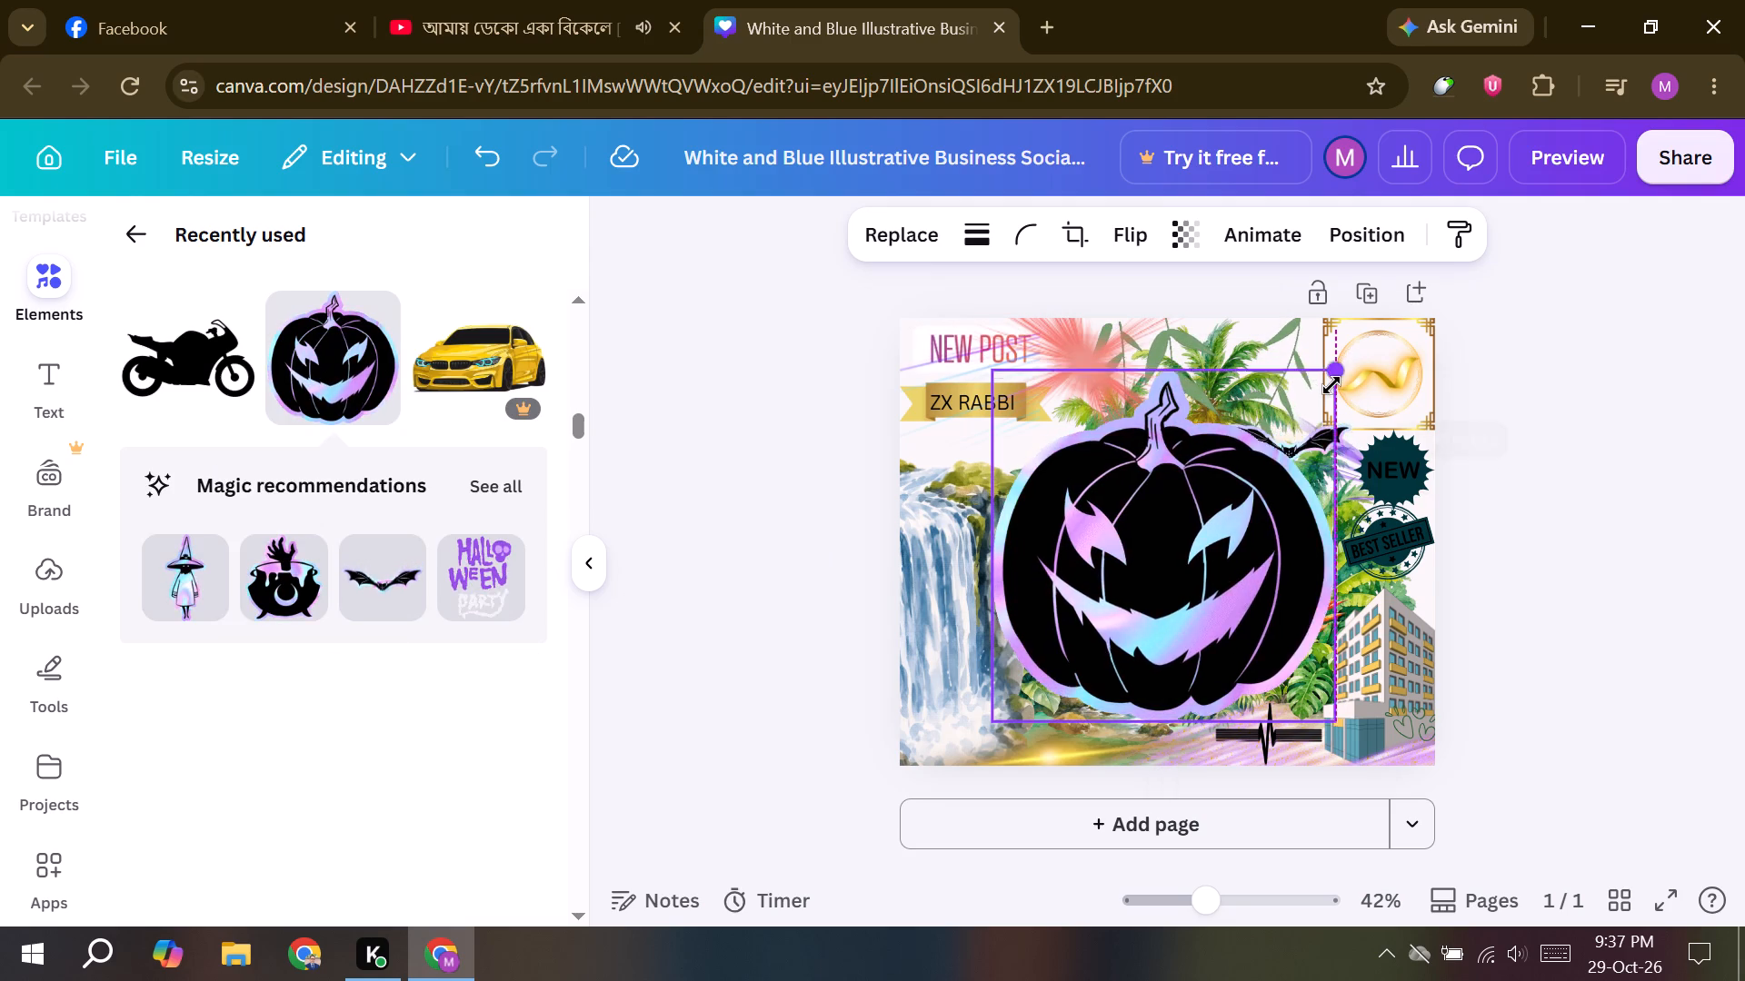
pyautogui.moveTo(1331, 385); pyautogui.dragTo(1264, 481)
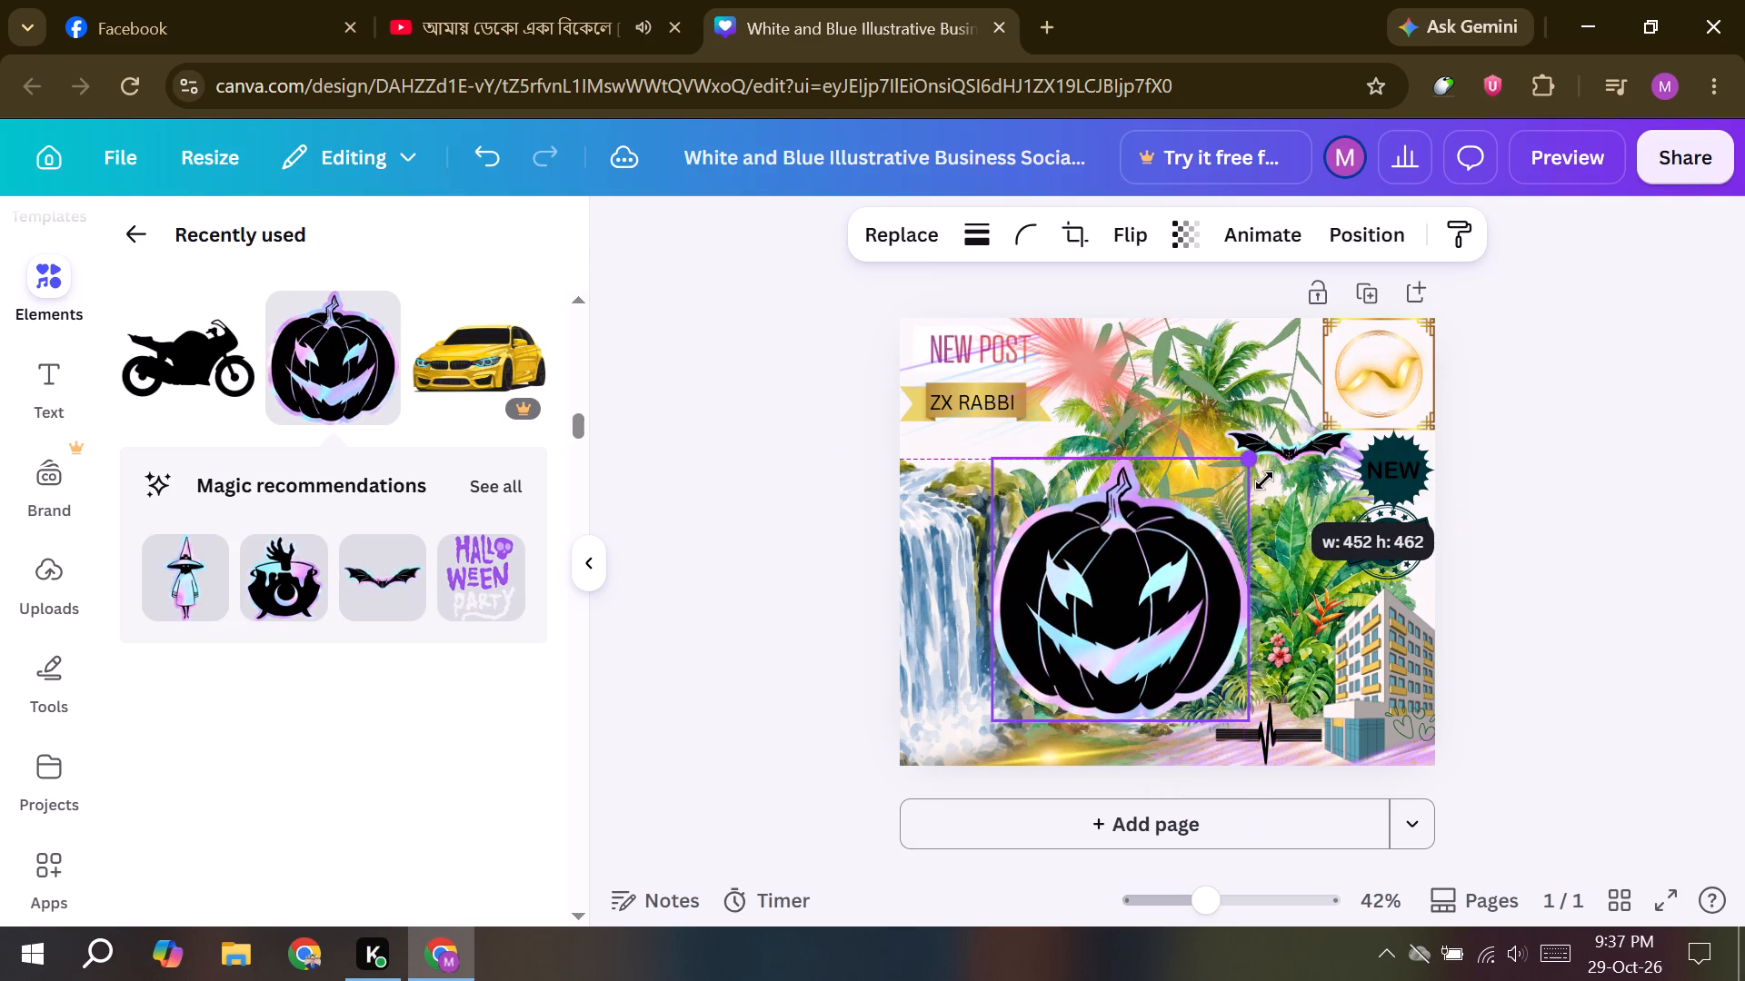
pyautogui.moveTo(1264, 481); pyautogui.dragTo(1231, 533)
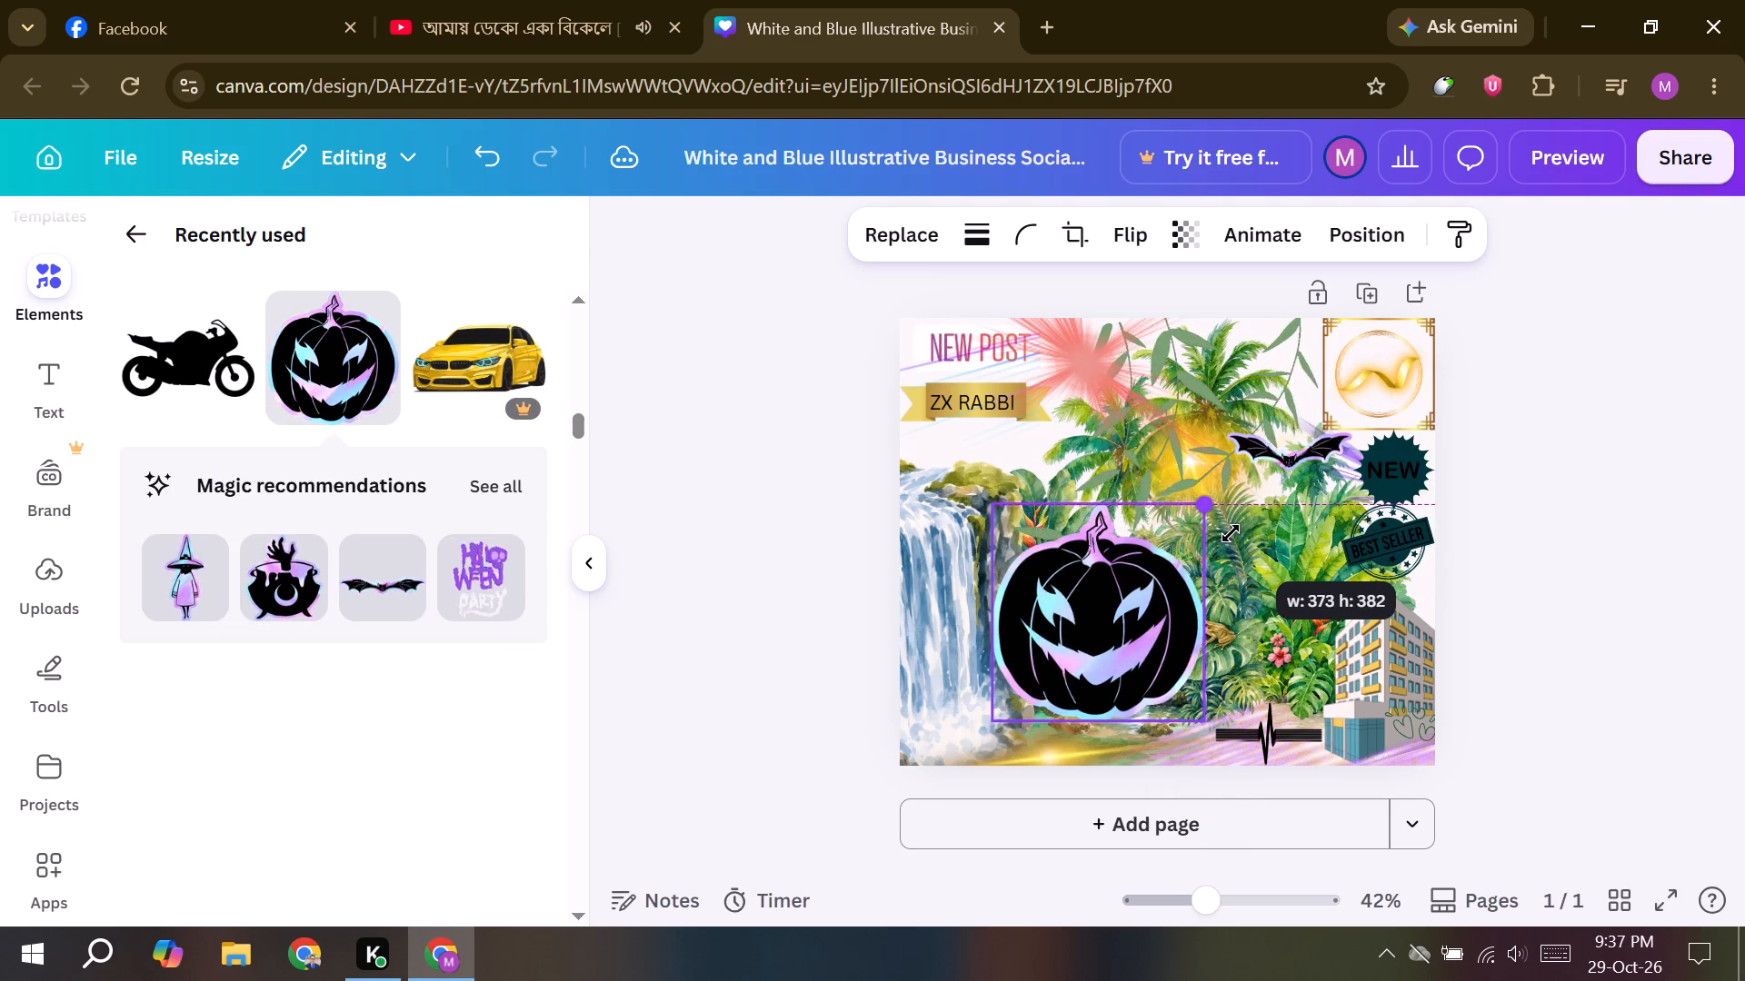
pyautogui.moveTo(1231, 533); pyautogui.dragTo(1176, 599)
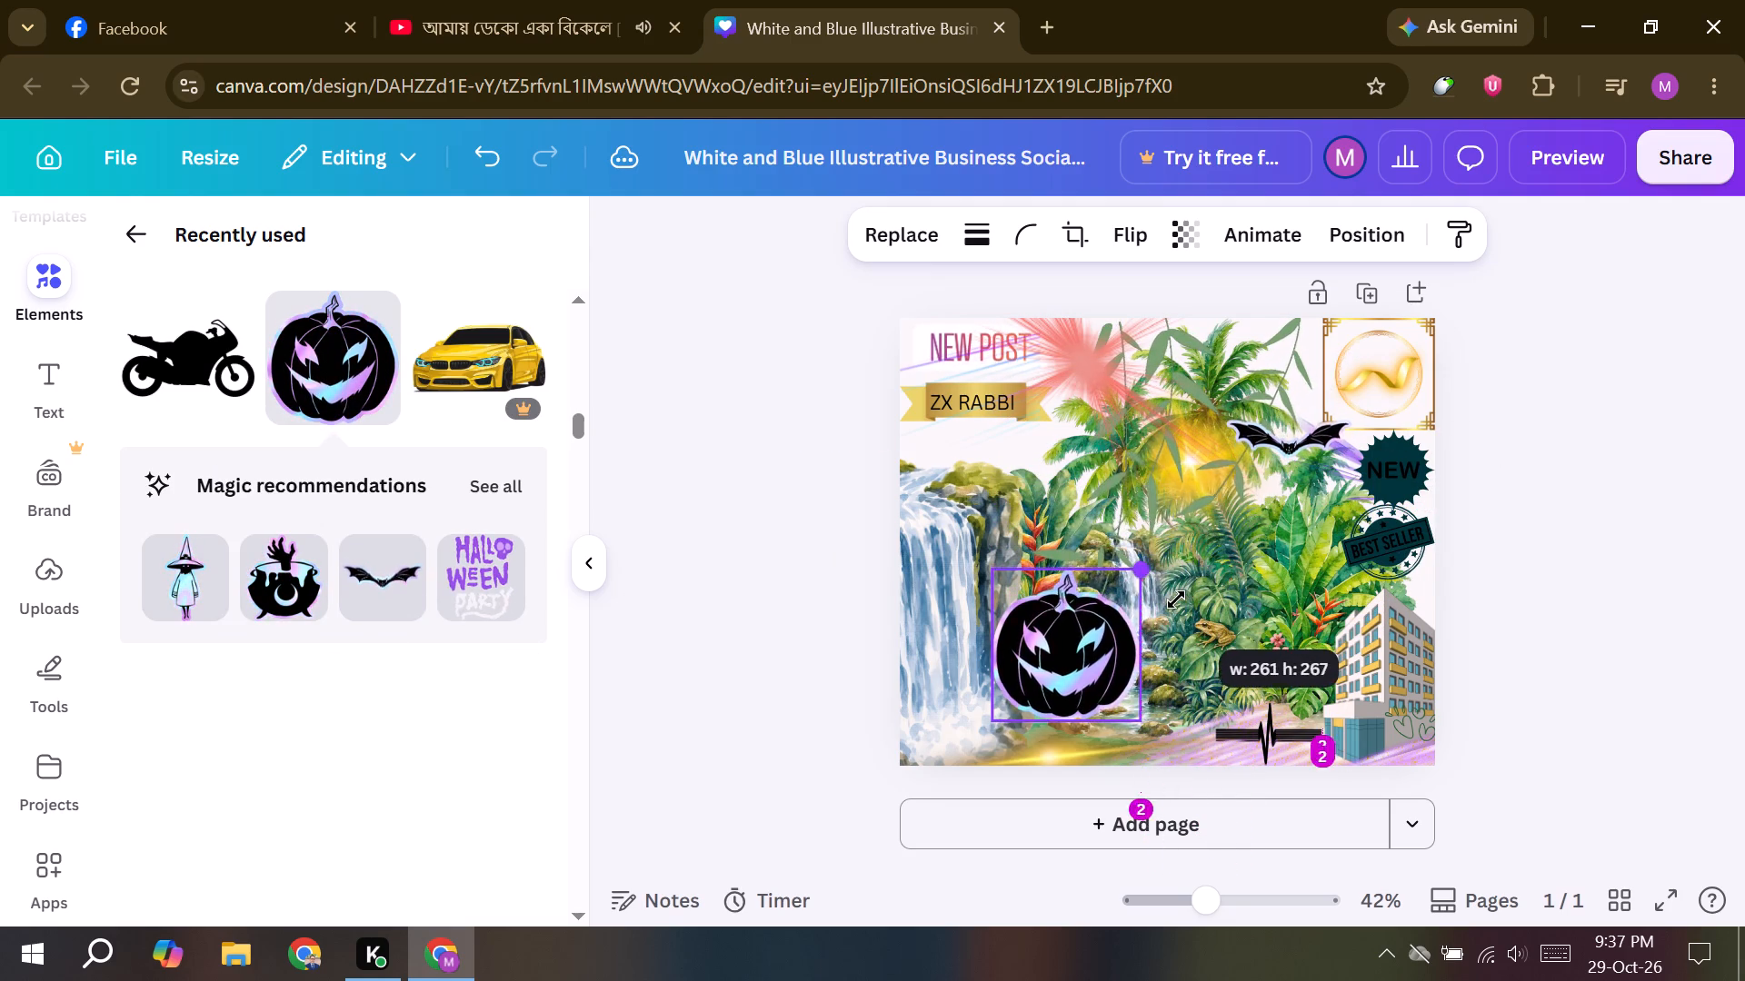
pyautogui.moveTo(1176, 599); pyautogui.dragTo(1092, 659)
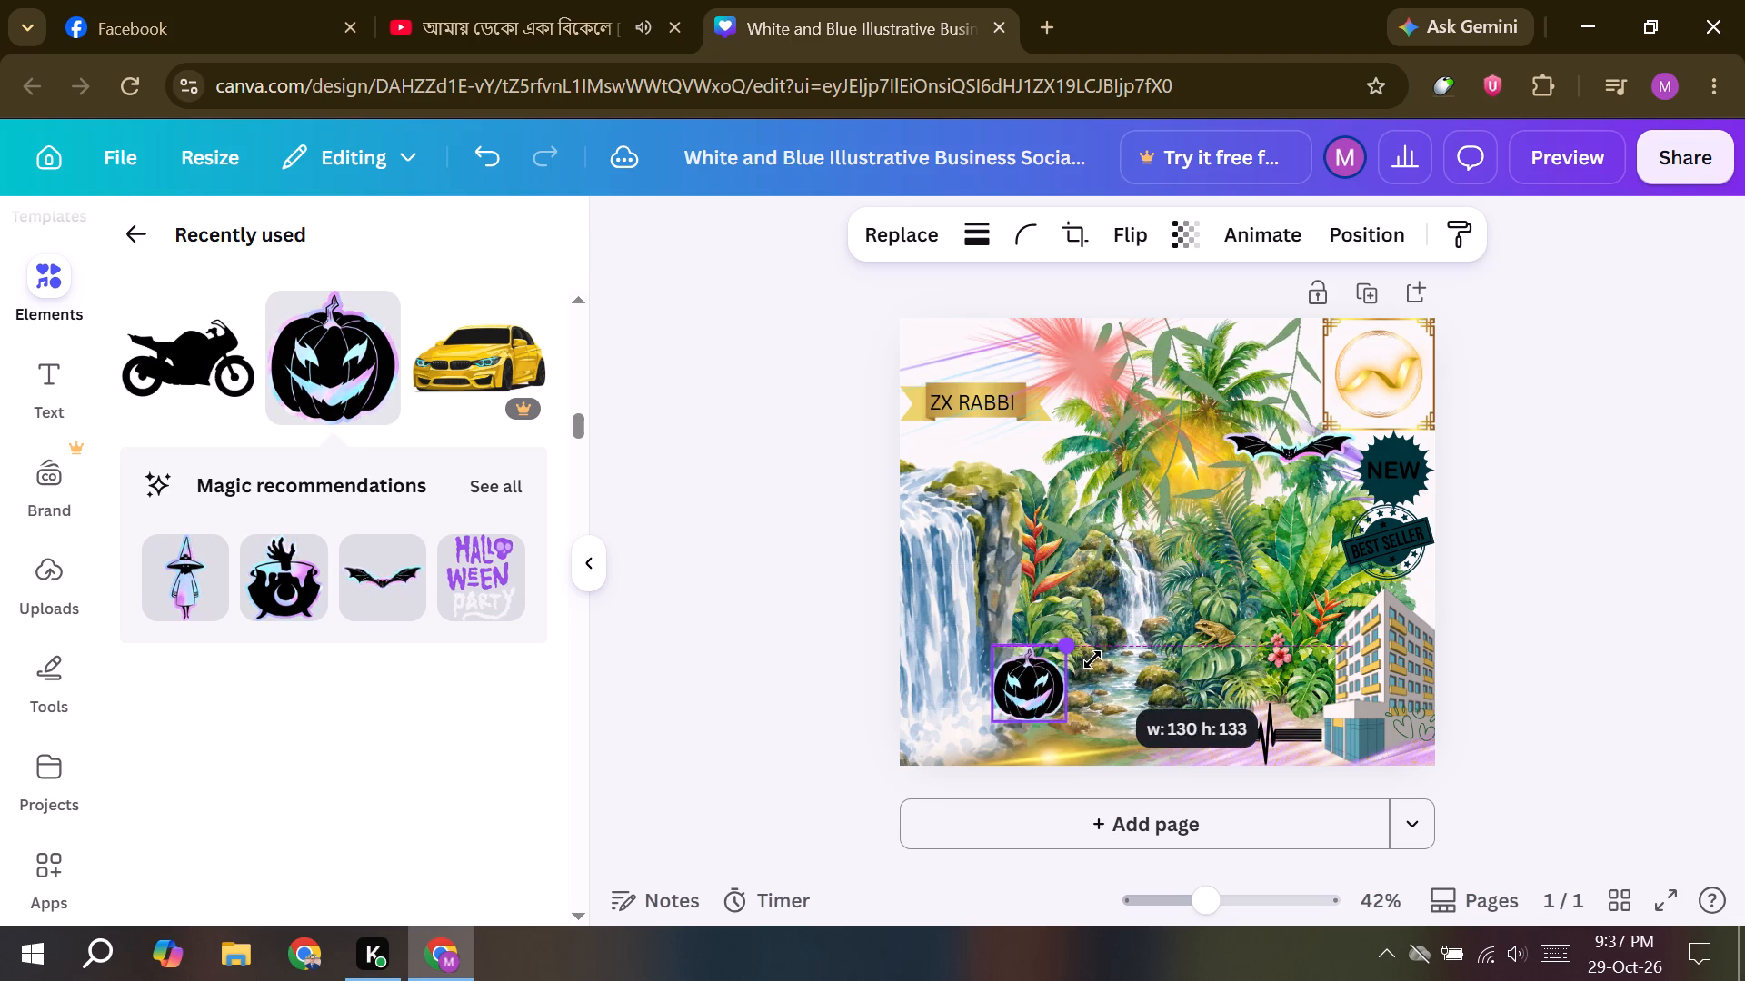
pyautogui.moveTo(1092, 659); pyautogui.dragTo(1446, 320)
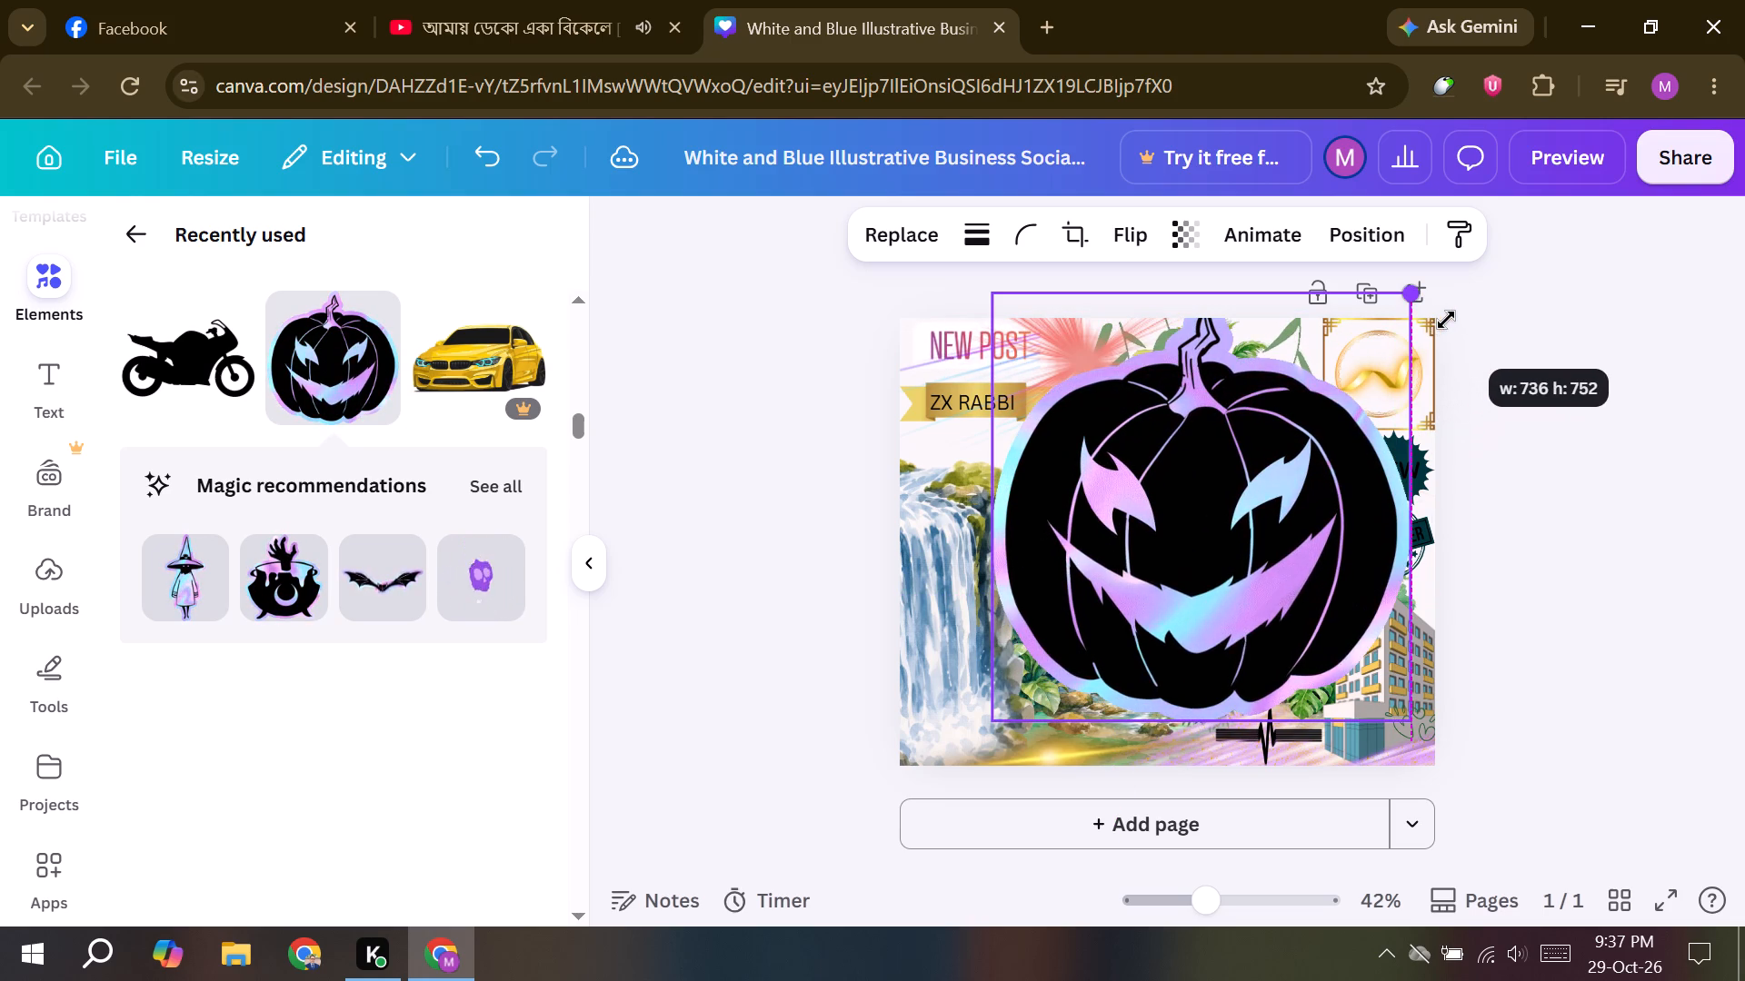
pyautogui.moveTo(1446, 320); pyautogui.dragTo(1428, 342)
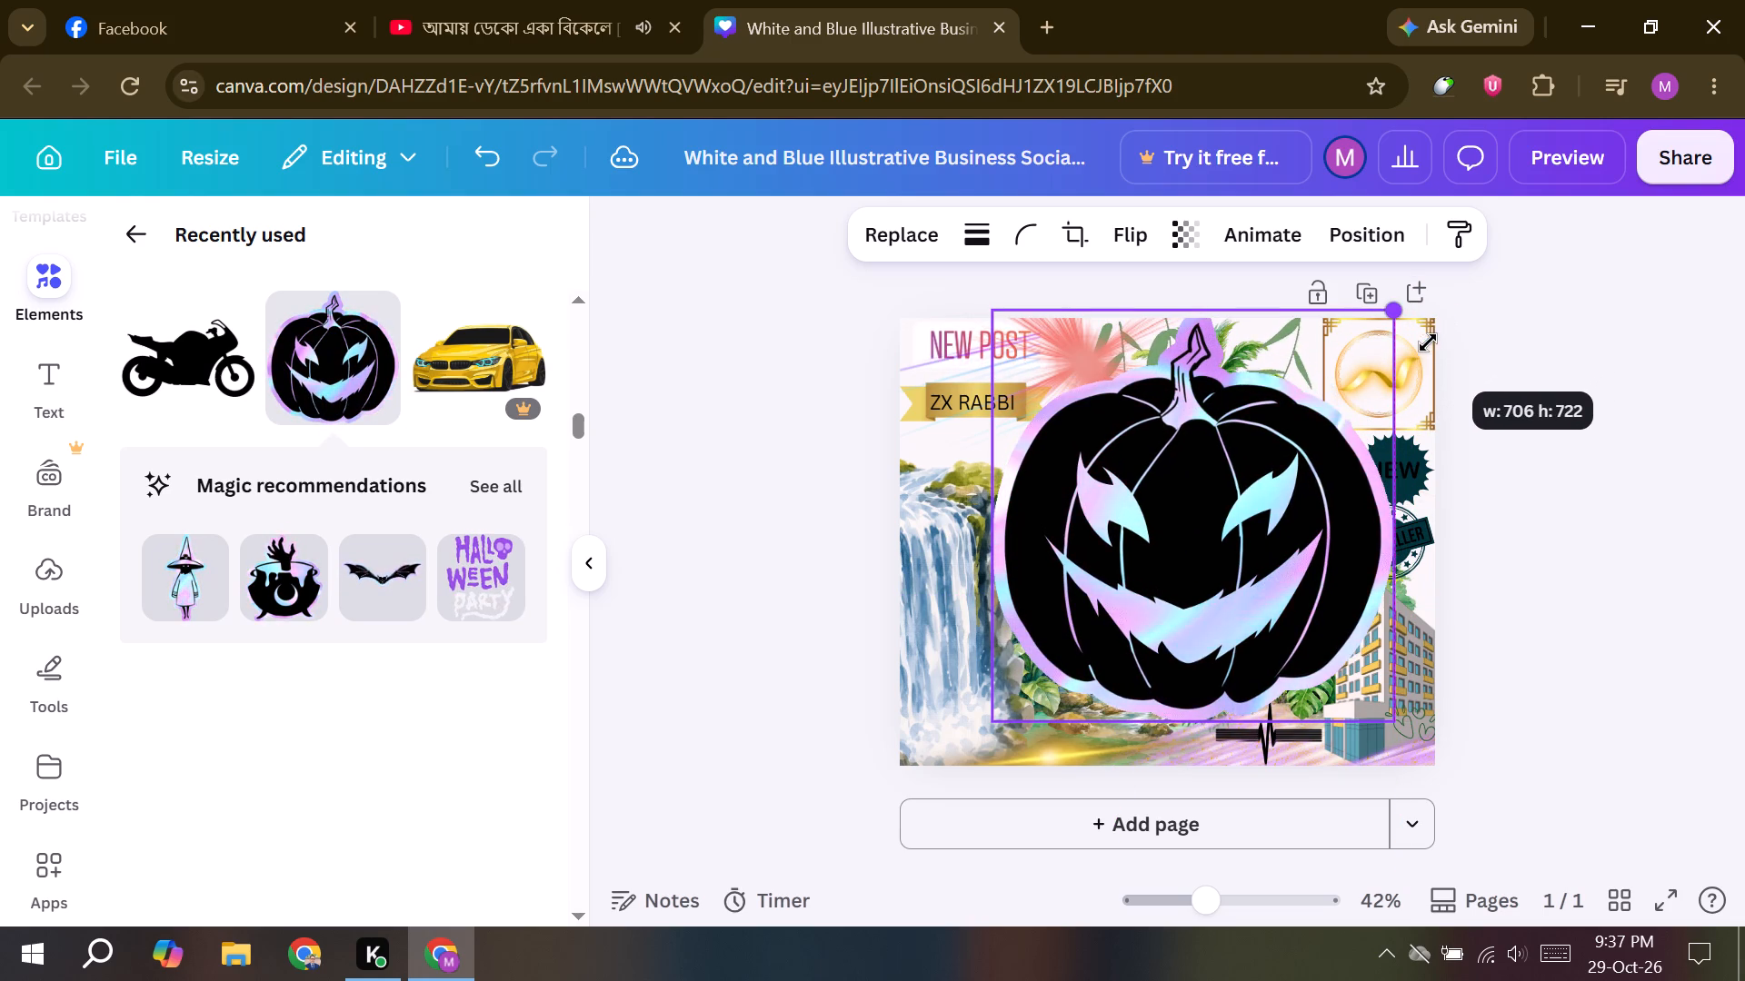
pyautogui.moveTo(1428, 342); pyautogui.dragTo(1395, 379)
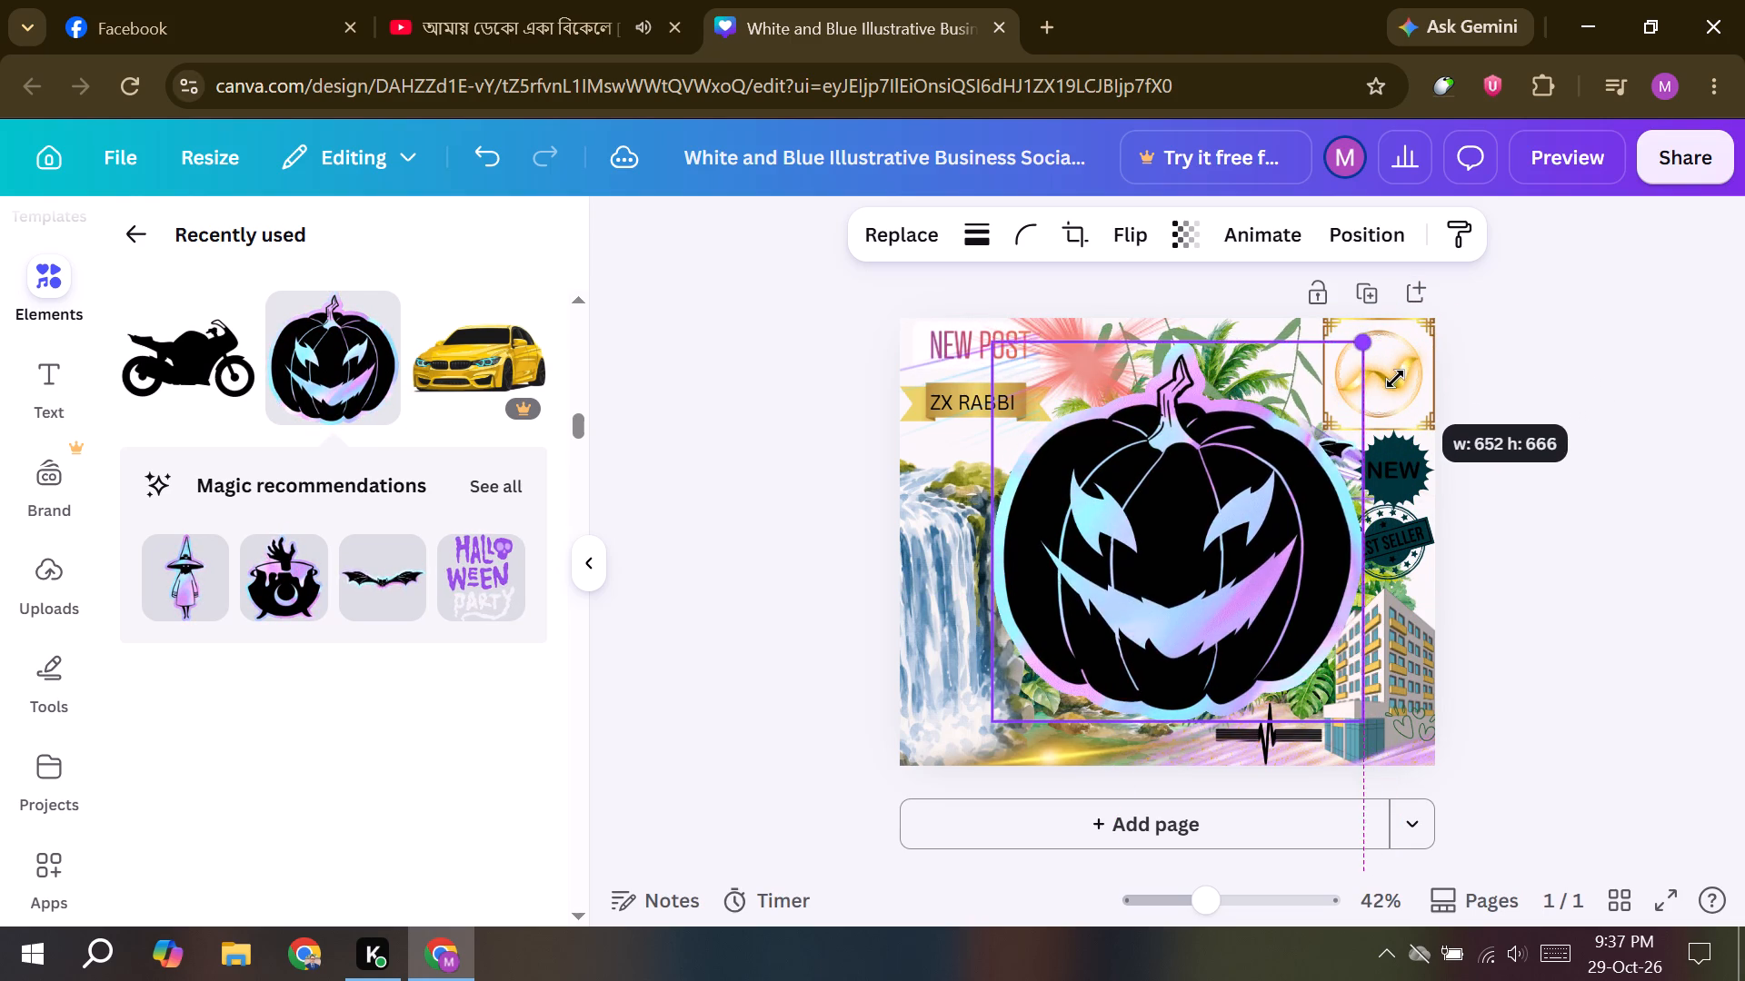
pyautogui.moveTo(1395, 379); pyautogui.dragTo(1371, 435)
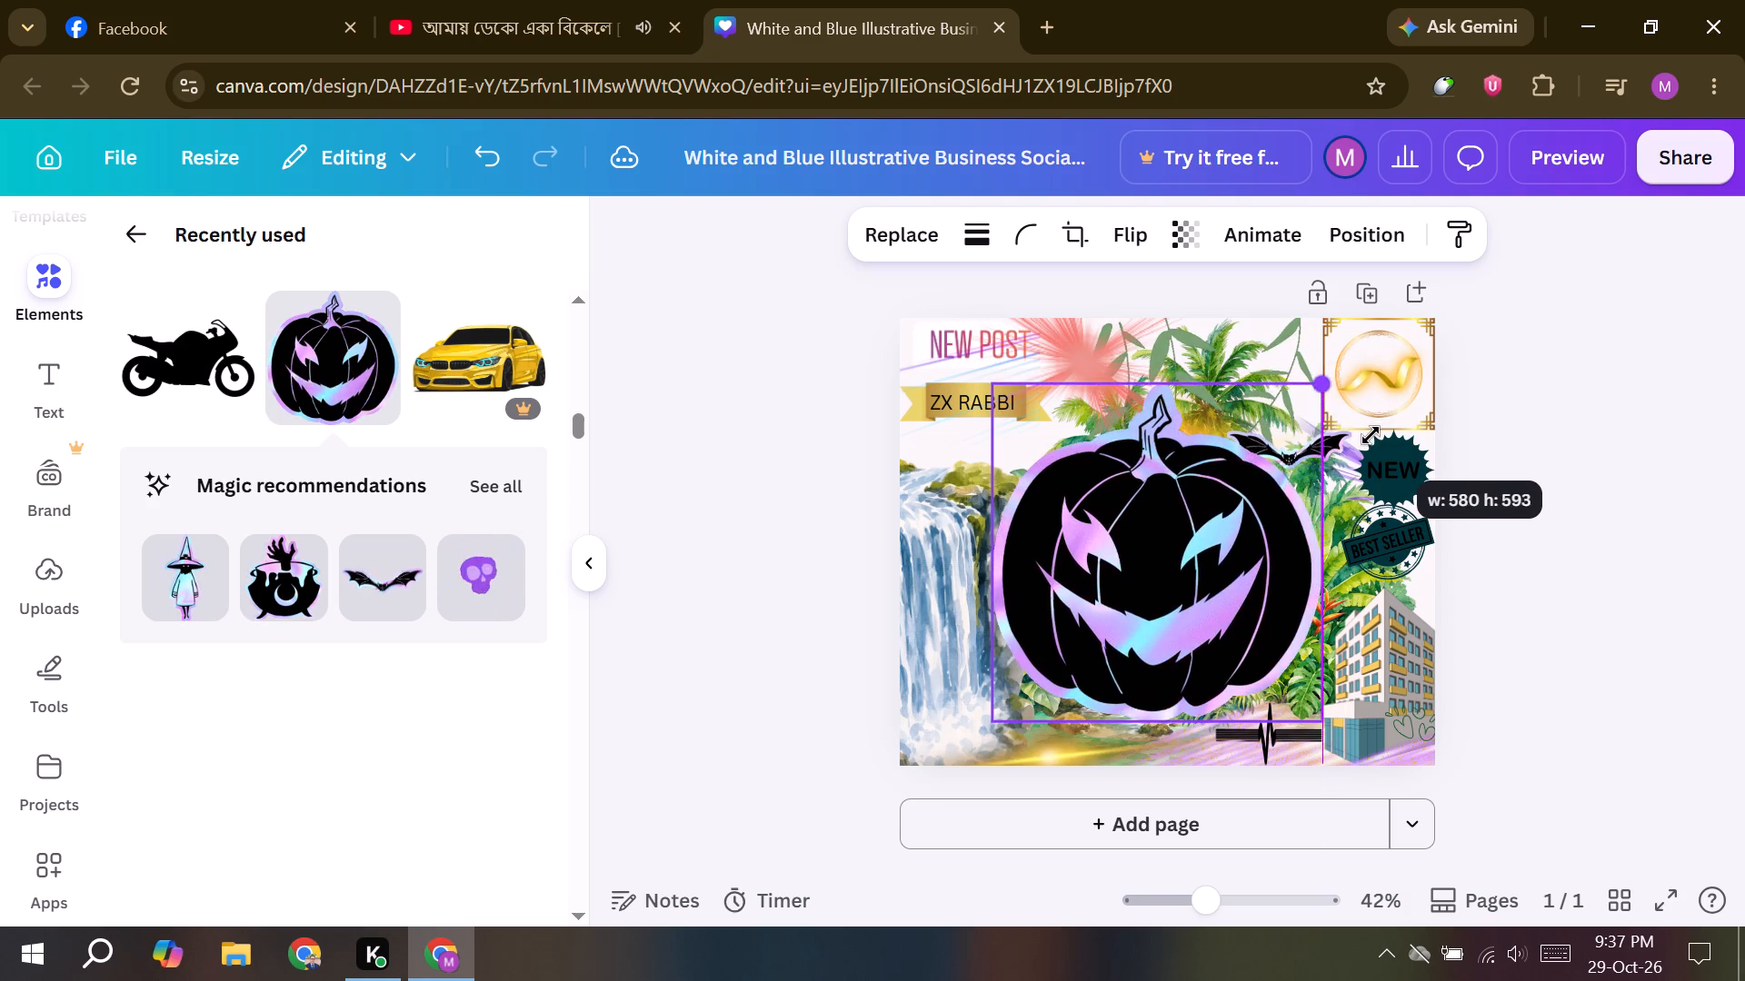
pyautogui.moveTo(1371, 435); pyautogui.dragTo(1341, 484)
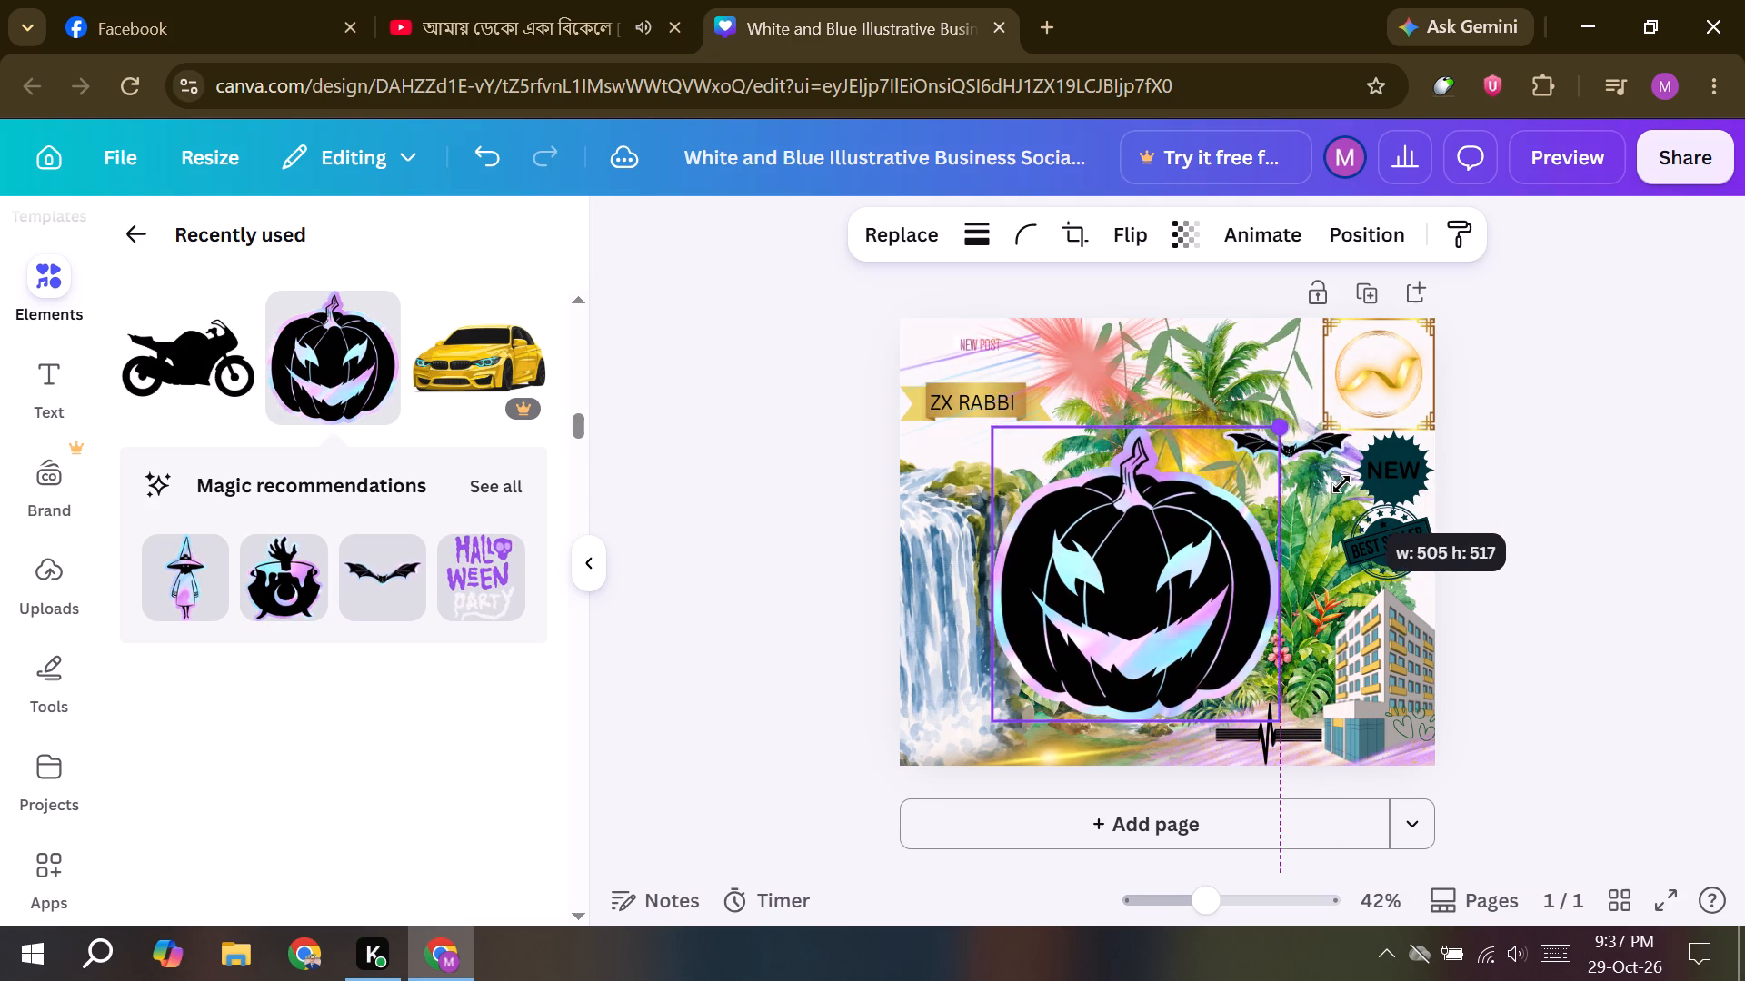
pyautogui.moveTo(1341, 484); pyautogui.dragTo(1318, 540)
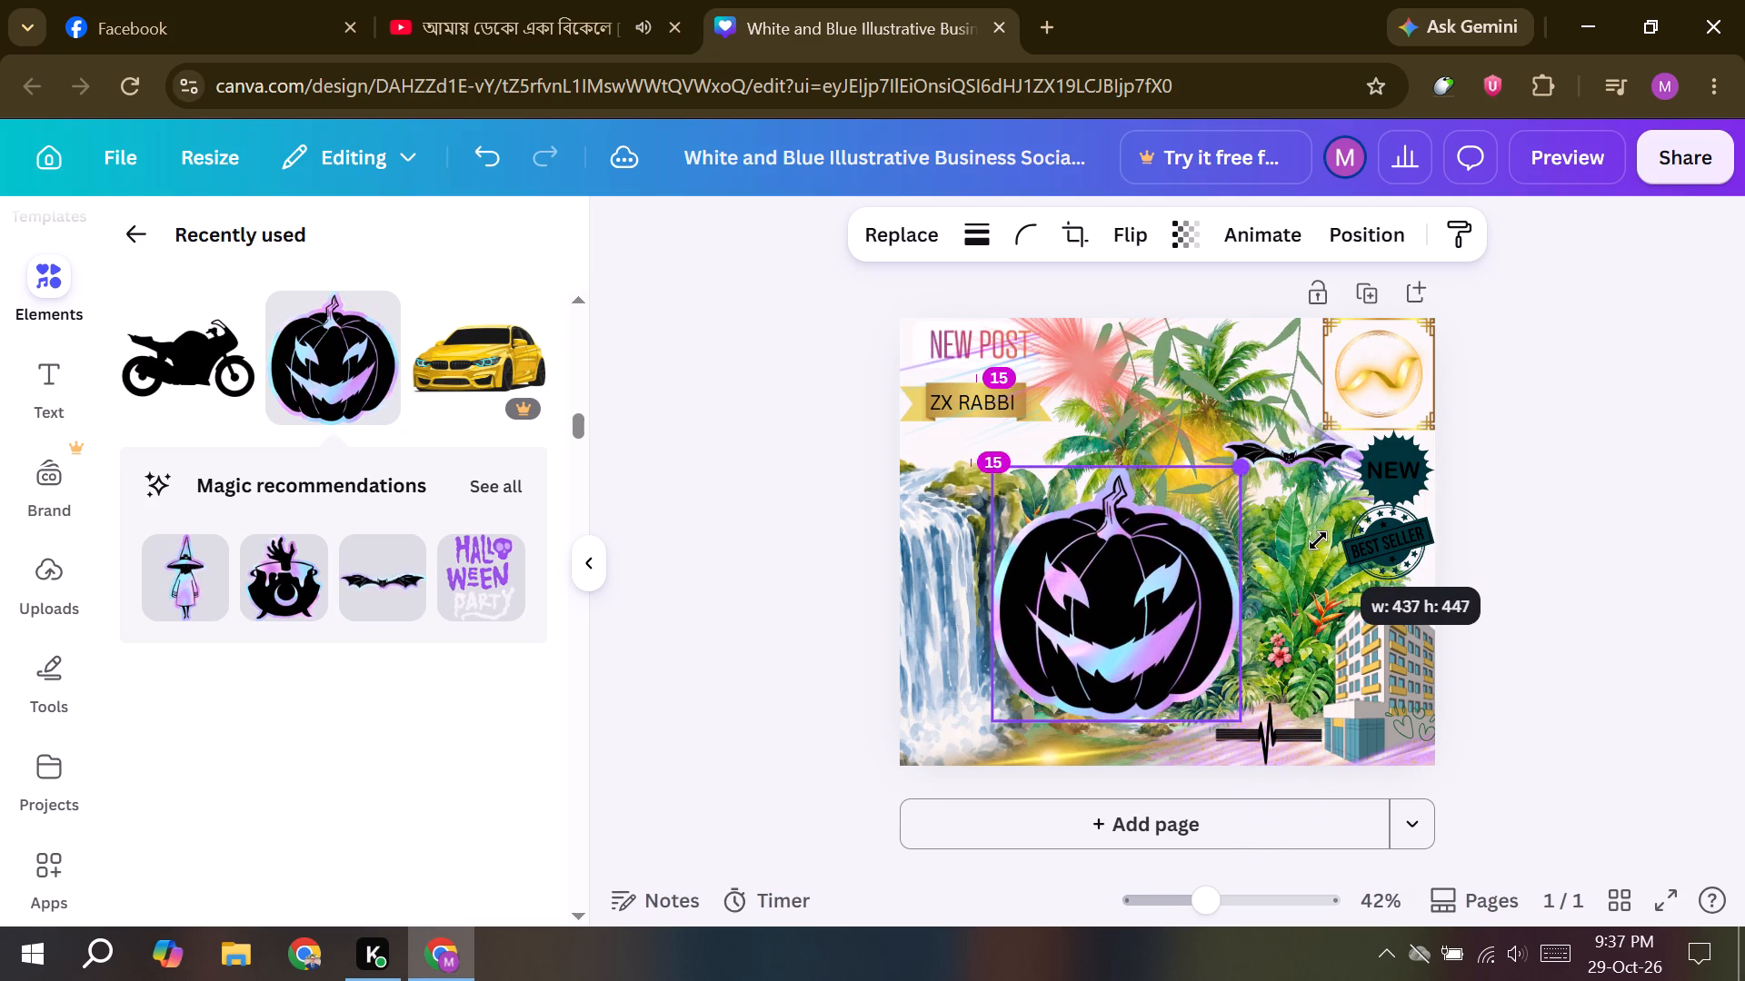
pyautogui.moveTo(1318, 540); pyautogui.dragTo(1288, 582)
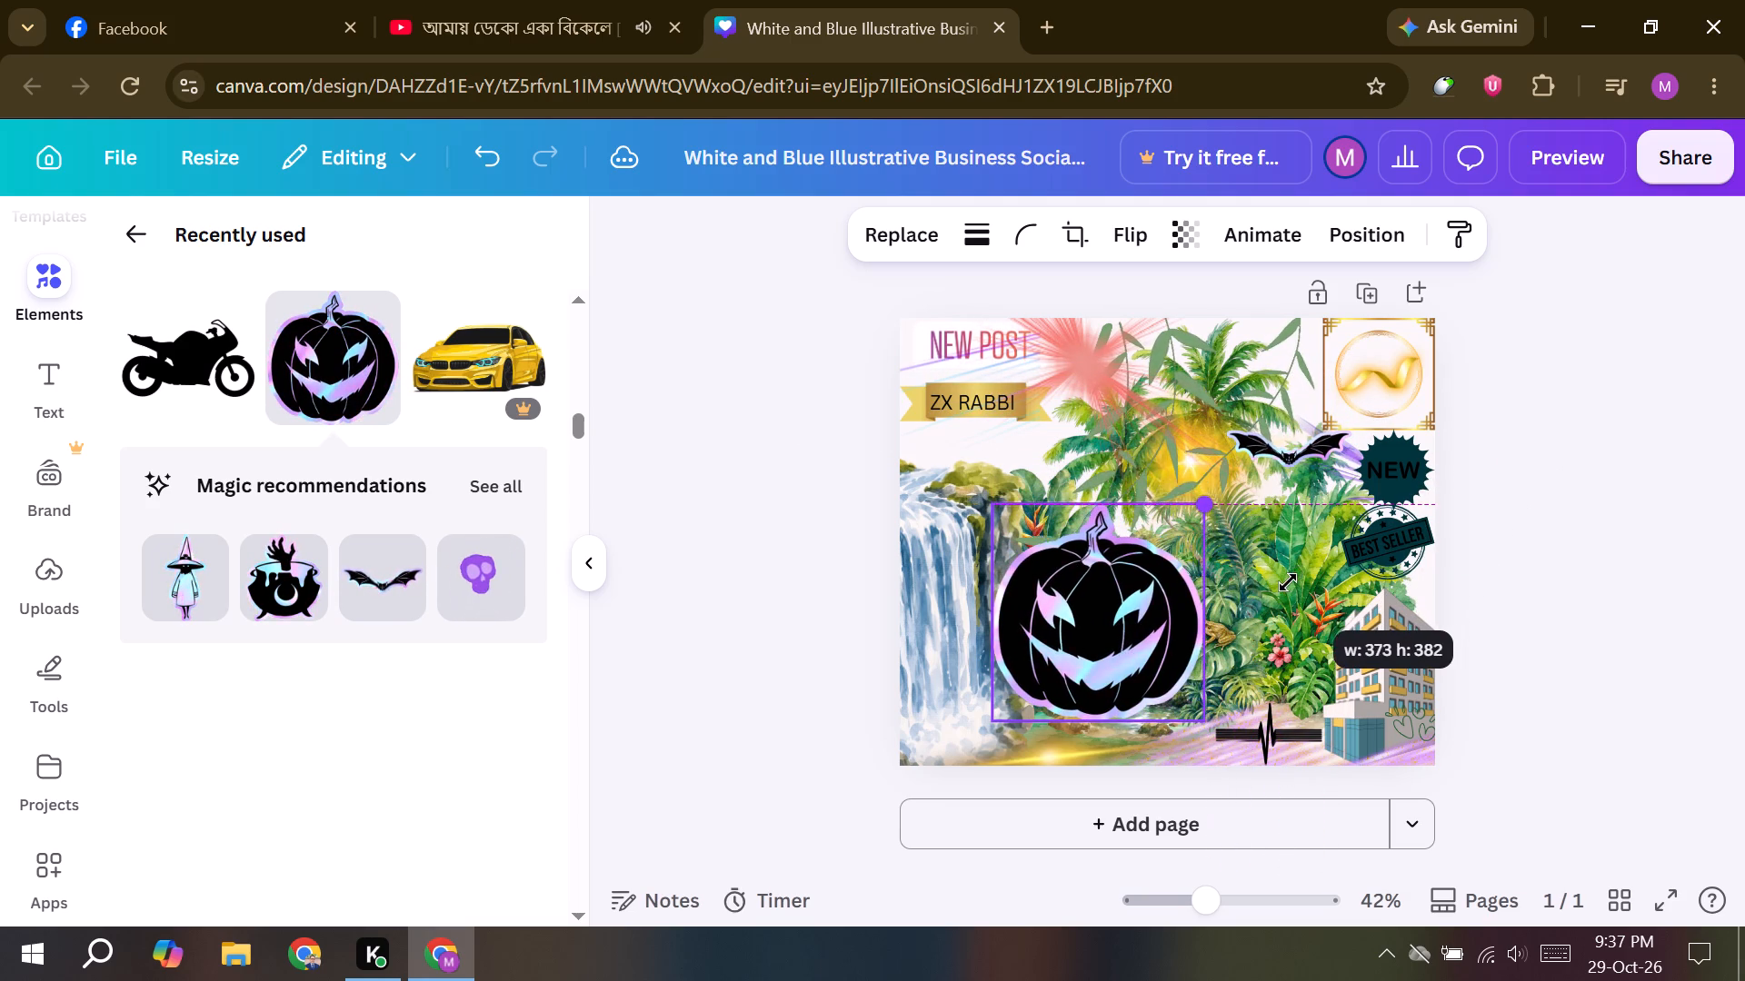
pyautogui.moveTo(1288, 582); pyautogui.dragTo(1218, 663)
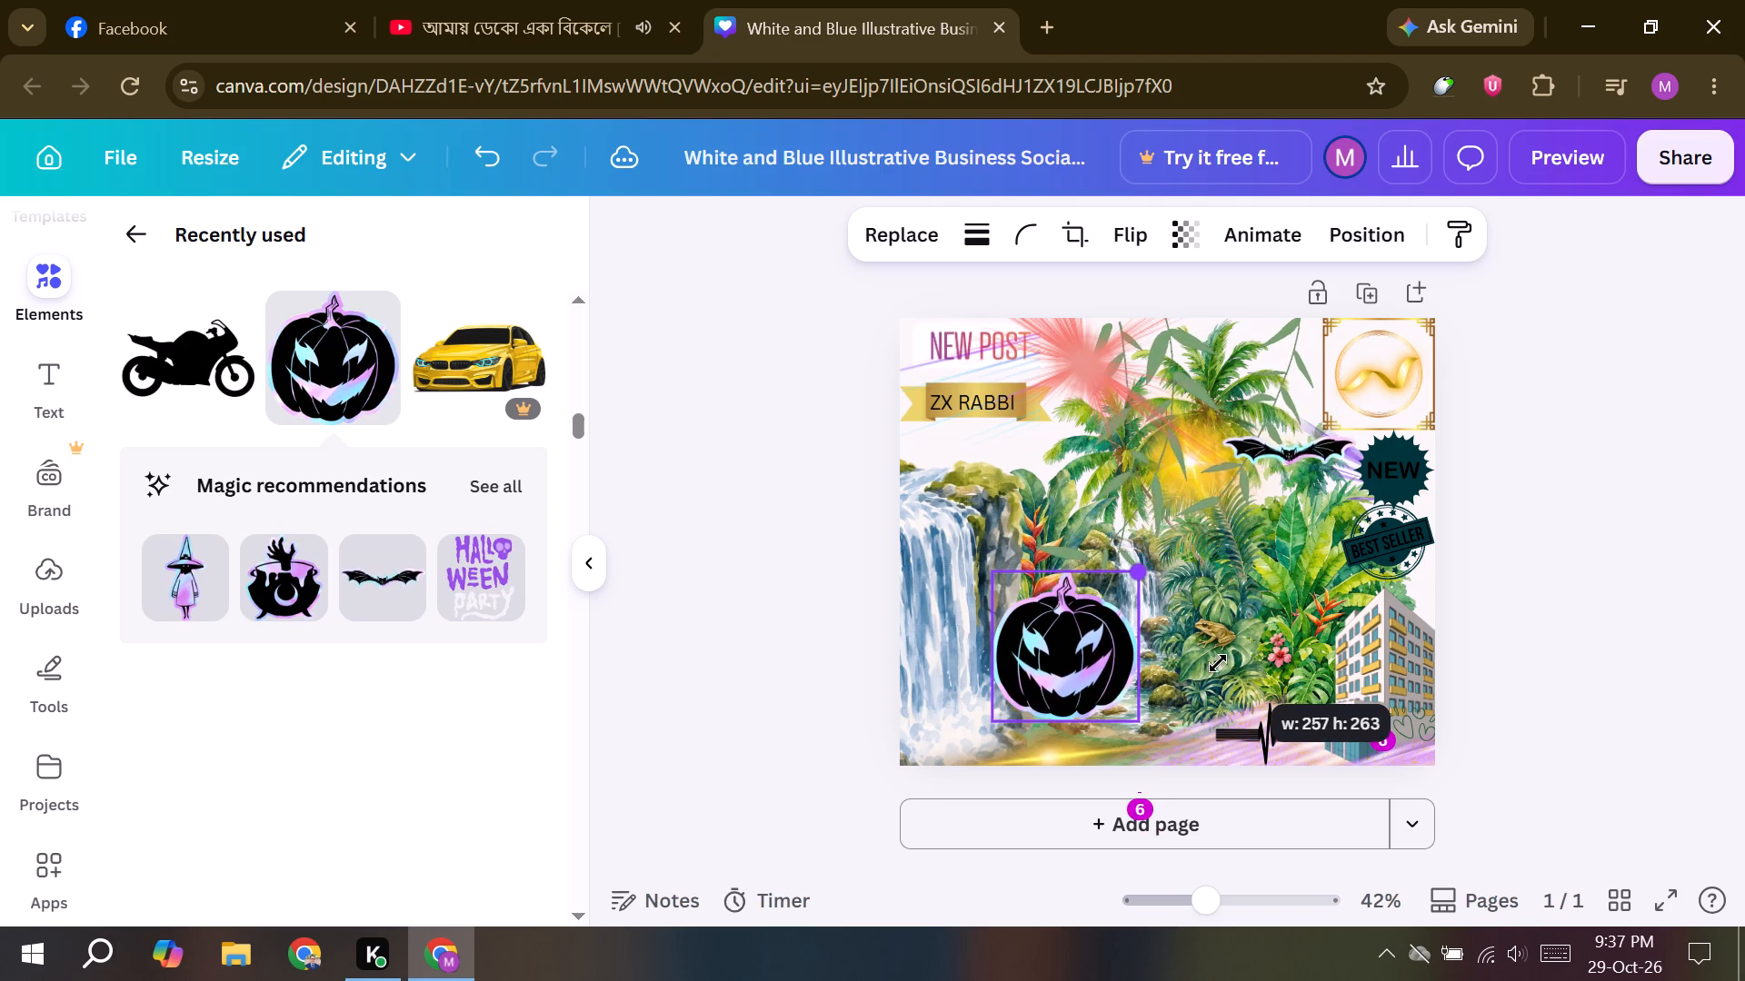
pyautogui.moveTo(1218, 663); pyautogui.dragTo(1175, 716)
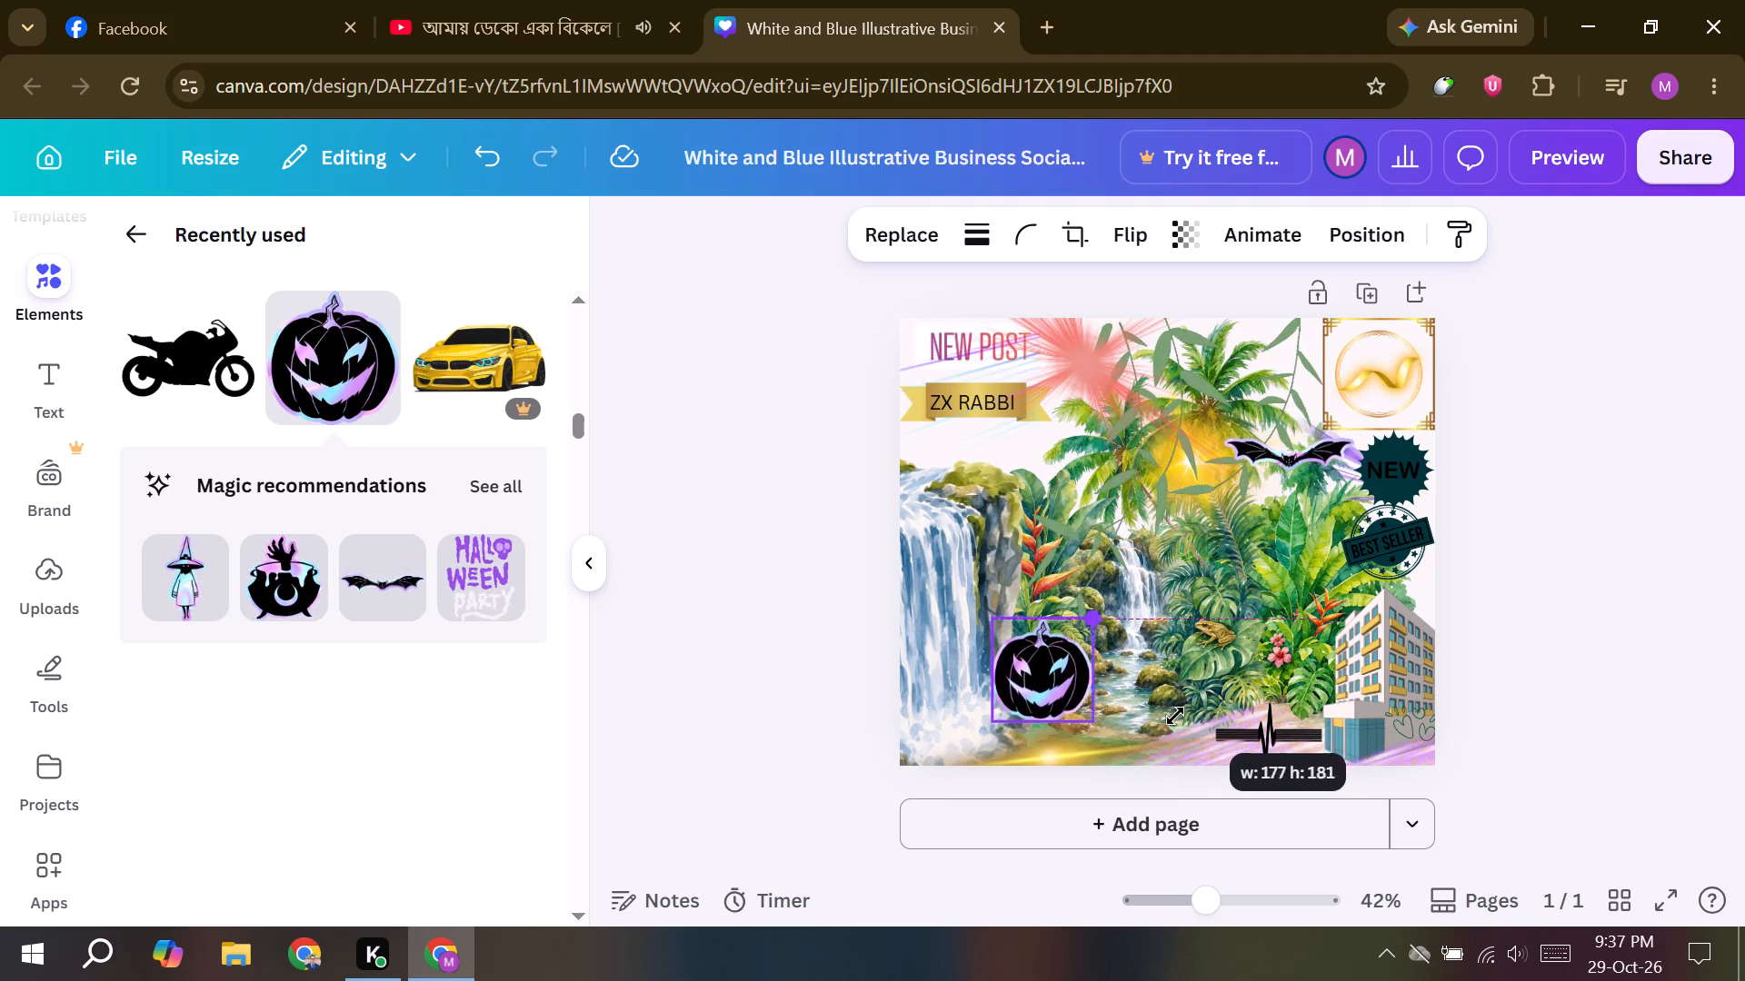
pyautogui.moveTo(1175, 716); pyautogui.dragTo(1198, 711)
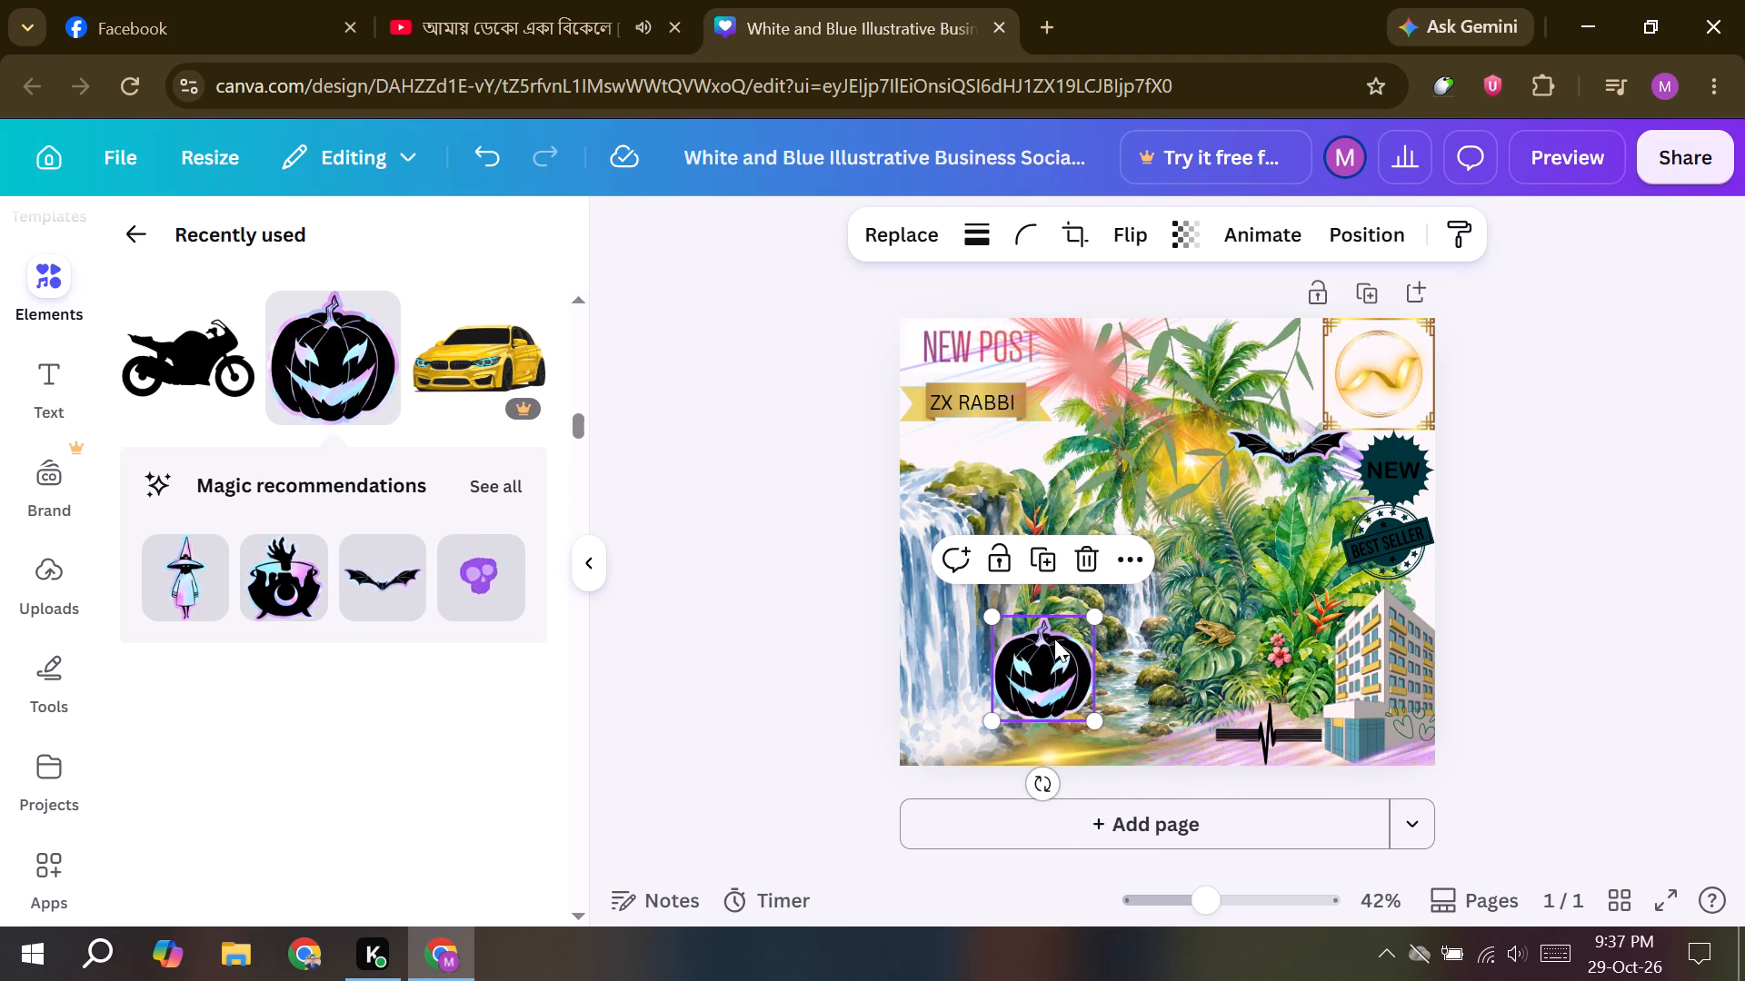
# Shrink the pumpkin to about 130 px wide and place it at the page's bottom edge beside the heartbeat line.
pyautogui.moveTo(1092, 614); pyautogui.dragTo(1071, 642)
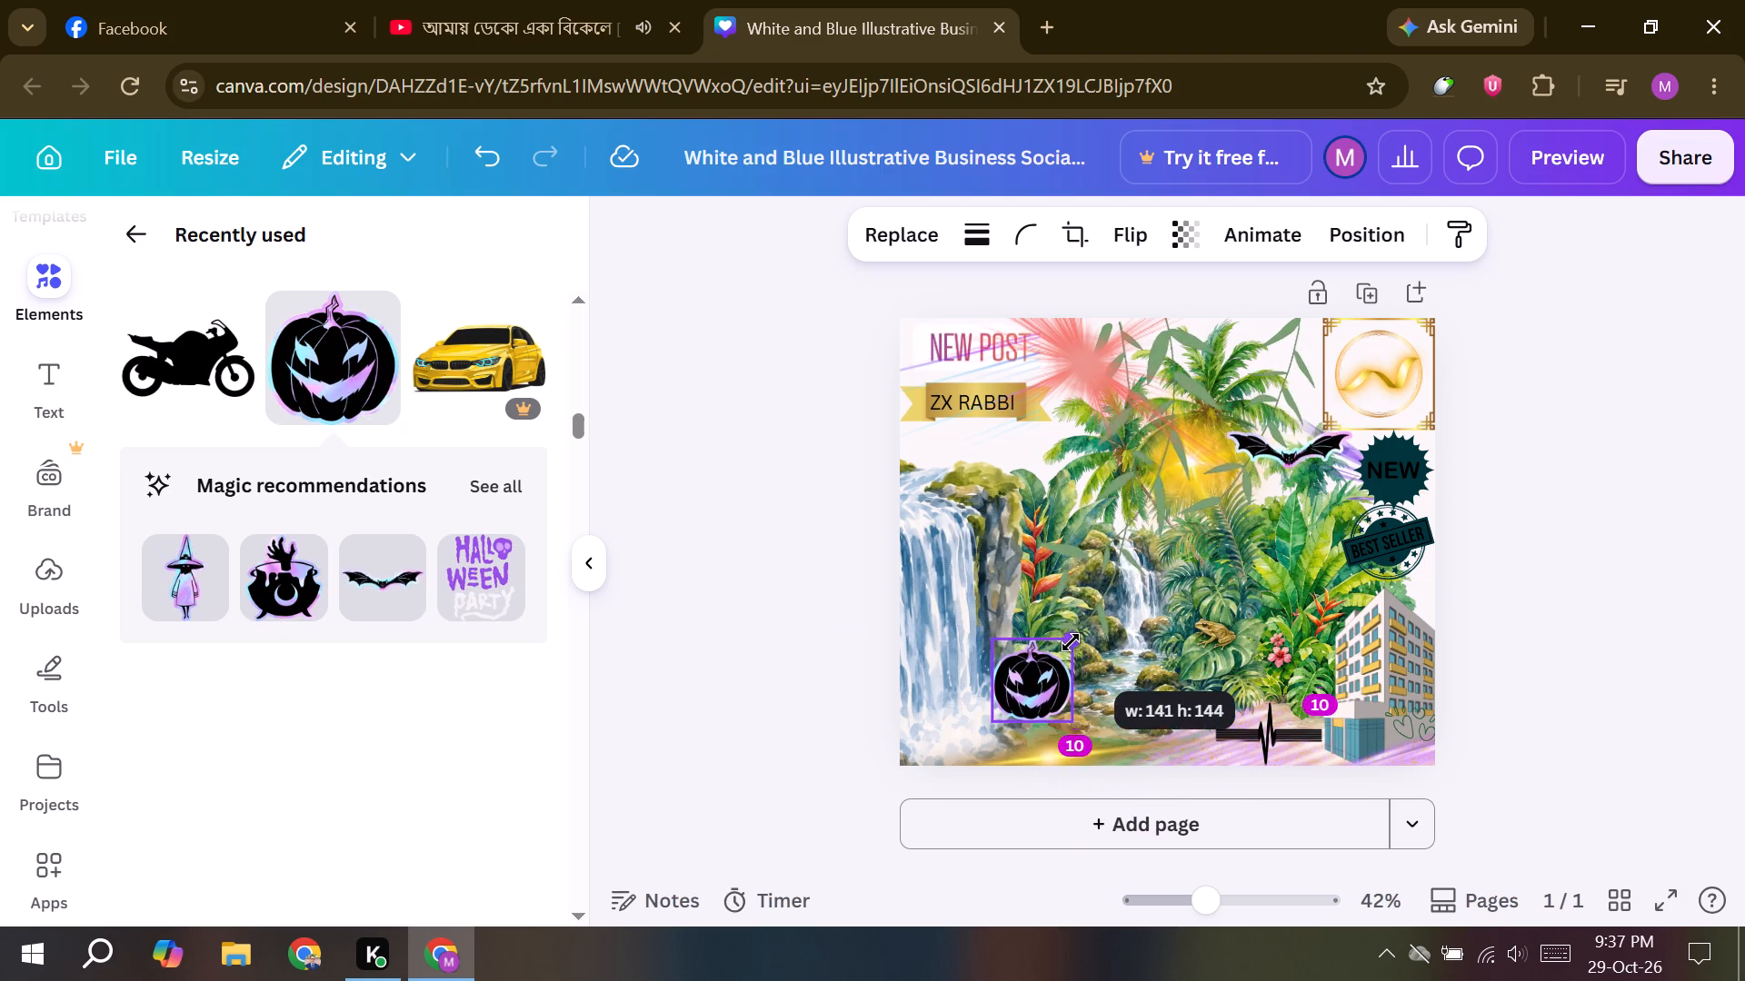
pyautogui.moveTo(1071, 642); pyautogui.dragTo(1071, 645)
pyautogui.moveTo(1042, 682); pyautogui.dragTo(1154, 704)
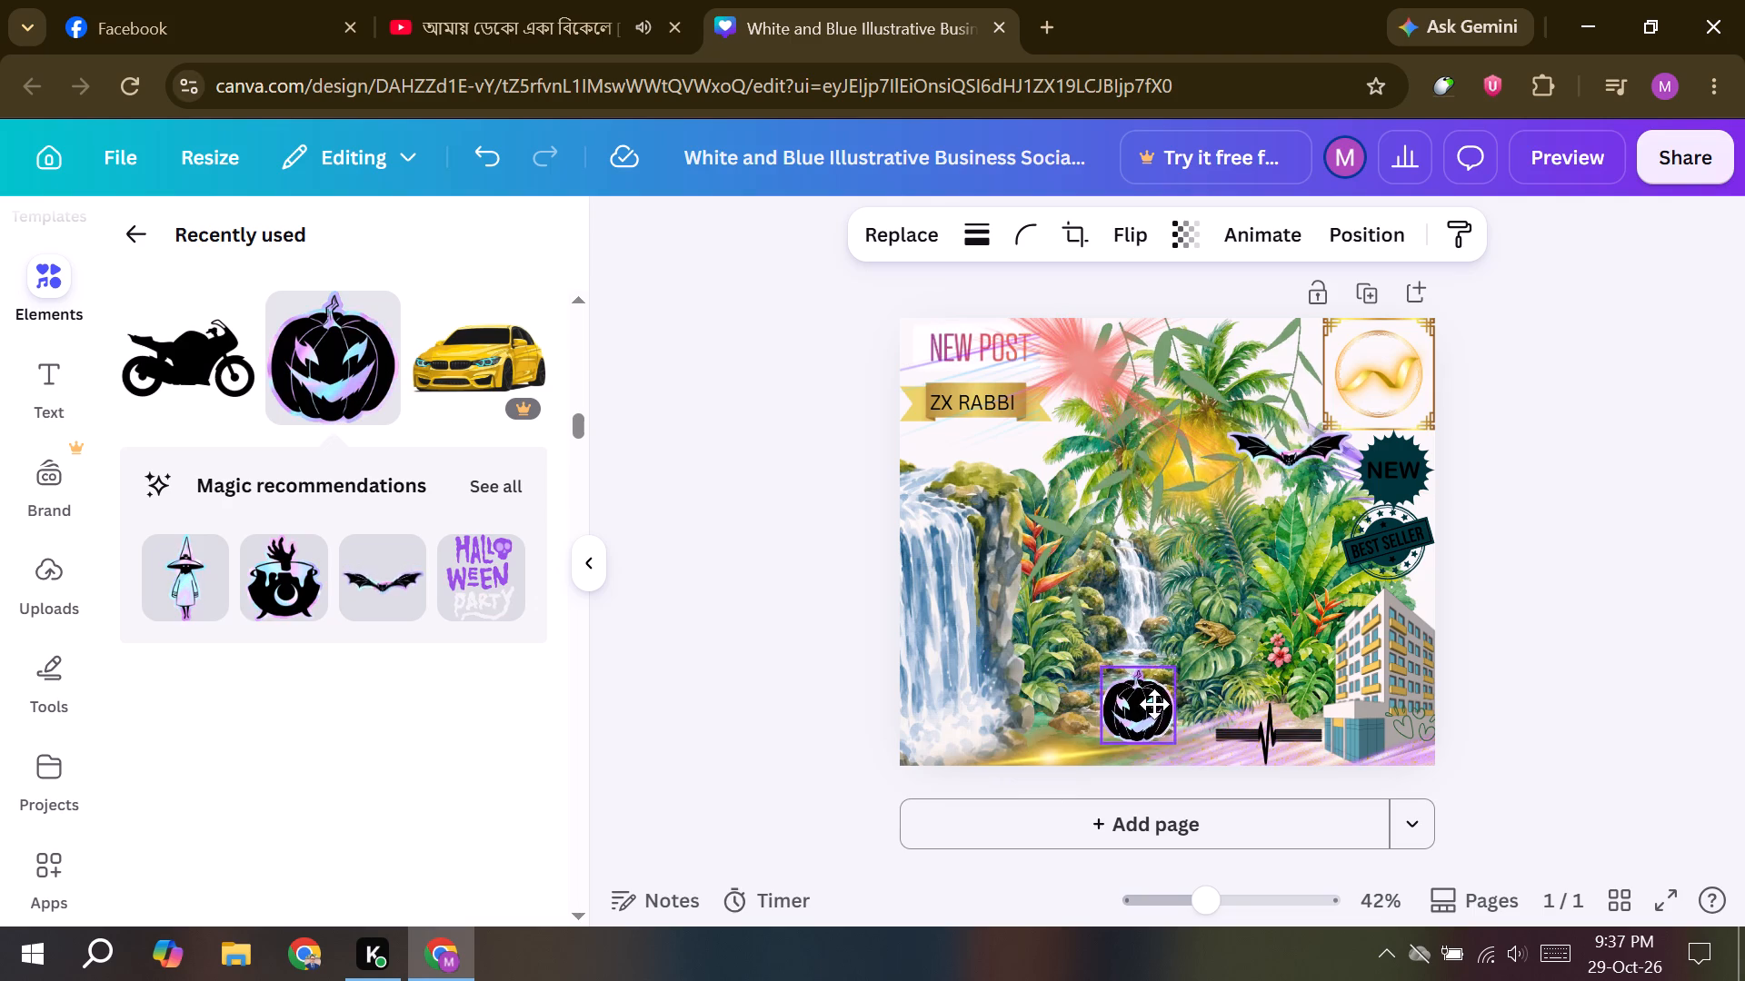
pyautogui.moveTo(1154, 704); pyautogui.dragTo(1174, 723)
# Add the round gold frame from the recently used elements and place it around the pumpkin.
pyautogui.scroll(5, 377, 536)
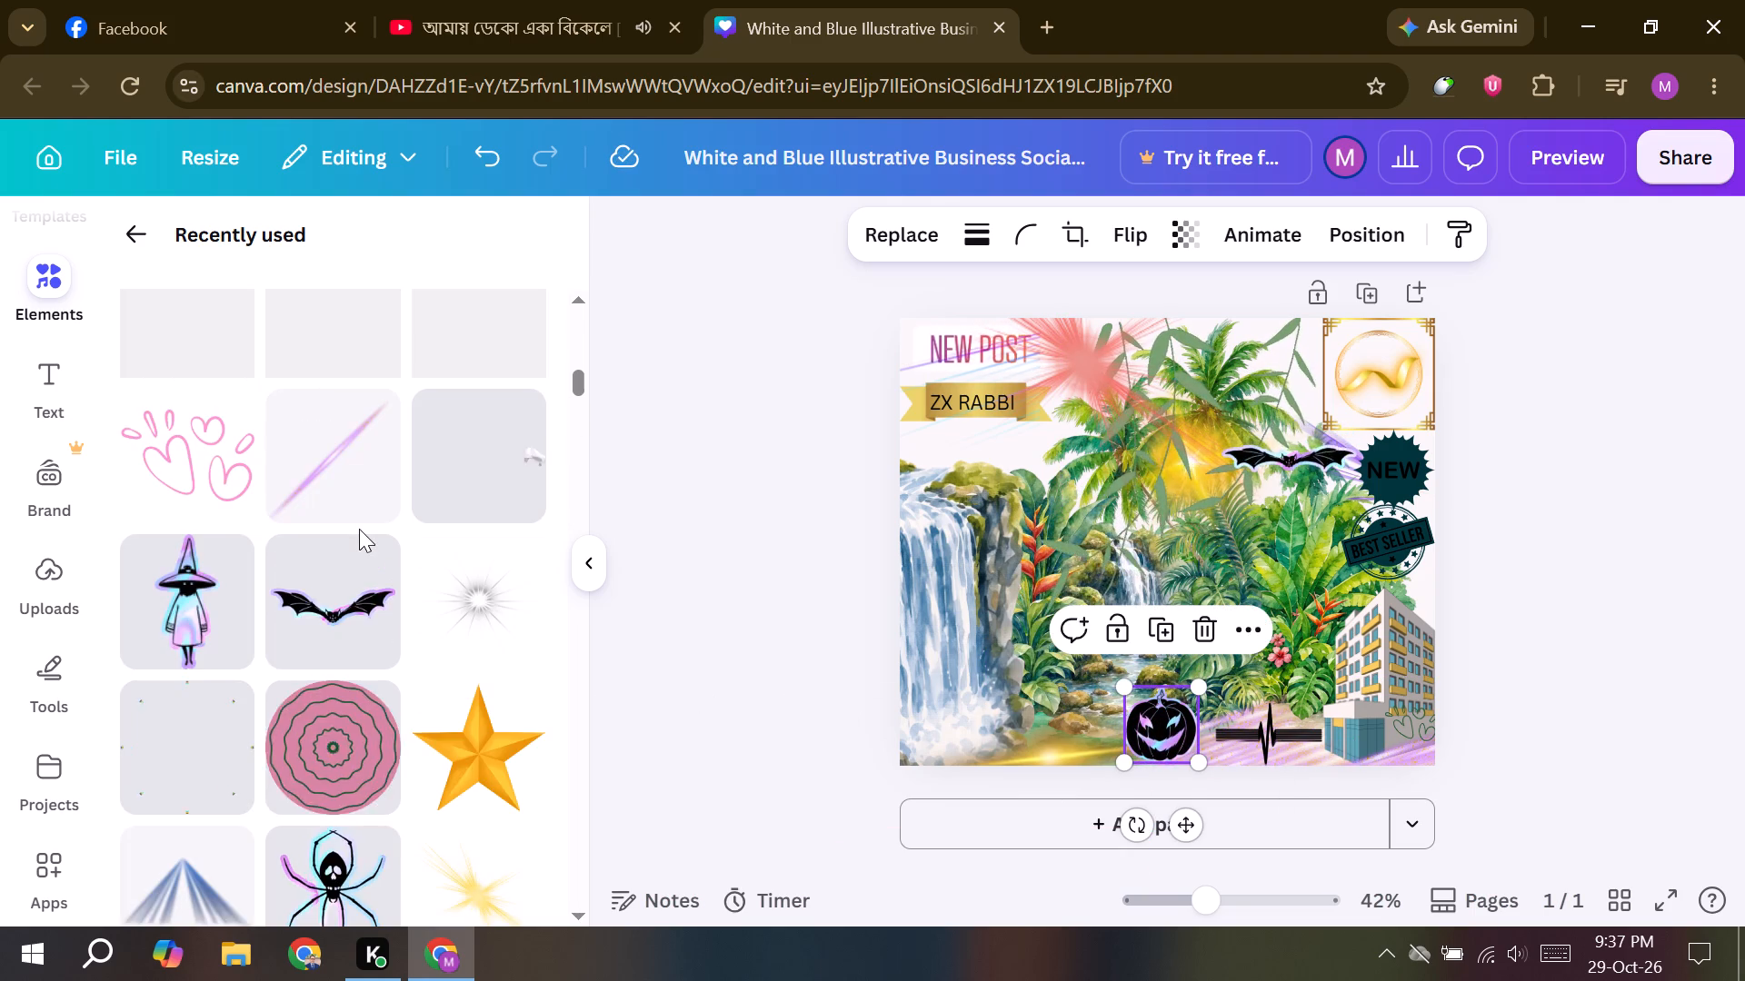
pyautogui.scroll(8, 403, 576)
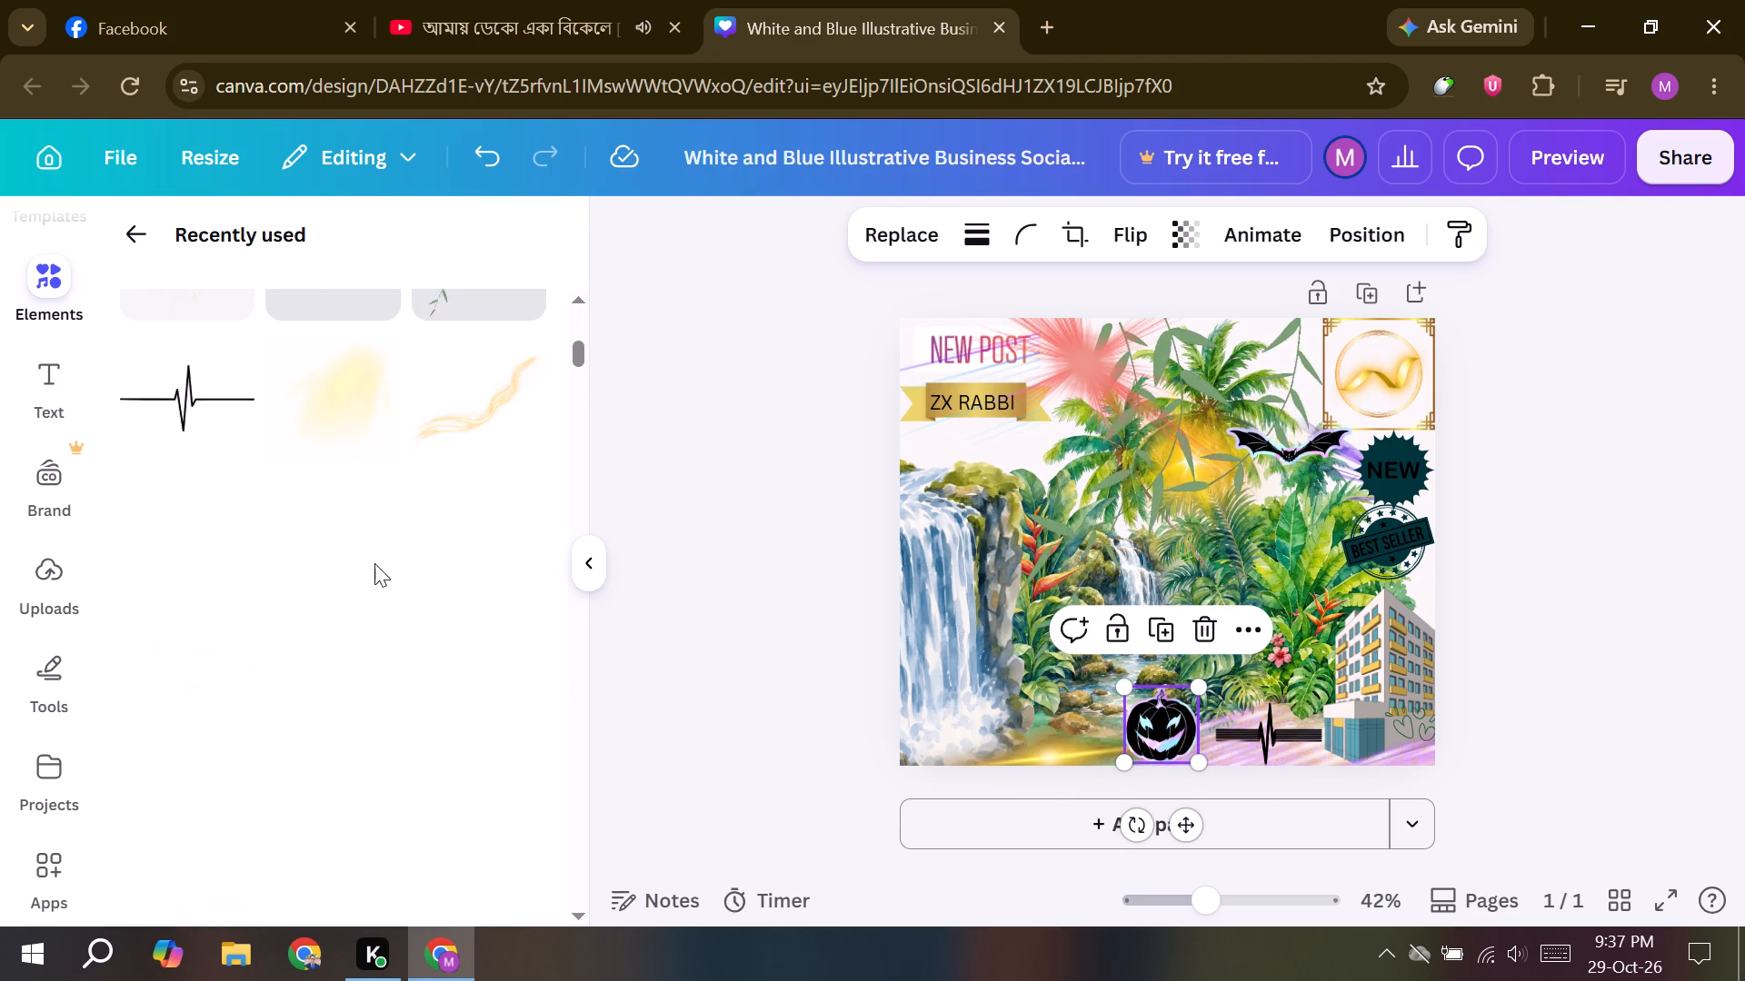
pyautogui.scroll(3, 374, 563)
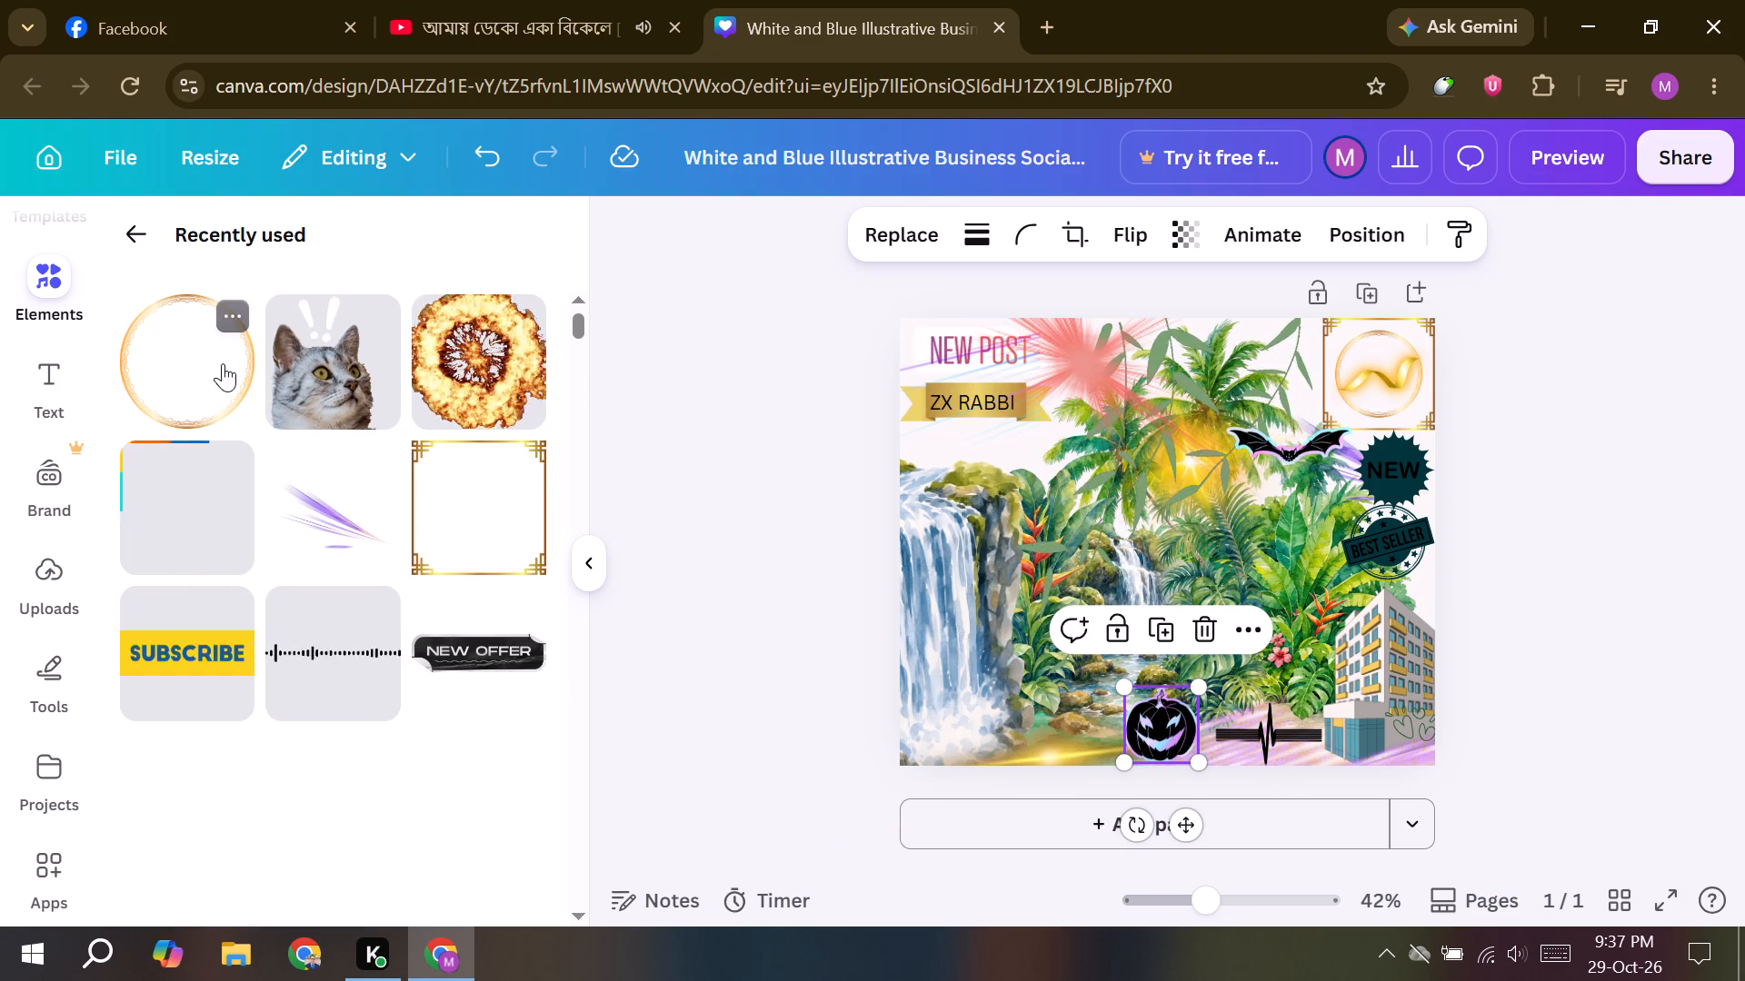
pyautogui.click(223, 363)
pyautogui.moveTo(1162, 550); pyautogui.dragTo(1157, 657)
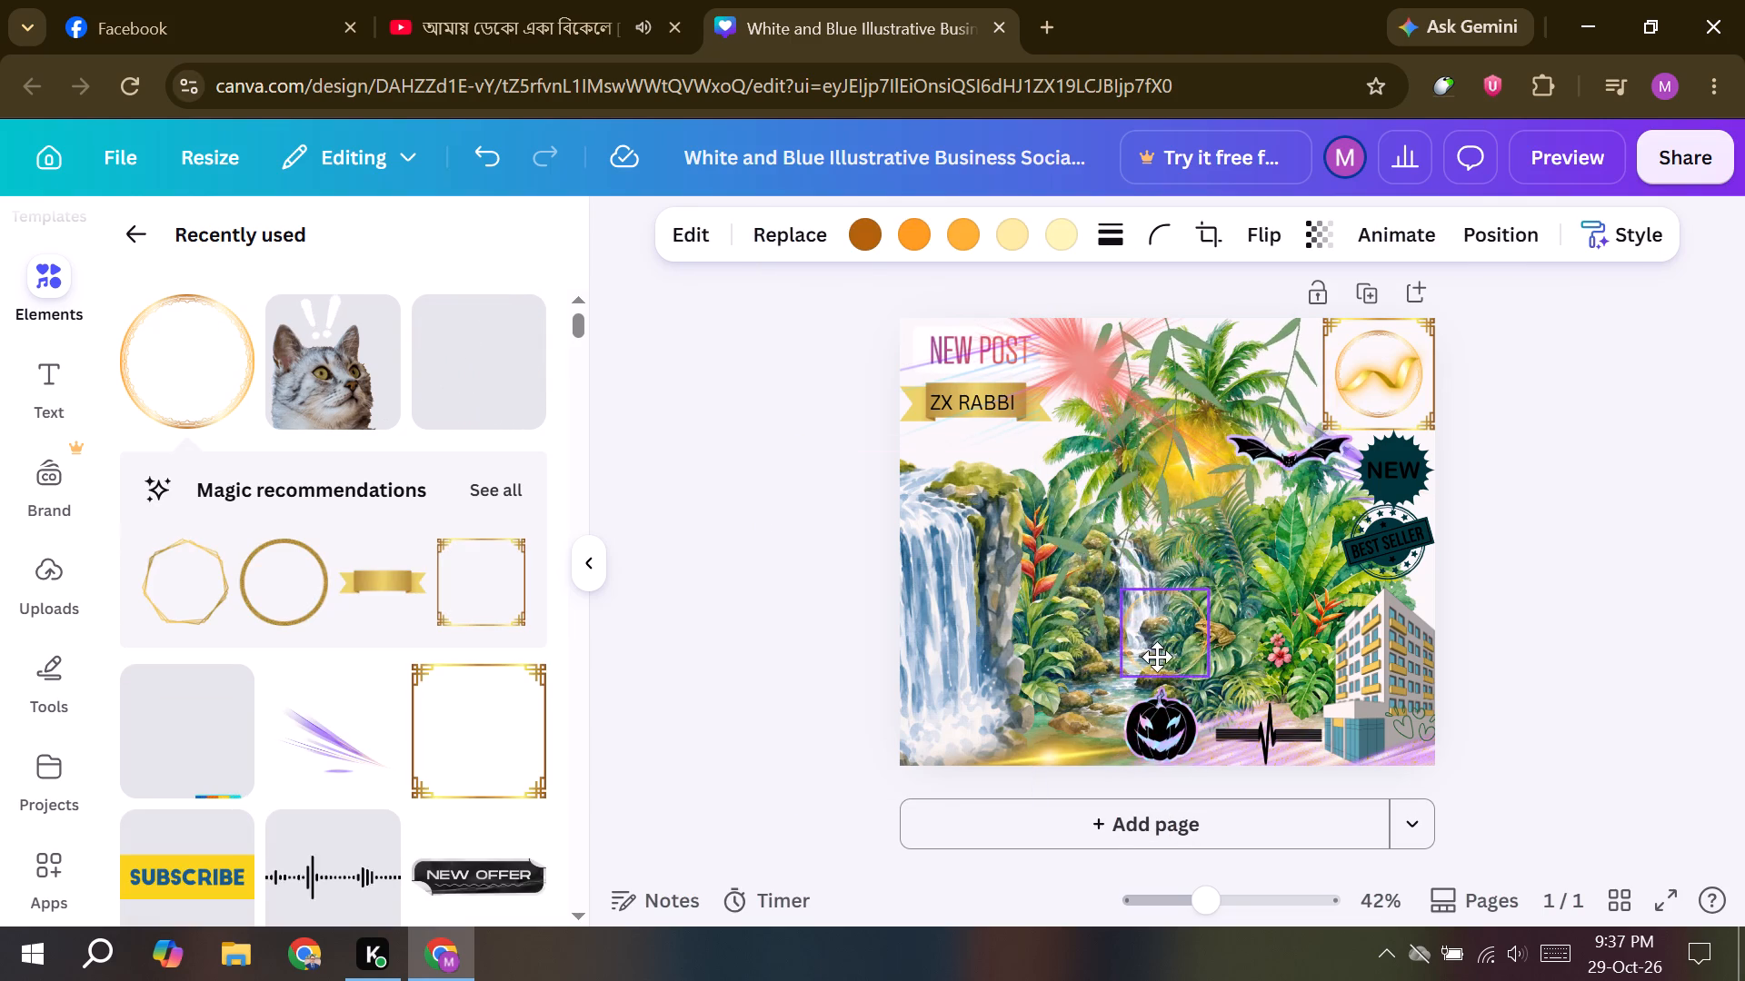
pyautogui.moveTo(1157, 657); pyautogui.dragTo(1155, 733)
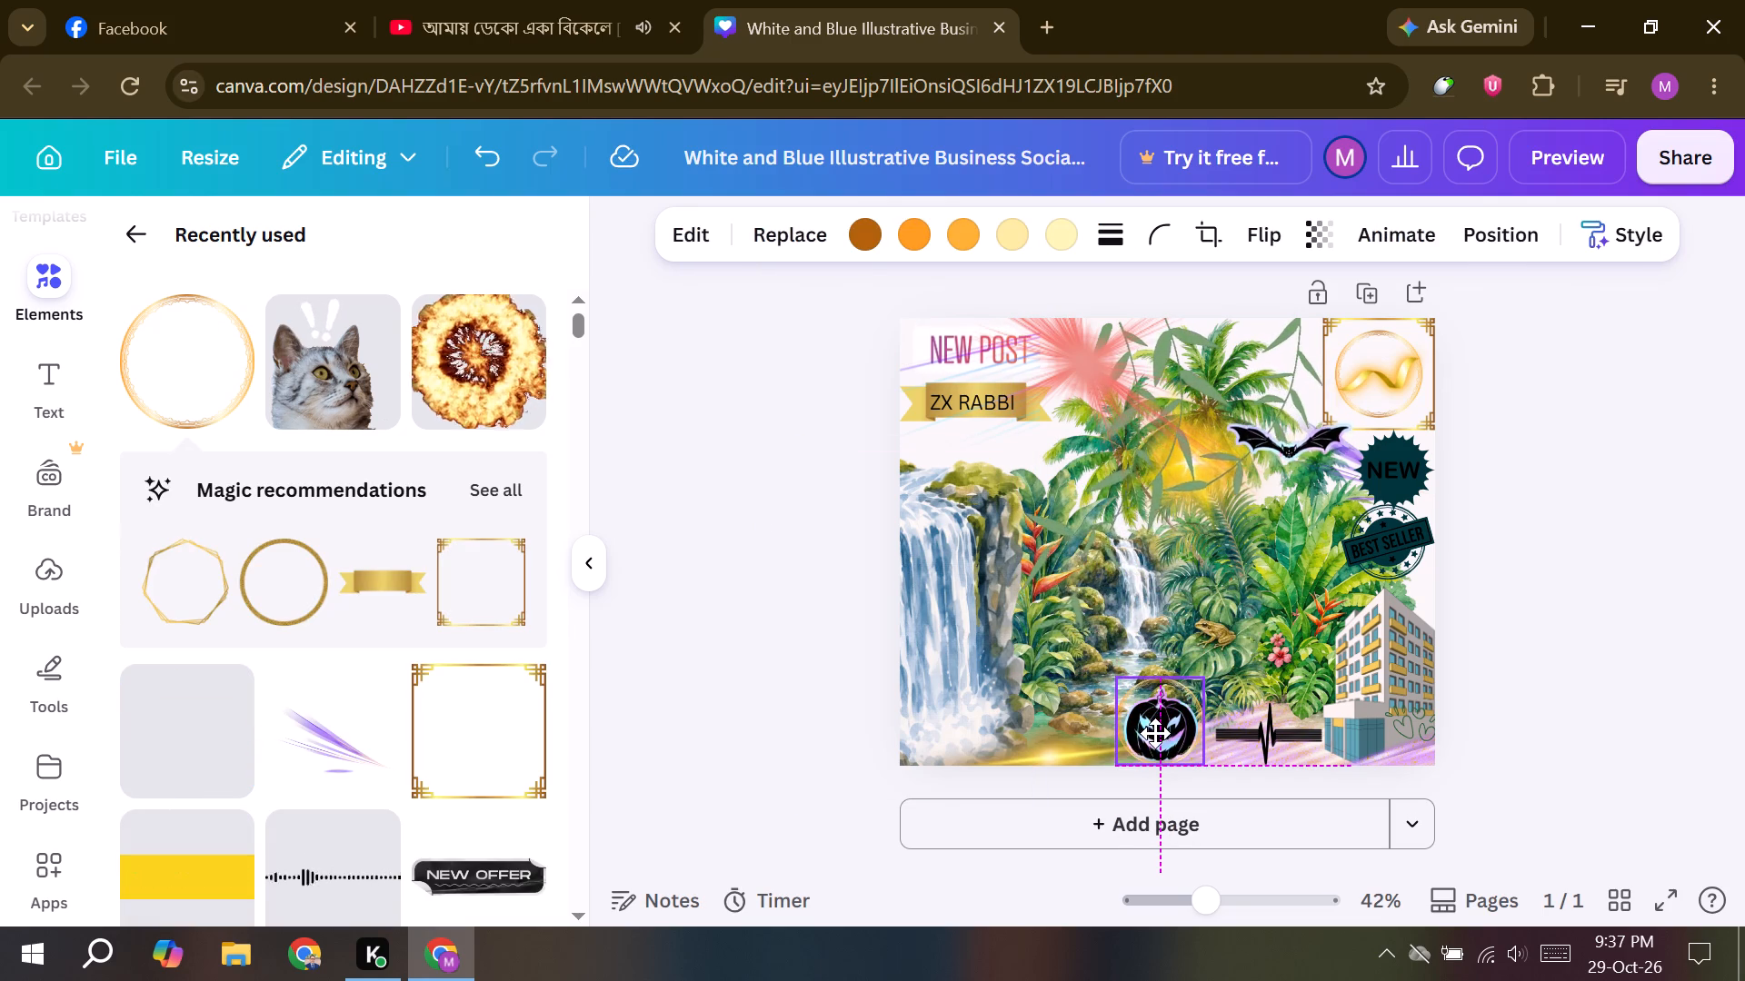
pyautogui.moveTo(1155, 733); pyautogui.dragTo(1152, 738)
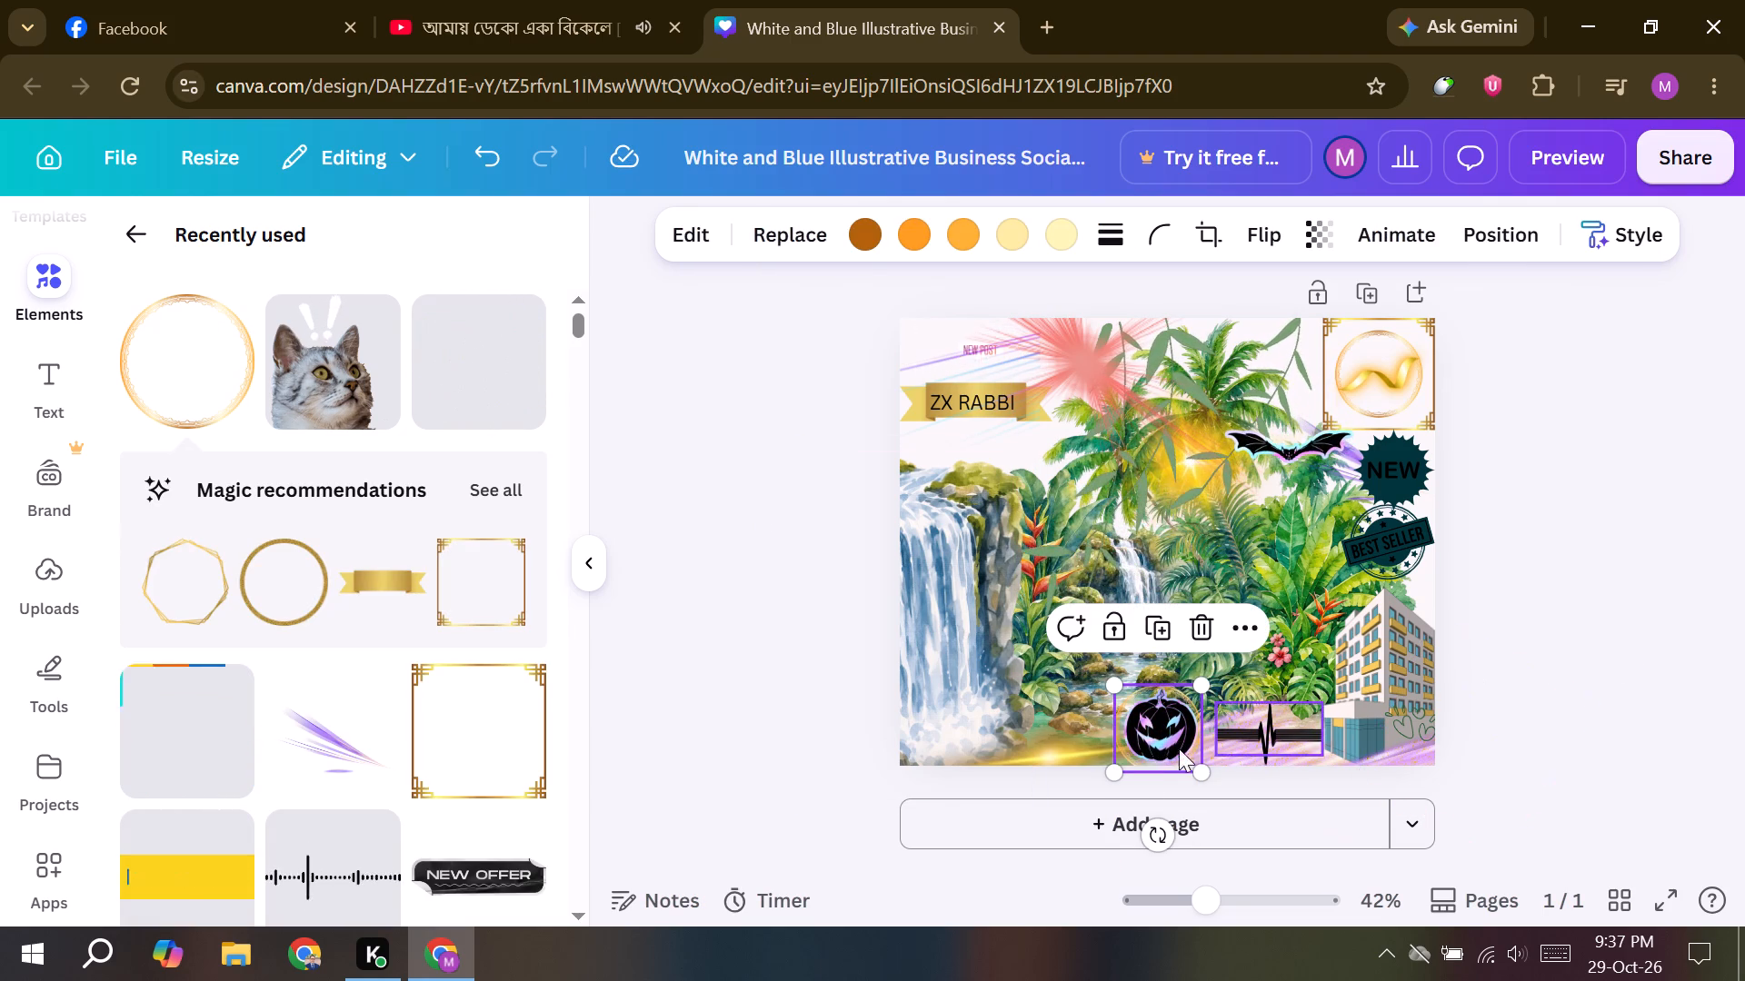
pyautogui.click(1154, 752)
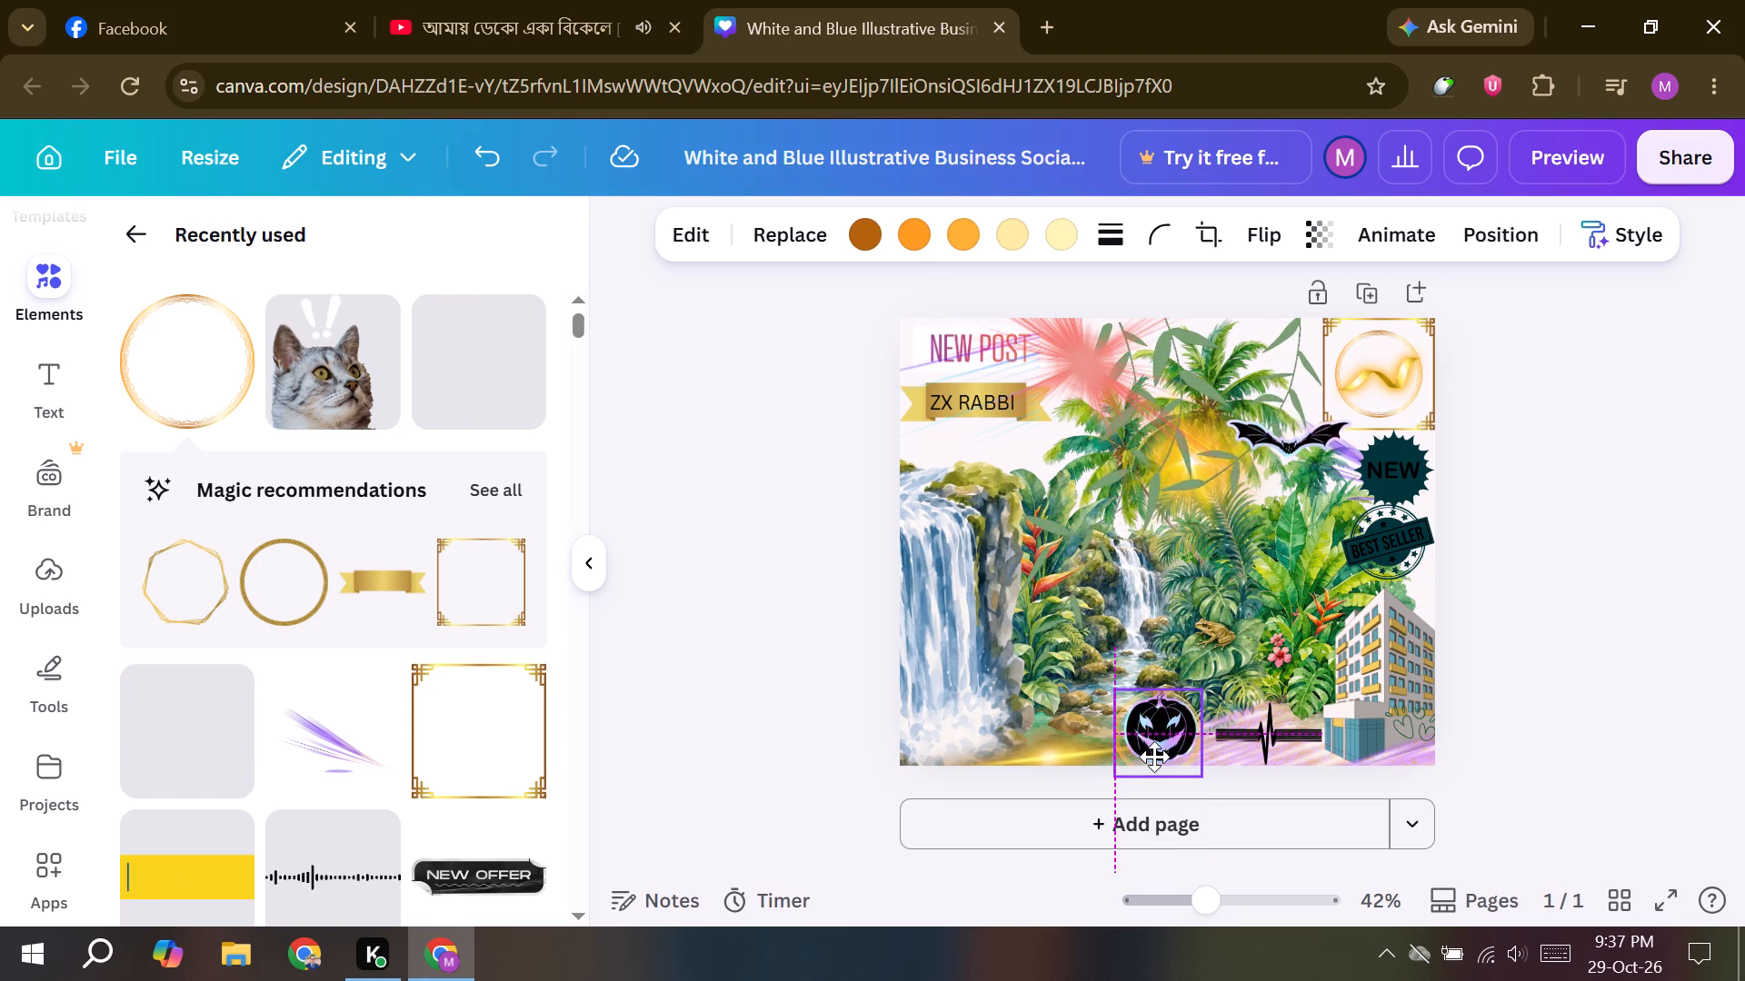
pyautogui.click(1643, 672)
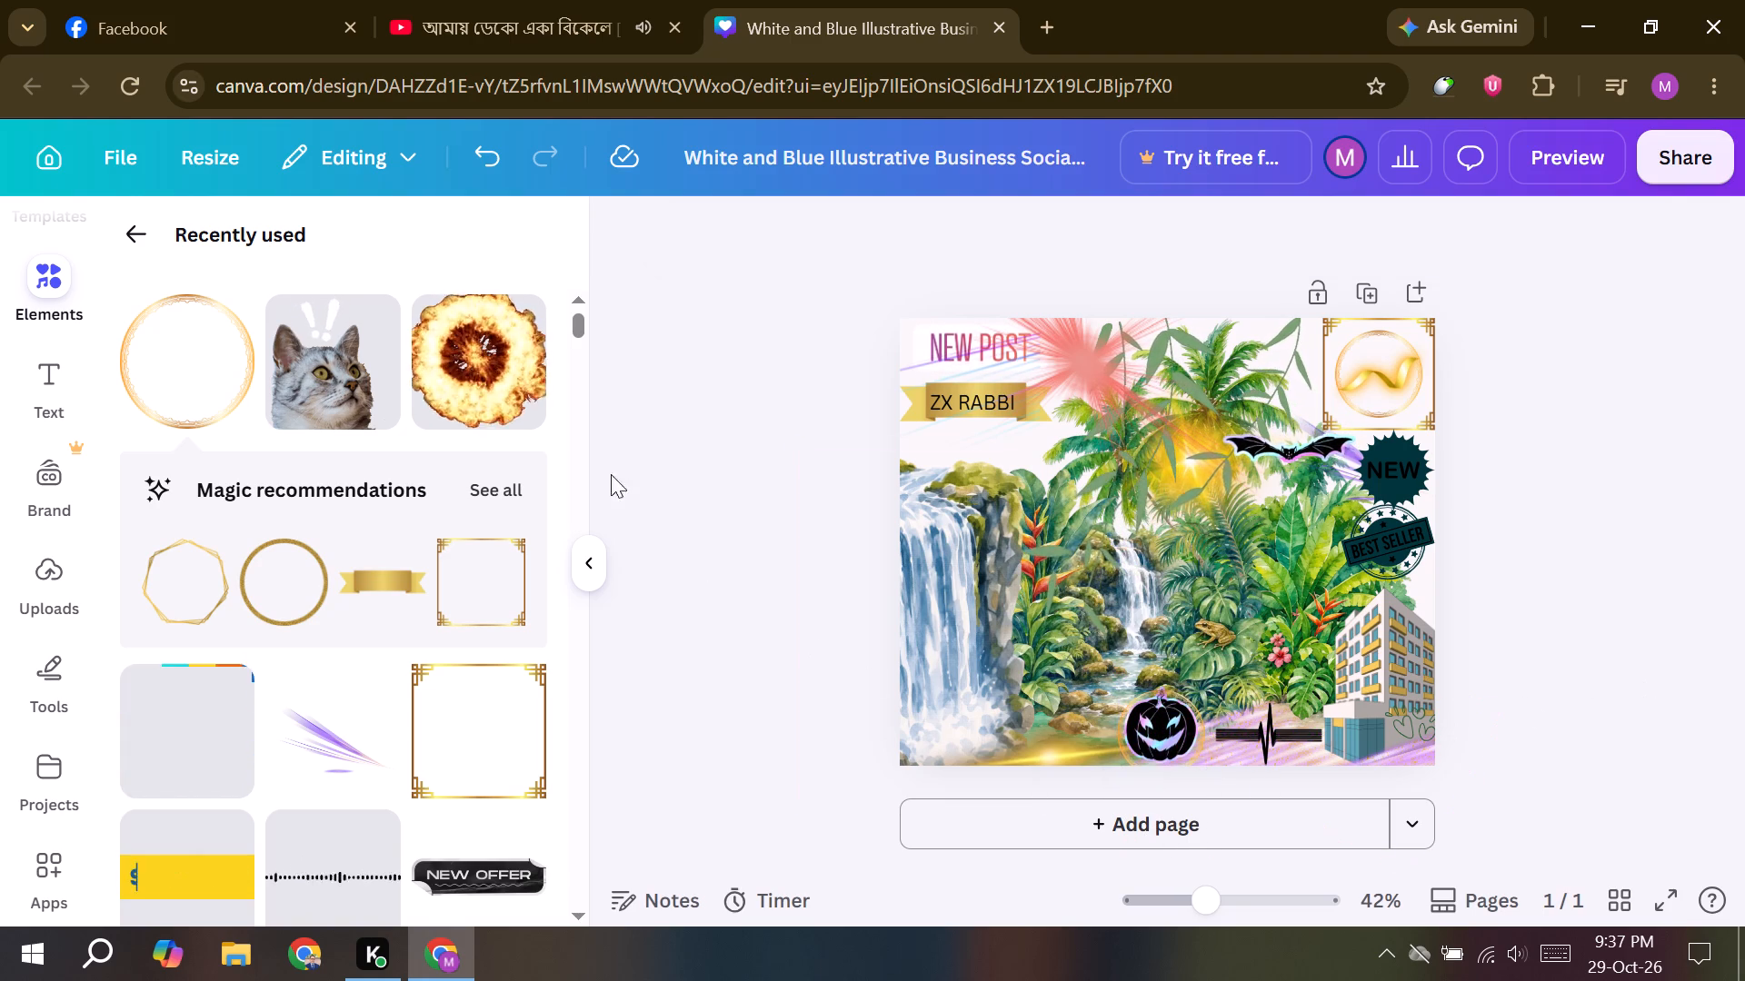
# Add the square gold frame with ornate corners and place it over the ringed pumpkin.
pyautogui.click(476, 713)
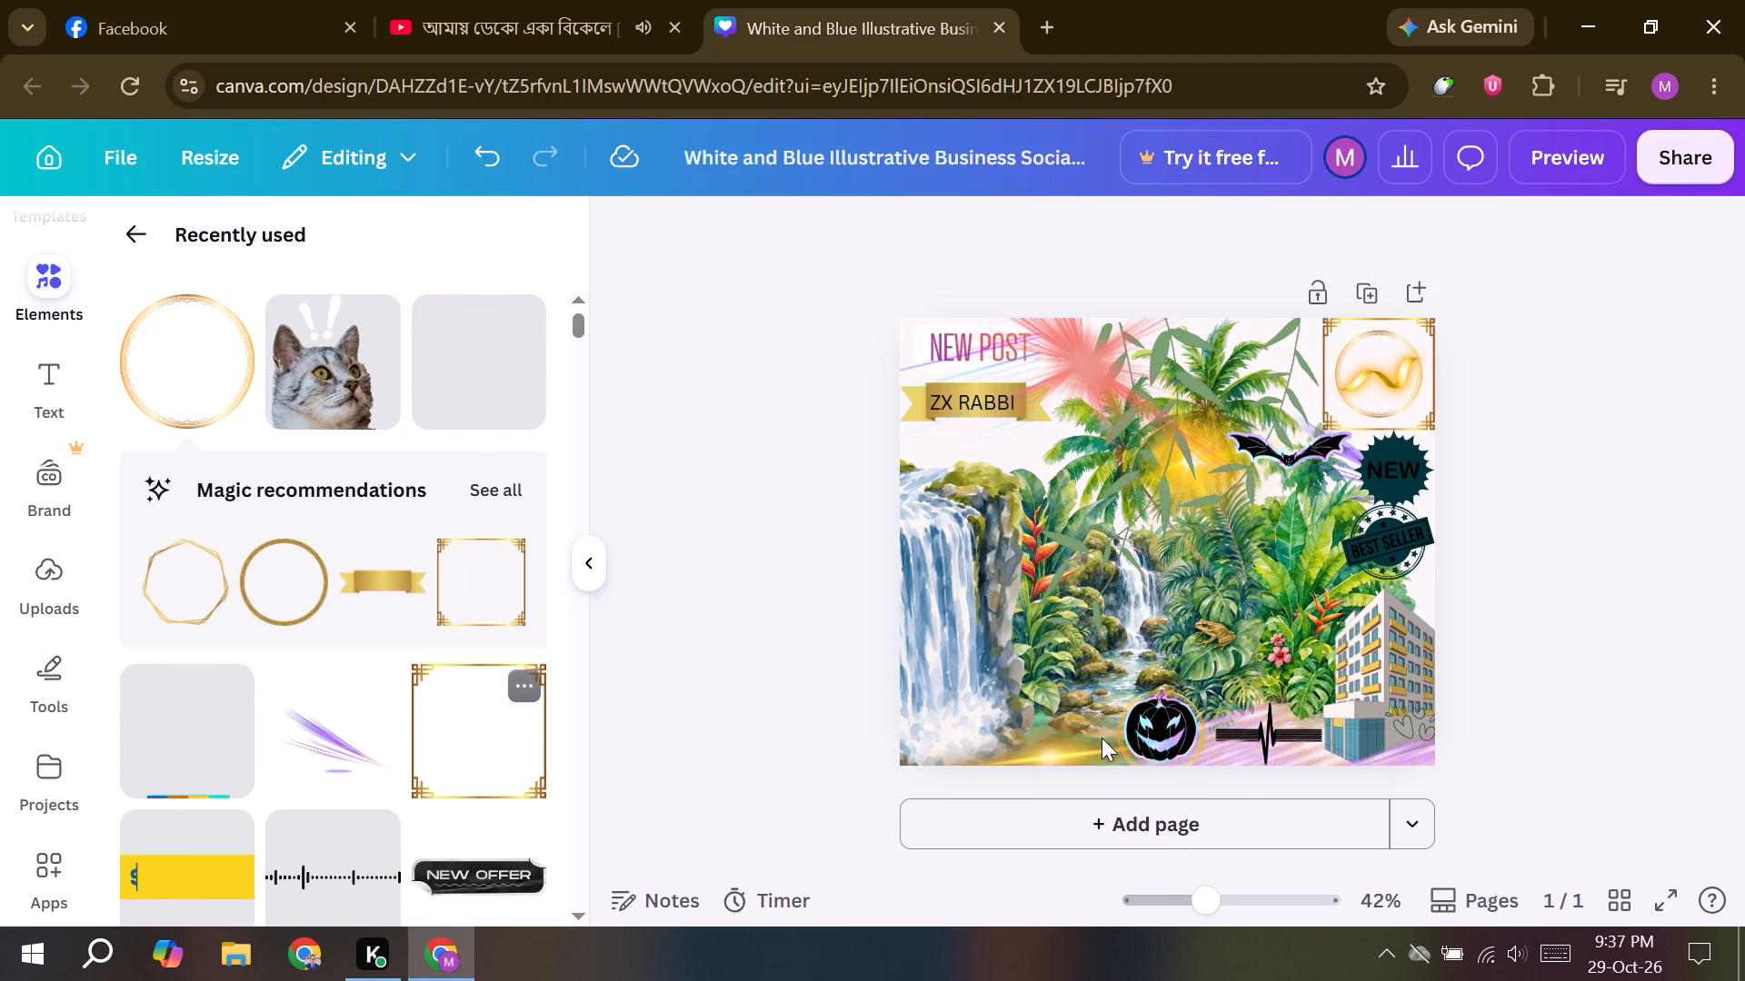
pyautogui.moveTo(1163, 563); pyautogui.dragTo(1160, 742)
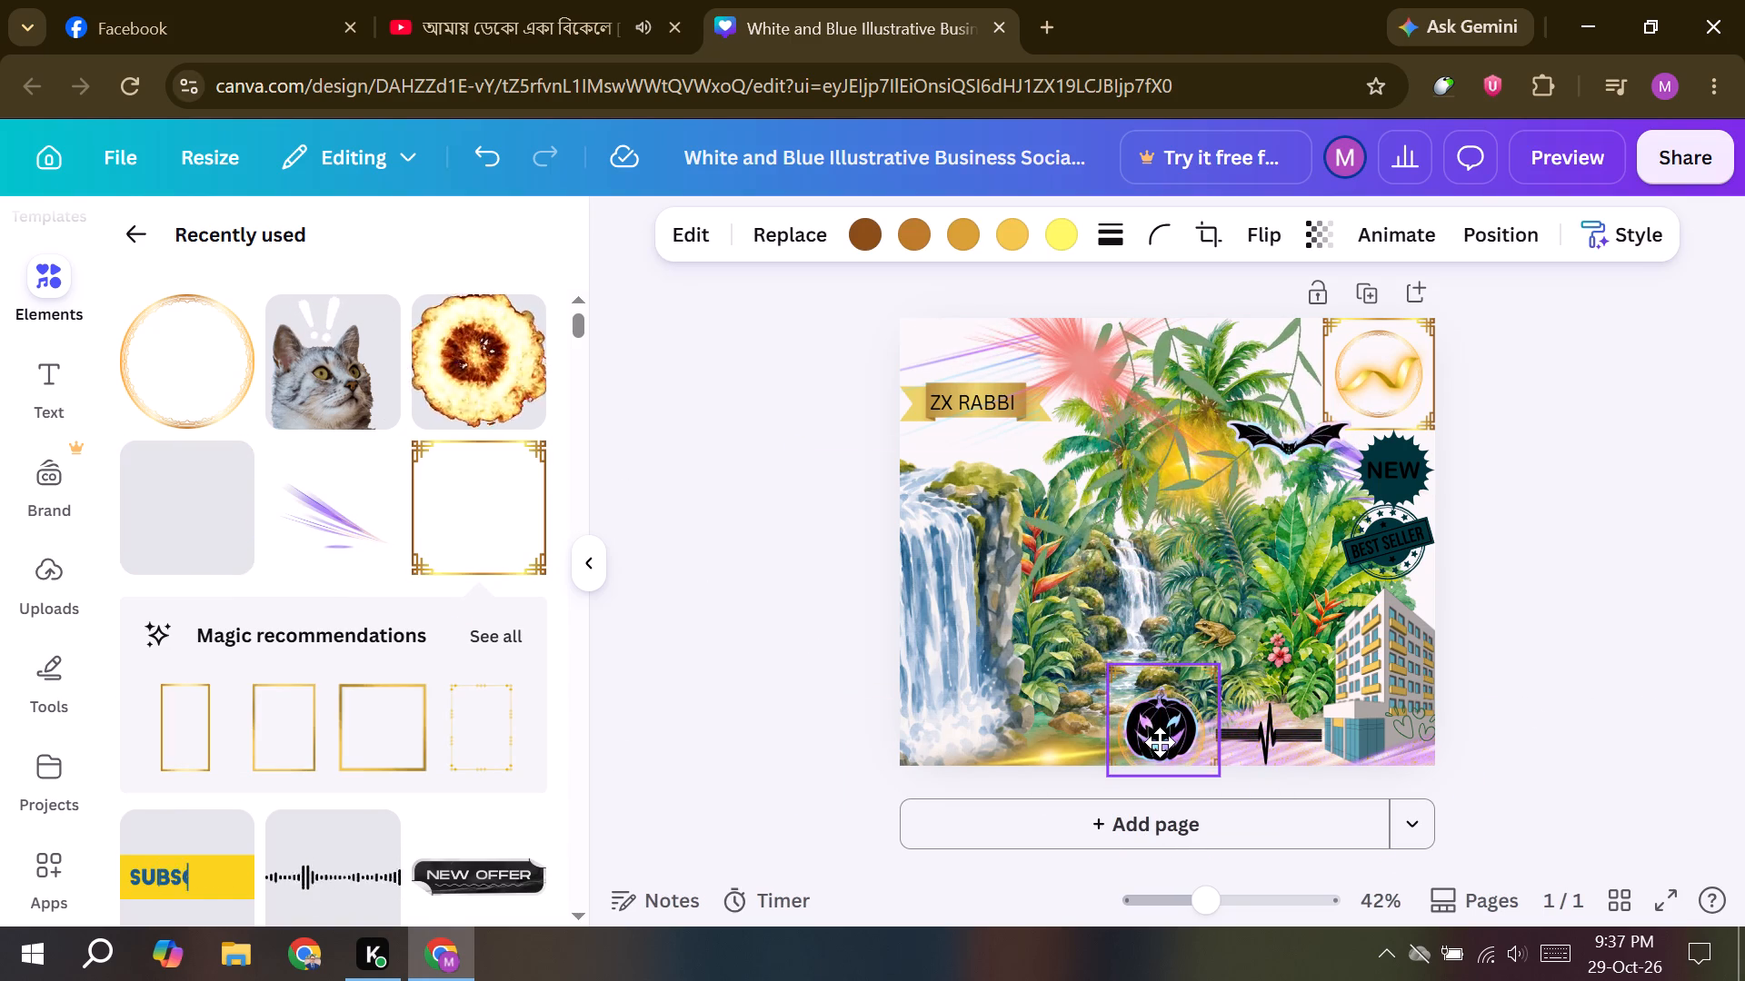
pyautogui.moveTo(1160, 742); pyautogui.dragTo(1161, 734)
pyautogui.click(1744, 672)
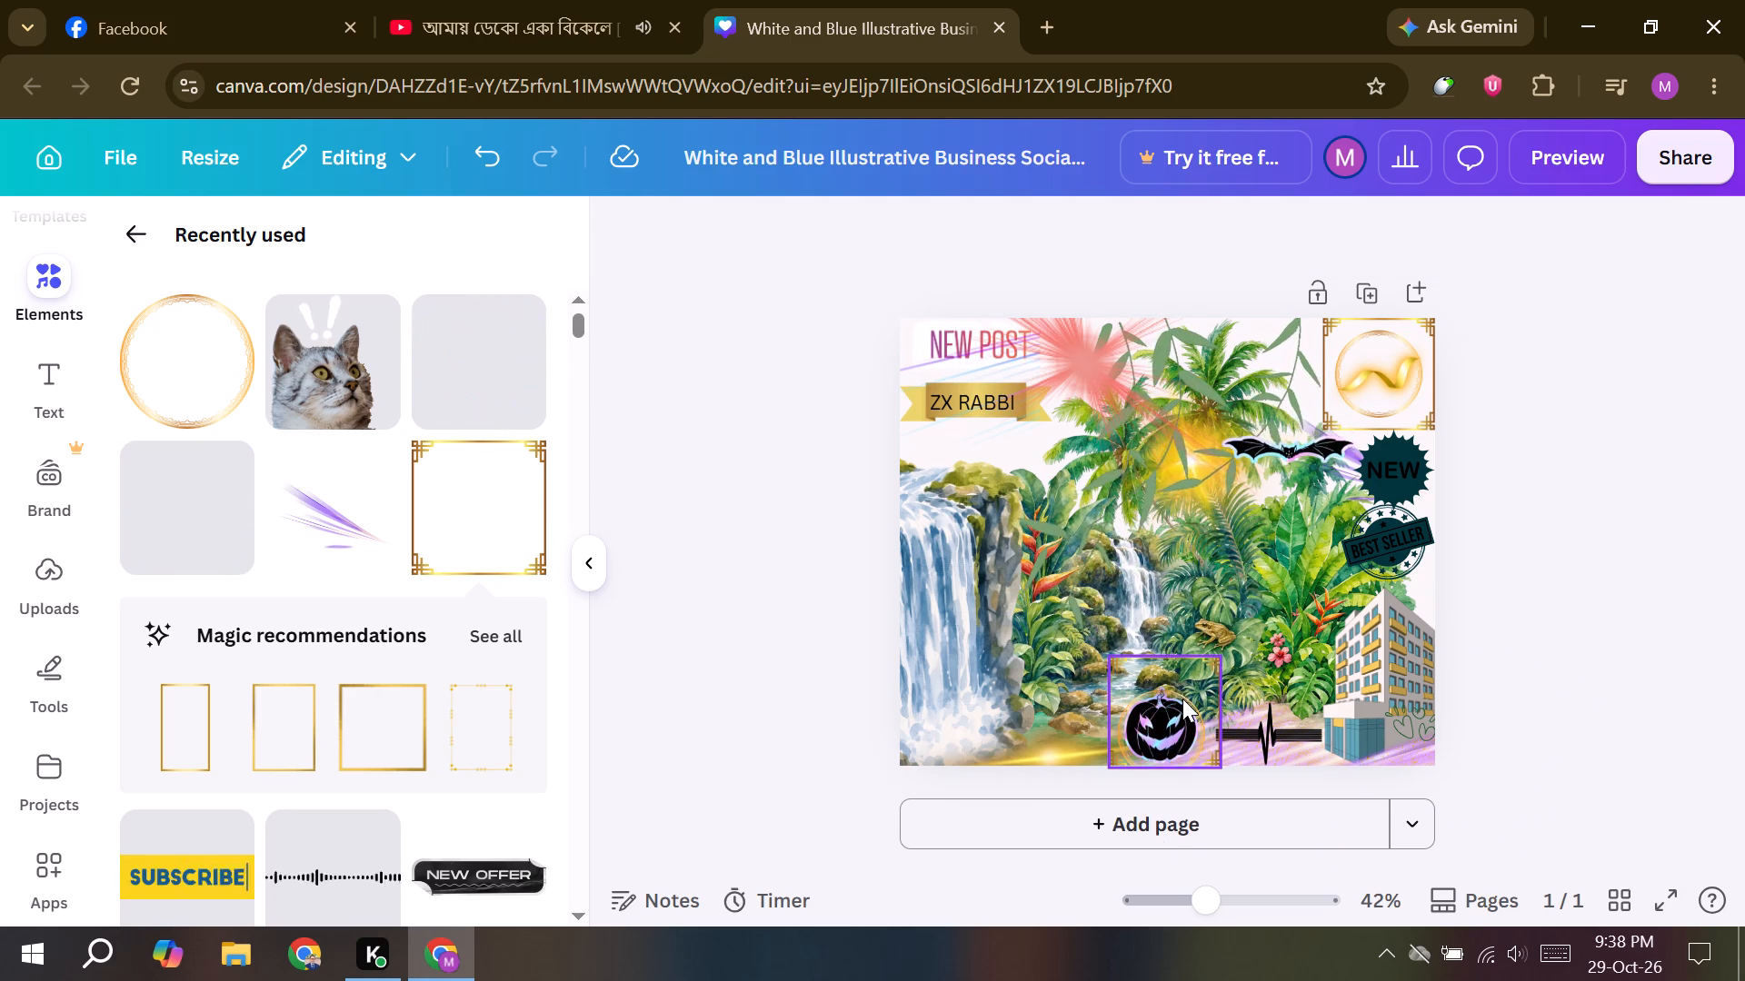
# Move the square frame aside onto the waterfall, shift the pumpkin slightly up, and recentre the round gold frame around it.
pyautogui.moveTo(1182, 699); pyautogui.dragTo(995, 710)
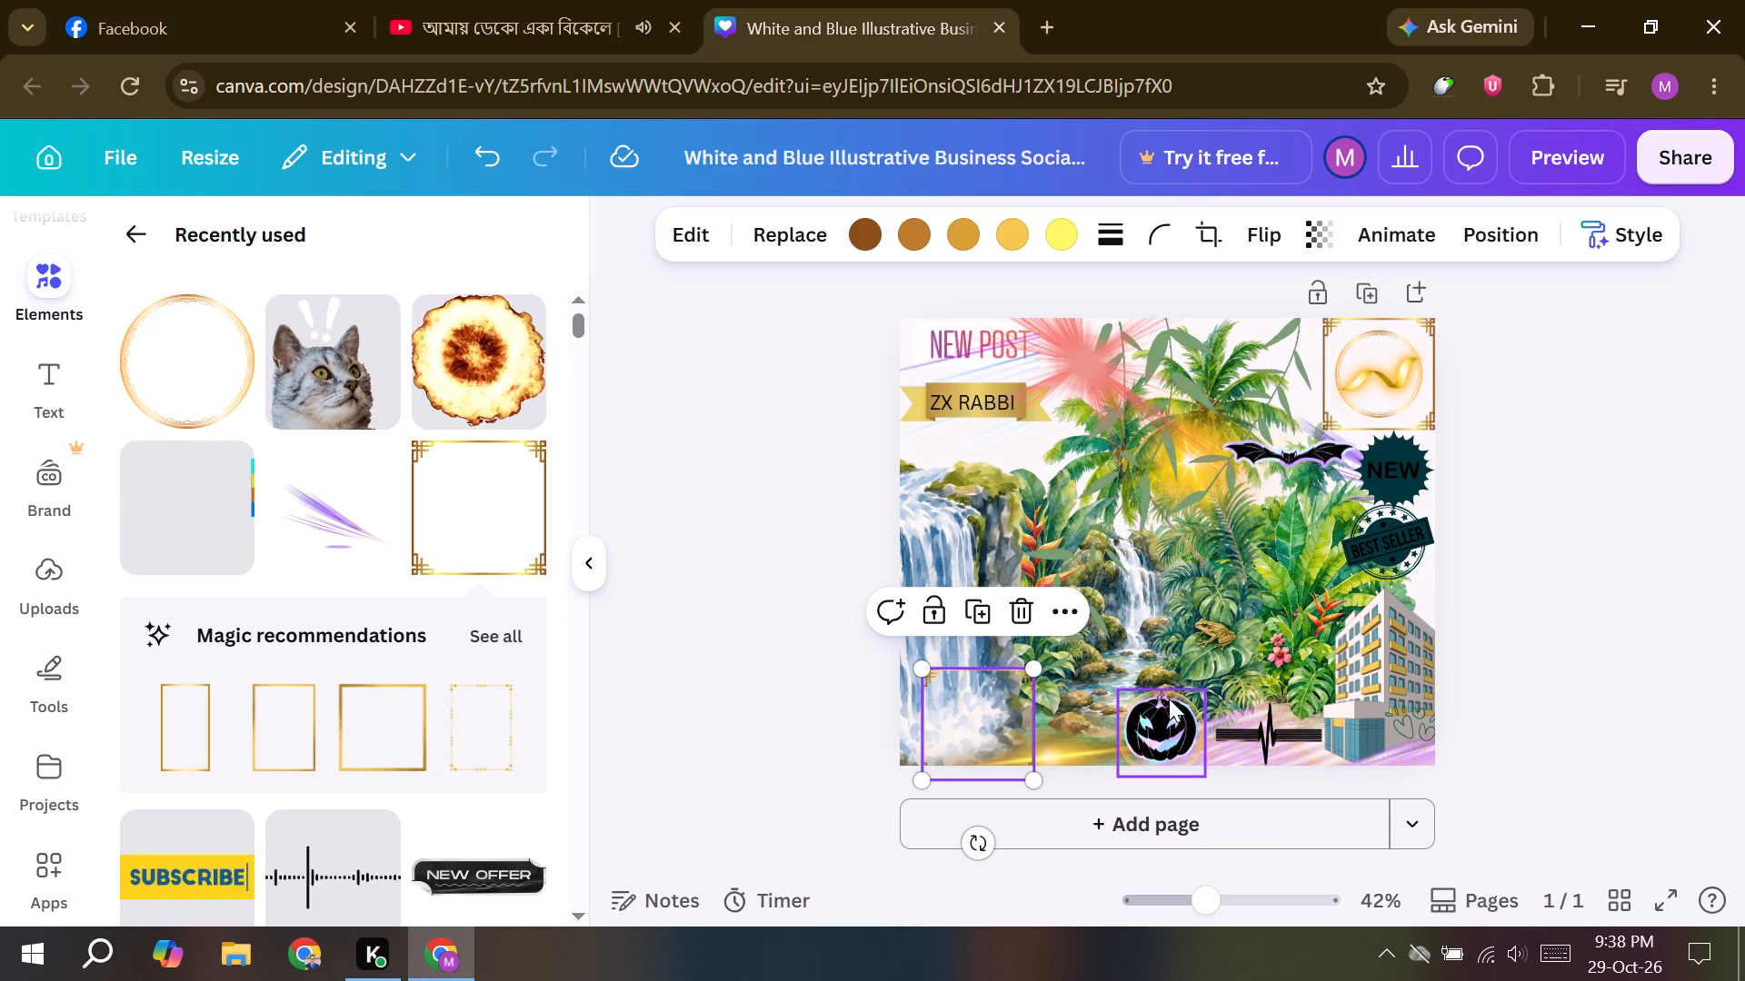
pyautogui.moveTo(1202, 719); pyautogui.dragTo(1085, 695)
pyautogui.click(1146, 725)
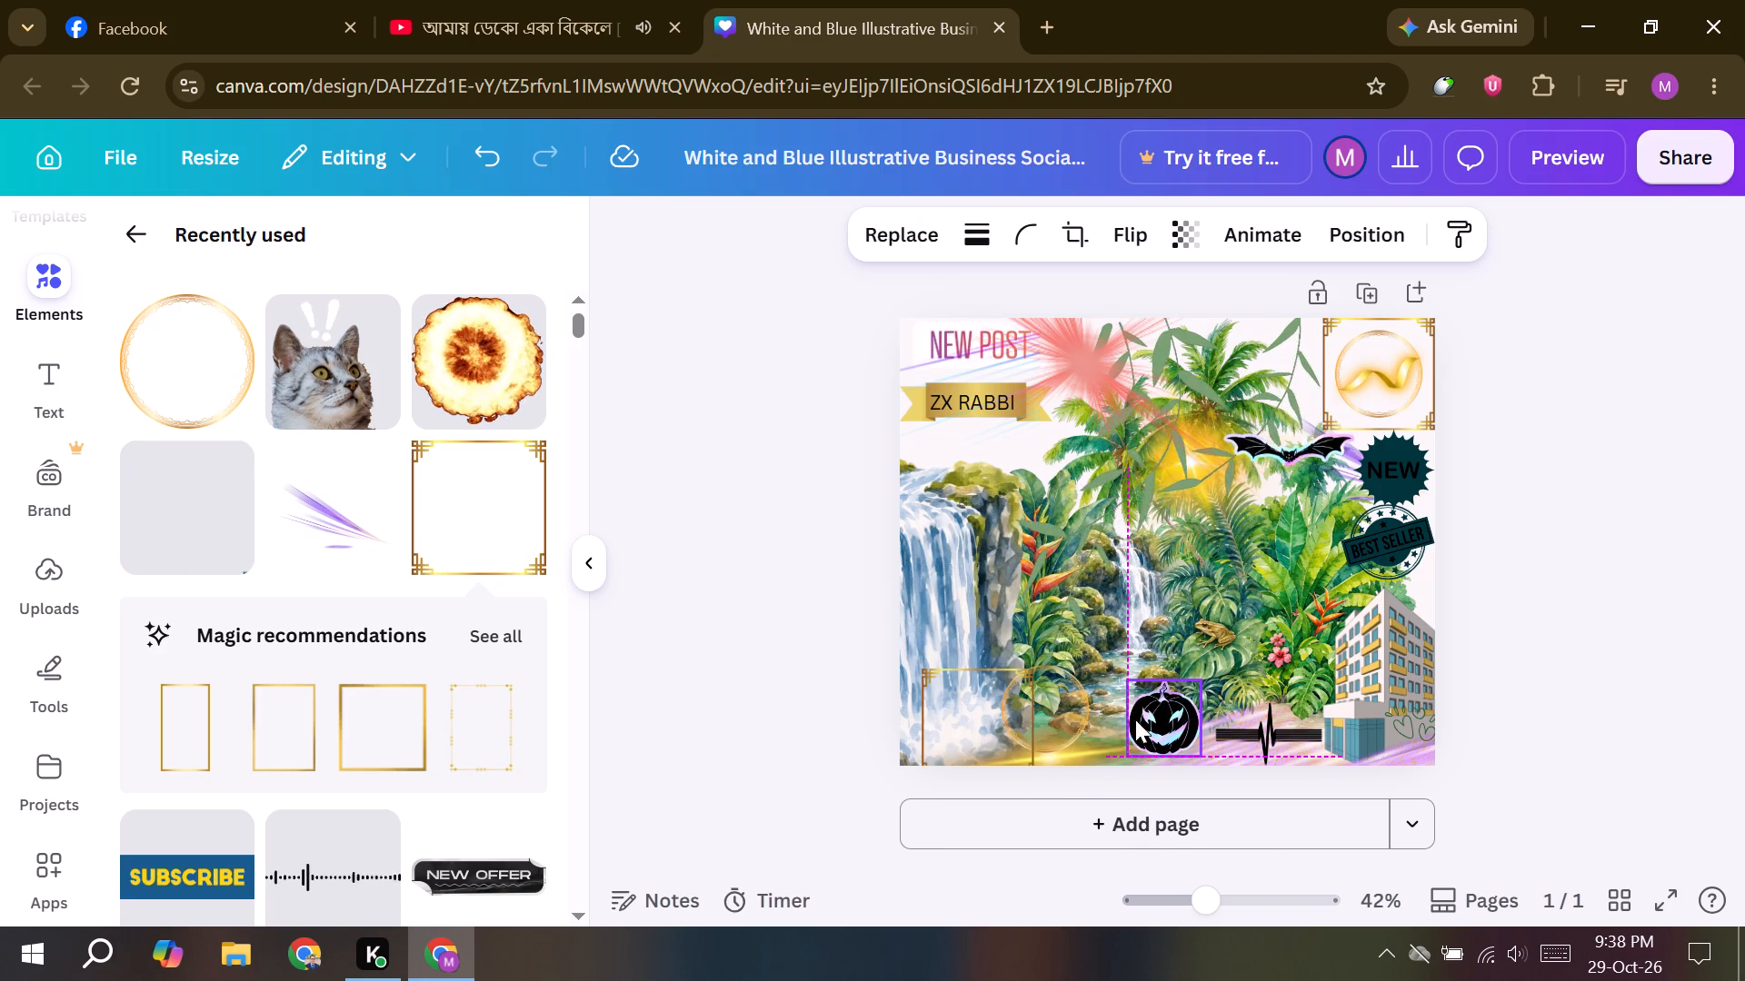
pyautogui.moveTo(1049, 698); pyautogui.dragTo(1173, 694)
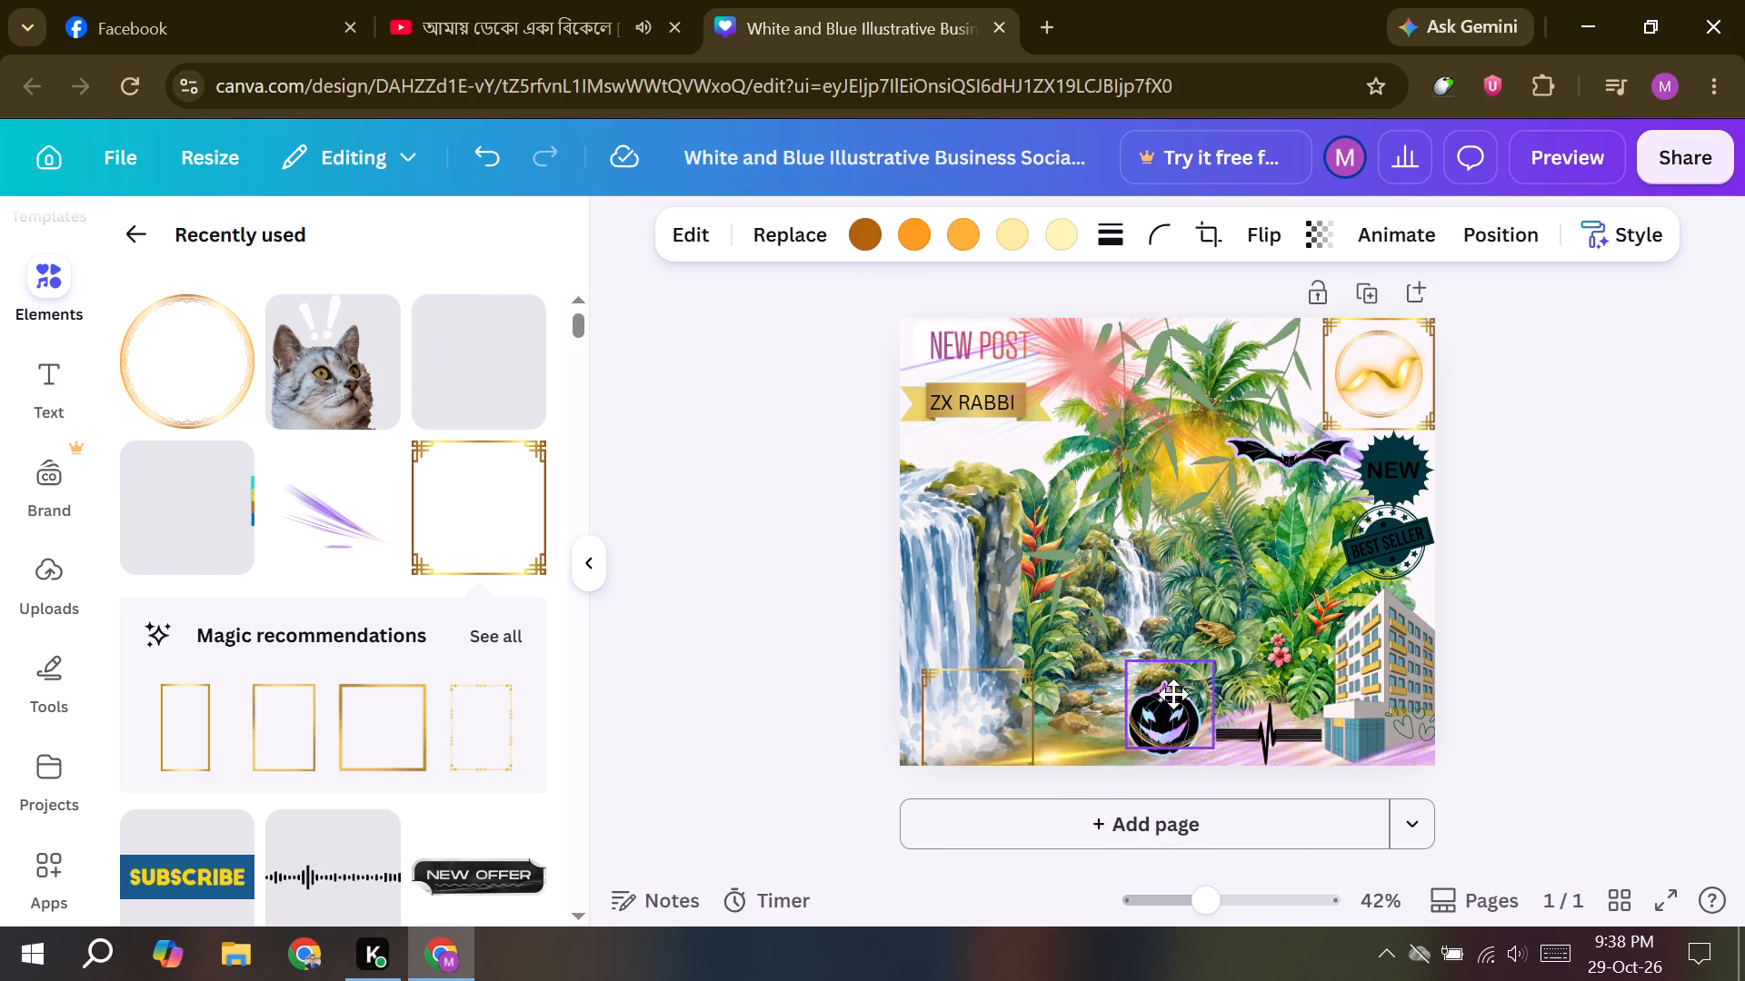
pyautogui.moveTo(1173, 694); pyautogui.dragTo(1165, 709)
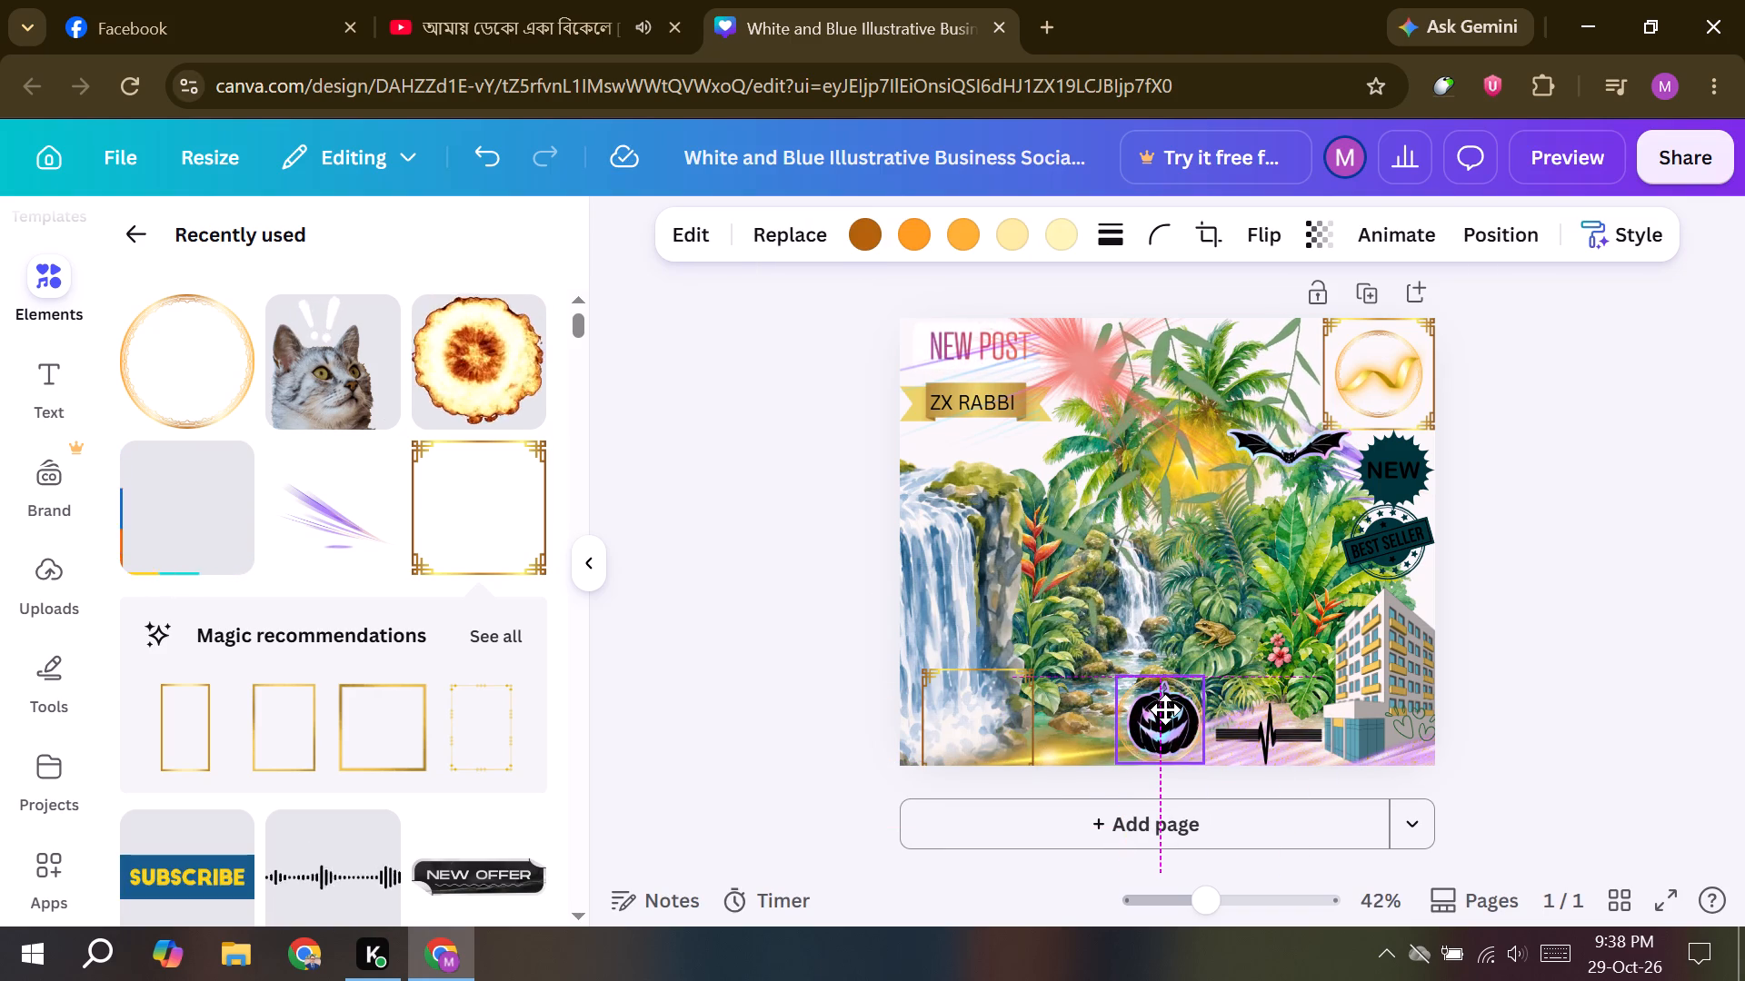
pyautogui.moveTo(1165, 709); pyautogui.dragTo(1167, 712)
pyautogui.click(1503, 708)
# Move the square gold frame from the waterfall onto the ringed pumpkin and resize it to enclose the pumpkin at the page's bottom edge.
pyautogui.moveTo(972, 738); pyautogui.dragTo(1072, 711)
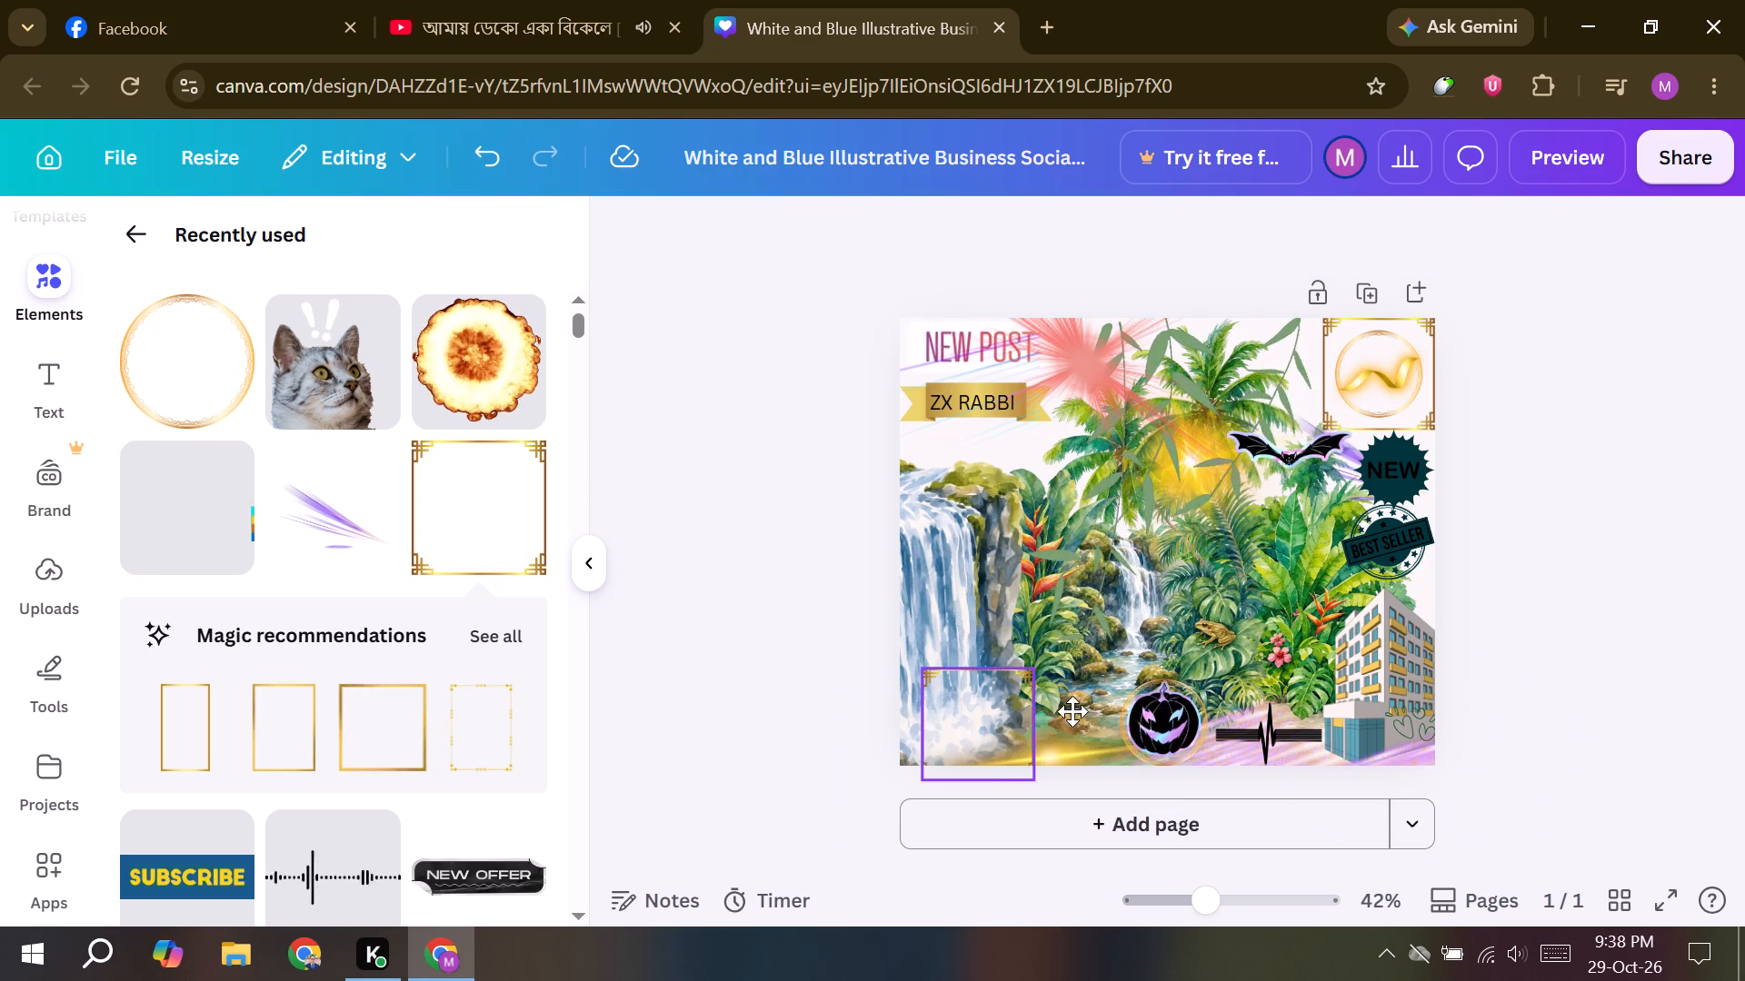
pyautogui.moveTo(1072, 711); pyautogui.dragTo(1157, 723)
pyautogui.moveTo(1106, 658); pyautogui.dragTo(1109, 679)
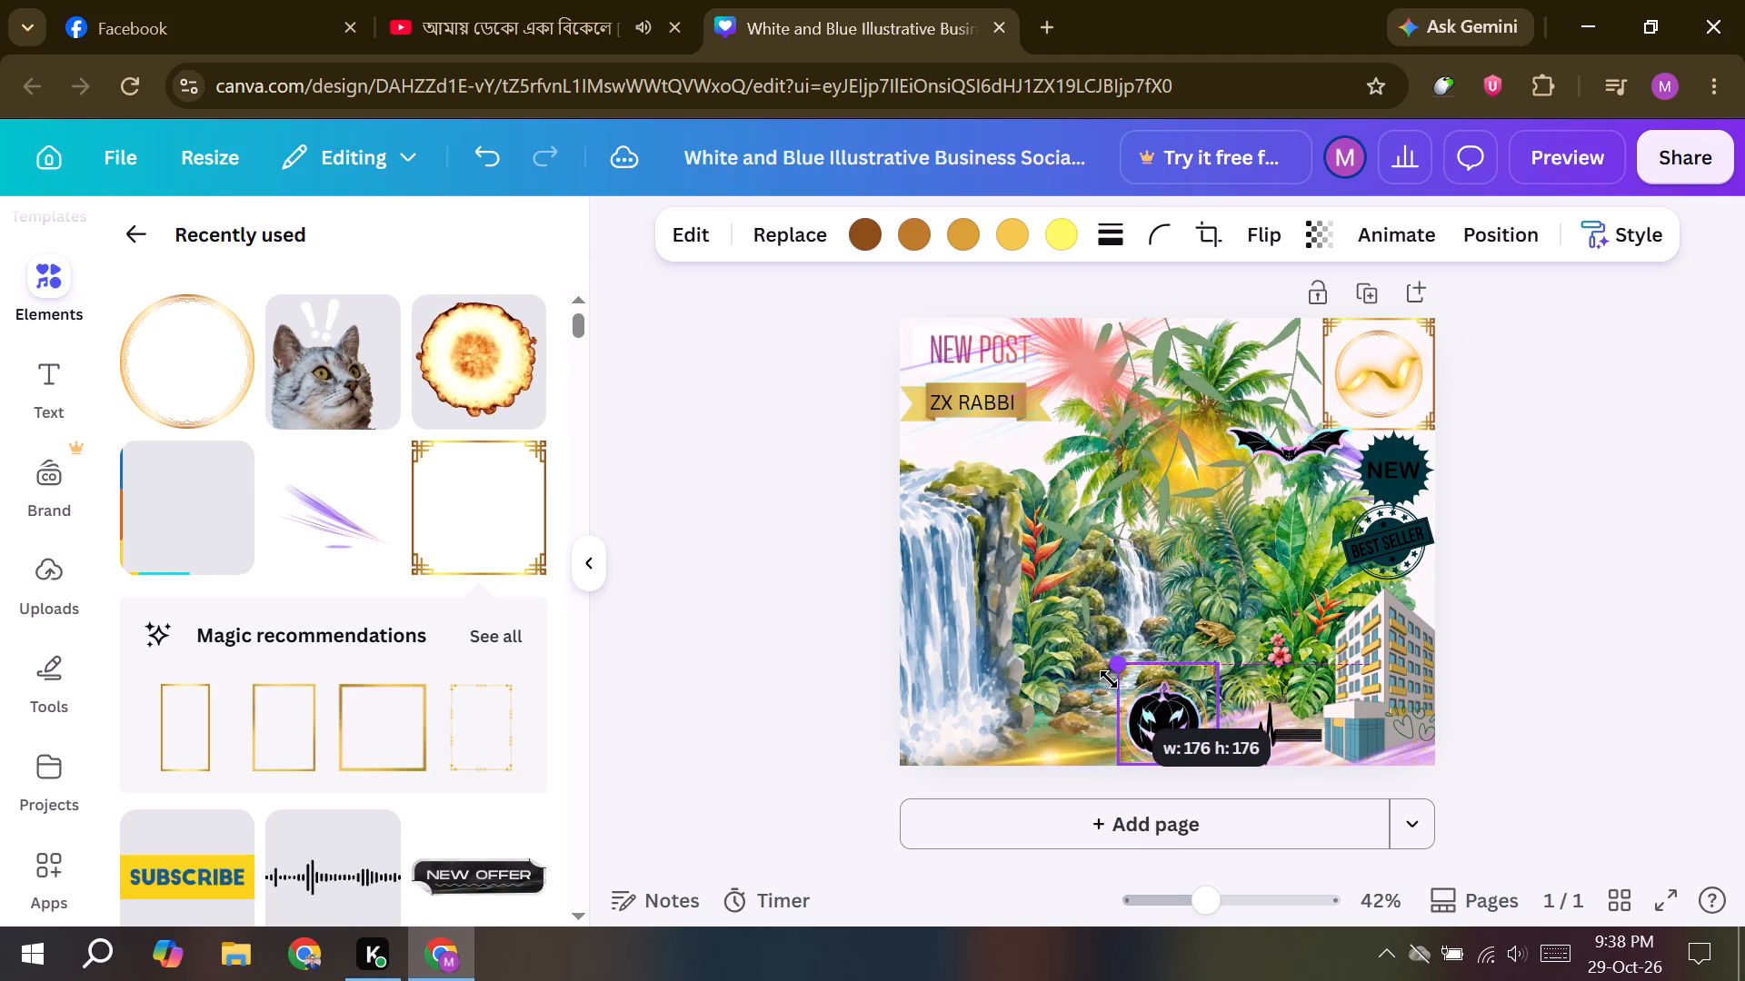
pyautogui.moveTo(1109, 679); pyautogui.dragTo(1095, 679)
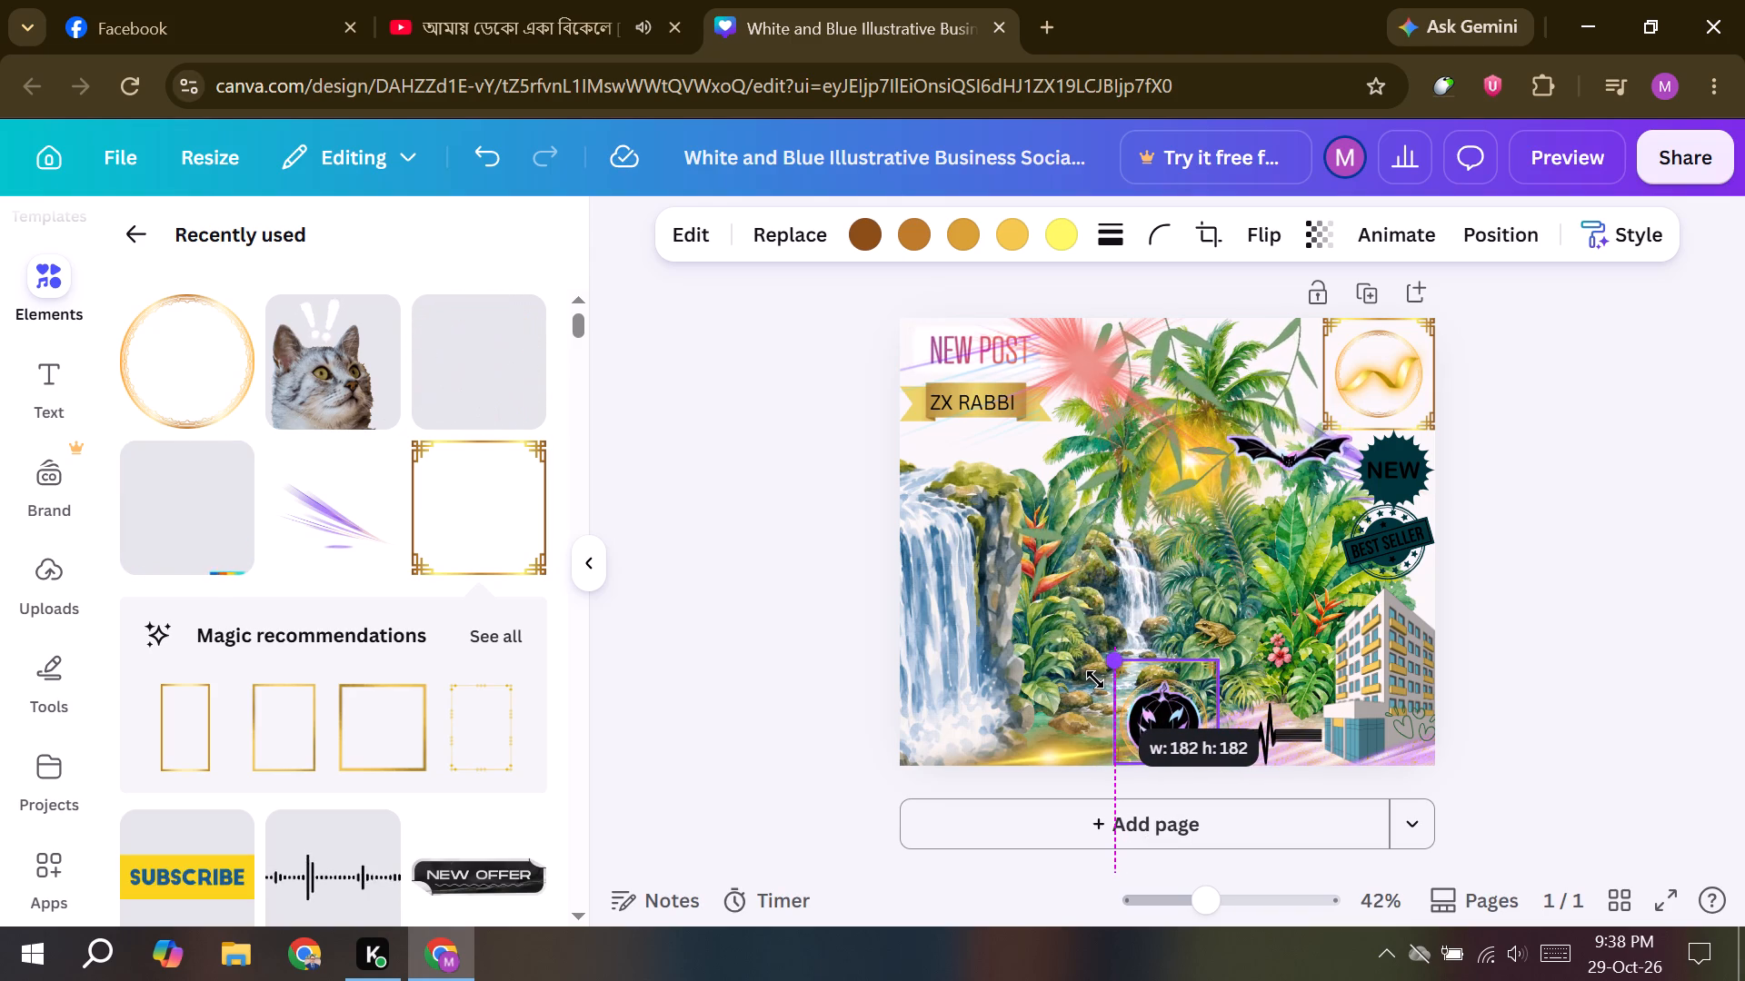
pyautogui.moveTo(1095, 679); pyautogui.dragTo(1093, 679)
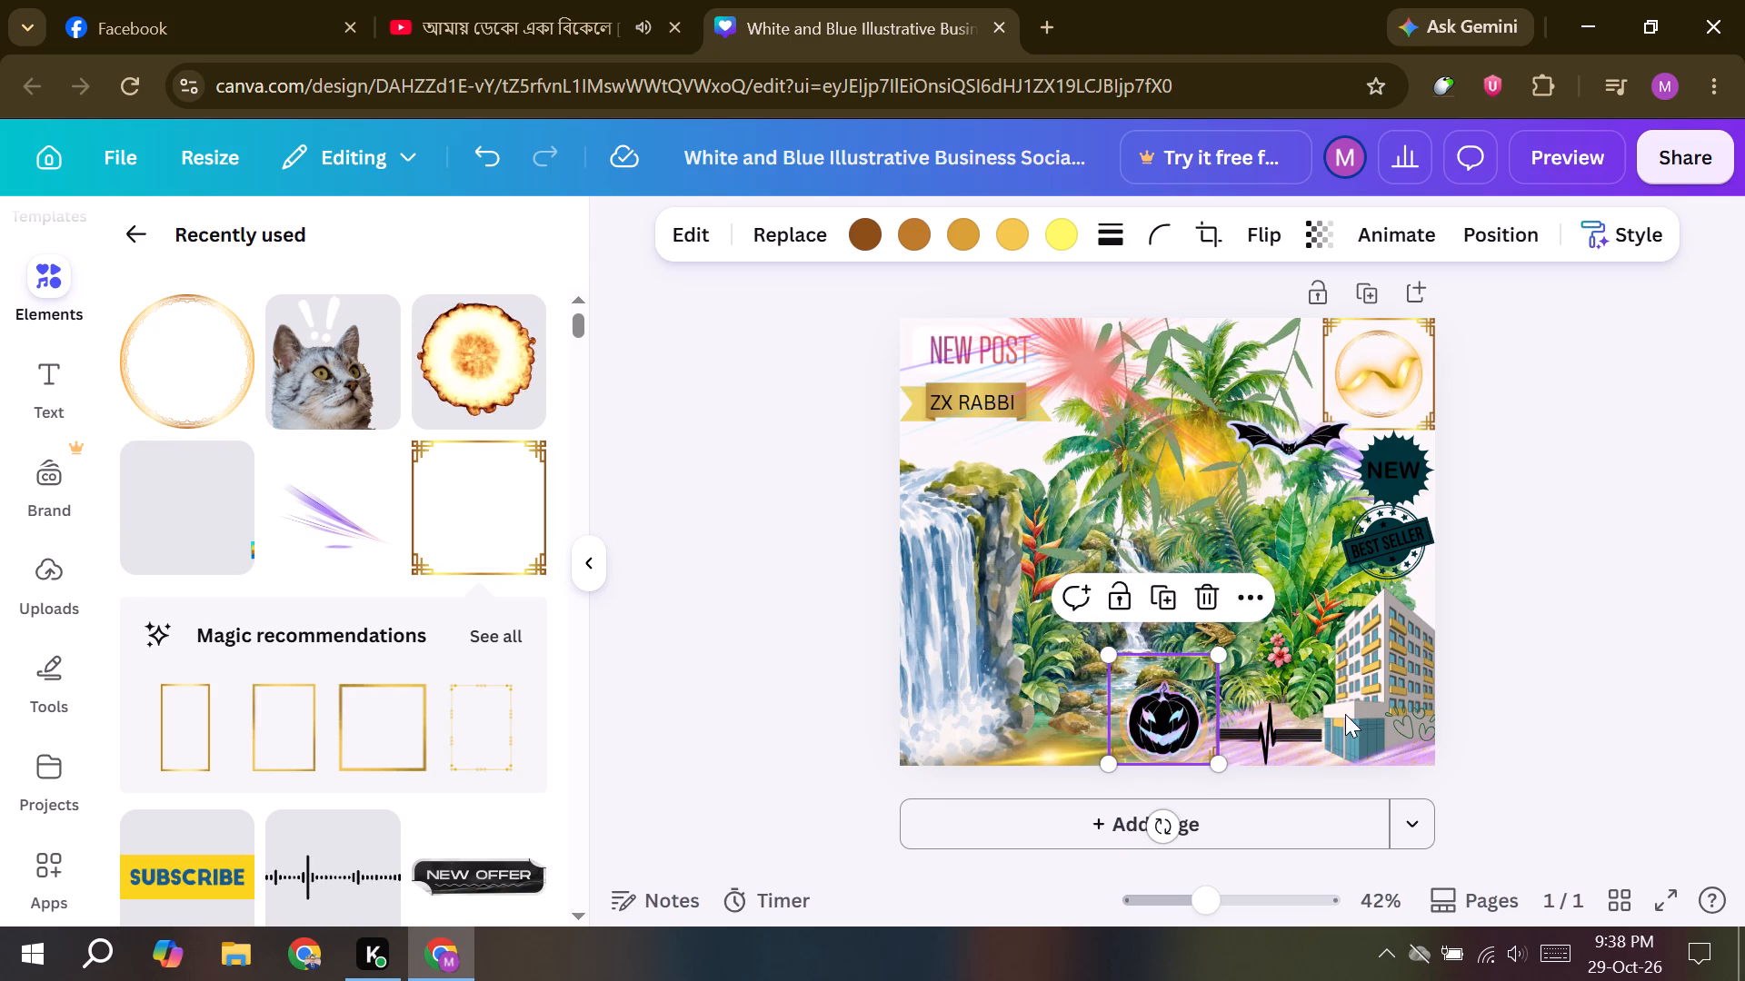
pyautogui.click(1640, 748)
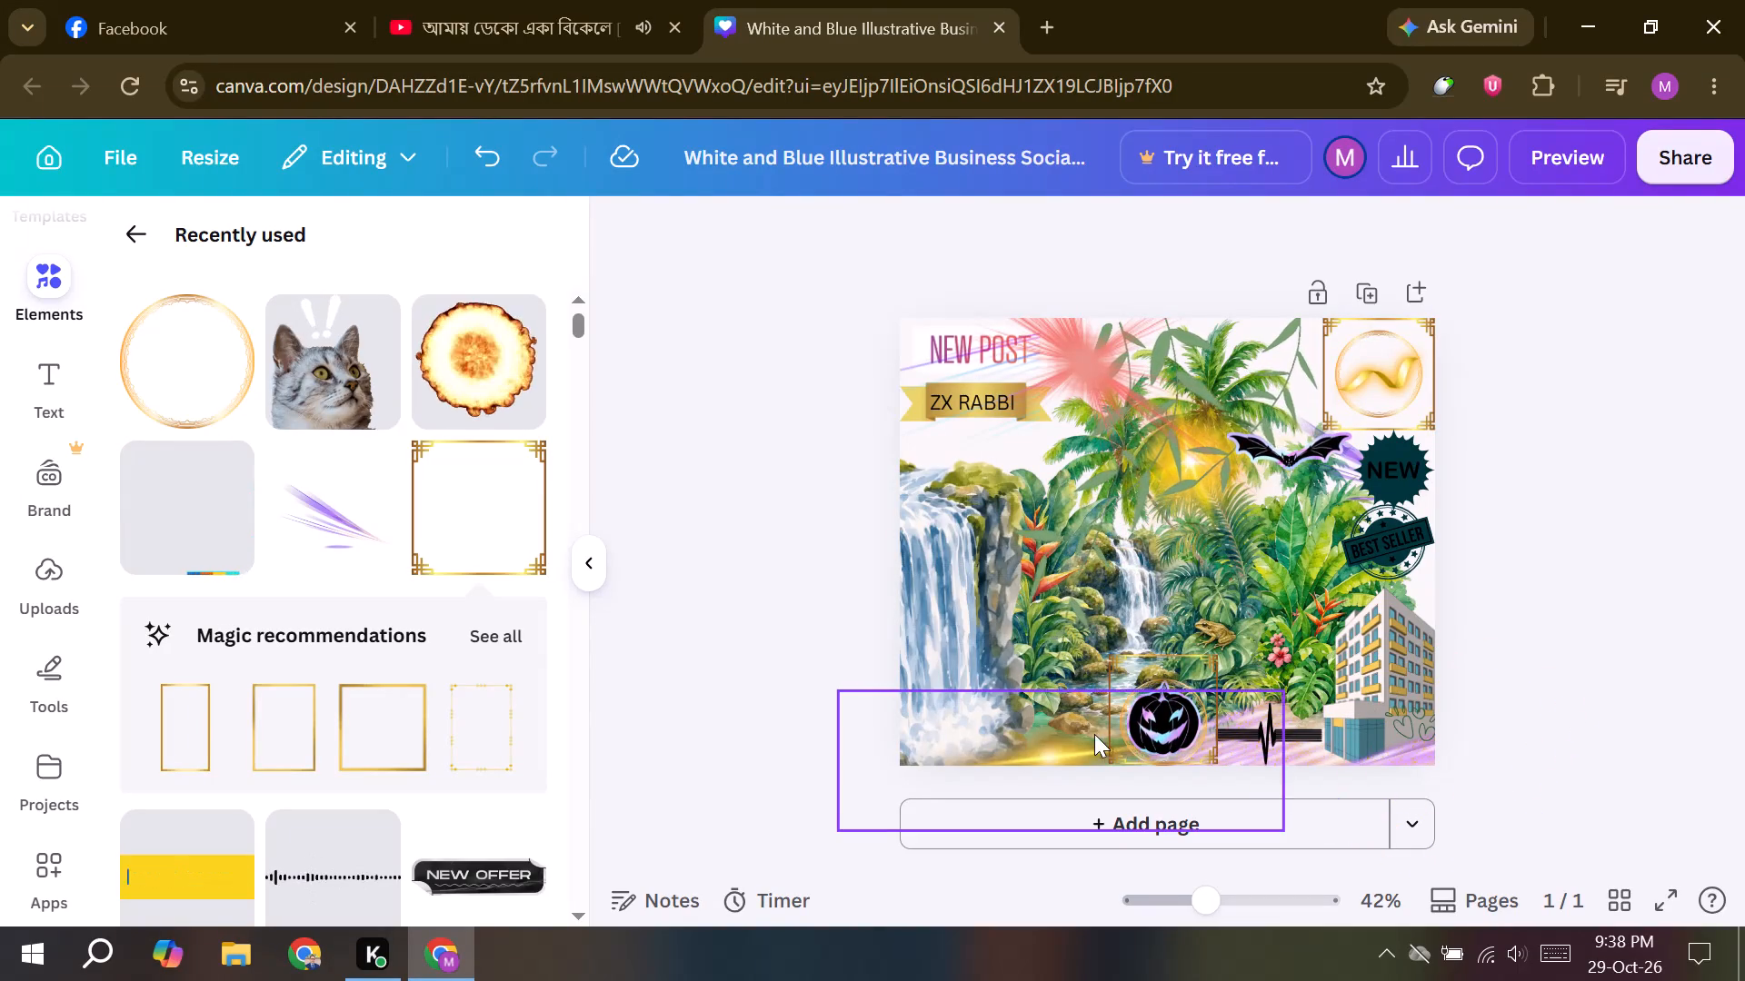
# Recolour all five gold and brown shades of the square frame around the pumpkin to white.
pyautogui.click(1115, 683)
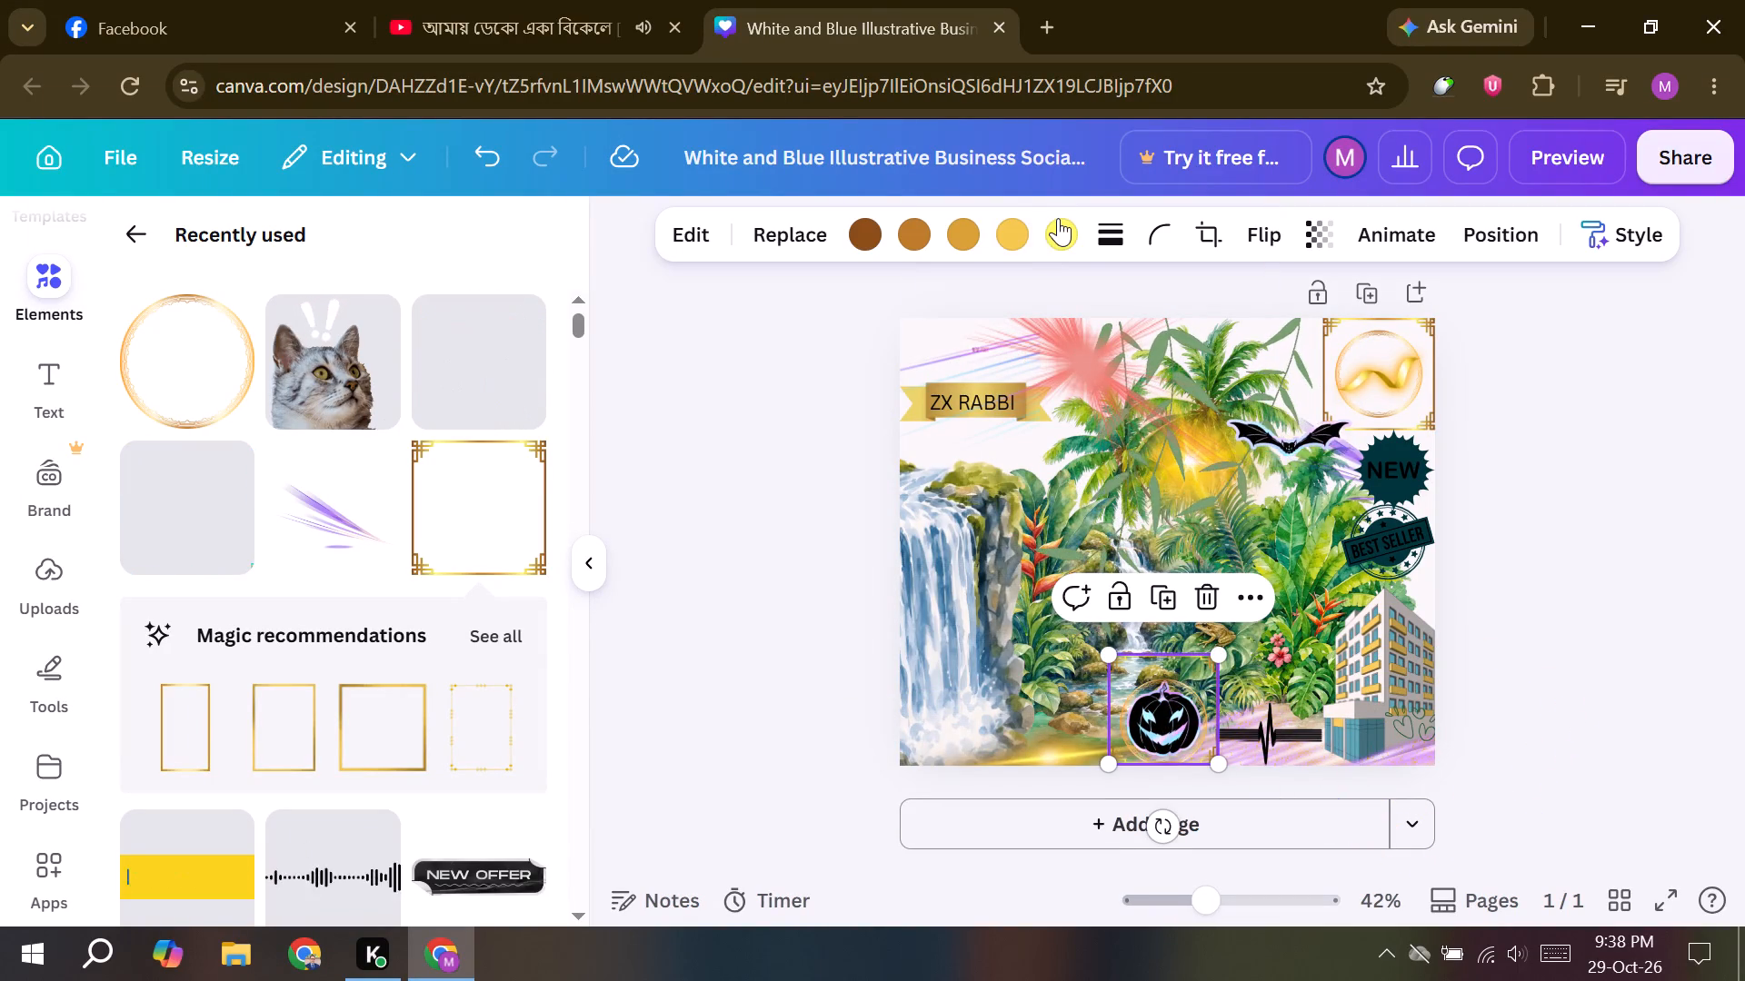
pyautogui.click(1058, 218)
pyautogui.scroll(-5, 425, 624)
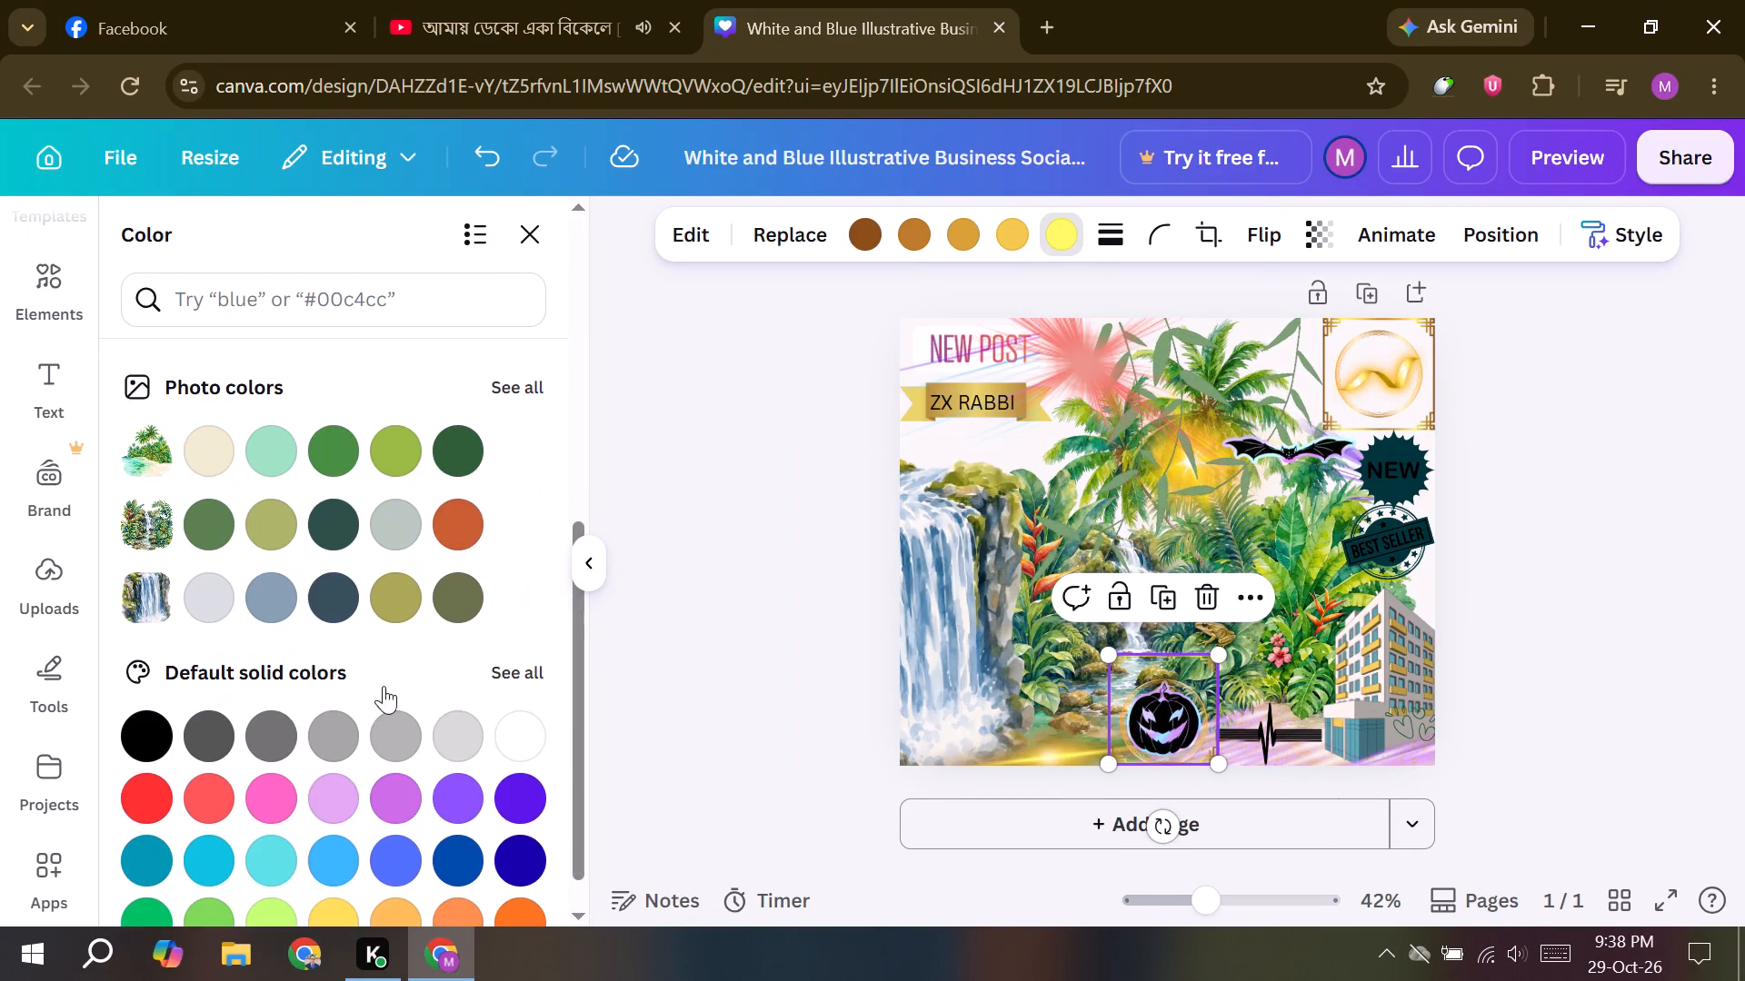
pyautogui.click(513, 694)
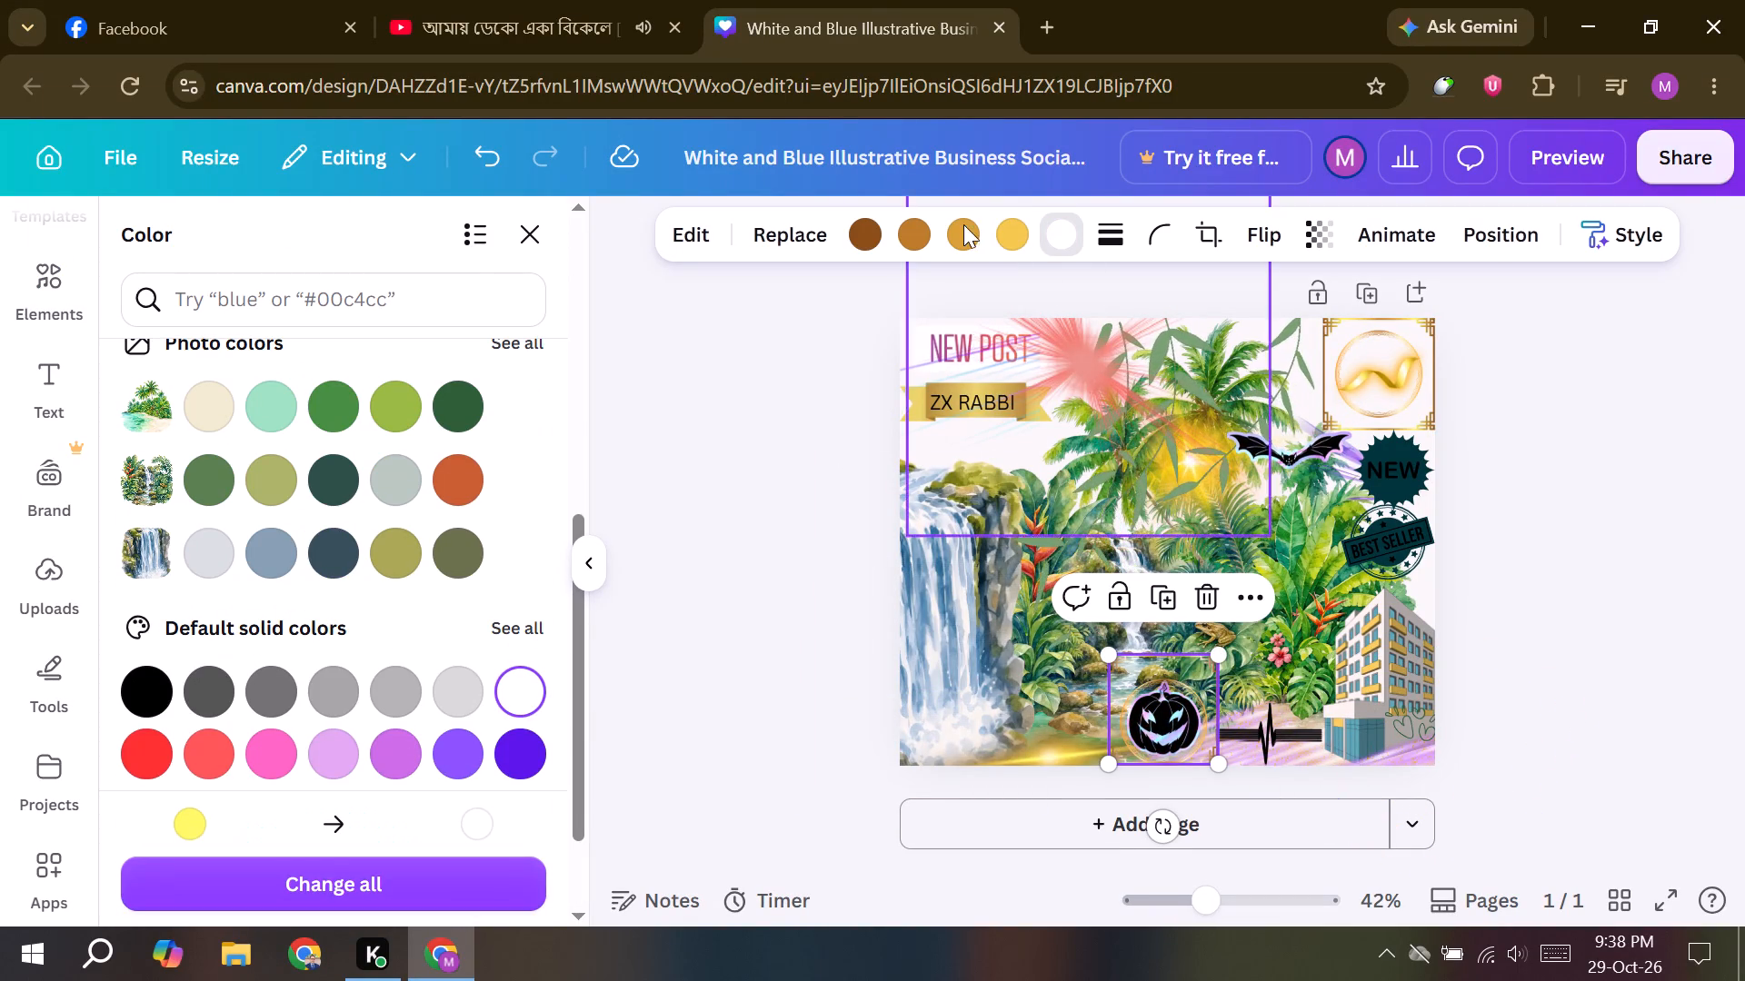
pyautogui.click(1012, 220)
pyautogui.click(529, 684)
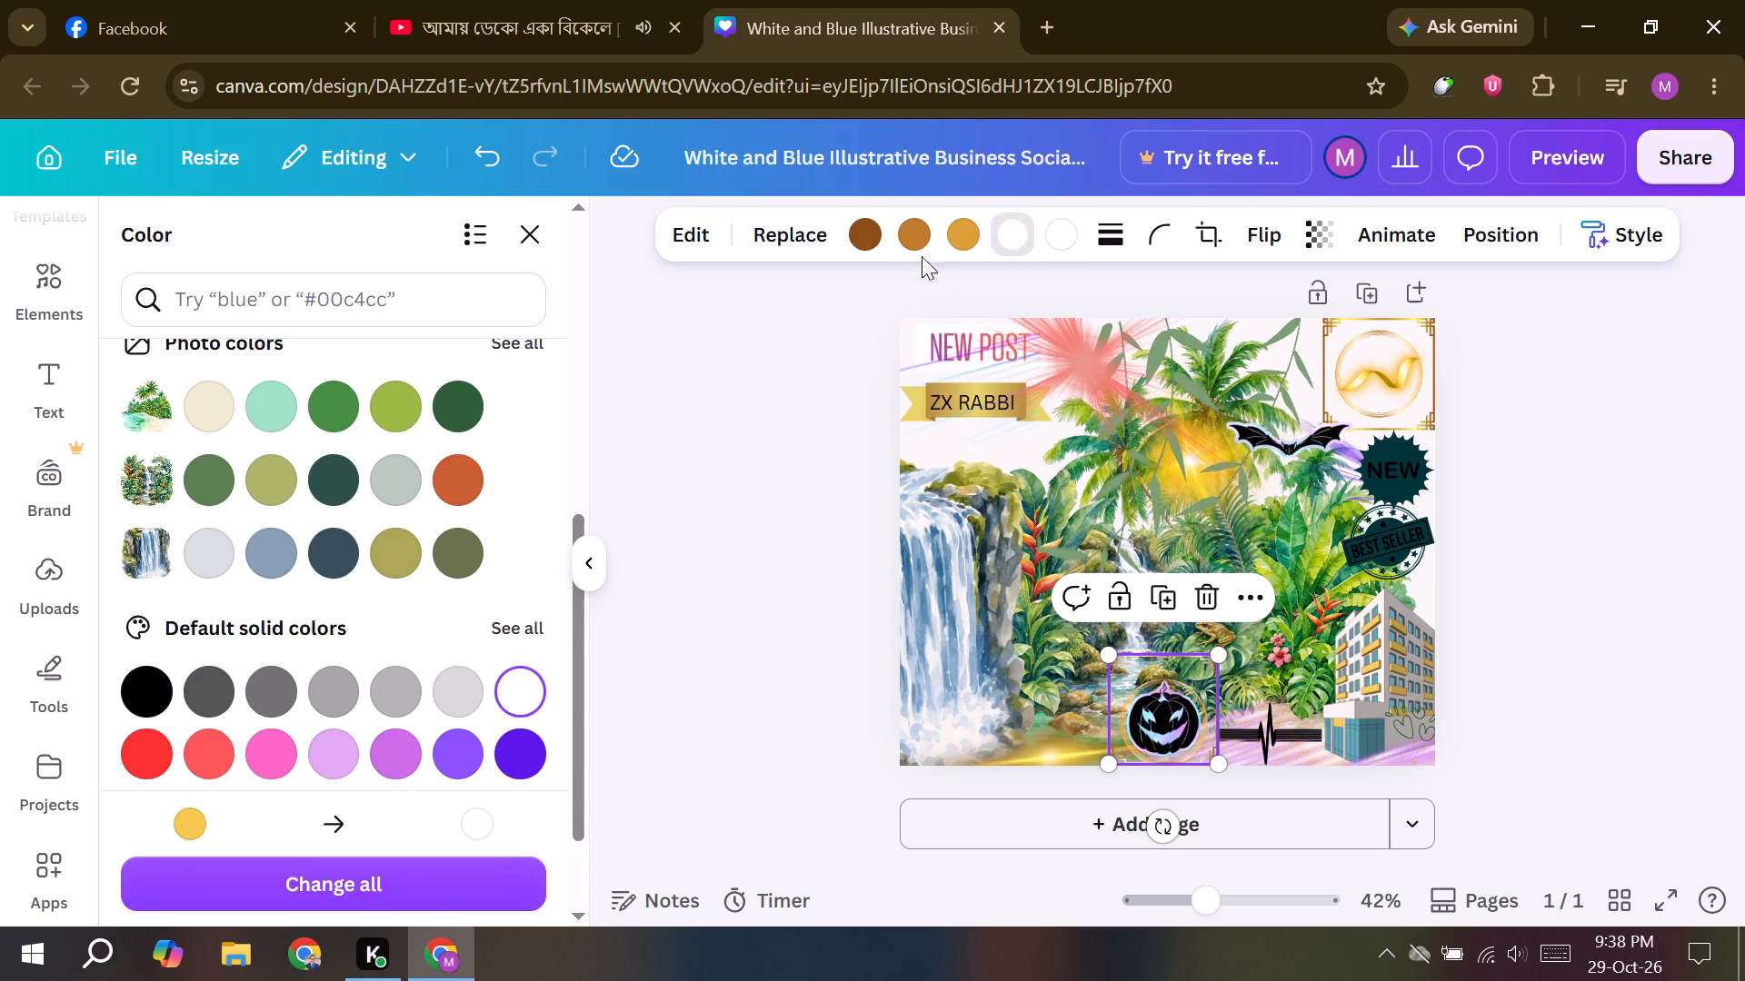
pyautogui.click(957, 227)
pyautogui.click(523, 704)
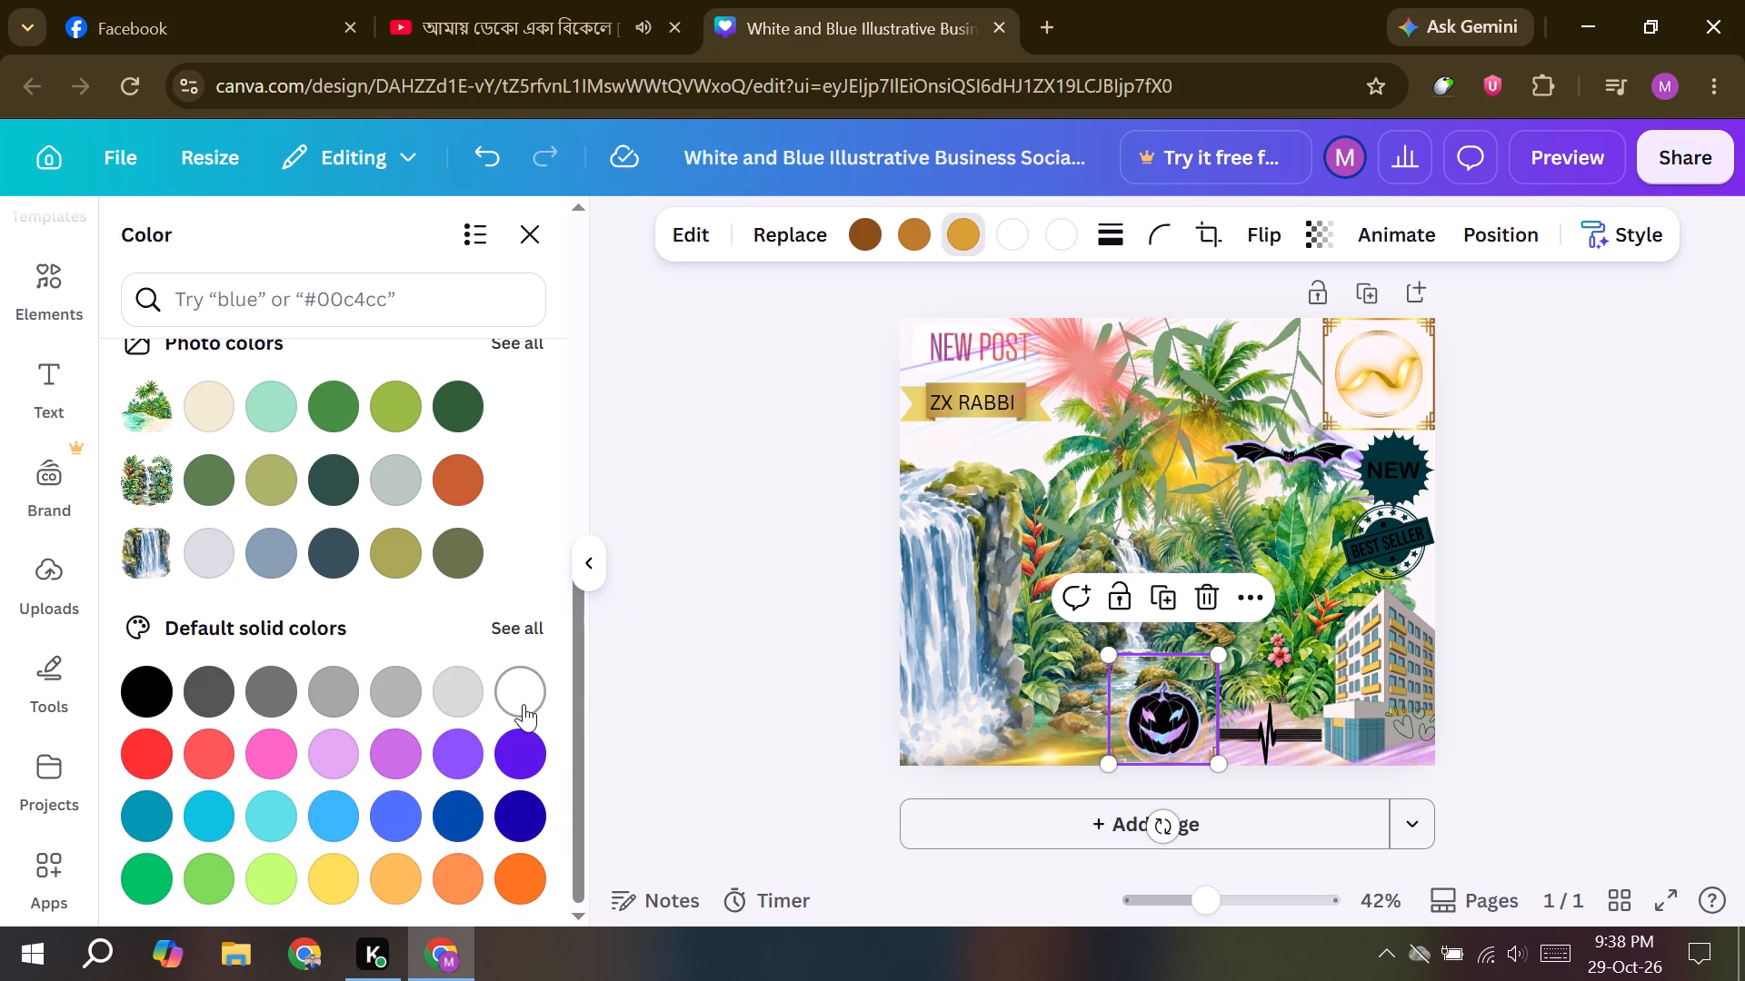
pyautogui.click(923, 218)
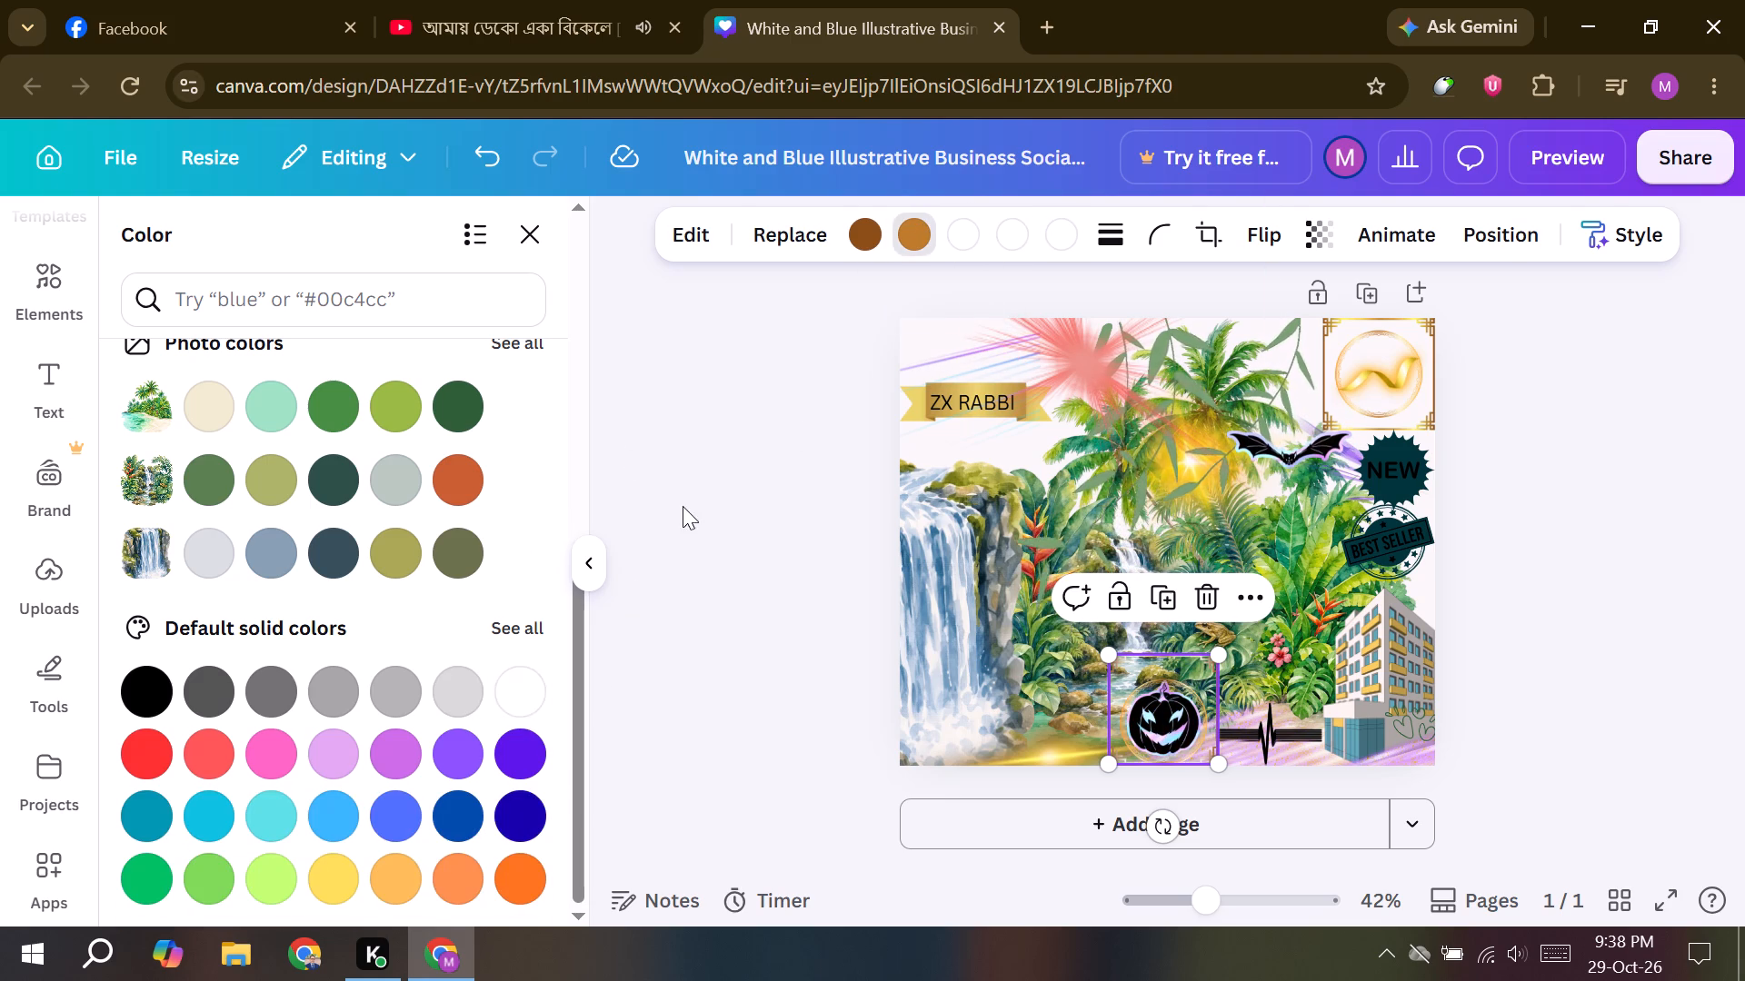
pyautogui.click(514, 708)
pyautogui.click(862, 237)
pyautogui.click(508, 679)
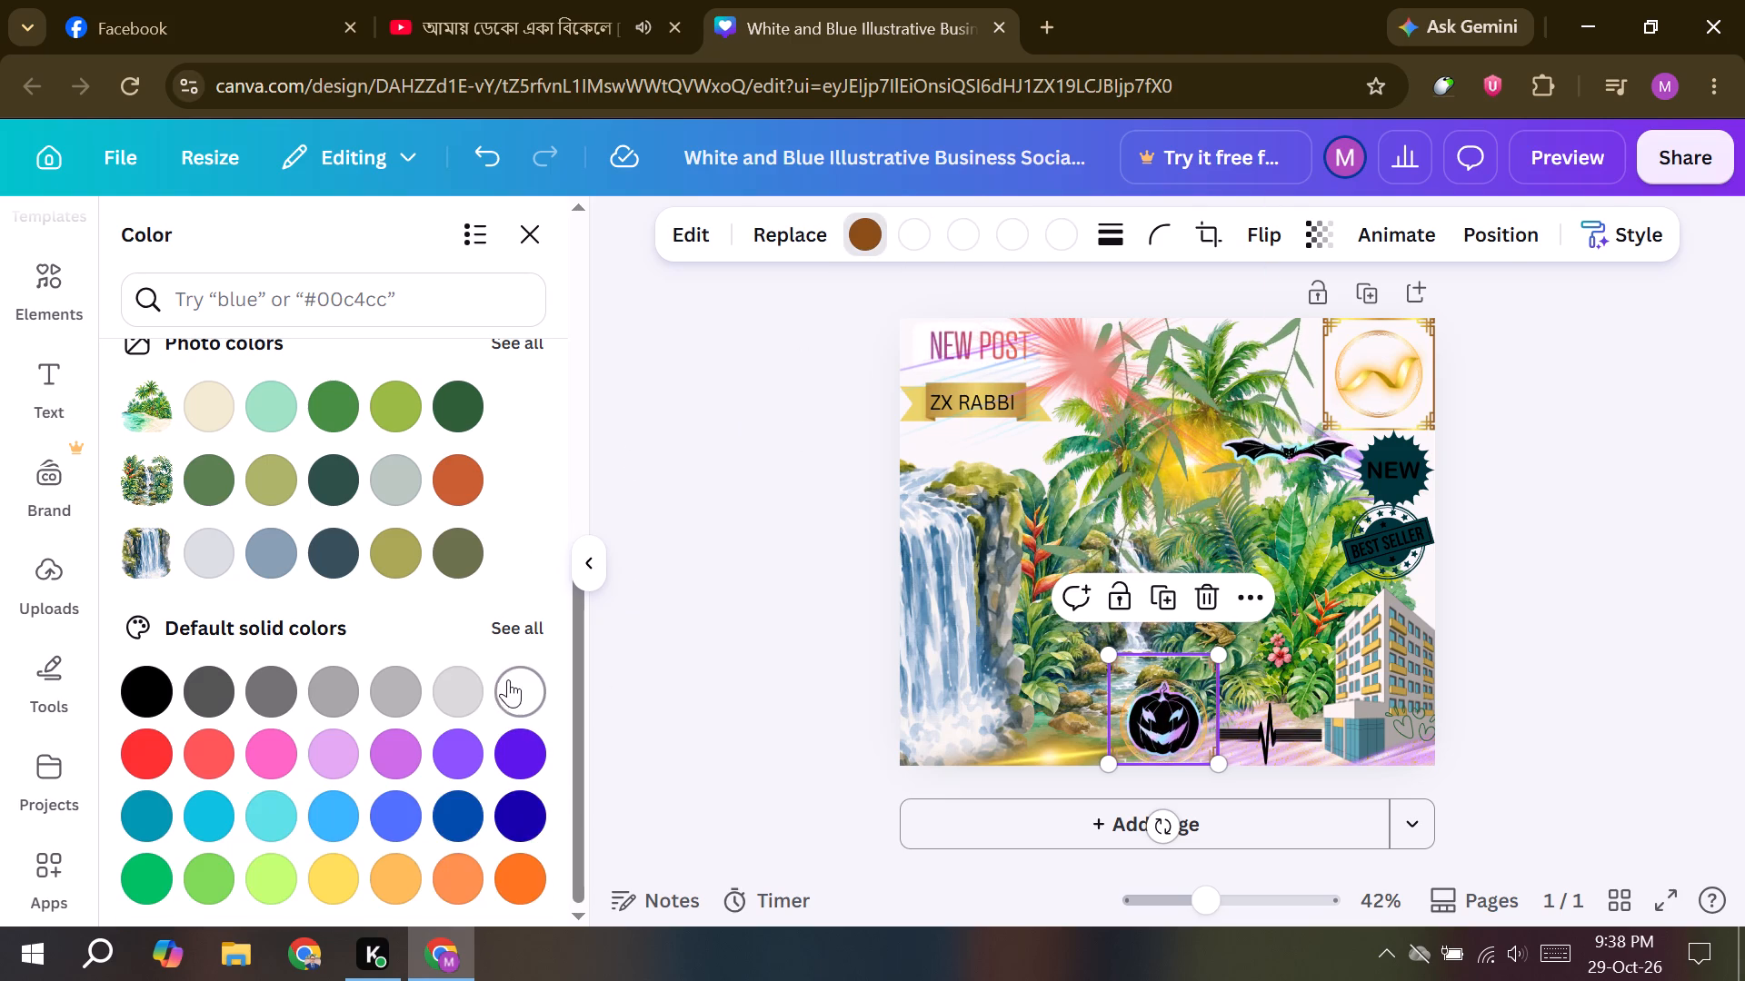
pyautogui.click(695, 486)
pyautogui.click(695, 486)
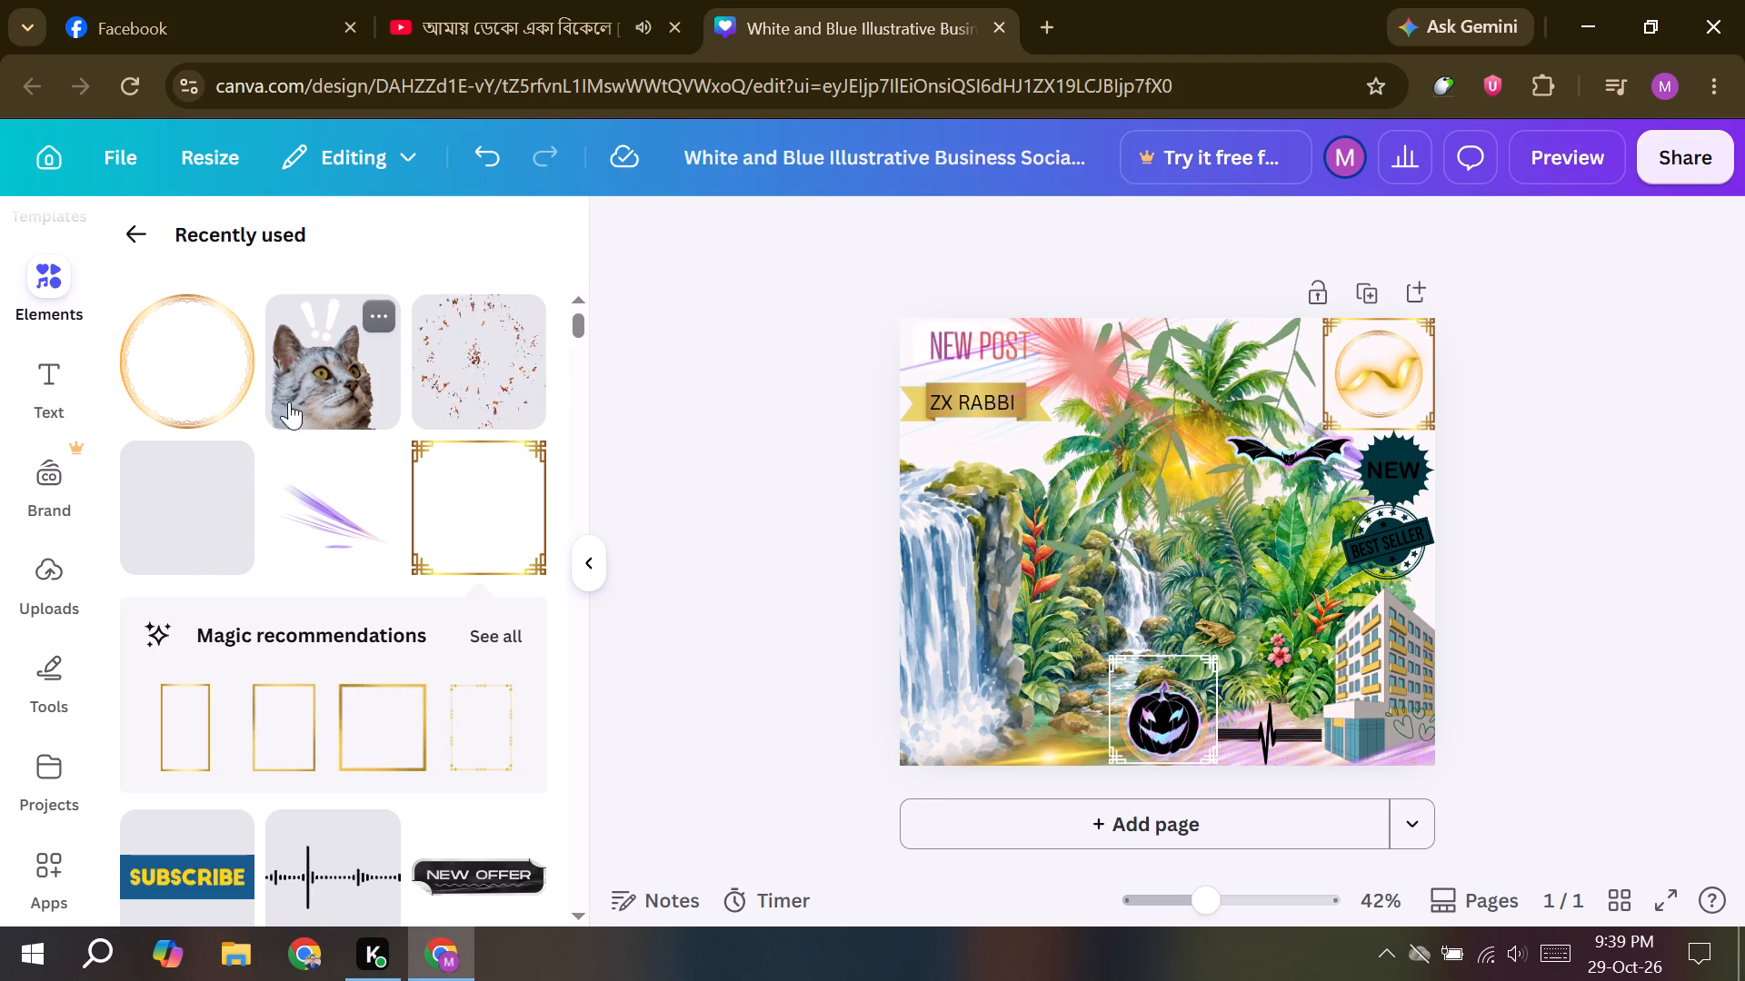
# Add the pale gold starburst from the recently used elements and centre it over the sun between the palm trees.
pyautogui.scroll(-3, 302, 520)
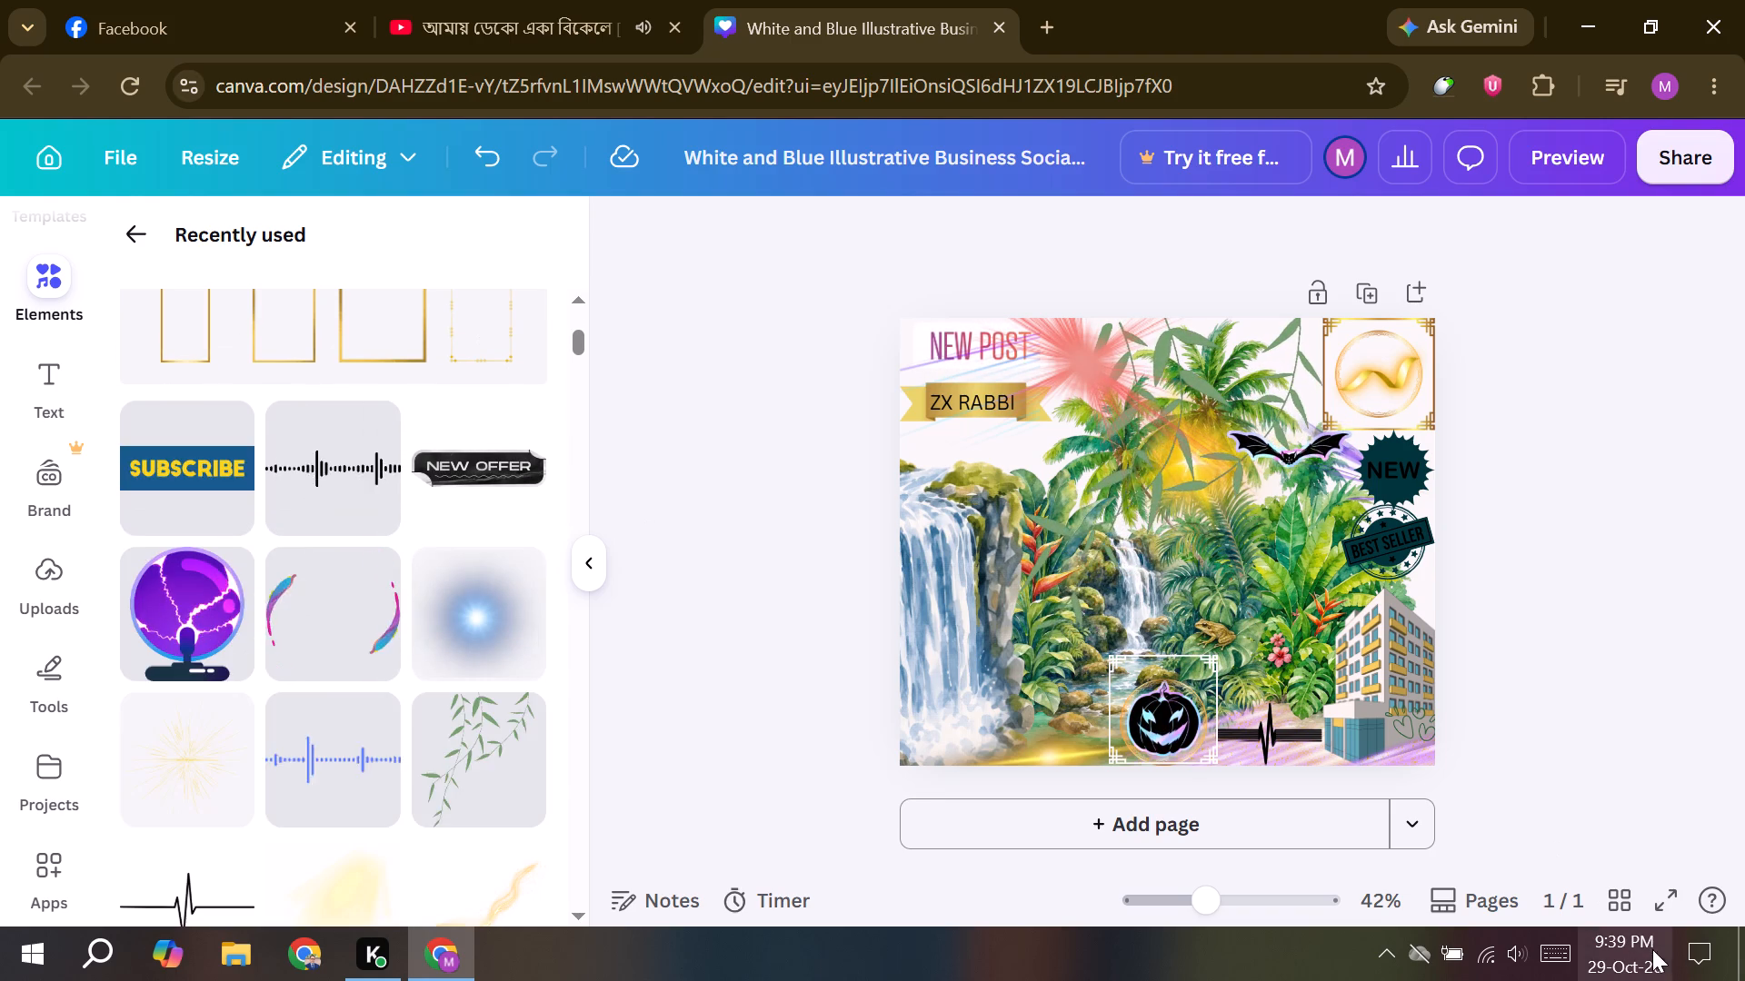
pyautogui.click(1652, 950)
pyautogui.click(703, 980)
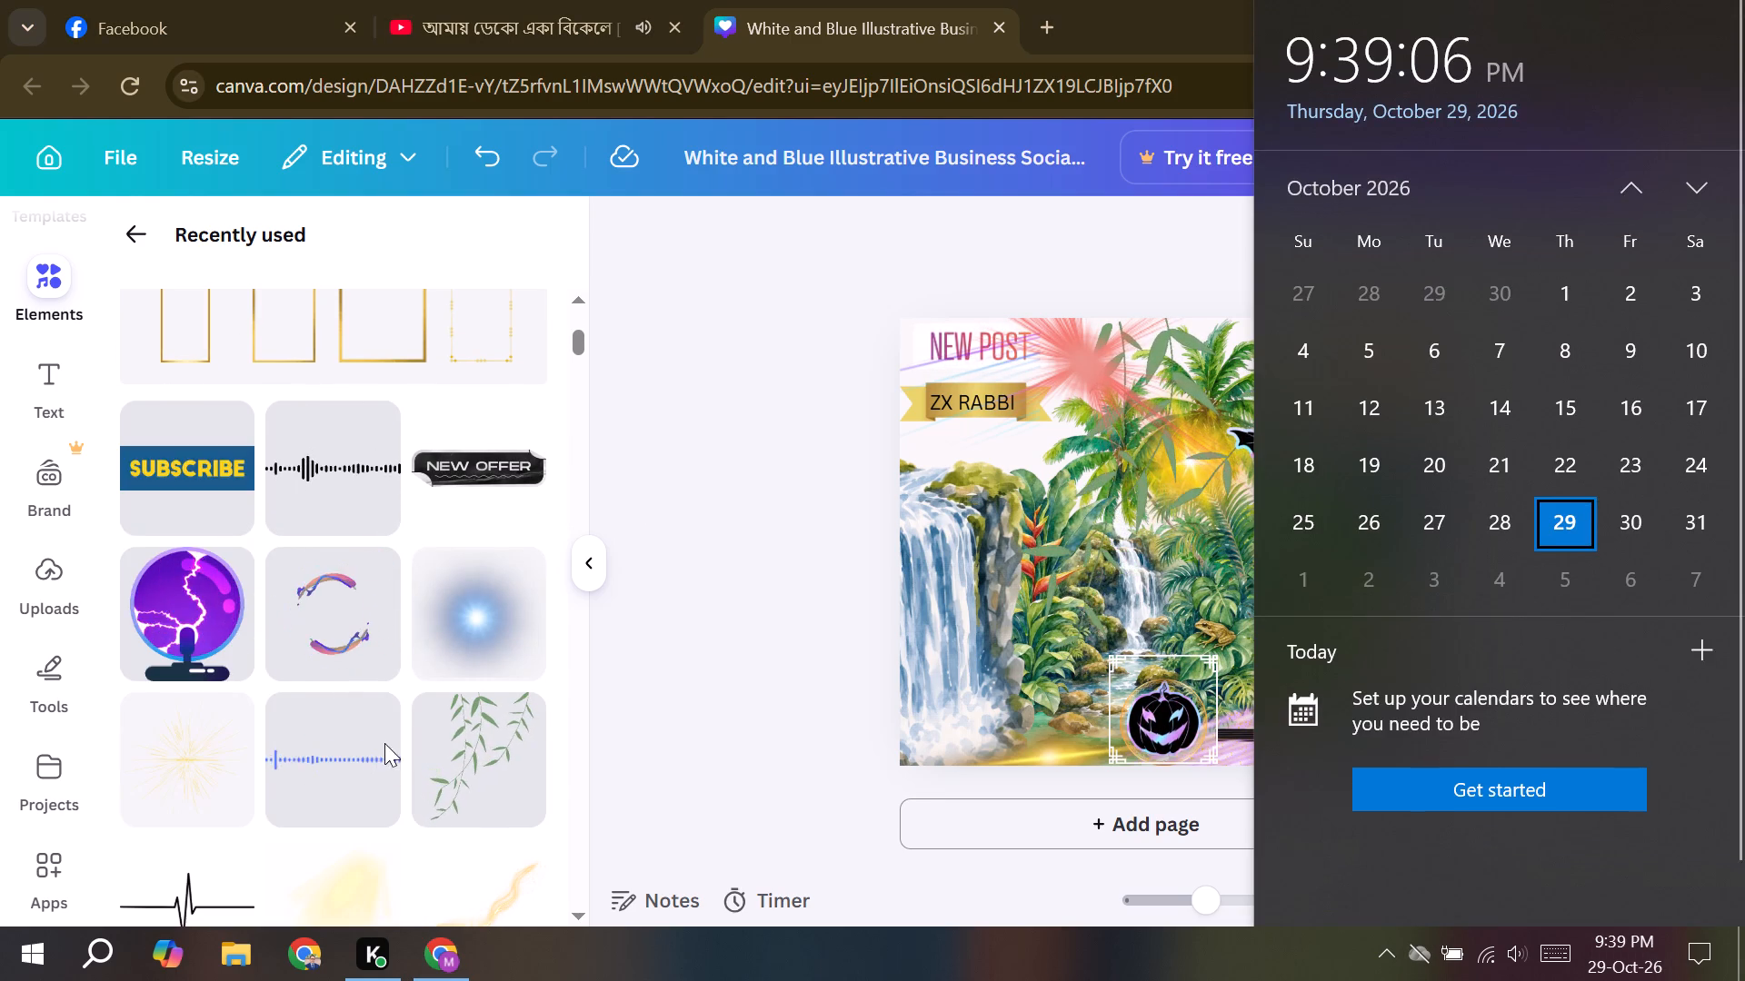
pyautogui.scroll(-1, 278, 663)
pyautogui.click(168, 644)
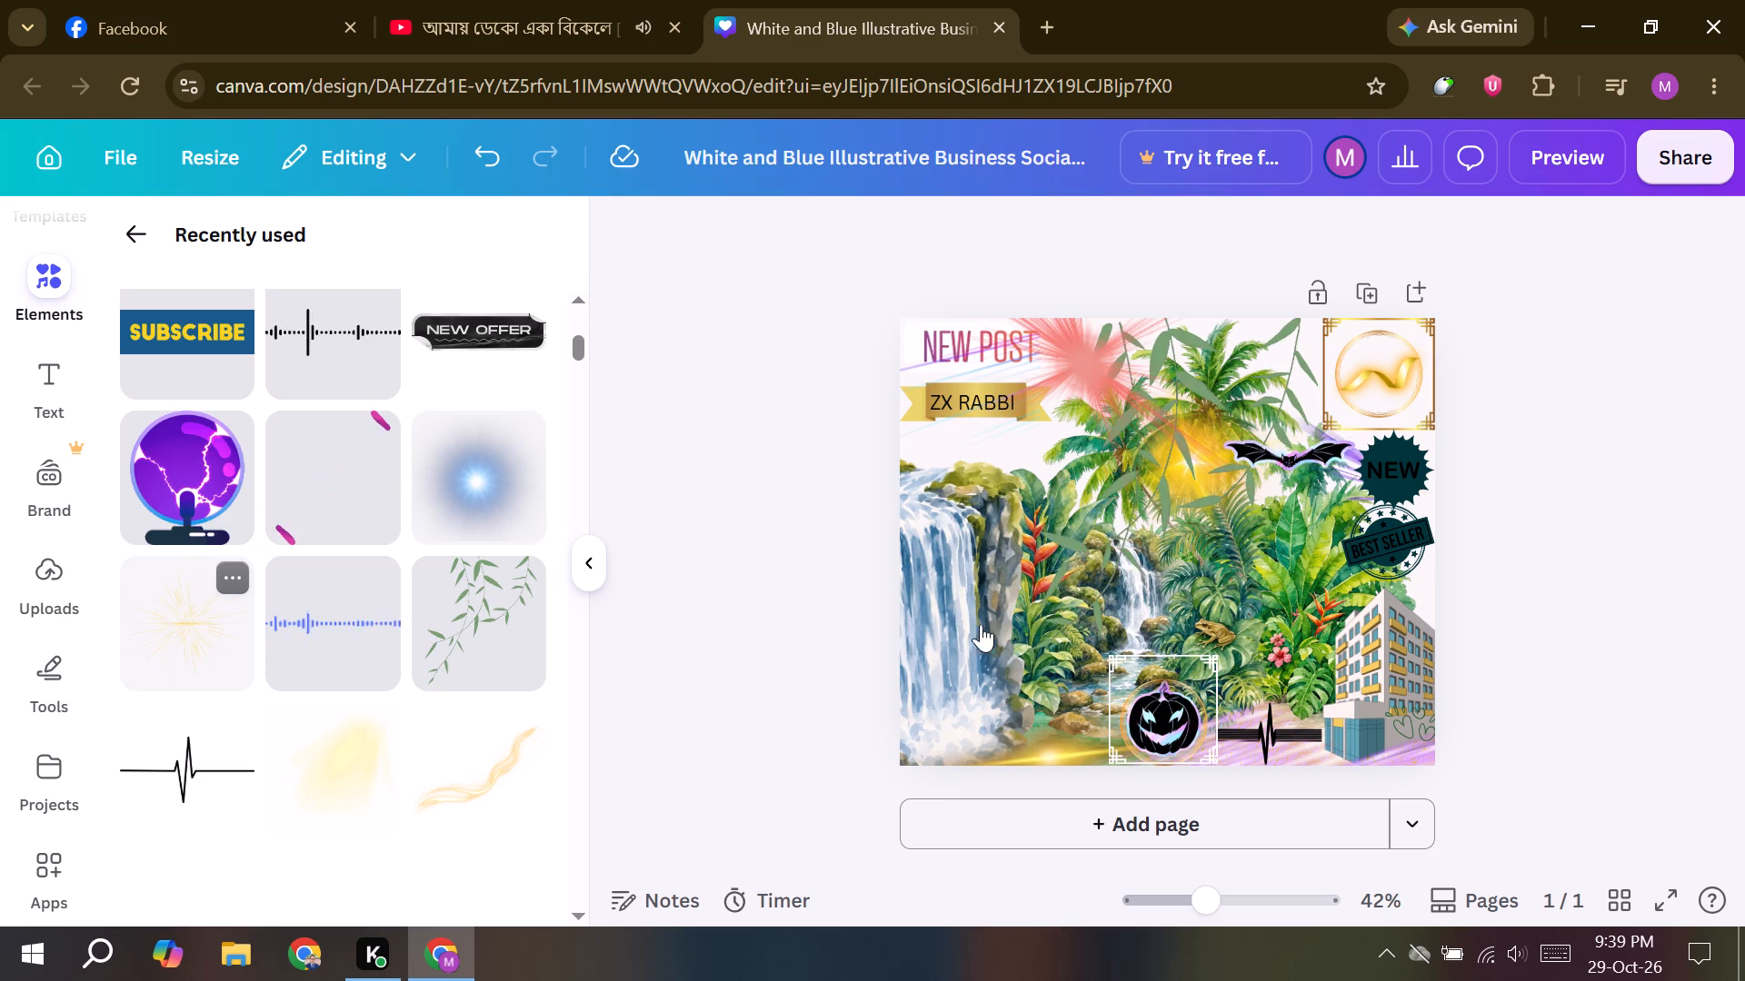
pyautogui.moveTo(1134, 596); pyautogui.dragTo(1155, 510)
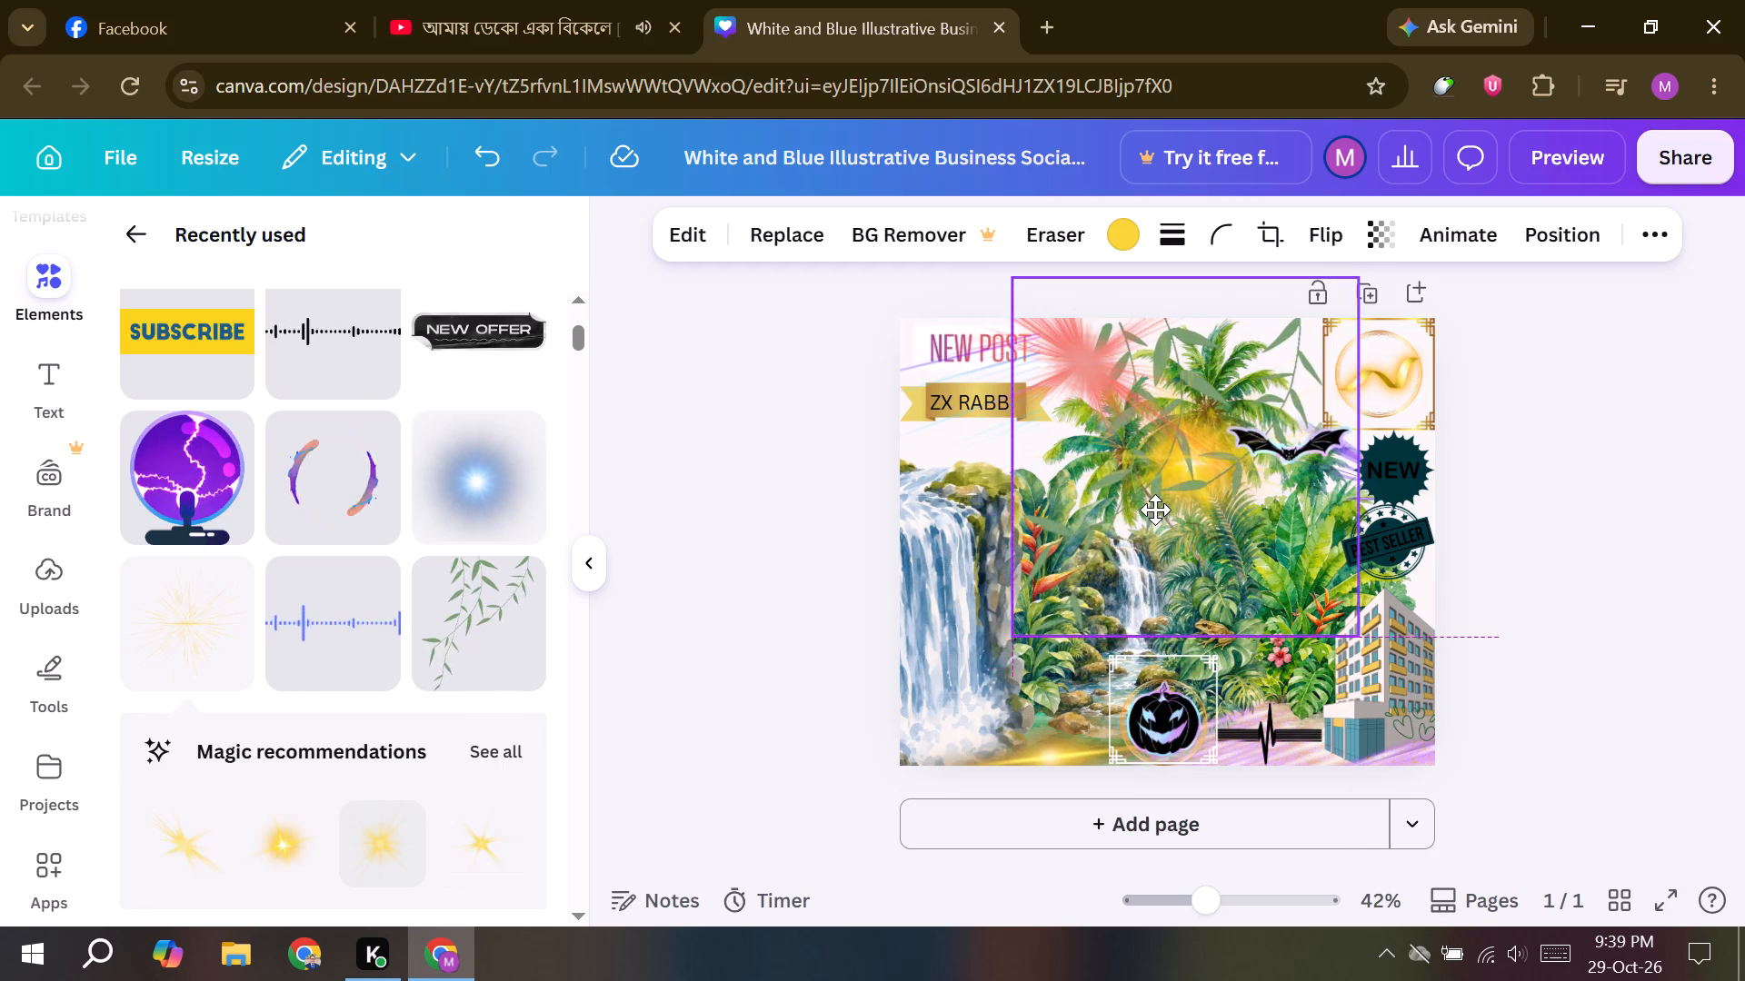
pyautogui.moveTo(1155, 510); pyautogui.dragTo(1158, 517)
pyautogui.click(1744, 428)
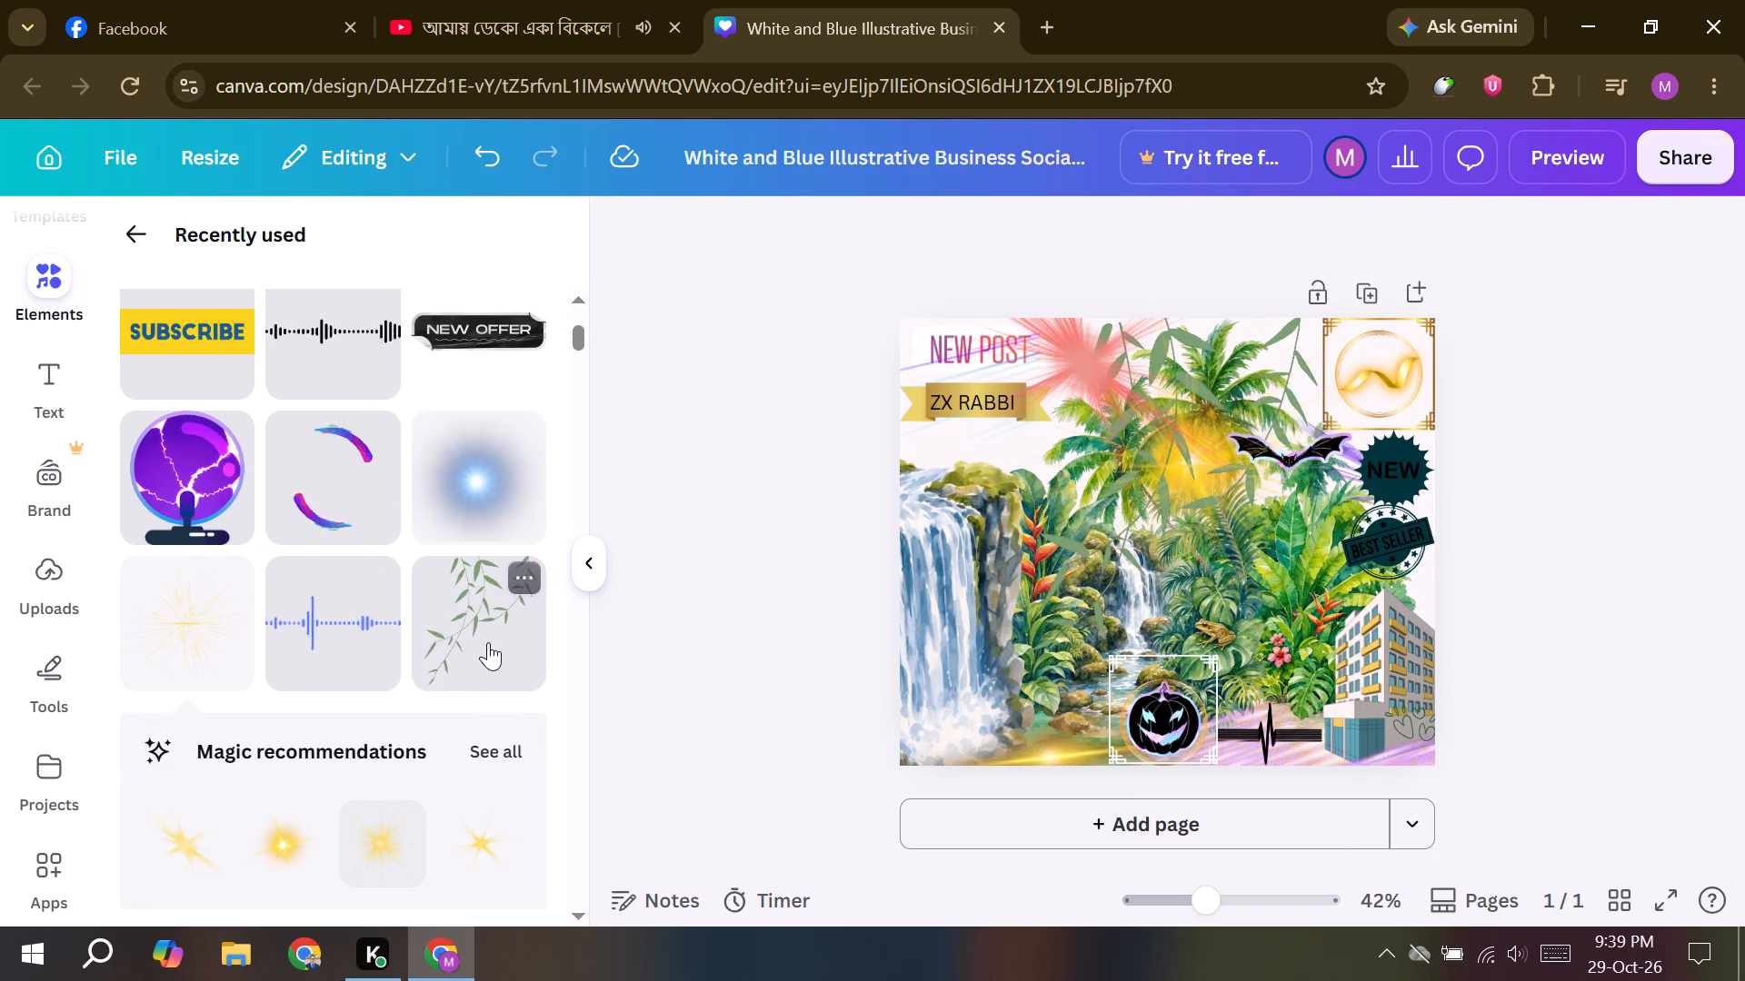
# Add another black heartbeat line from the recently used elements and place it just below the existing one at the page's bottom edge.
pyautogui.scroll(-1, 484, 634)
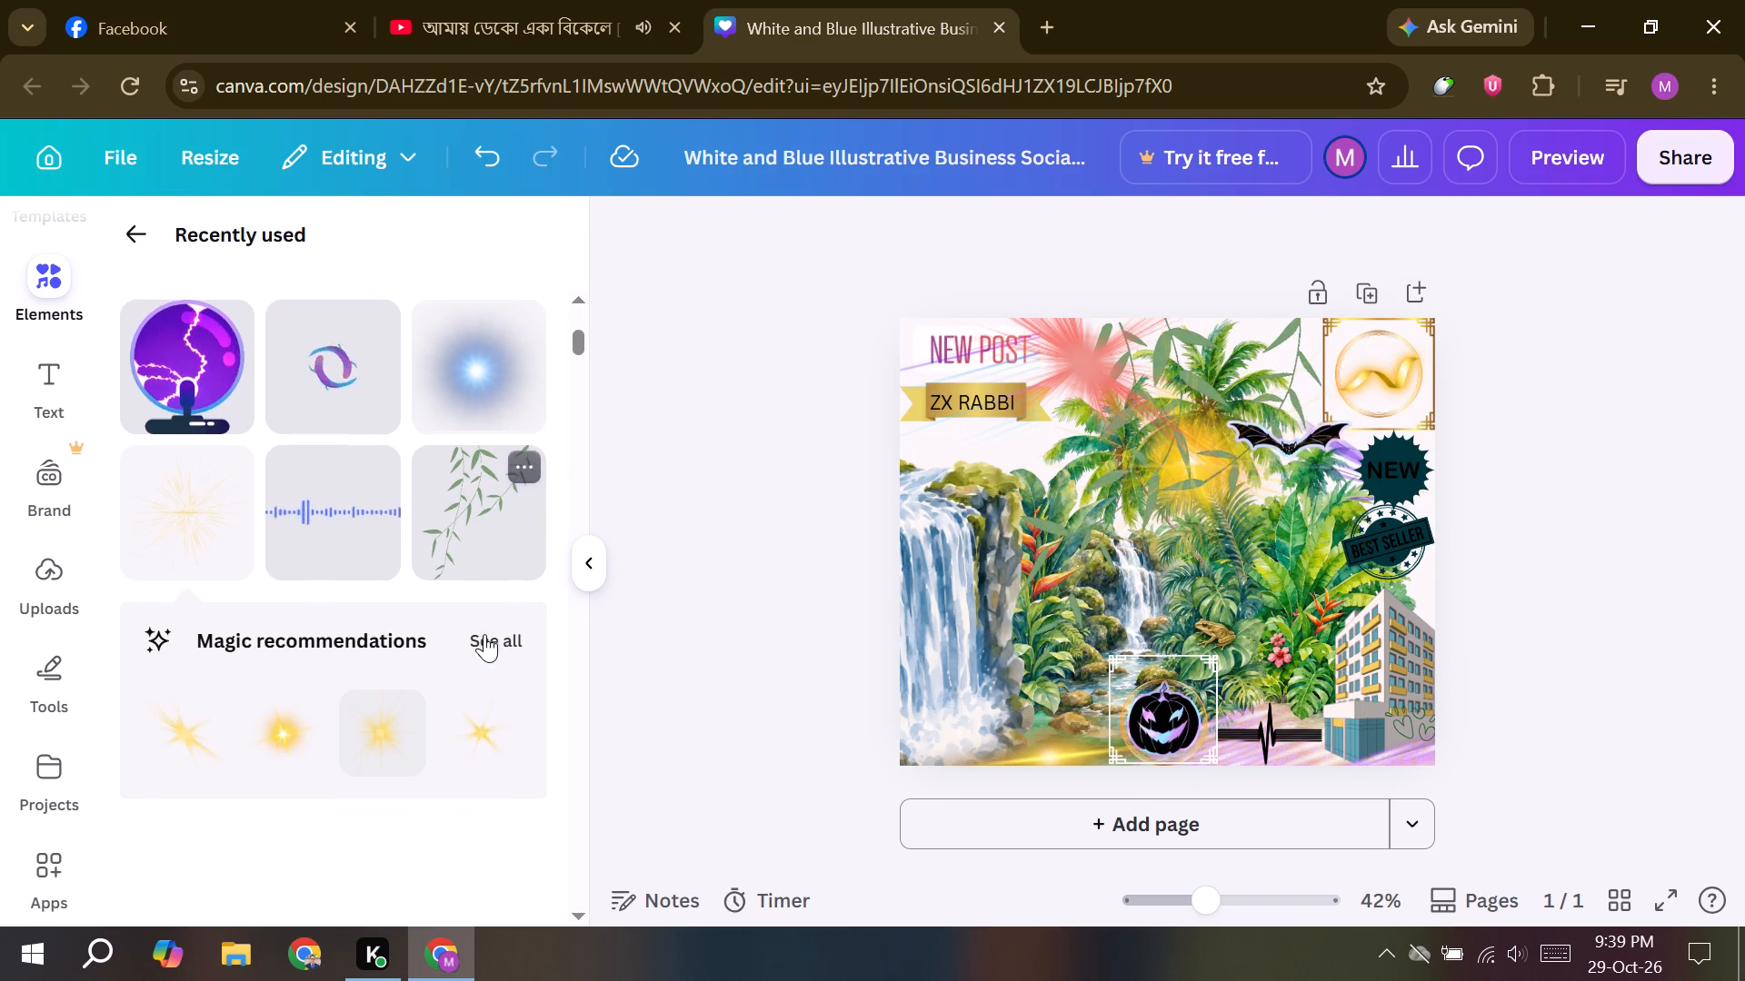
pyautogui.scroll(-2, 484, 634)
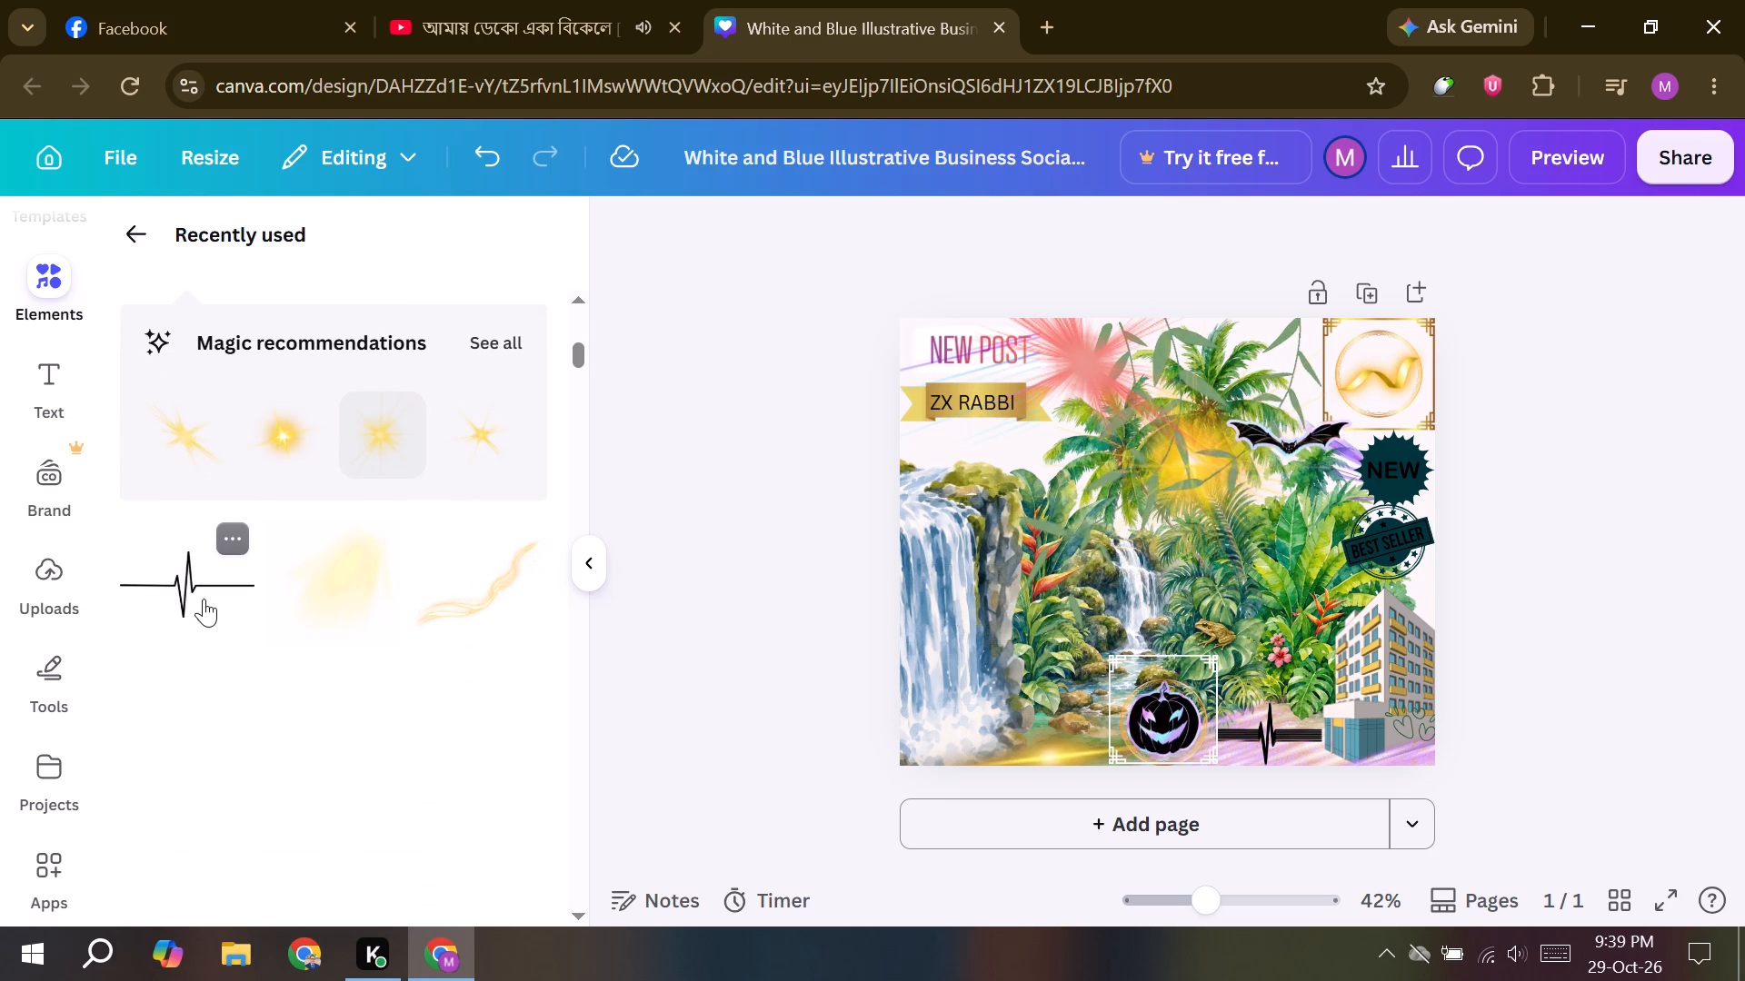
pyautogui.click(204, 559)
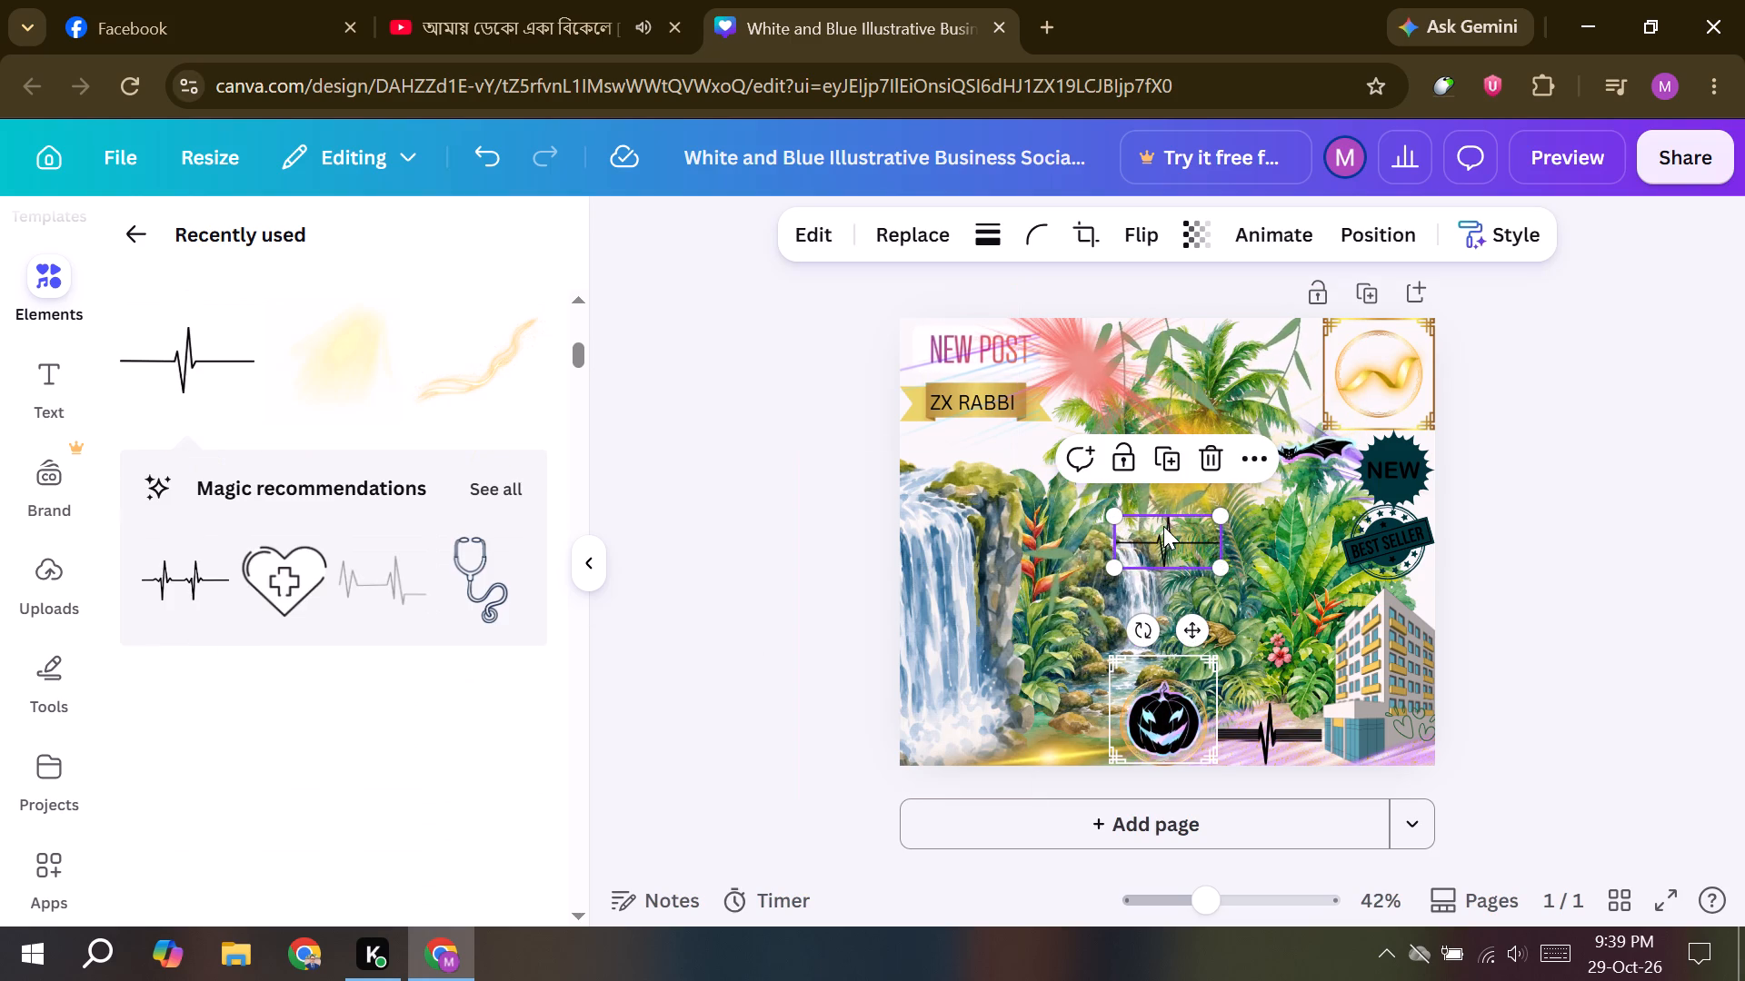
pyautogui.moveTo(1163, 526); pyautogui.dragTo(1263, 749)
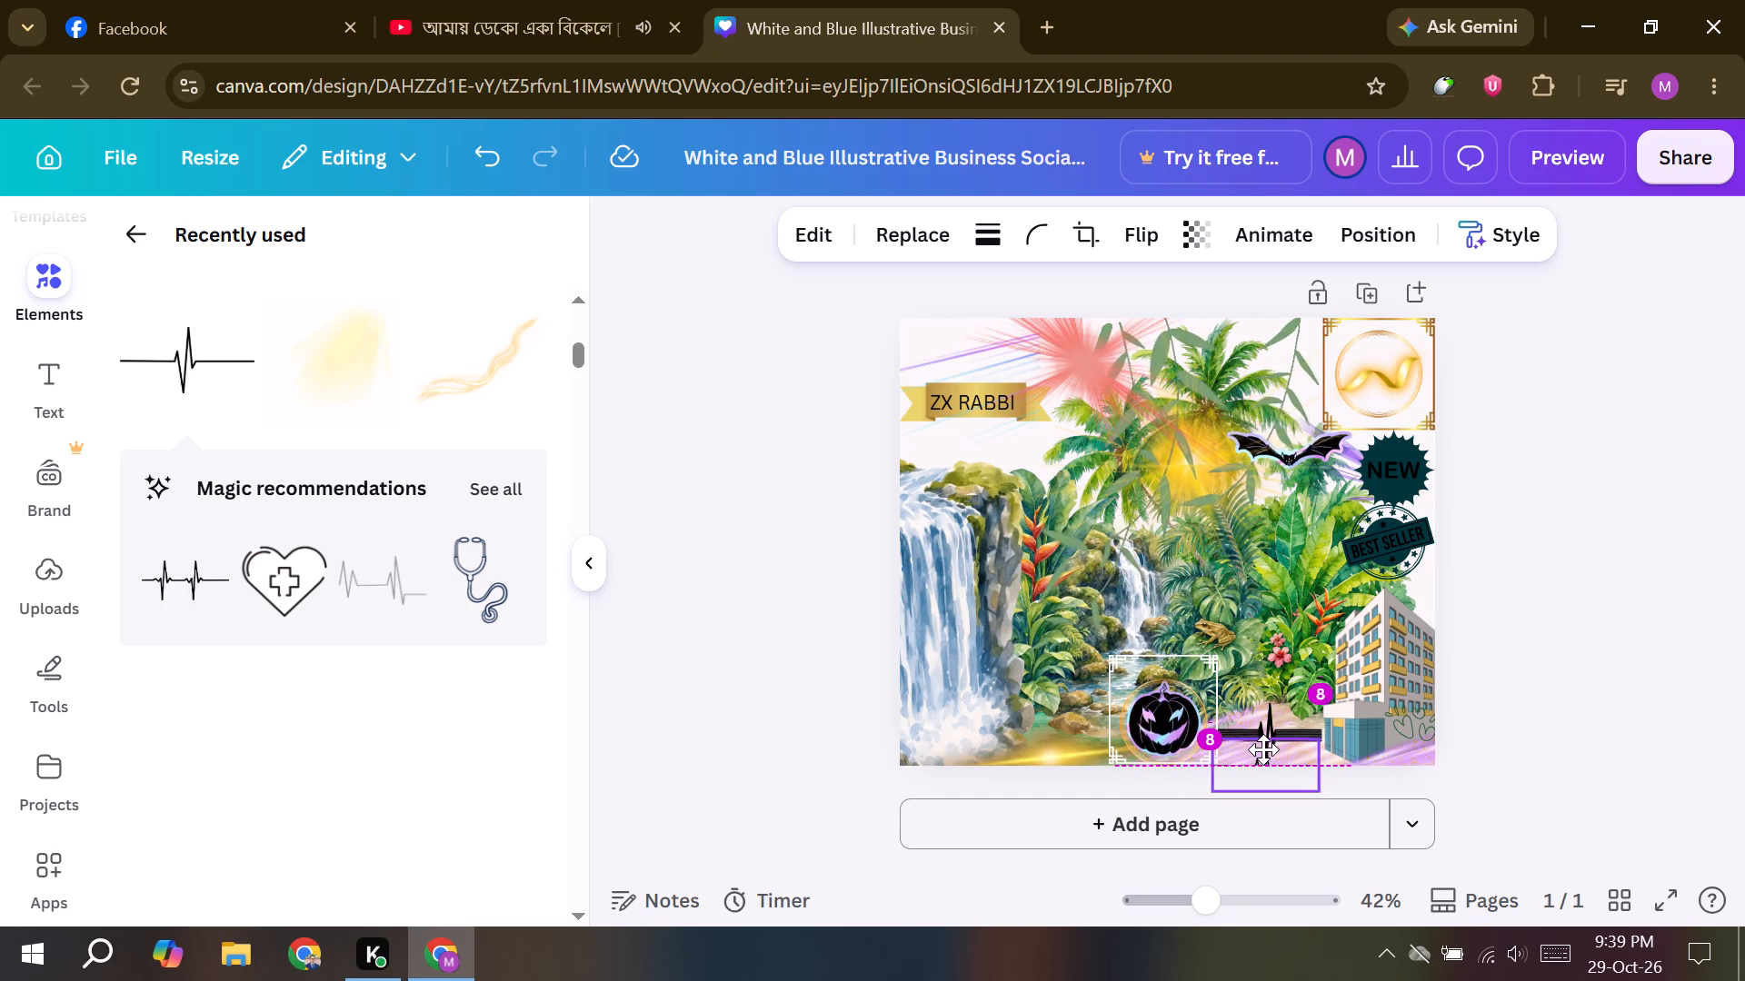
pyautogui.moveTo(1263, 749); pyautogui.dragTo(1268, 743)
pyautogui.click(1292, 780)
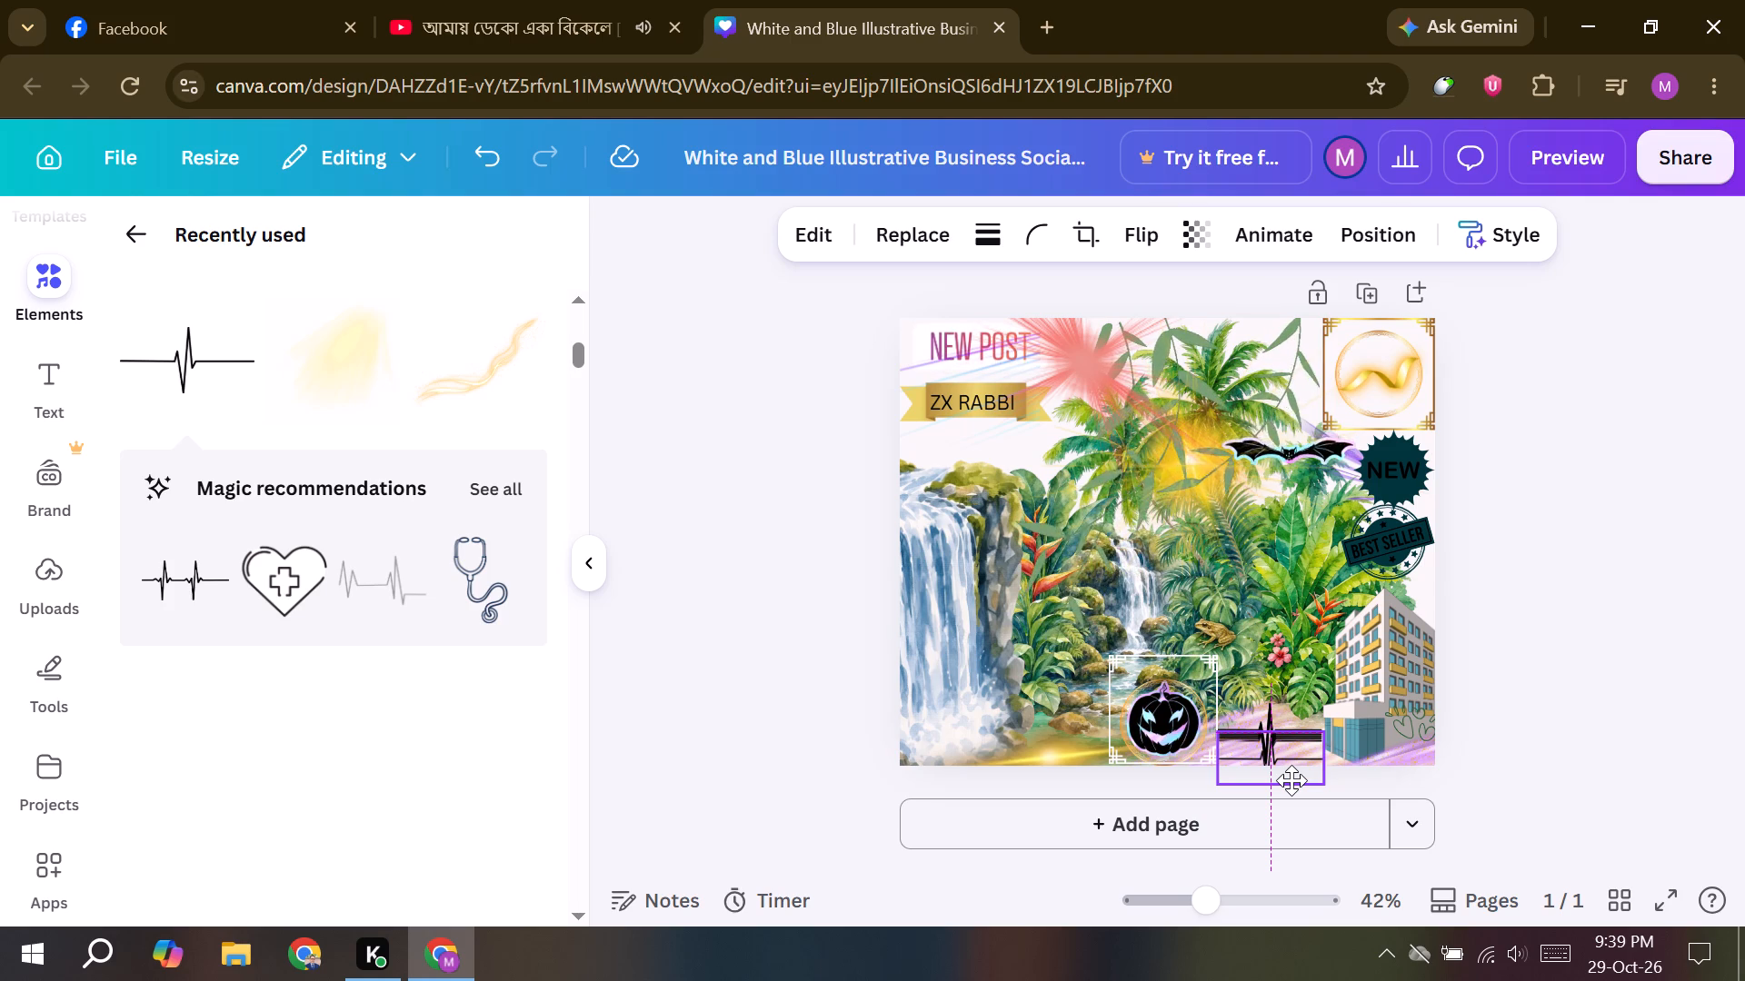
pyautogui.click(1548, 747)
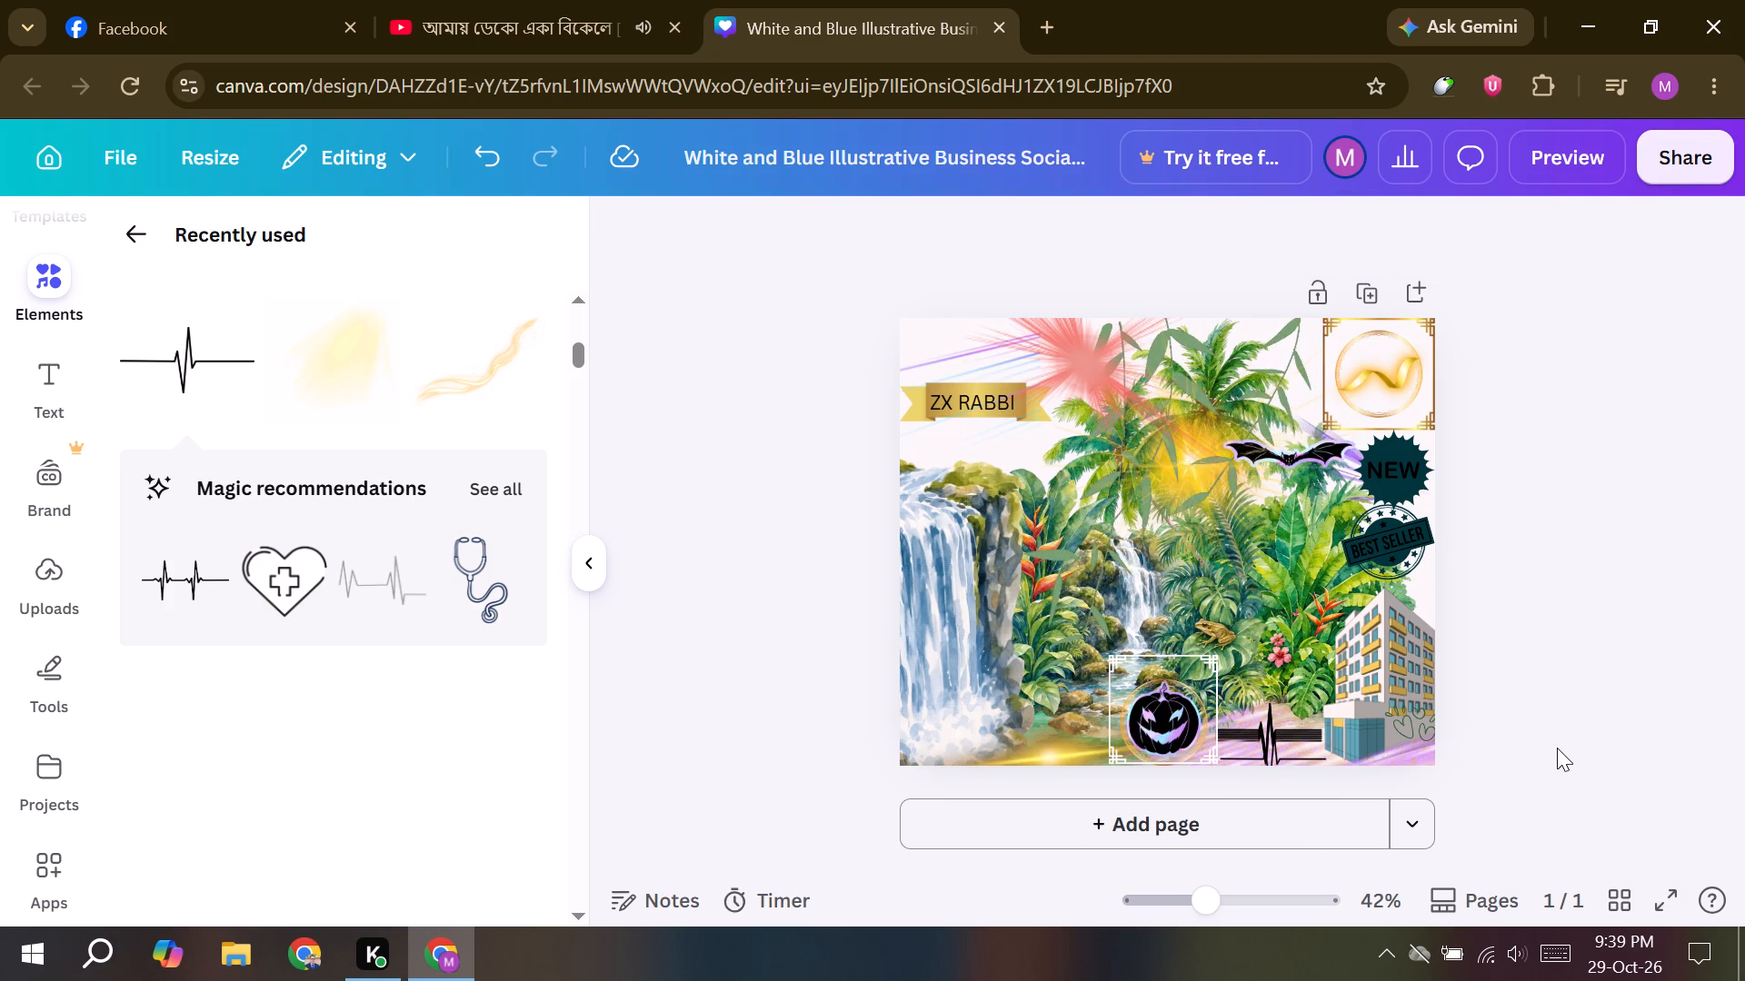
pyautogui.click(1557, 748)
# Duplicate the lower heartbeat line and lay the copy over it between the framed pumpkin and the building.
pyautogui.click(1311, 764)
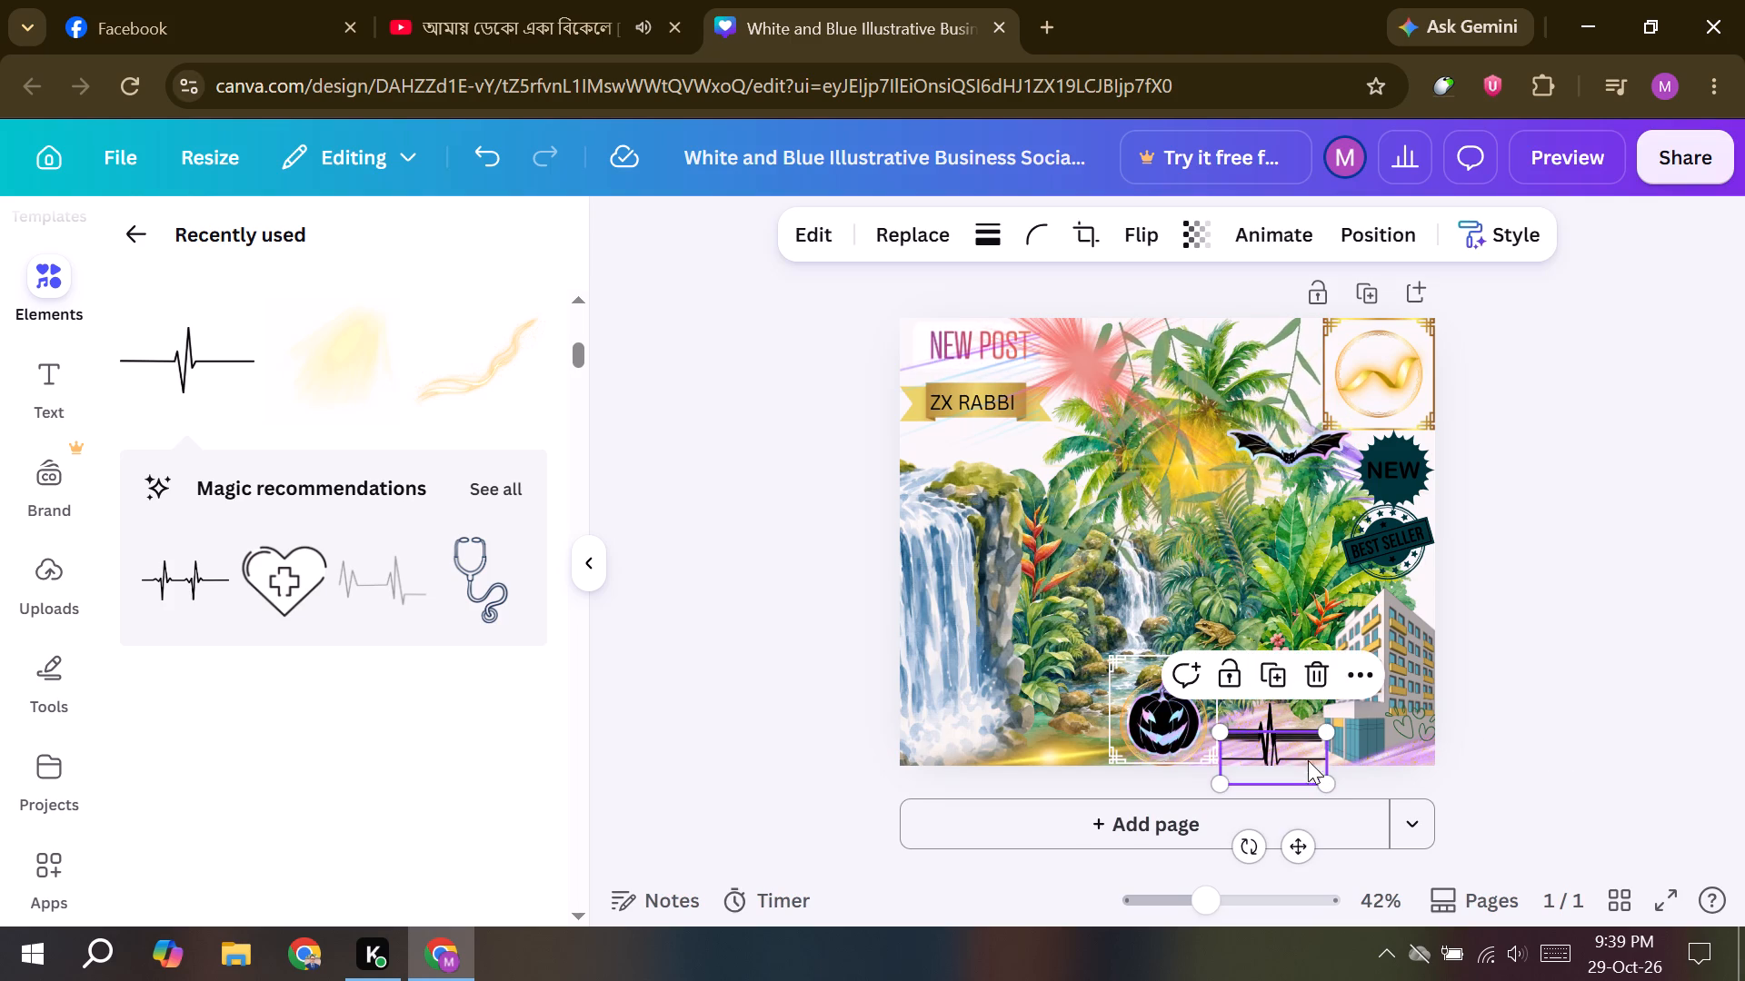
pyautogui.click(1275, 677)
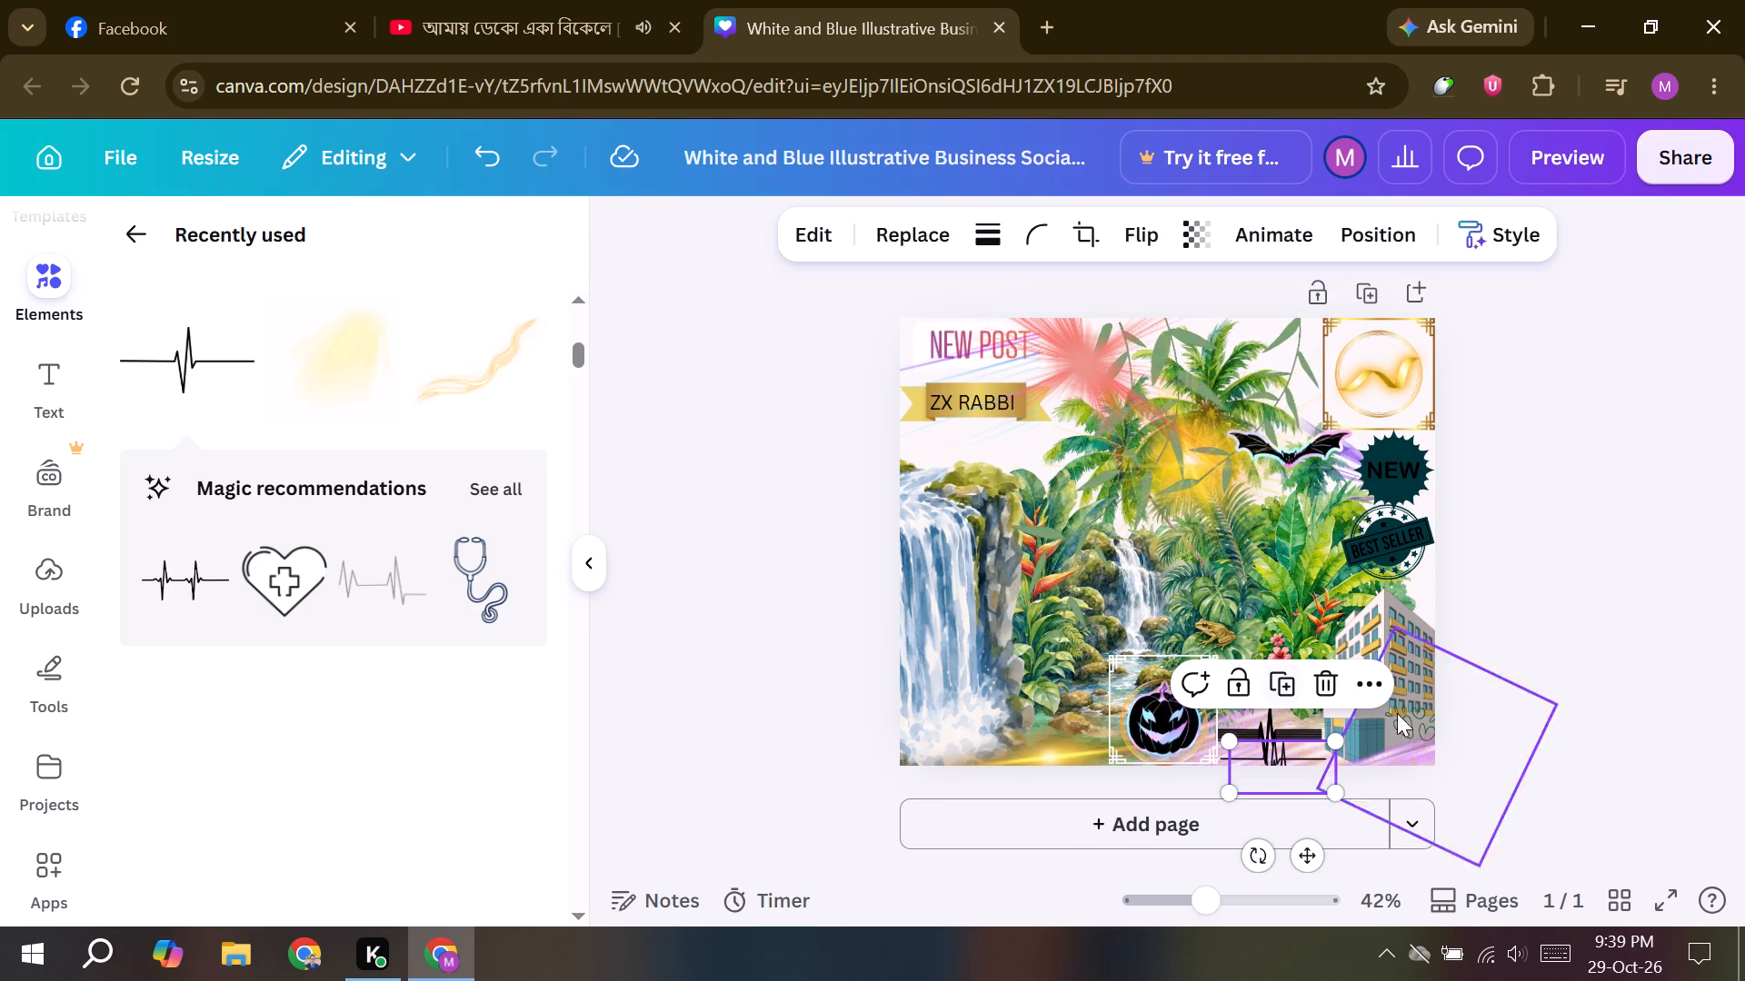
pyautogui.click(1537, 718)
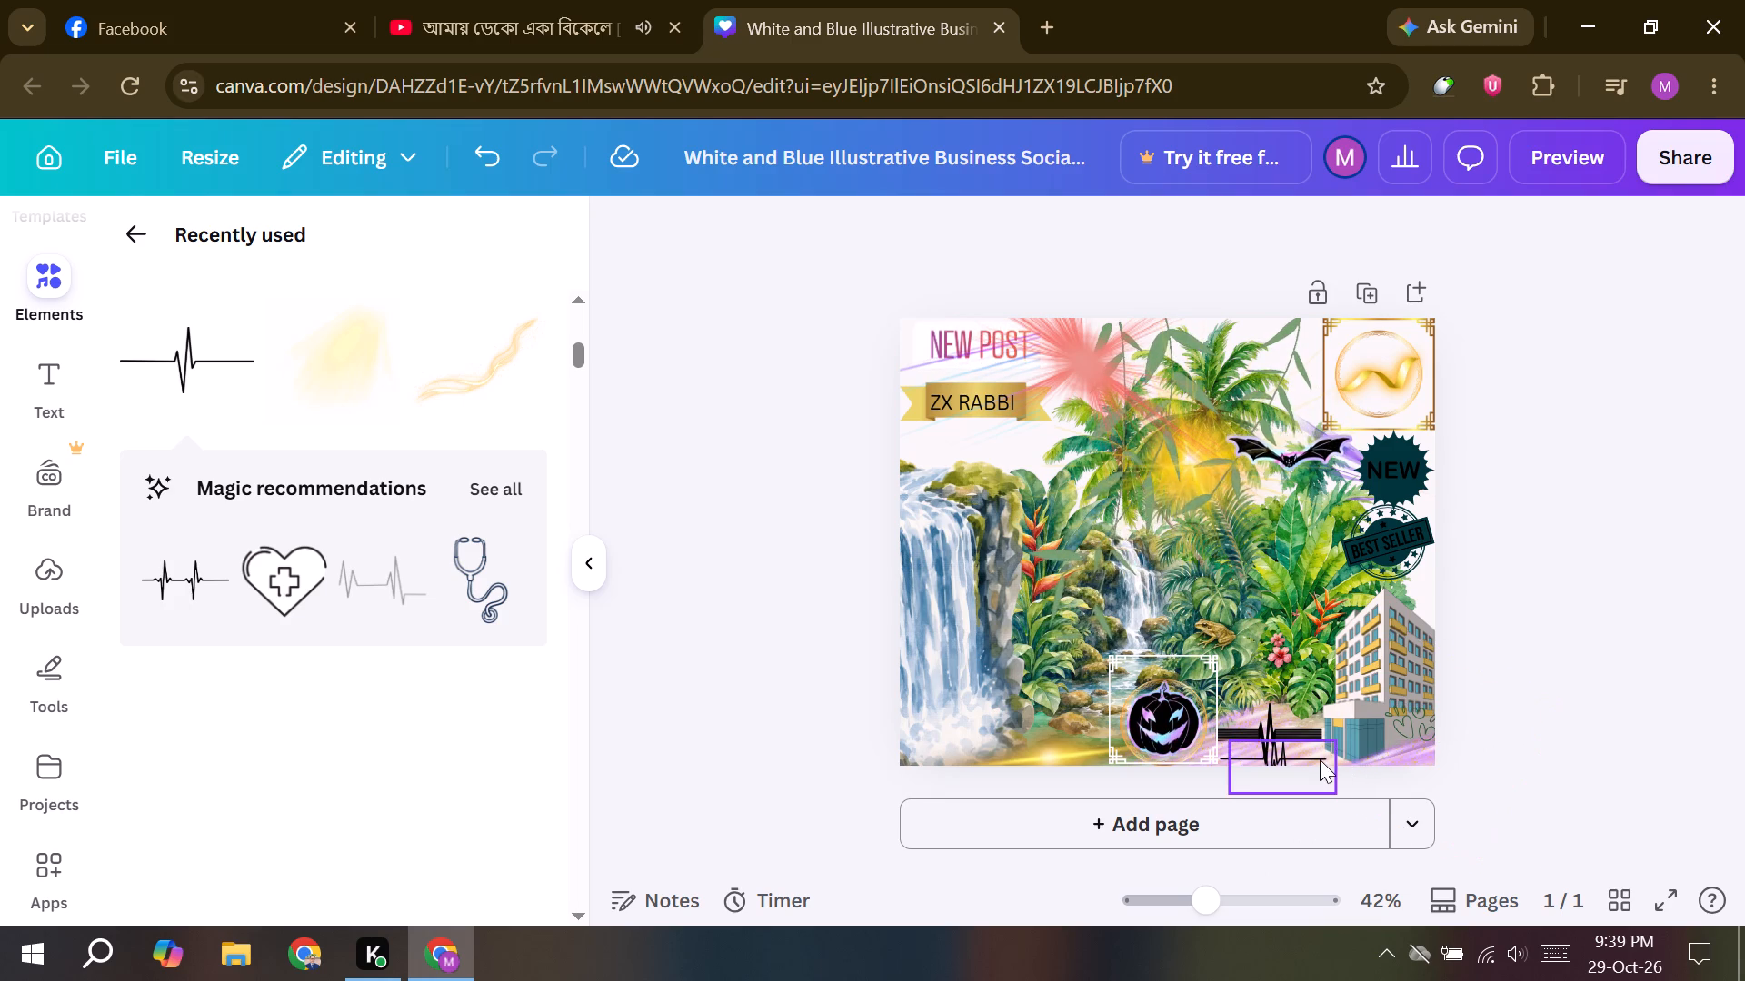
pyautogui.moveTo(1320, 759); pyautogui.dragTo(1327, 758)
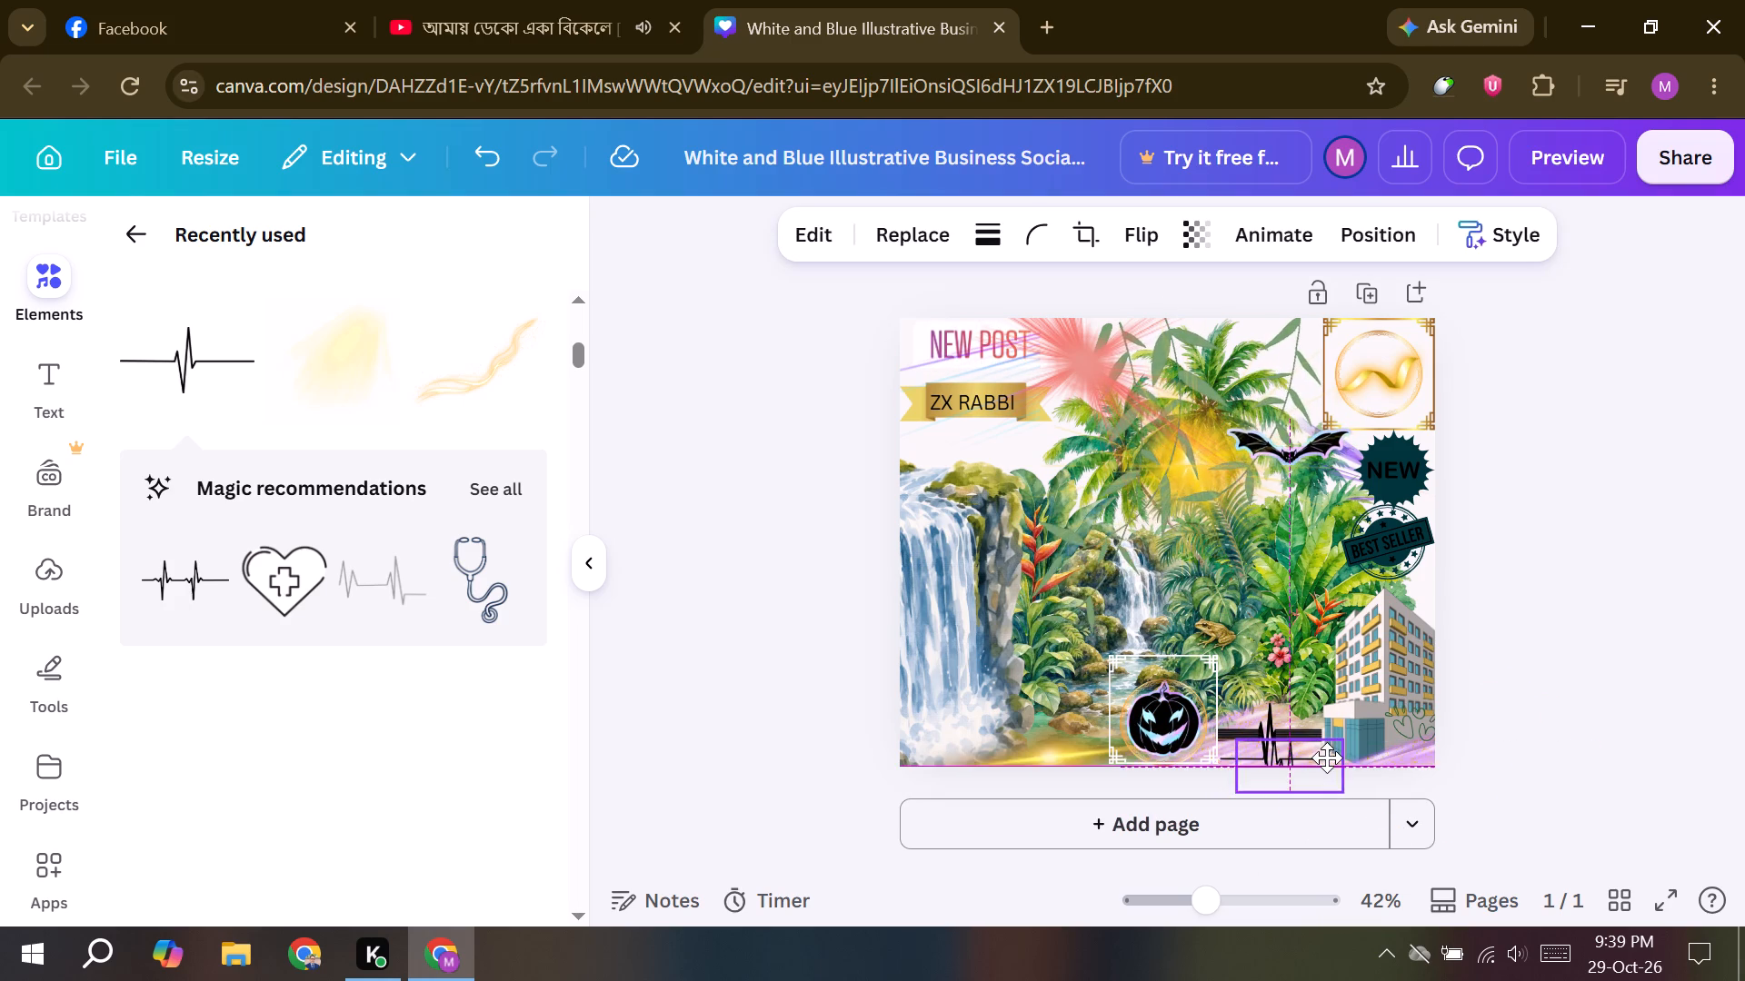
pyautogui.moveTo(1327, 758); pyautogui.dragTo(1311, 766)
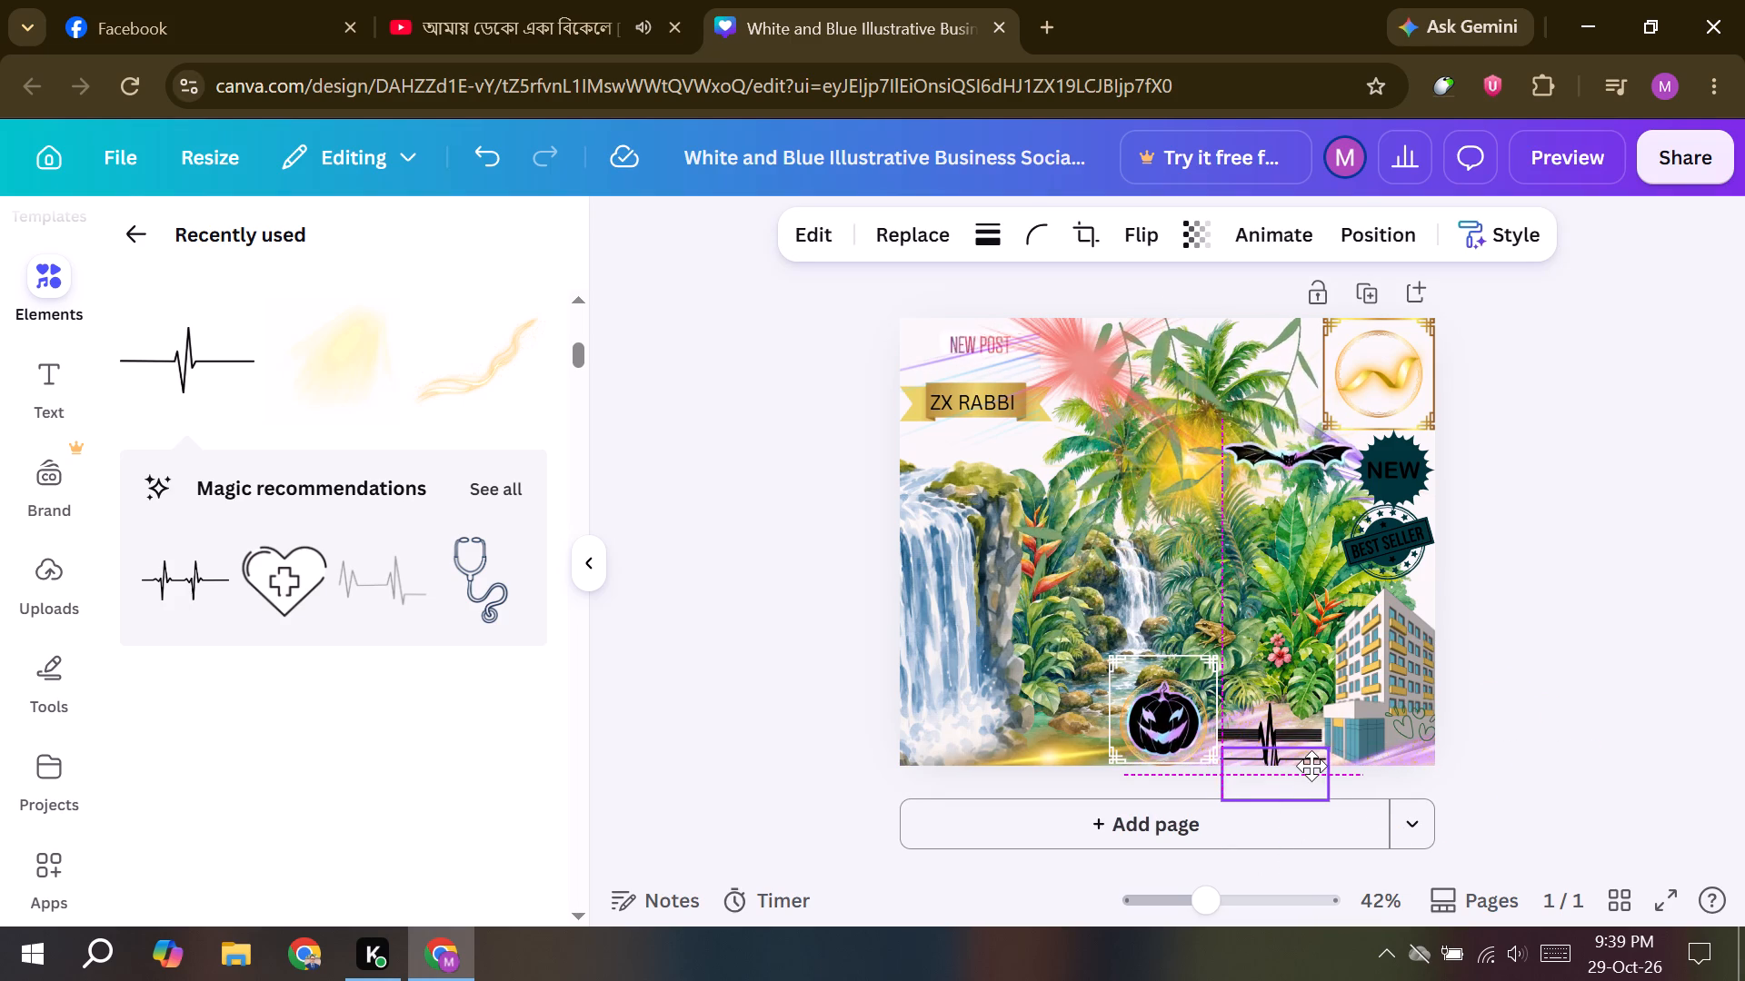
pyautogui.moveTo(1311, 766); pyautogui.dragTo(1309, 762)
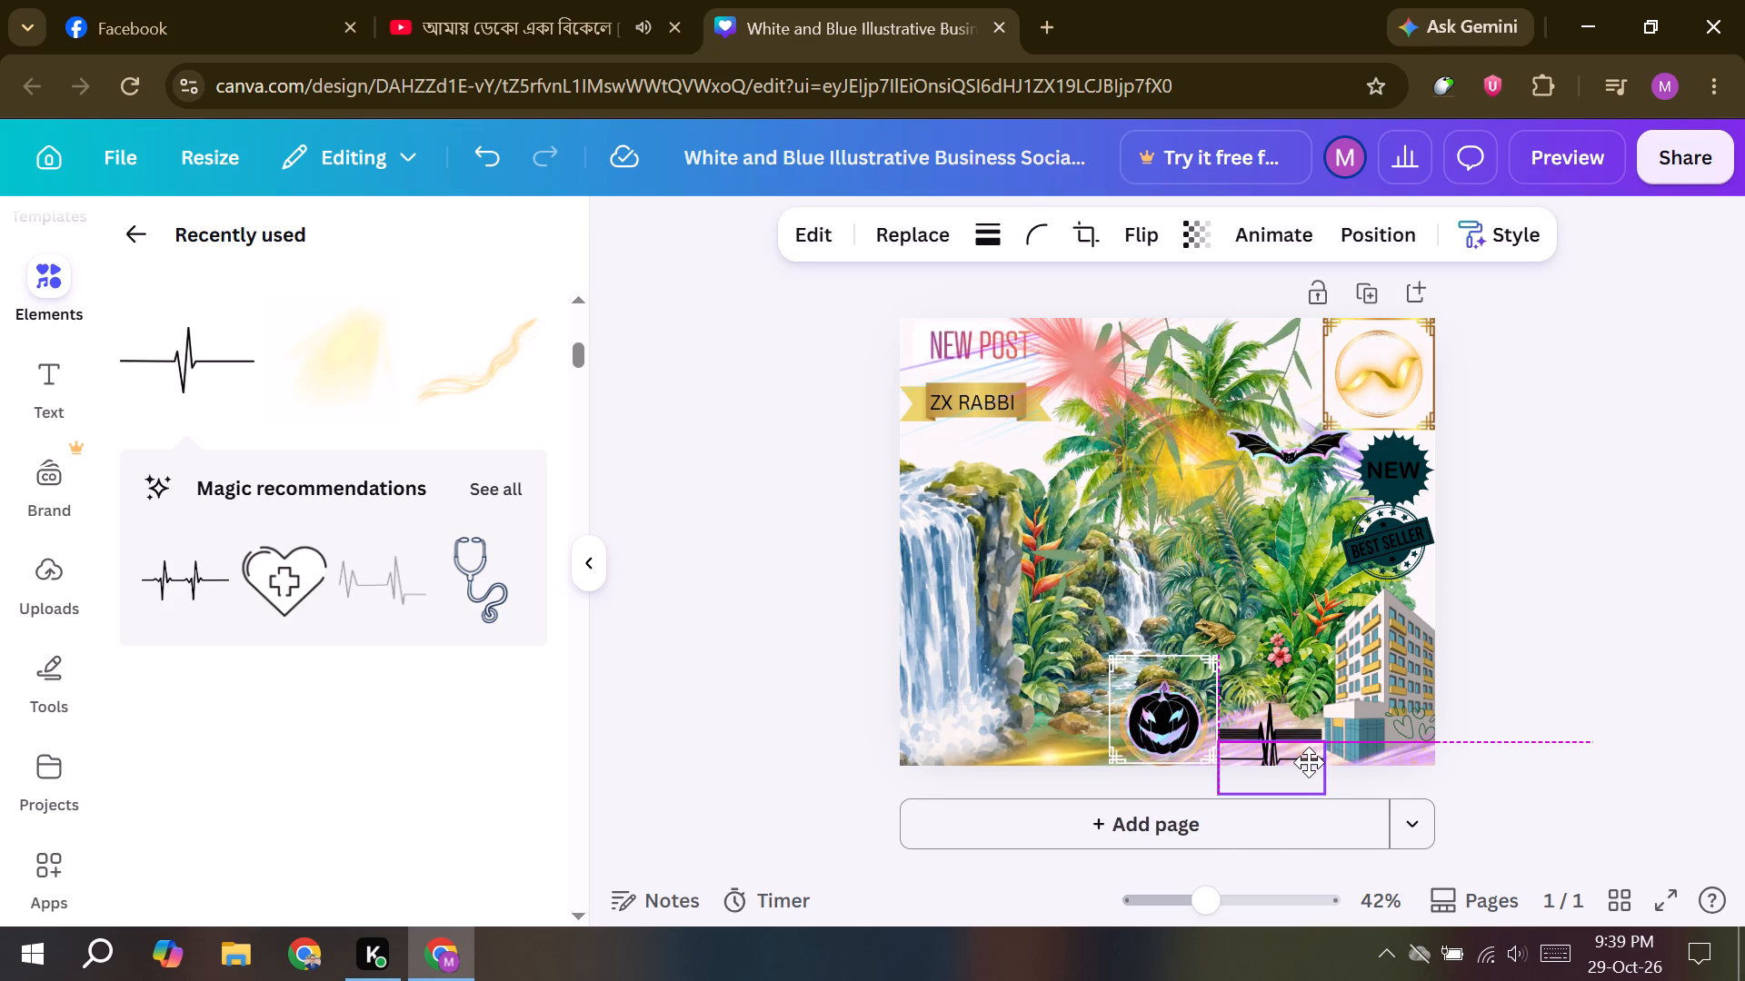
pyautogui.moveTo(1309, 762); pyautogui.dragTo(1311, 762)
pyautogui.click(1614, 672)
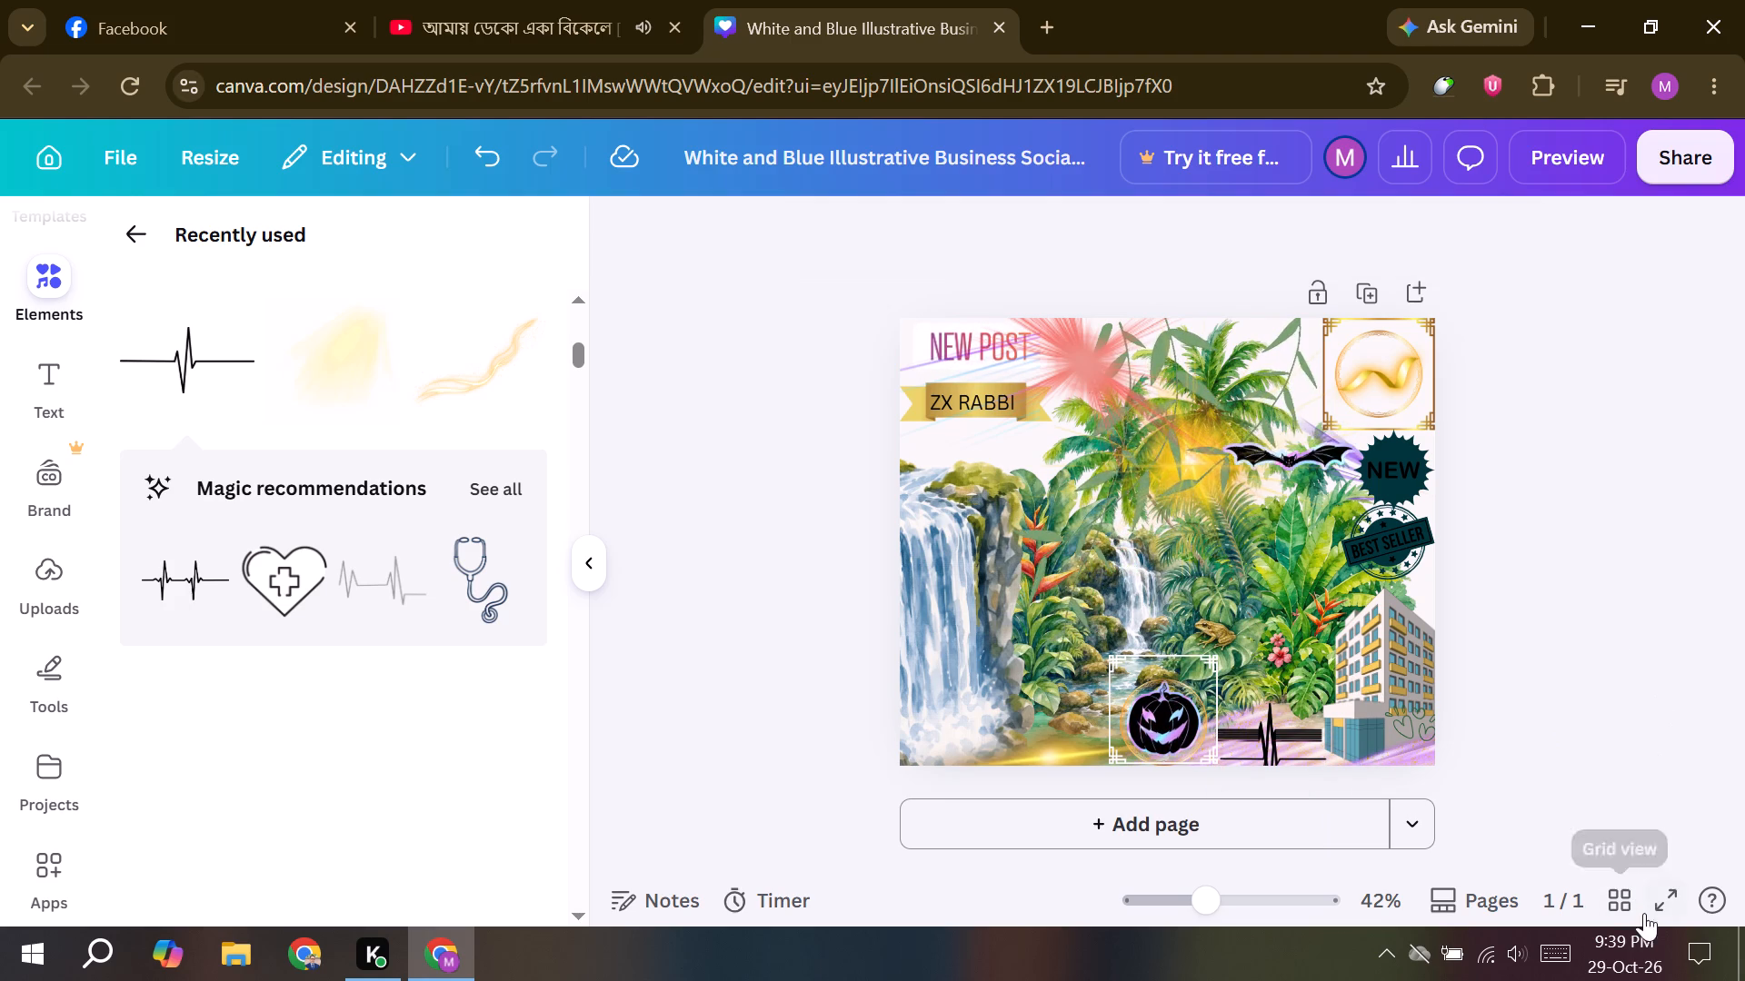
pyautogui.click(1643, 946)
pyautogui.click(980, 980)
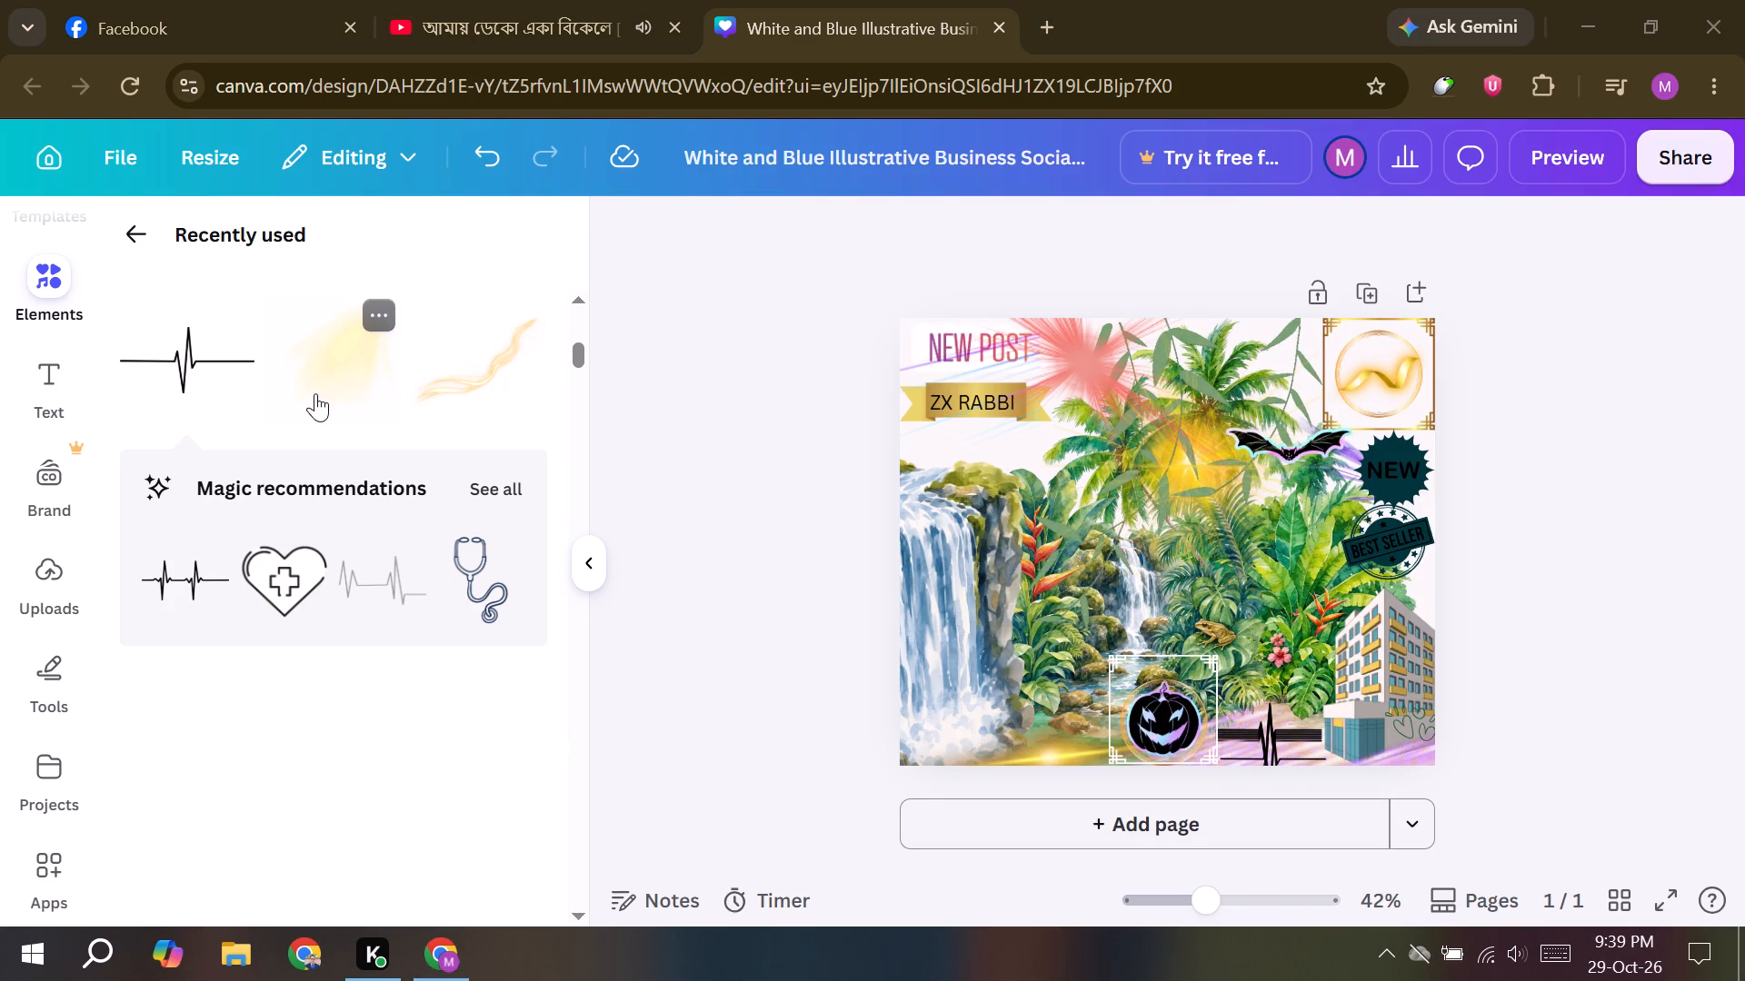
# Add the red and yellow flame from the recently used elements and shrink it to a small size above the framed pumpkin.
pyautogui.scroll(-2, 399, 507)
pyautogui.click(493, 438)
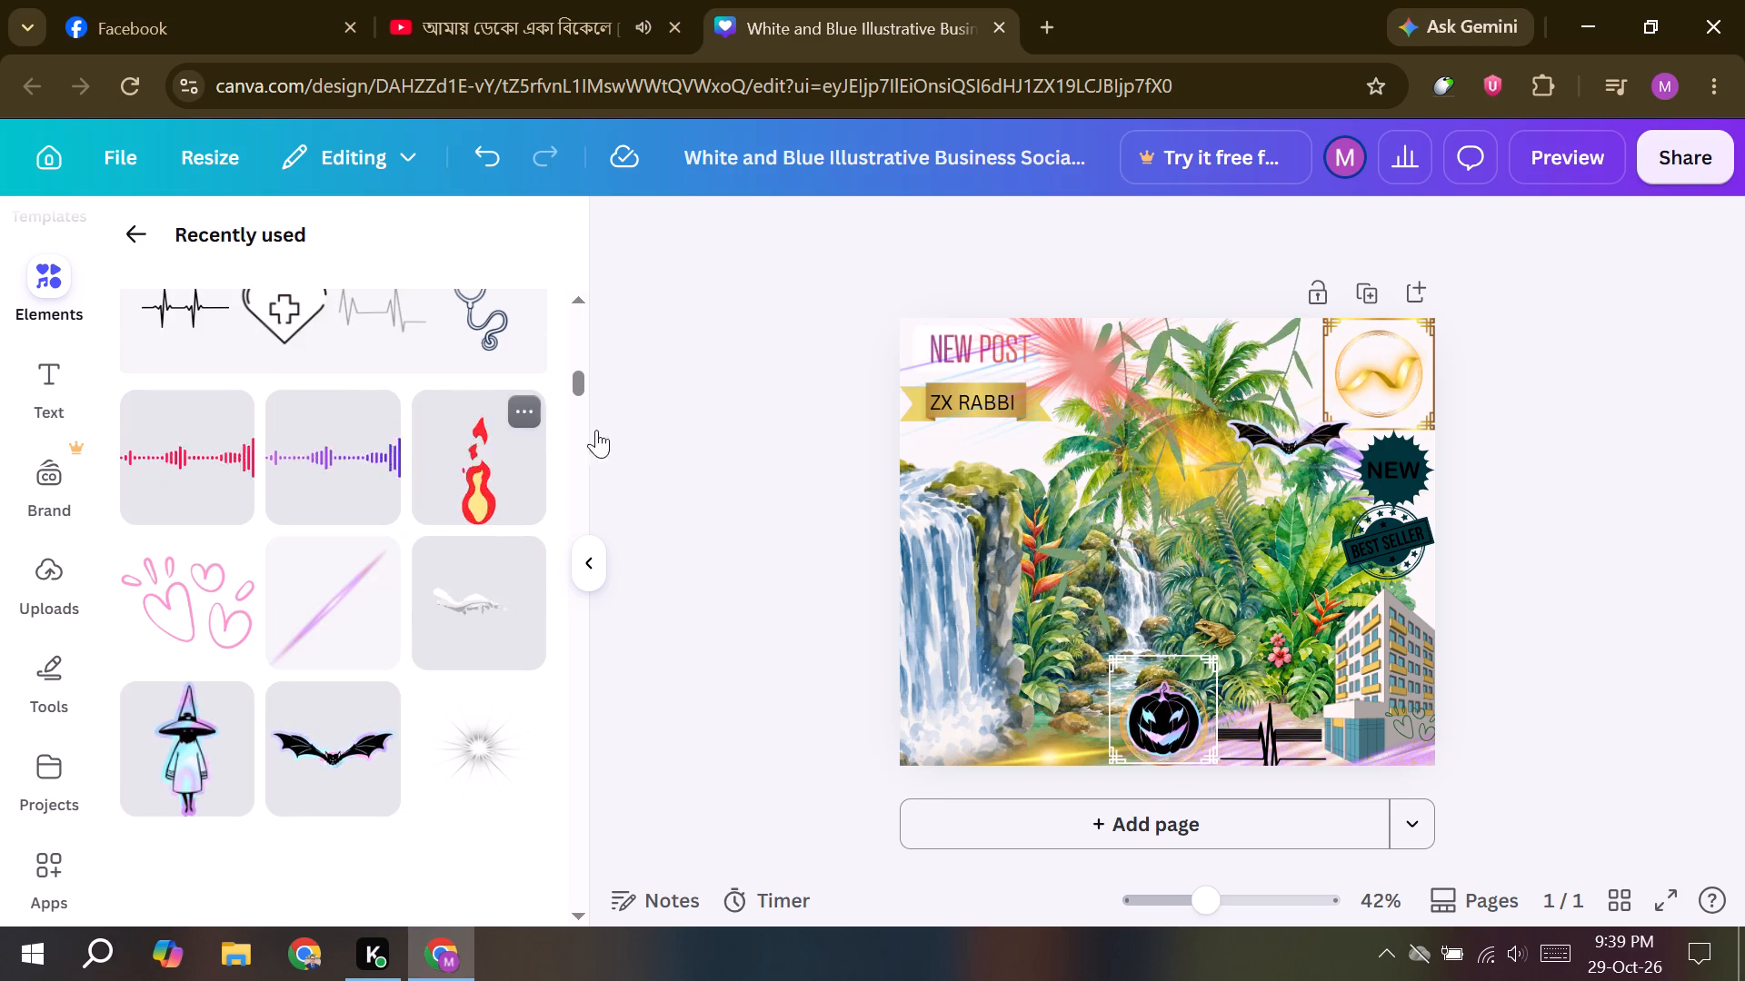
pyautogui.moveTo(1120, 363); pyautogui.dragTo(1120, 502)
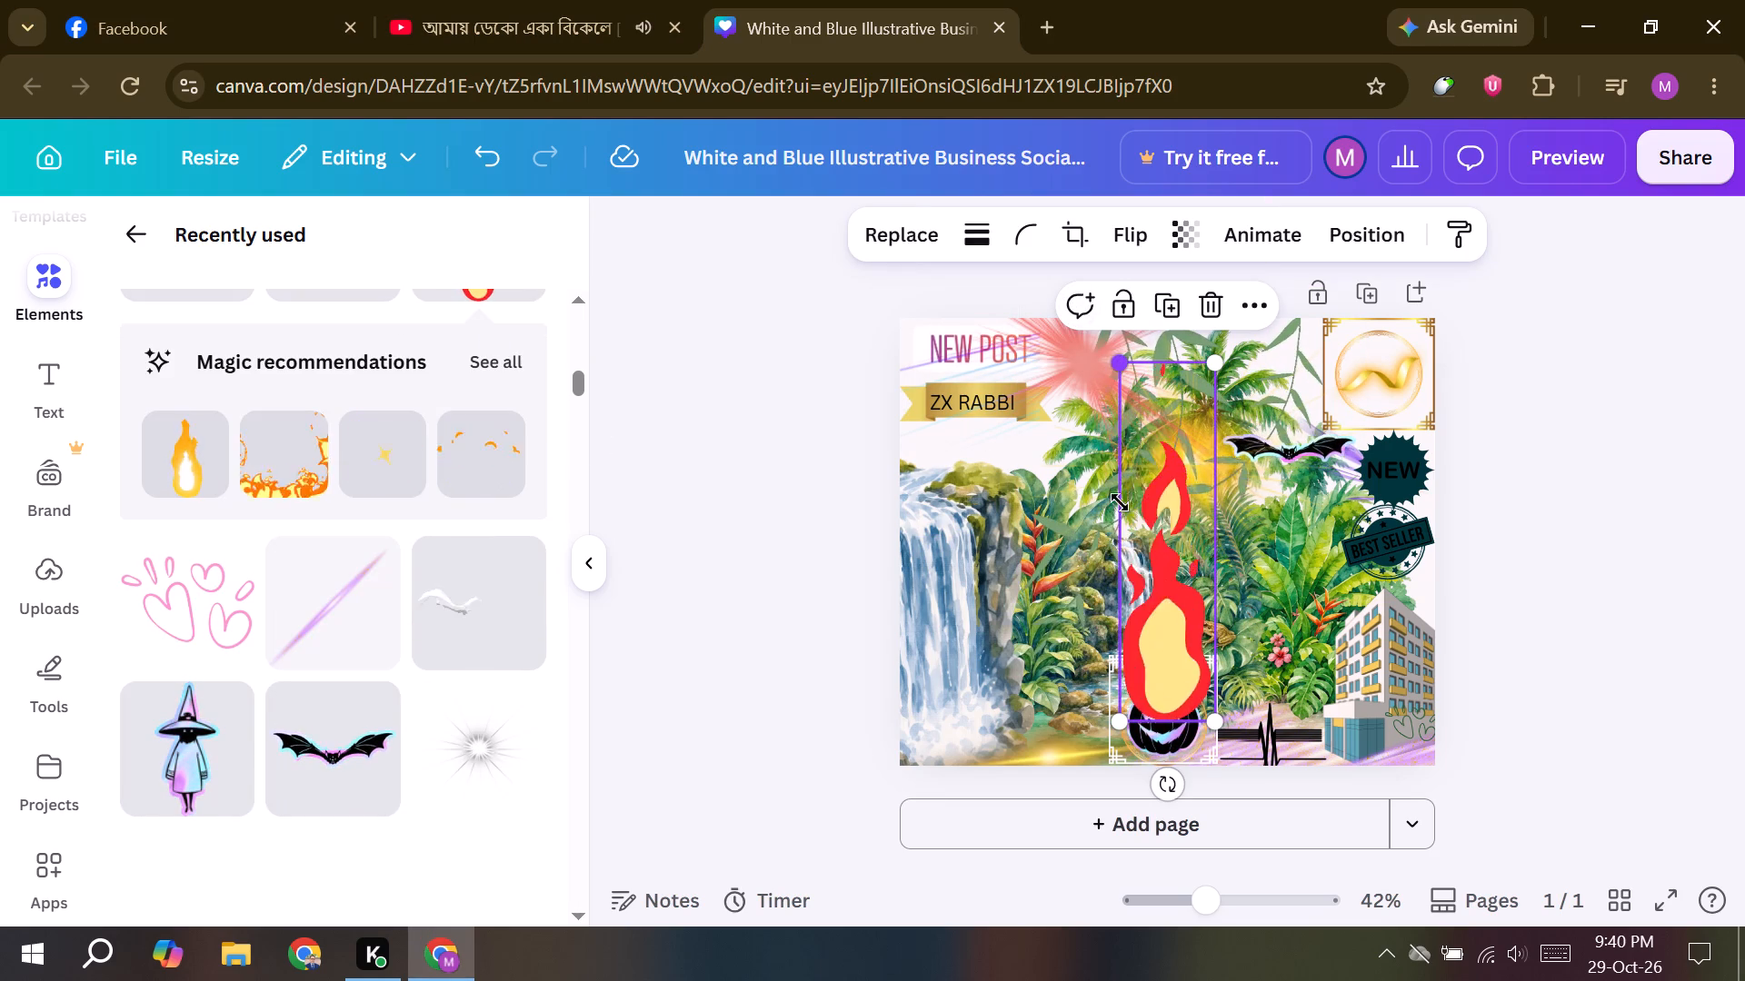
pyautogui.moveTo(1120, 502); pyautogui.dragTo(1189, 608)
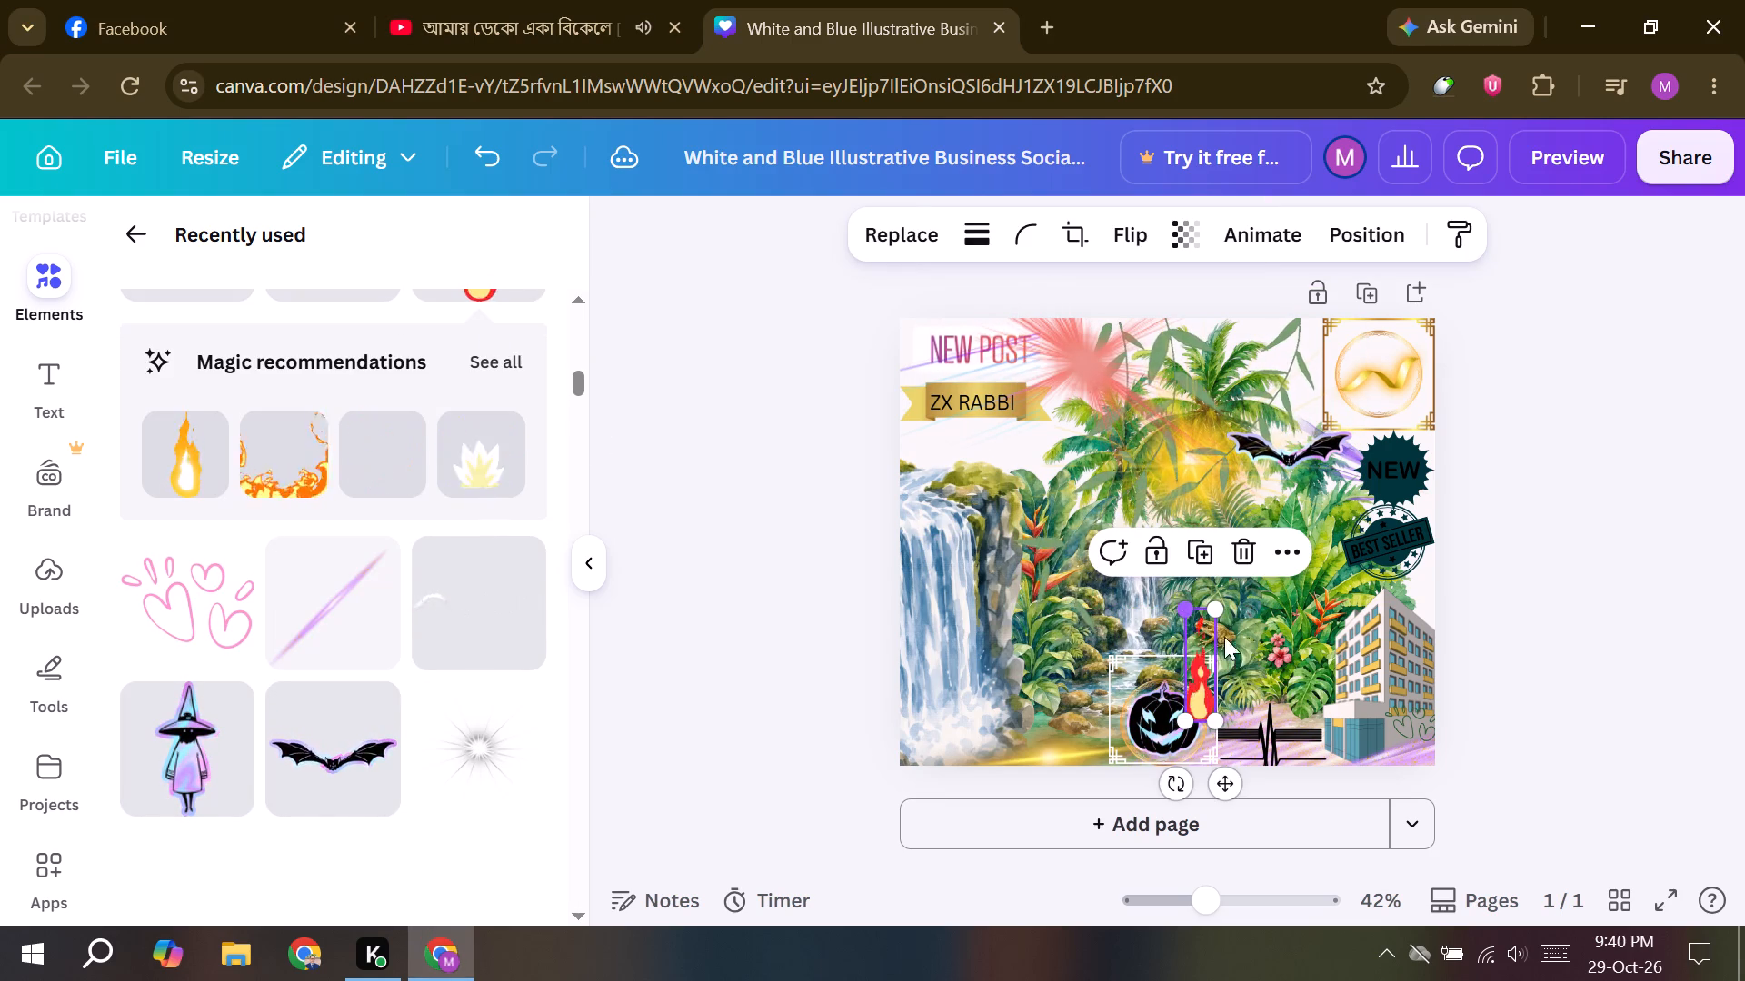
# Reposition the purple light streak over the plants above the framed pumpkin and the heartbeat lines.
pyautogui.moveTo(1224, 659); pyautogui.dragTo(1217, 731)
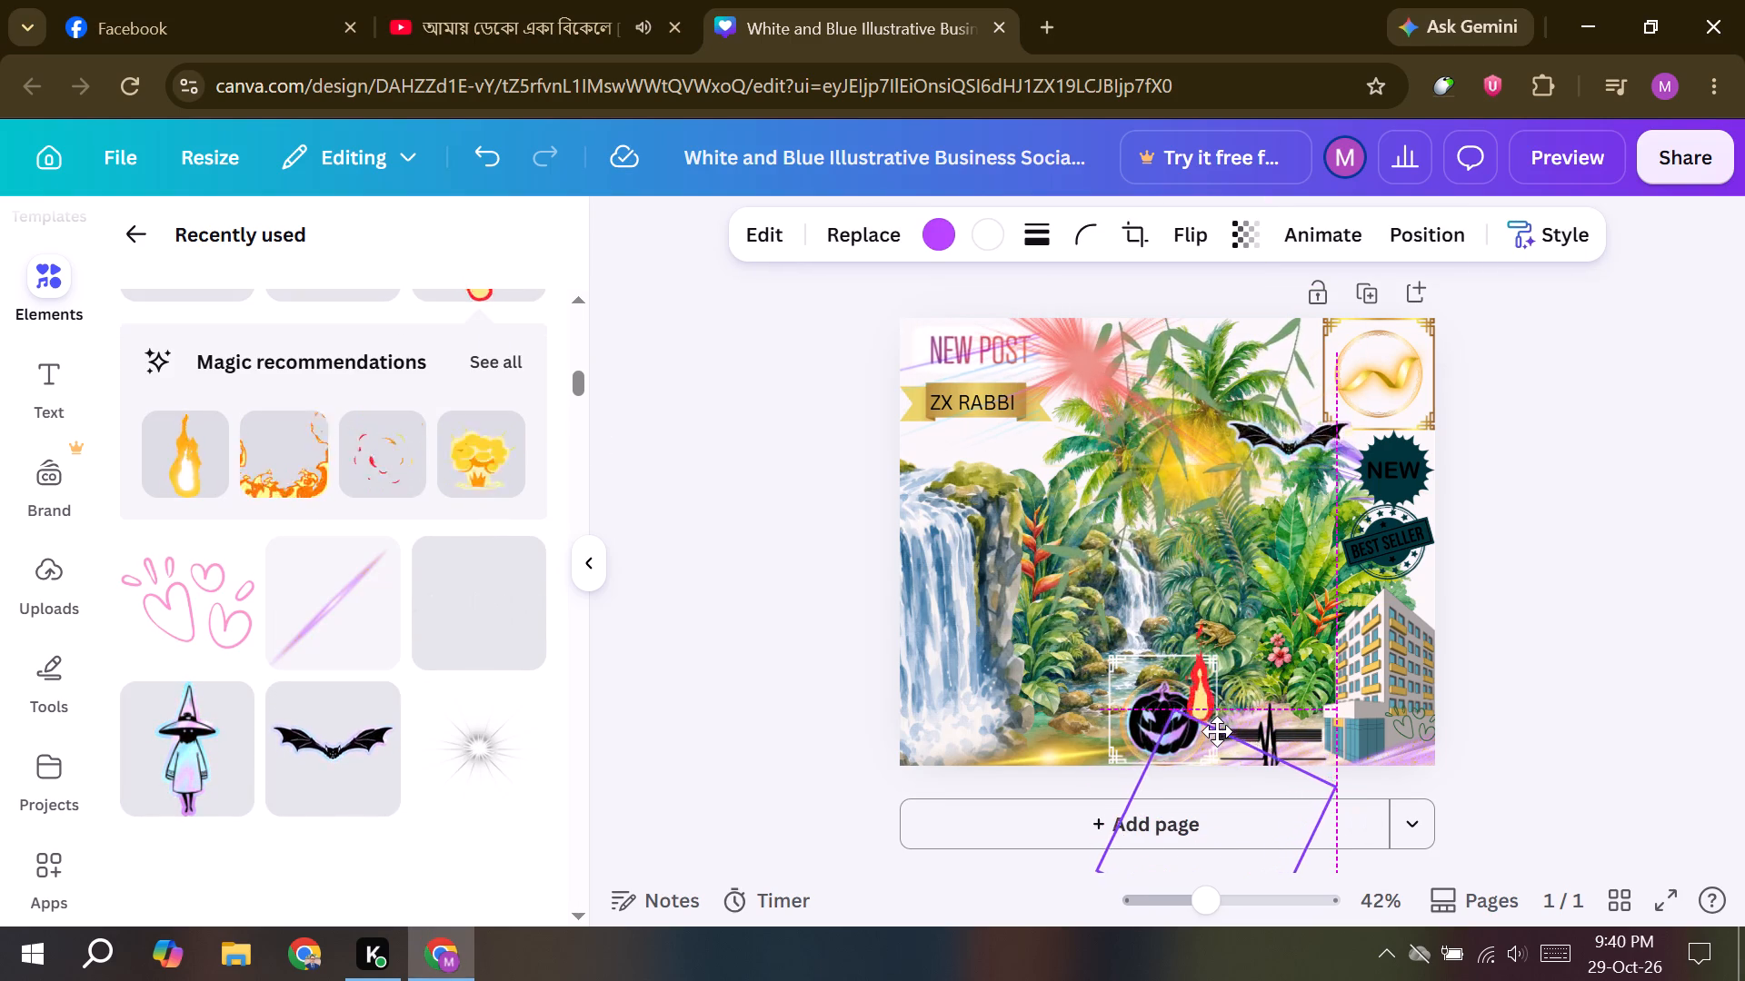
pyautogui.moveTo(1217, 731); pyautogui.dragTo(1203, 605)
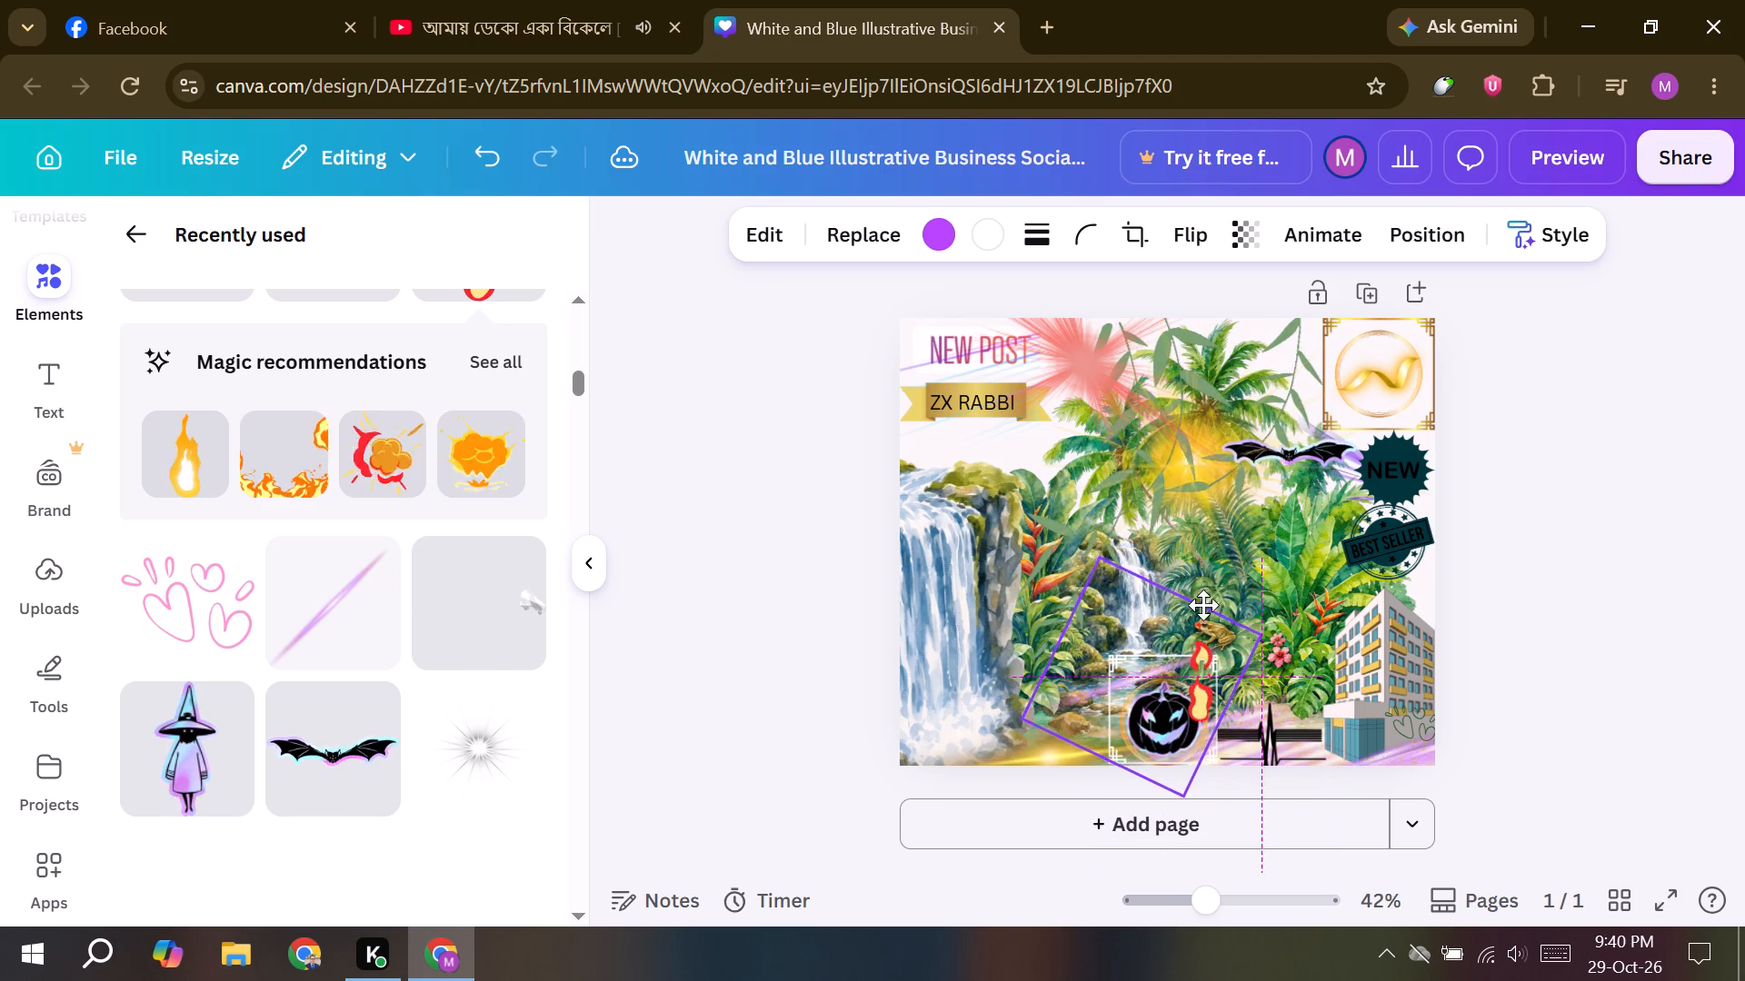
pyautogui.moveTo(1203, 605); pyautogui.dragTo(1271, 641)
pyautogui.click(1686, 638)
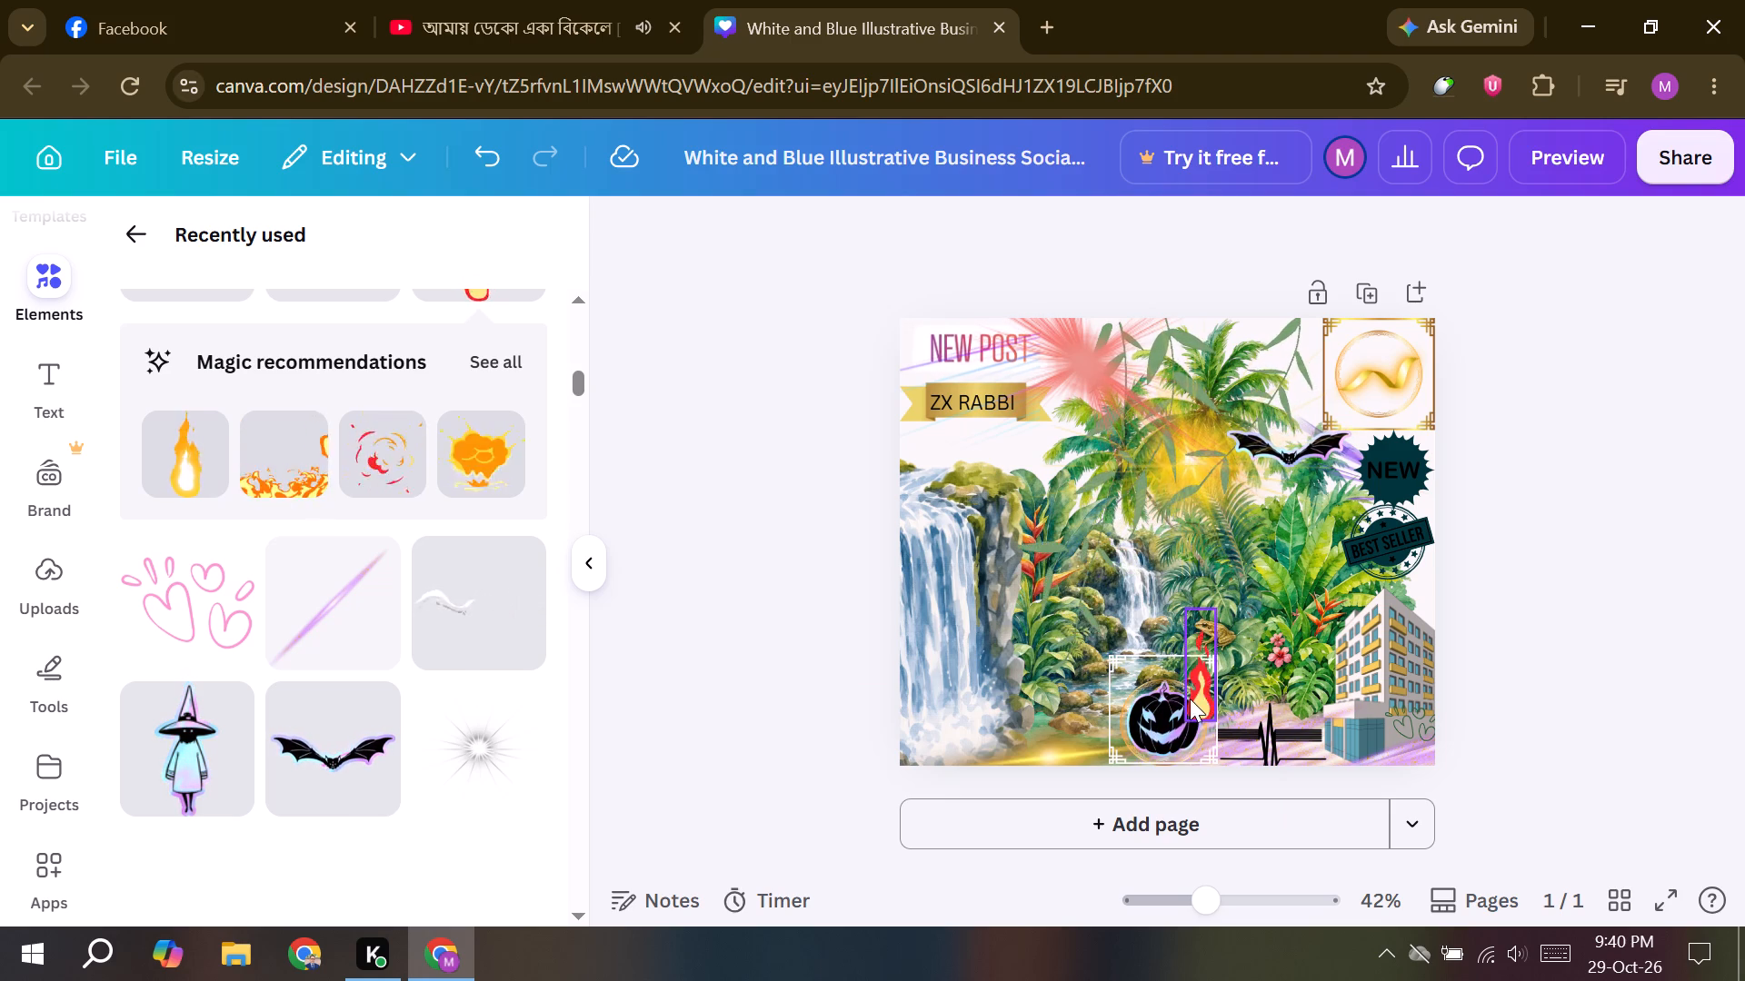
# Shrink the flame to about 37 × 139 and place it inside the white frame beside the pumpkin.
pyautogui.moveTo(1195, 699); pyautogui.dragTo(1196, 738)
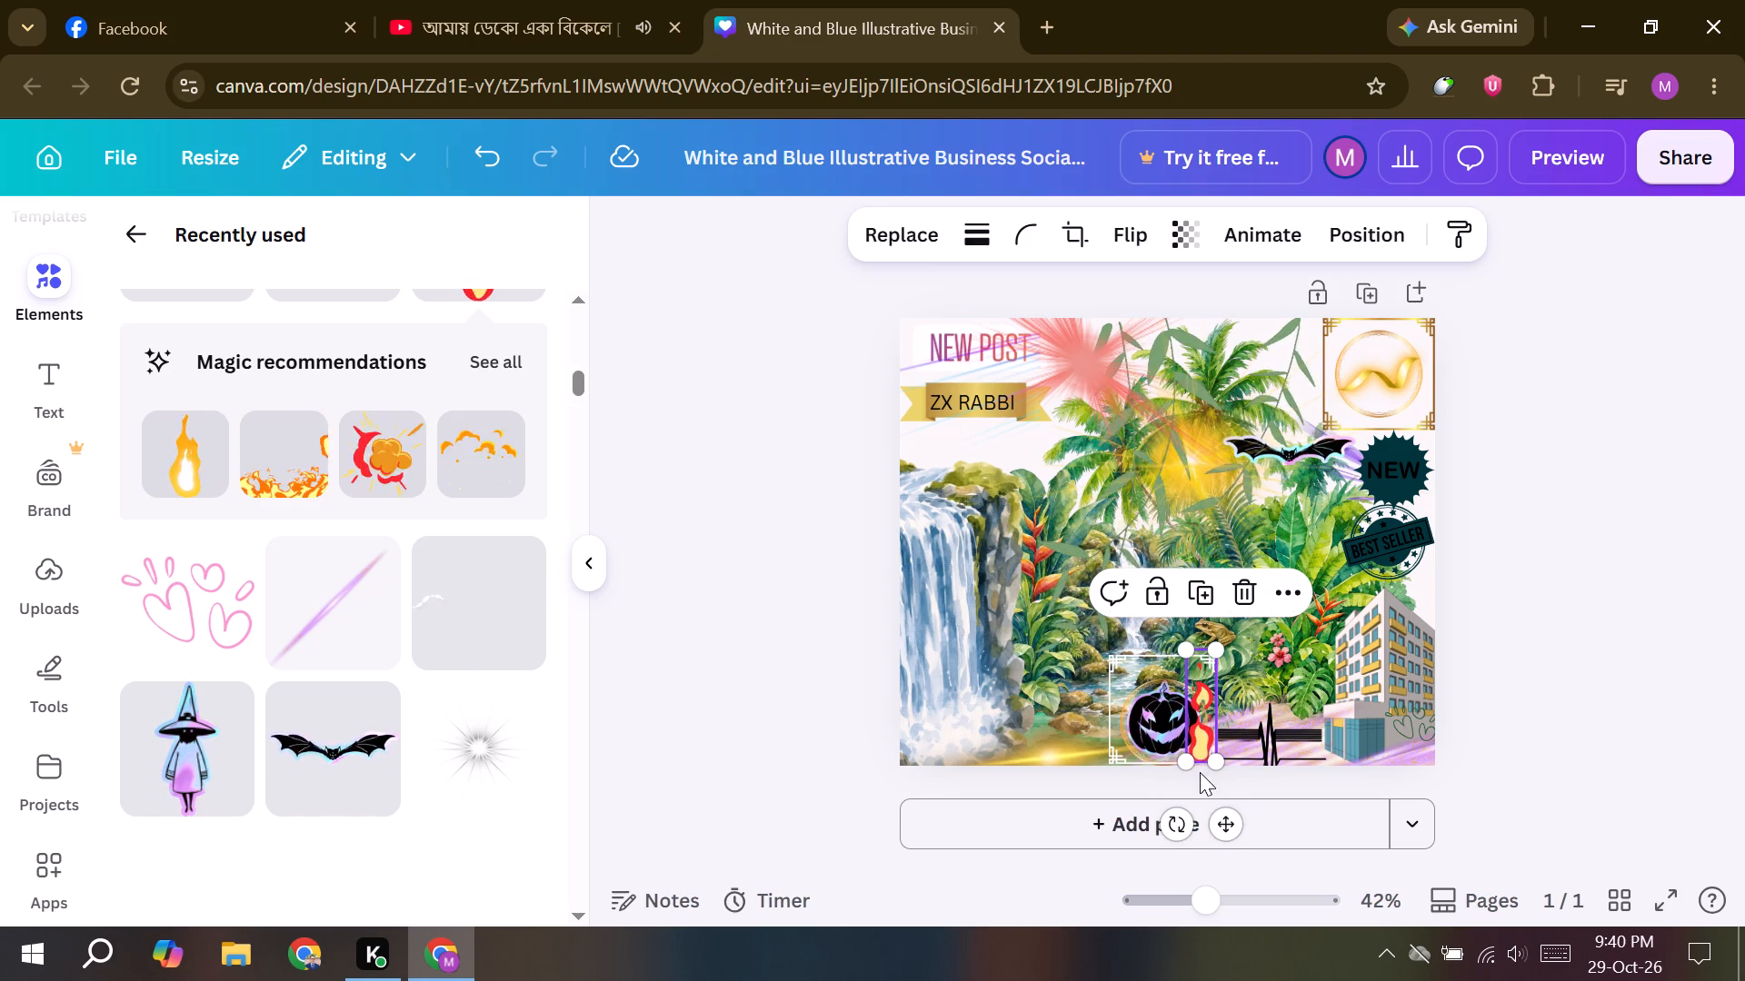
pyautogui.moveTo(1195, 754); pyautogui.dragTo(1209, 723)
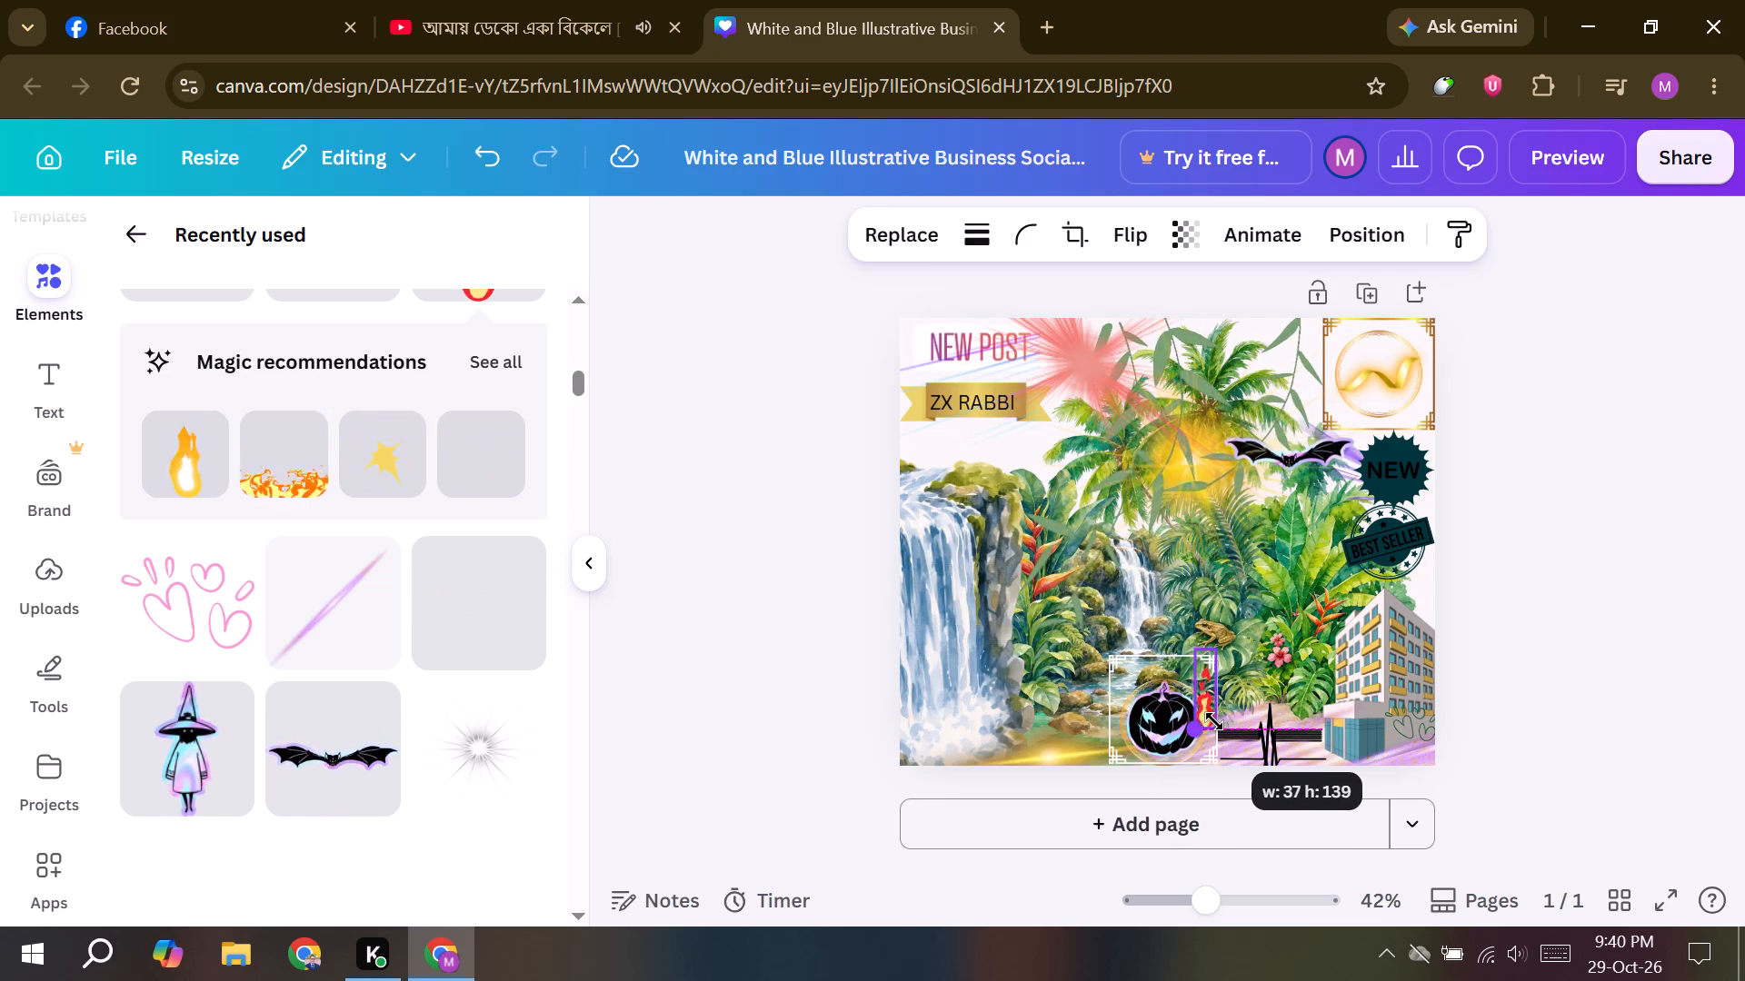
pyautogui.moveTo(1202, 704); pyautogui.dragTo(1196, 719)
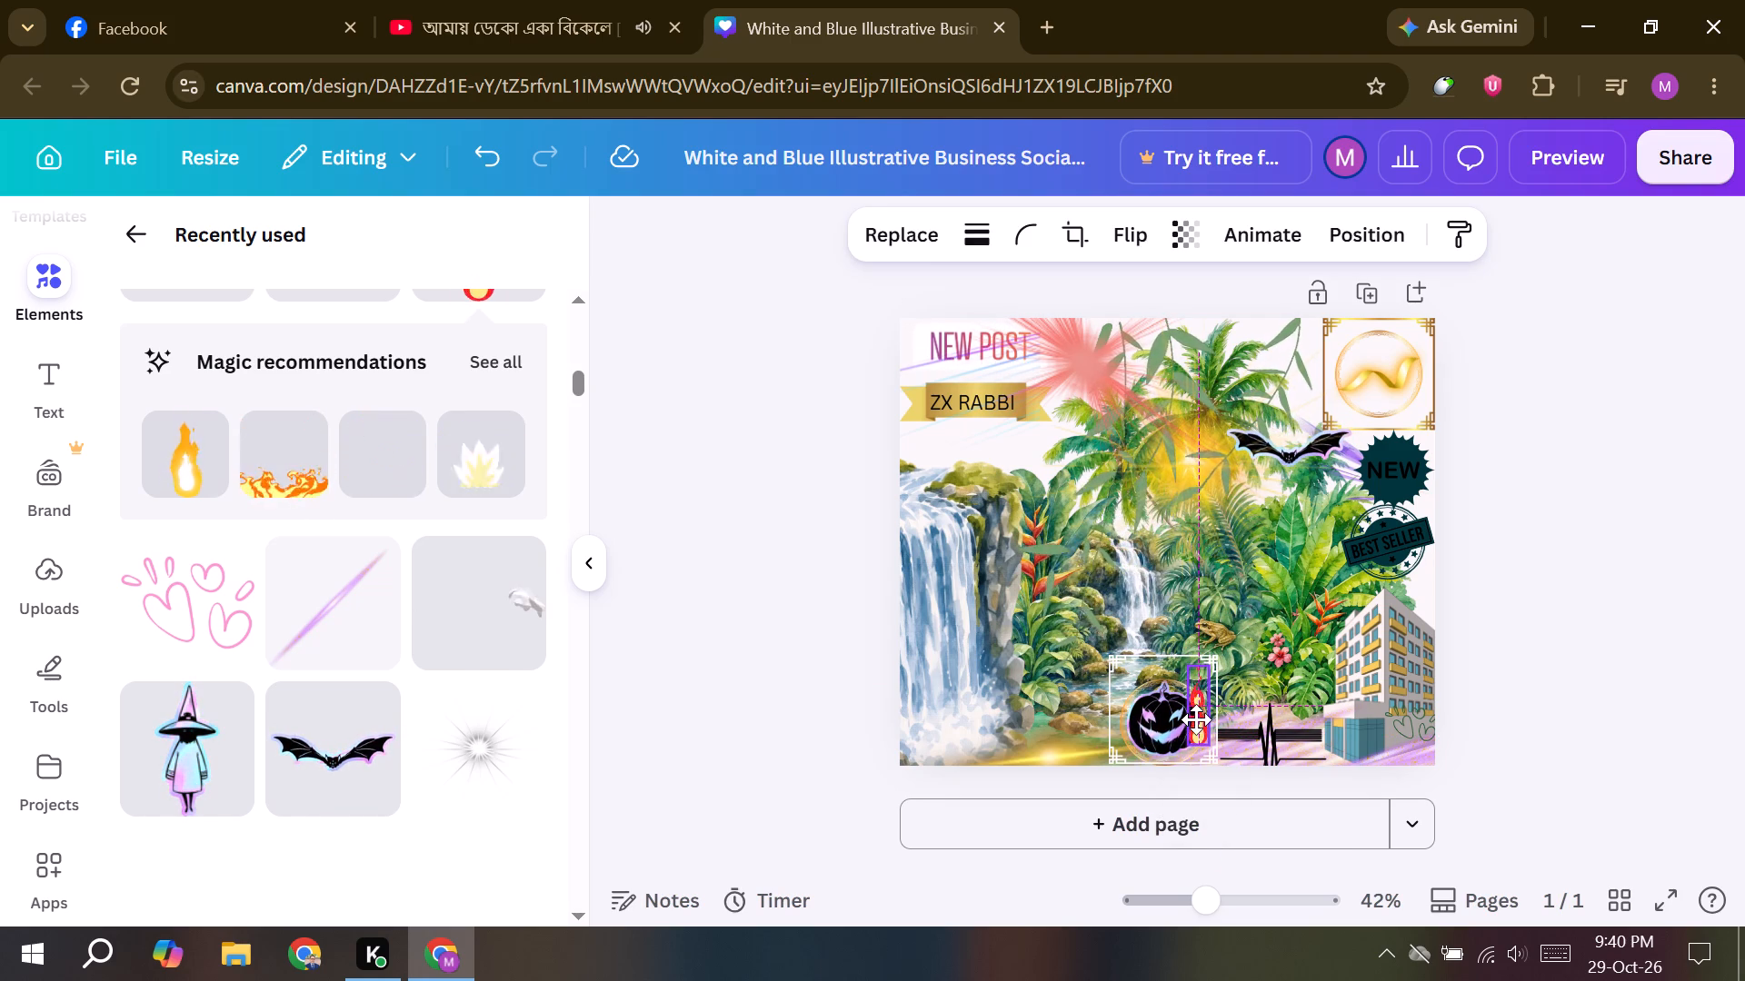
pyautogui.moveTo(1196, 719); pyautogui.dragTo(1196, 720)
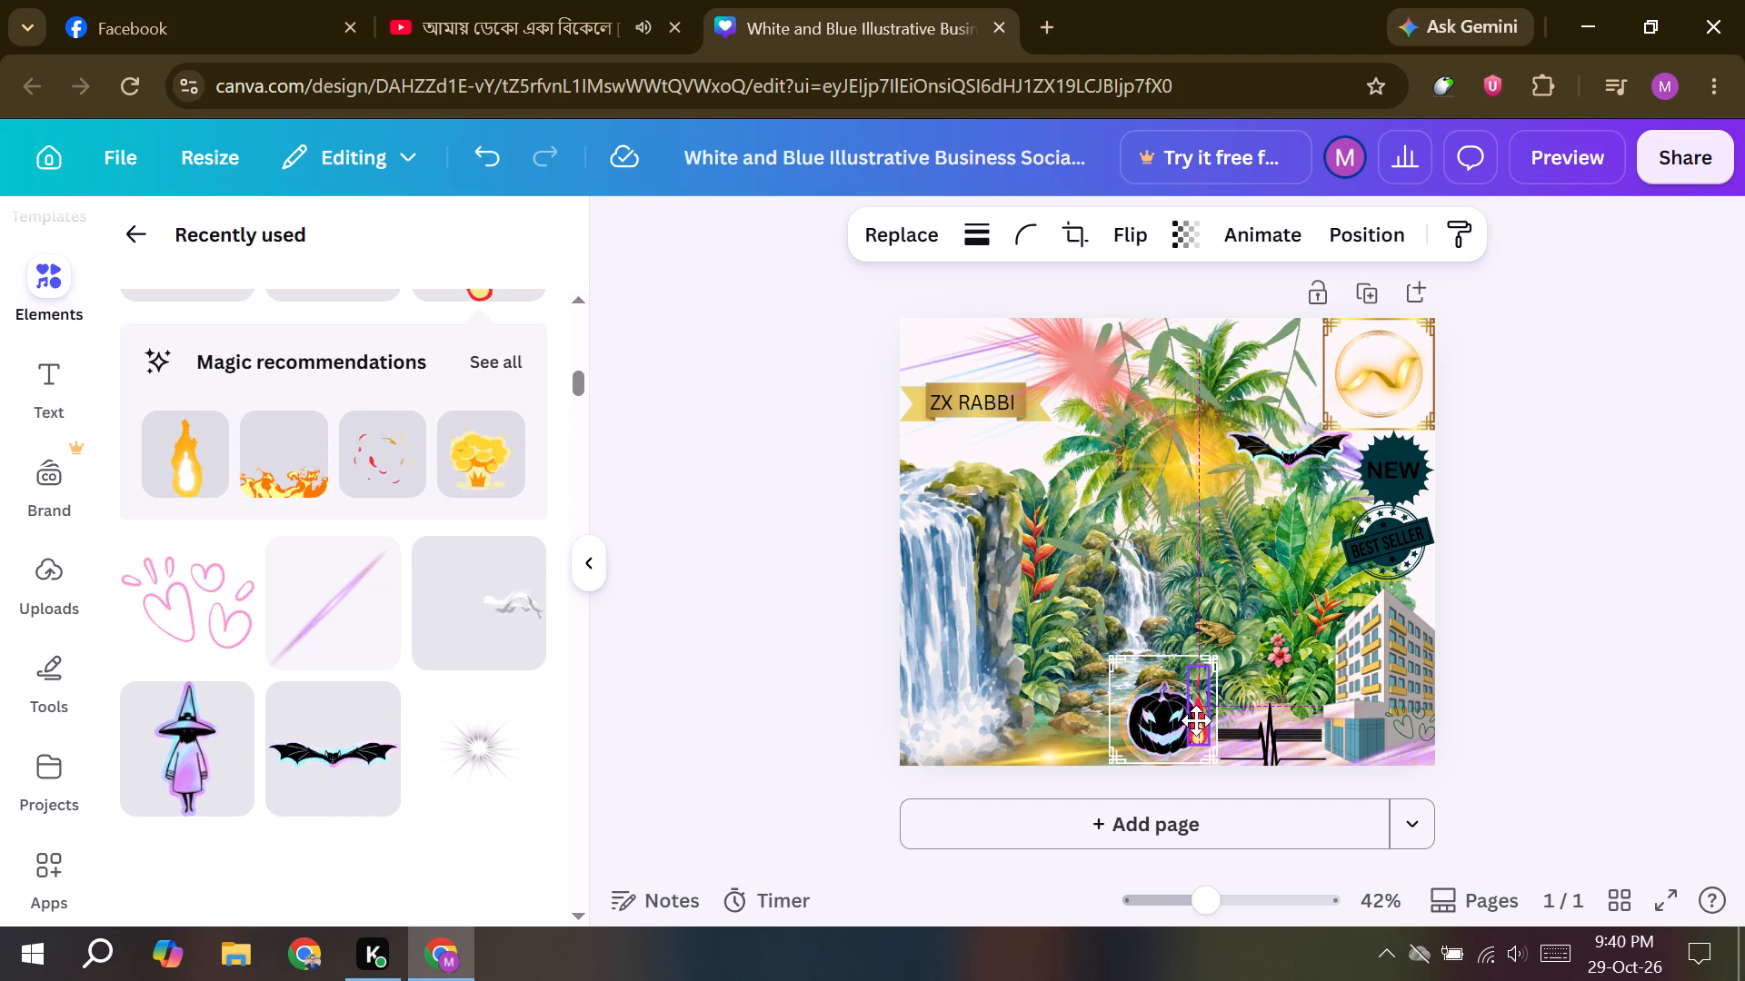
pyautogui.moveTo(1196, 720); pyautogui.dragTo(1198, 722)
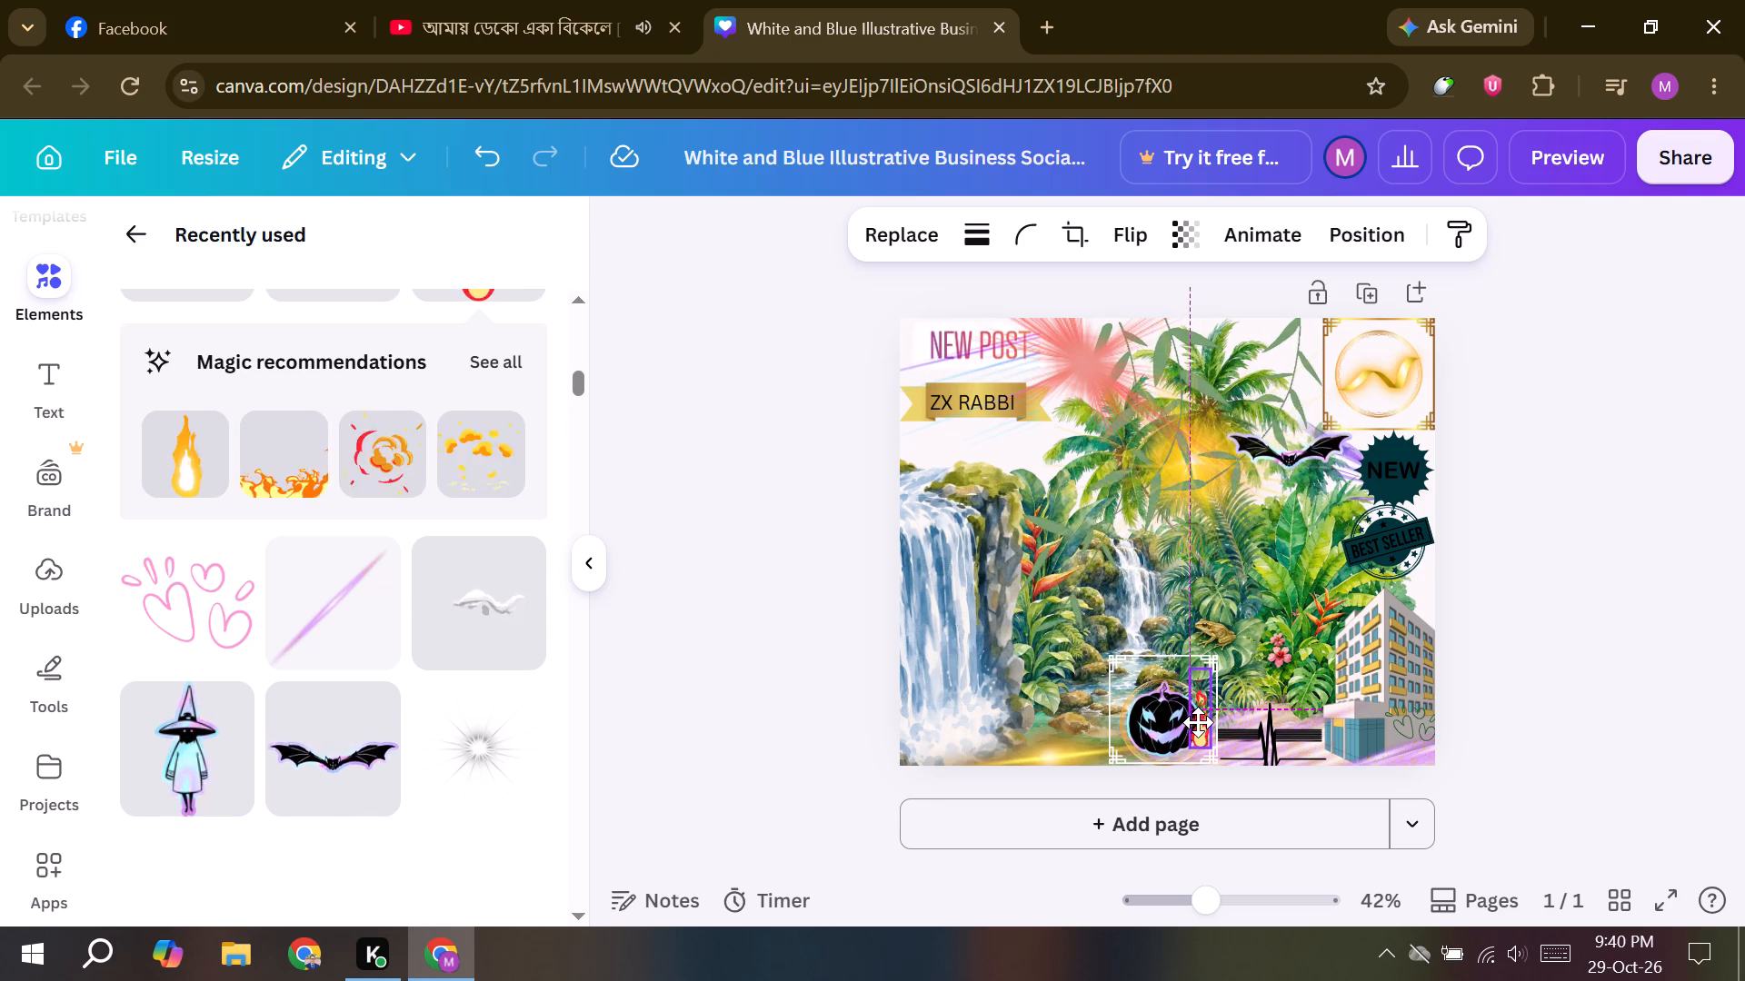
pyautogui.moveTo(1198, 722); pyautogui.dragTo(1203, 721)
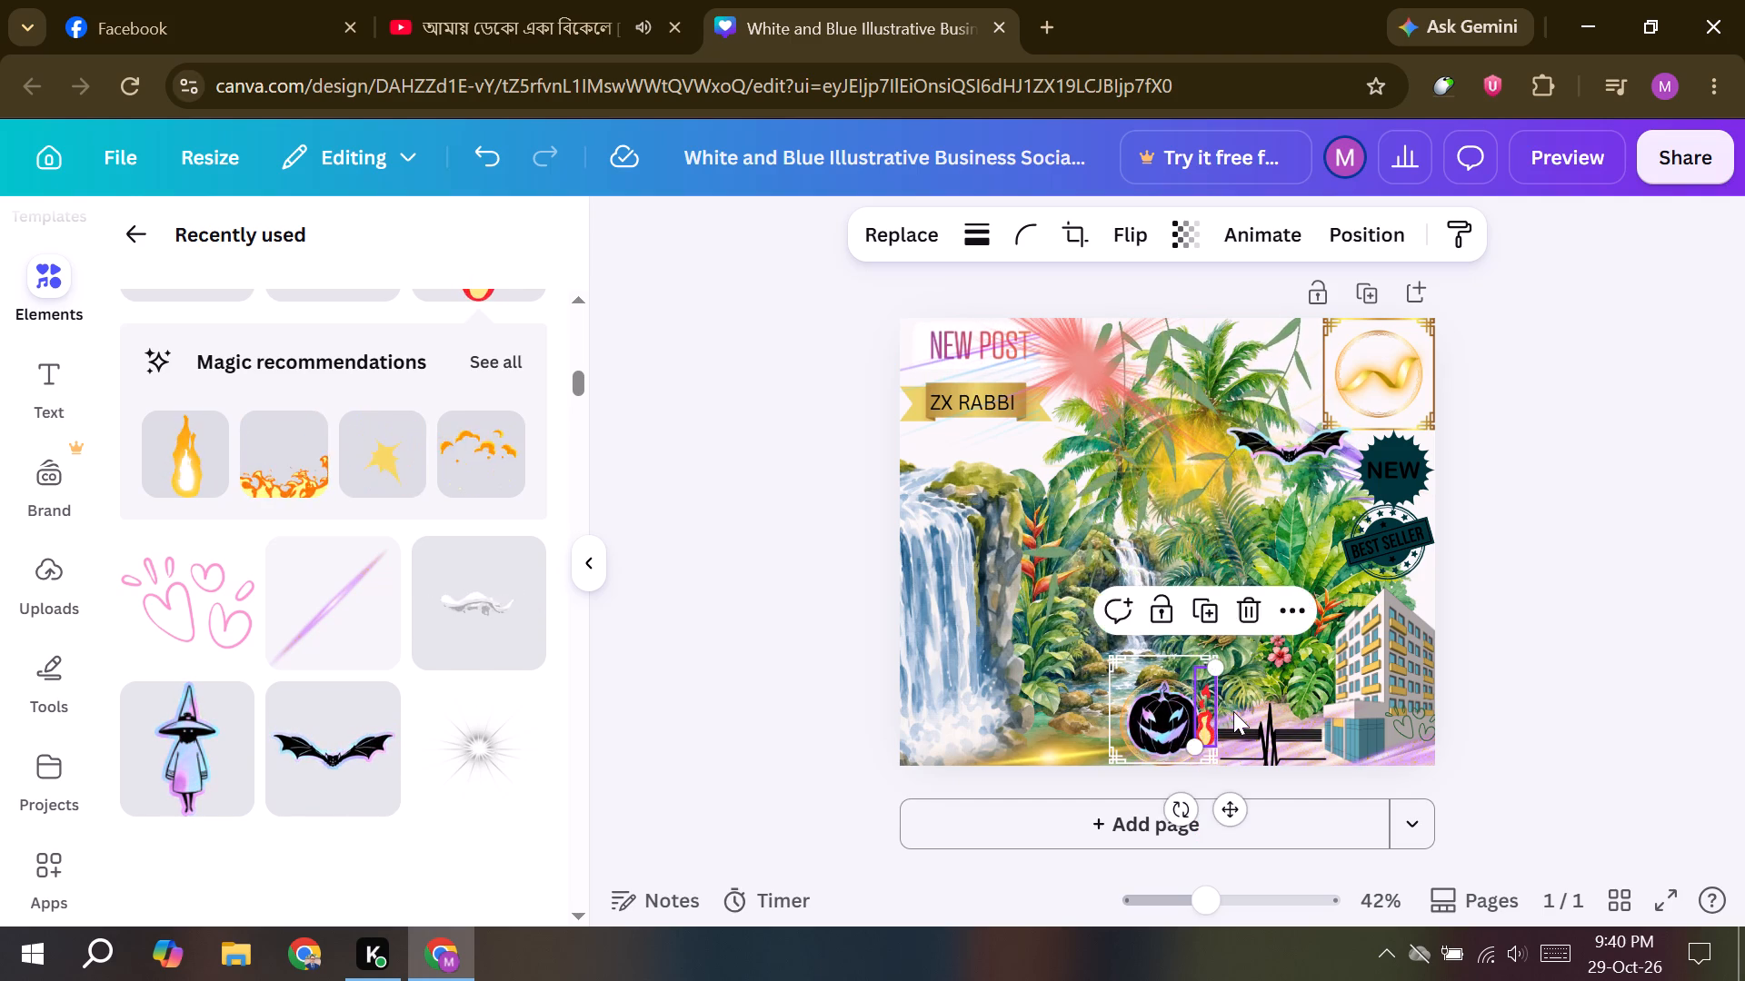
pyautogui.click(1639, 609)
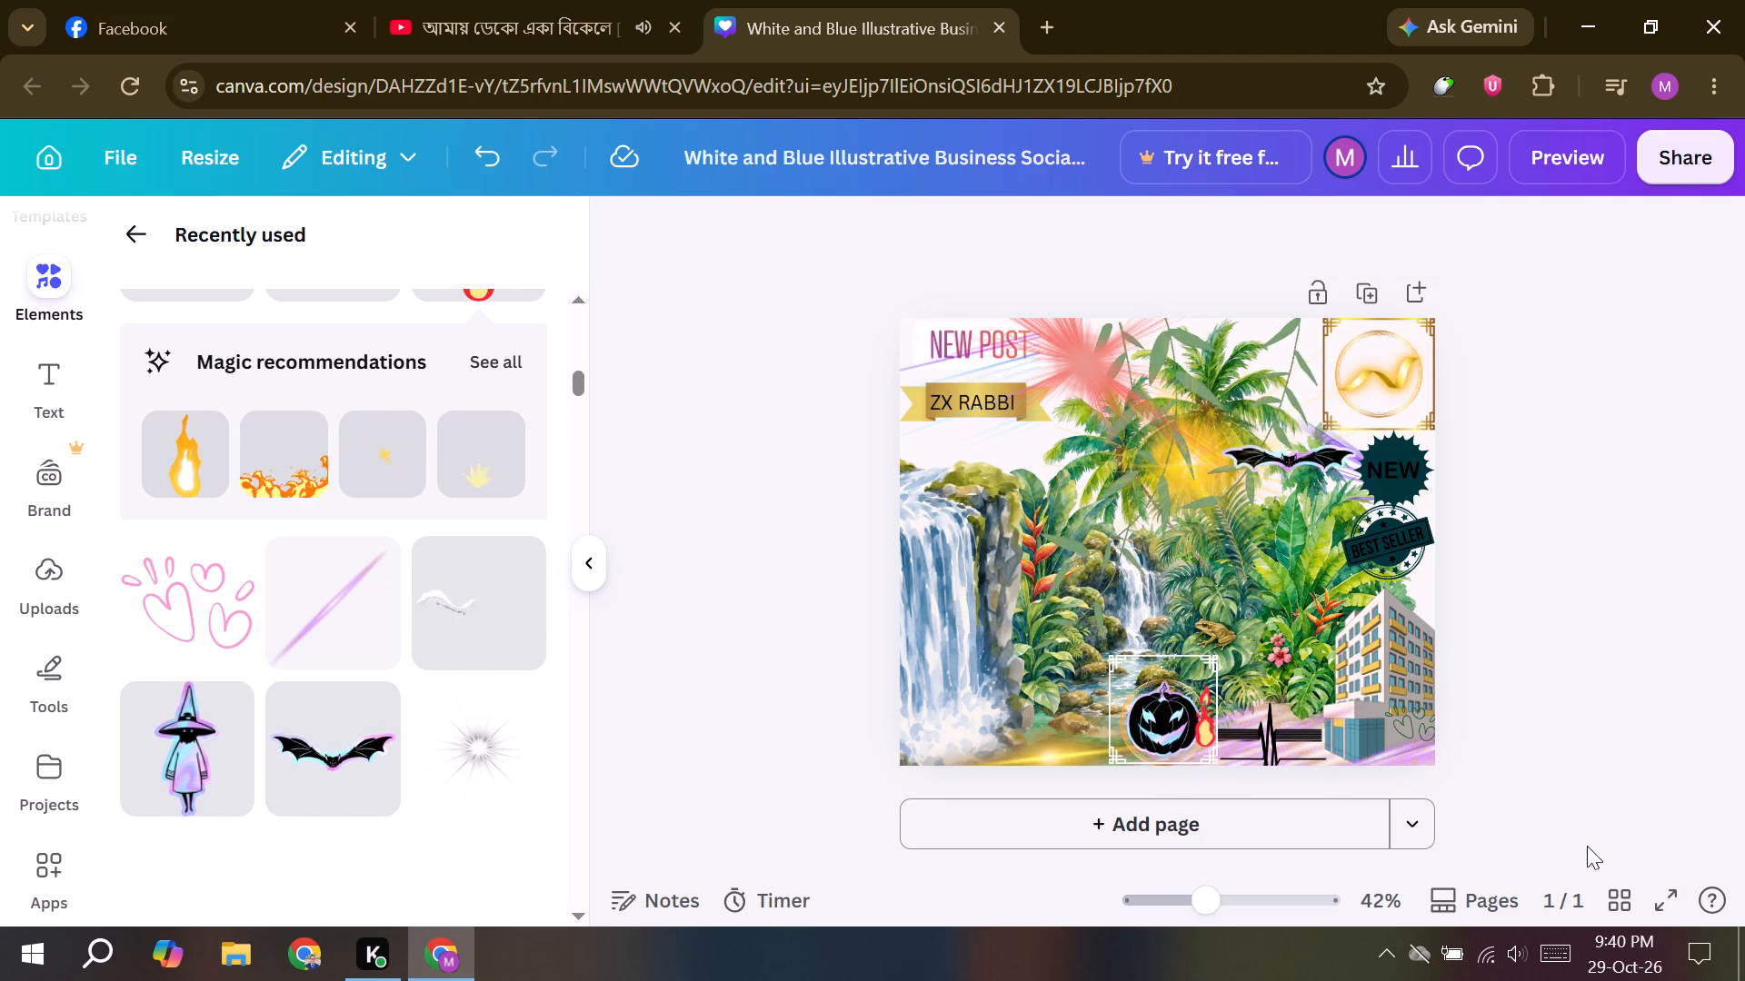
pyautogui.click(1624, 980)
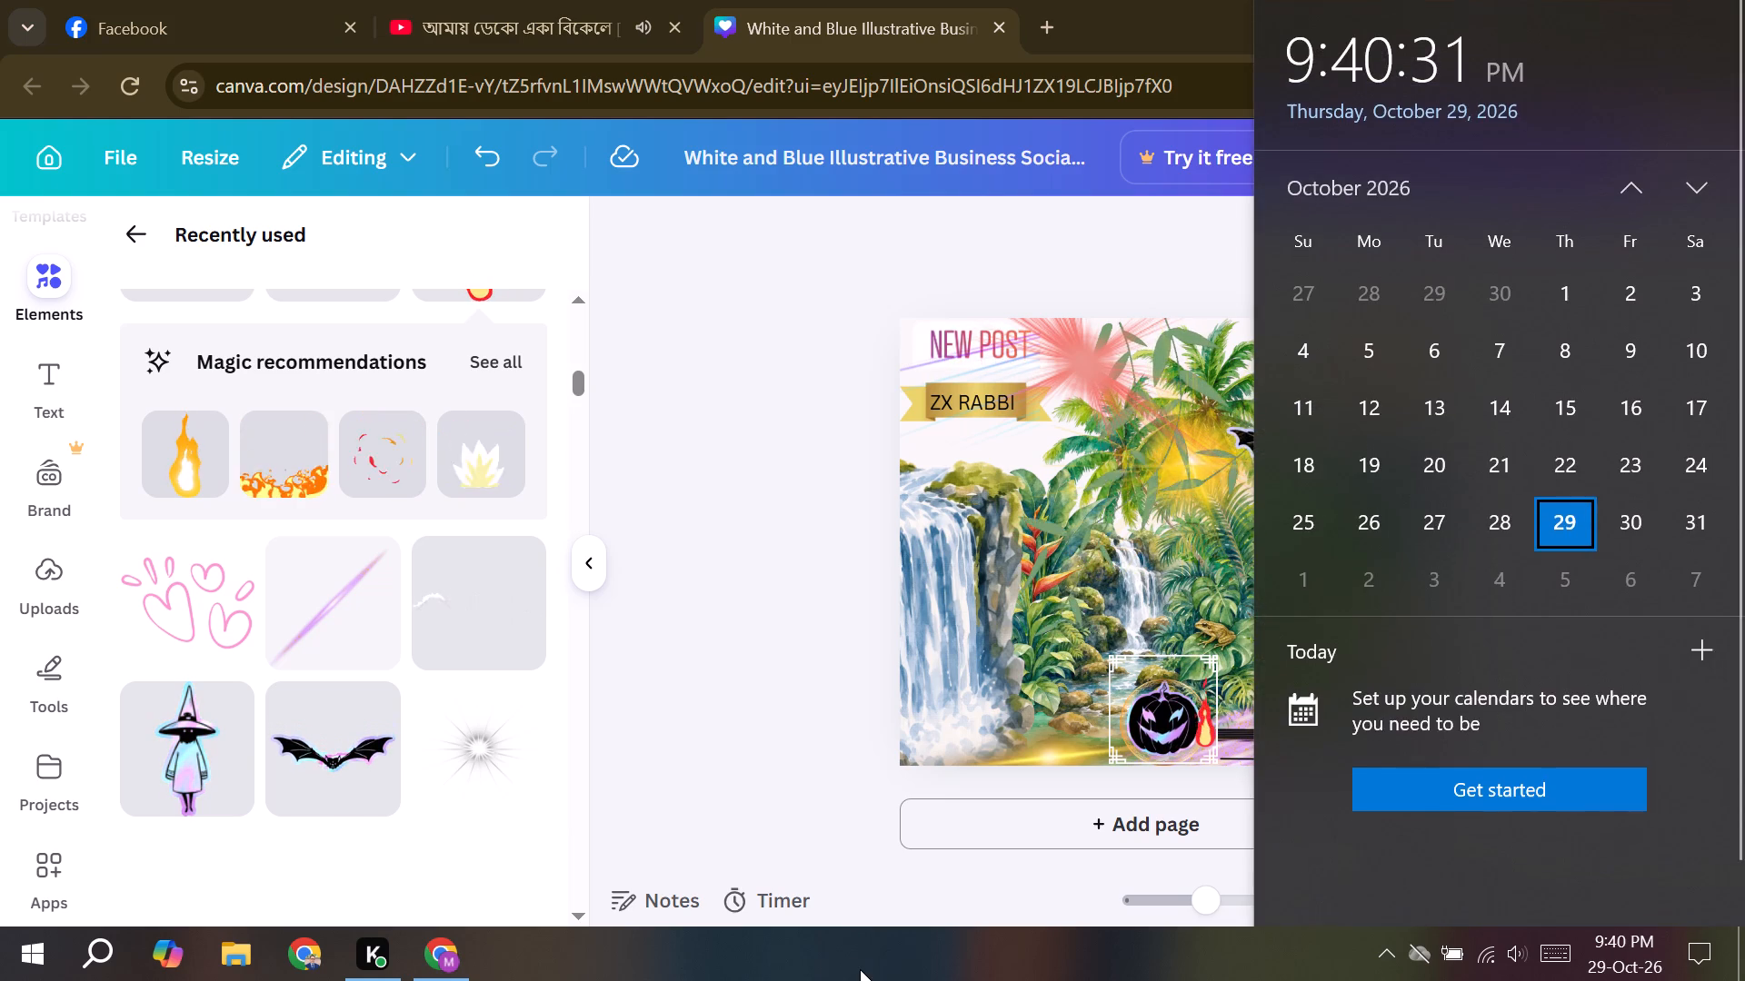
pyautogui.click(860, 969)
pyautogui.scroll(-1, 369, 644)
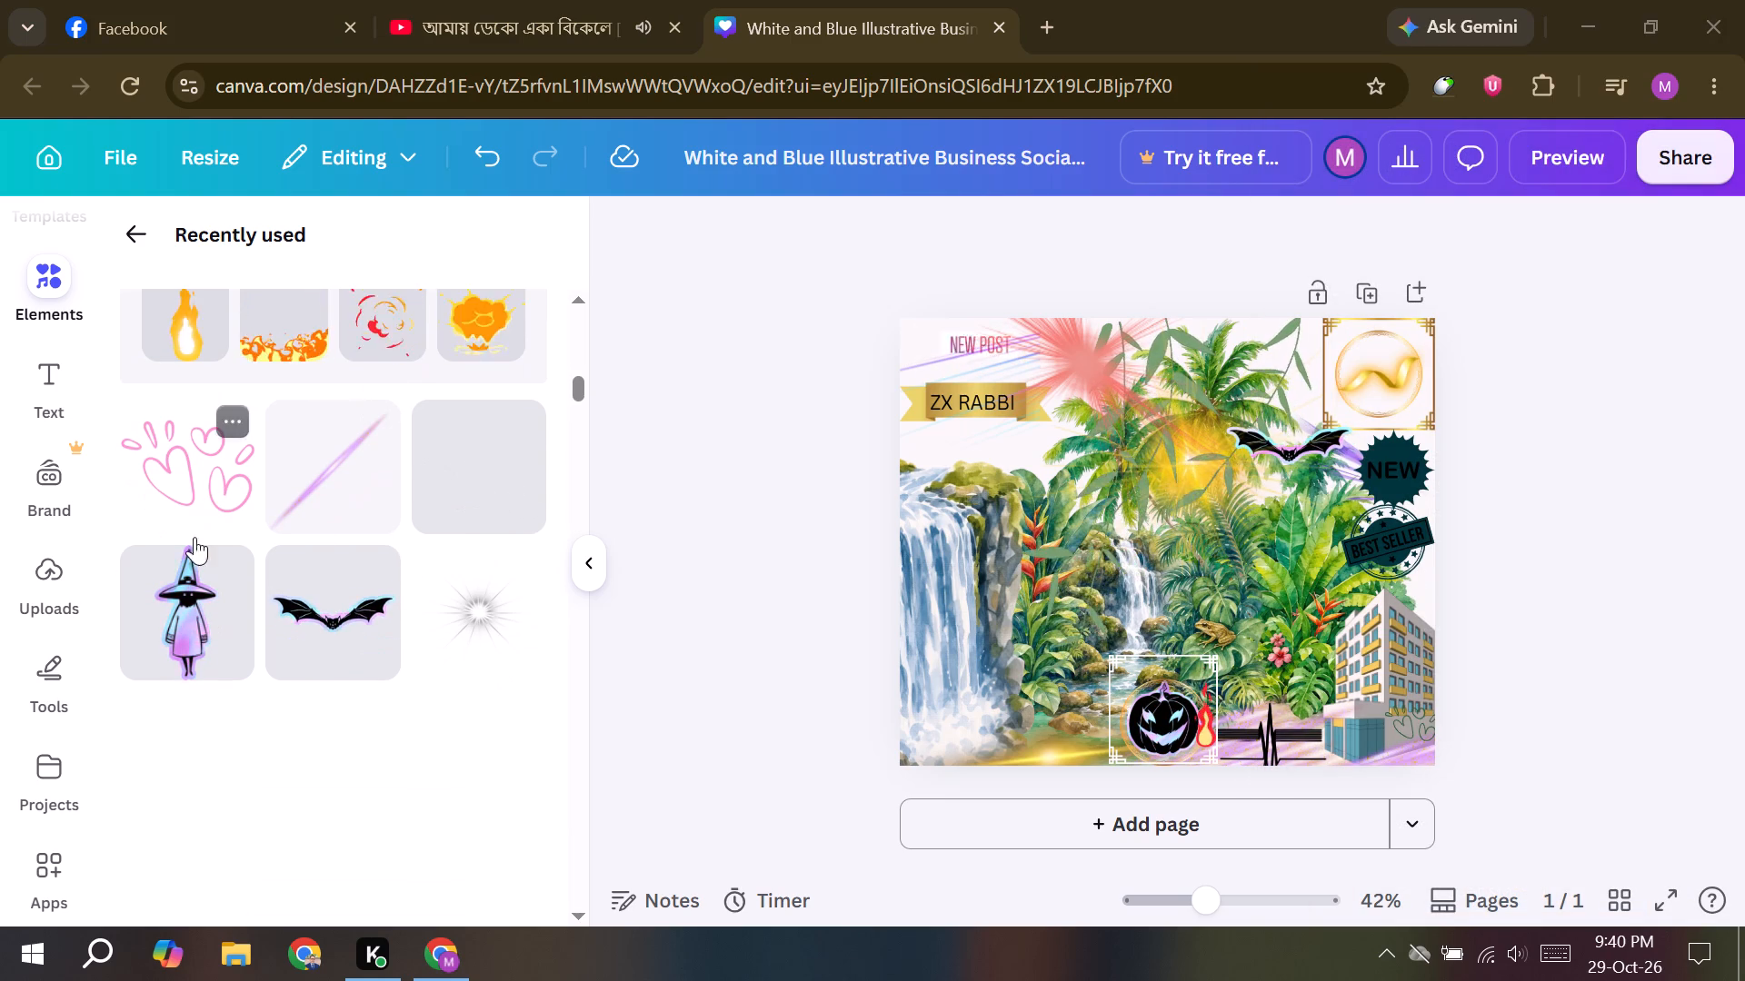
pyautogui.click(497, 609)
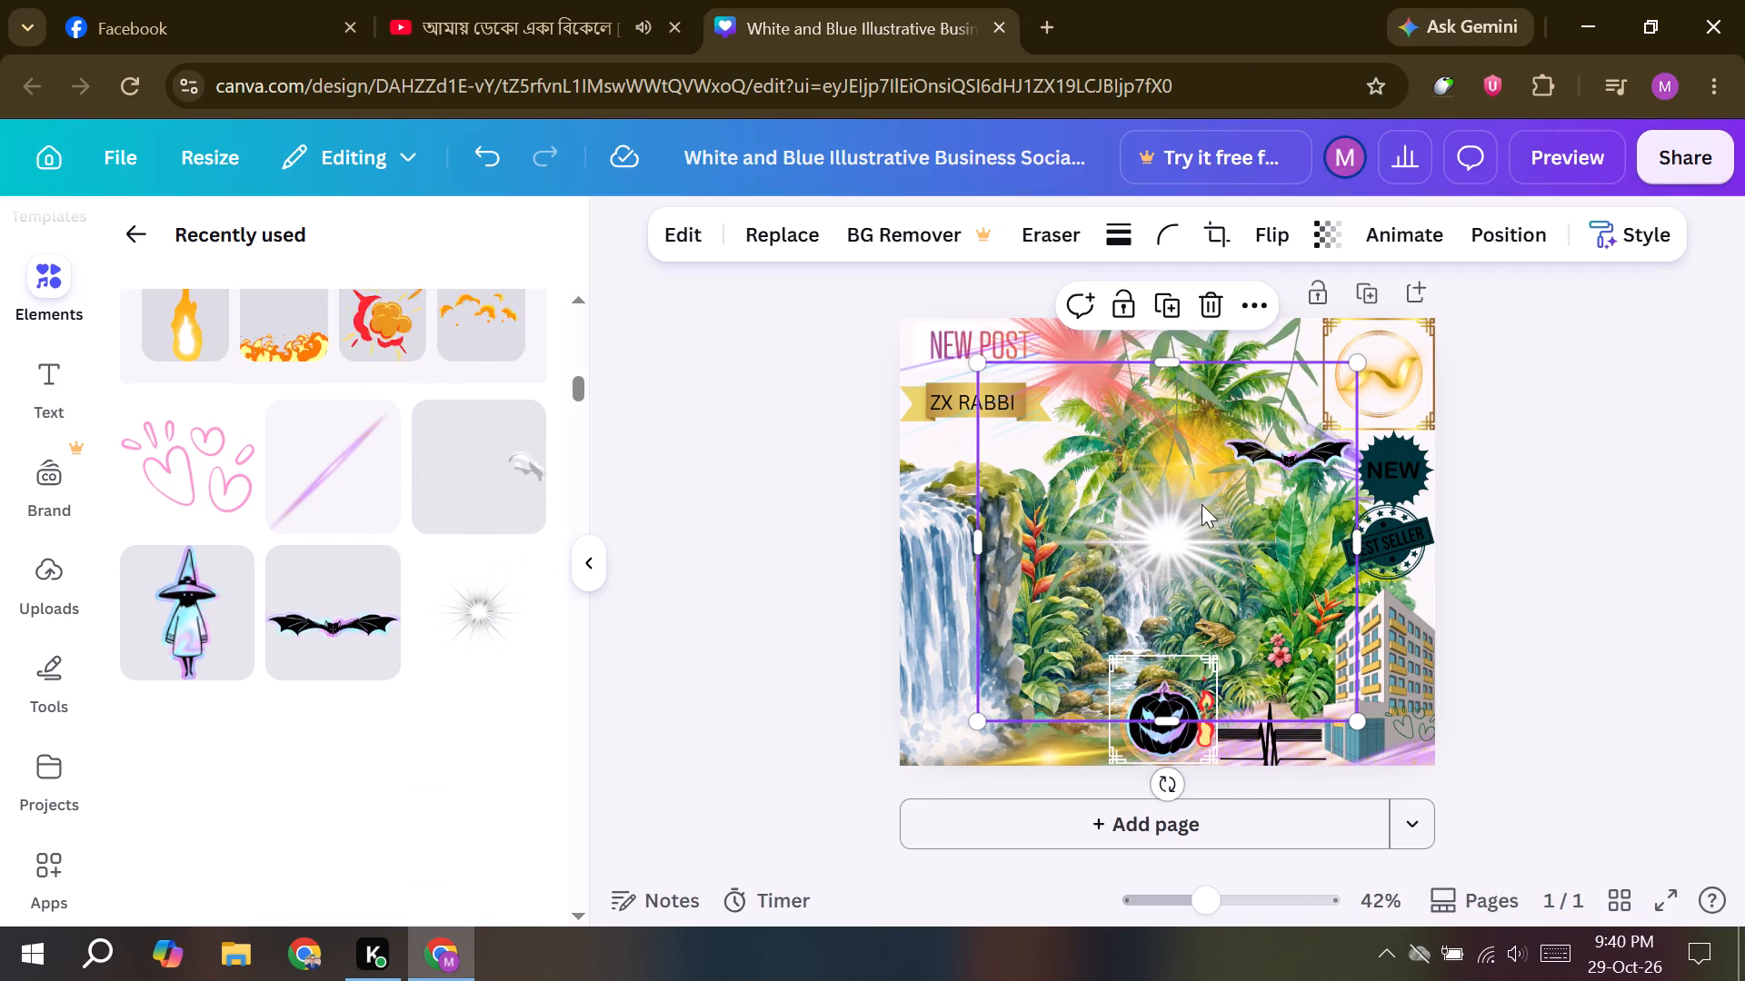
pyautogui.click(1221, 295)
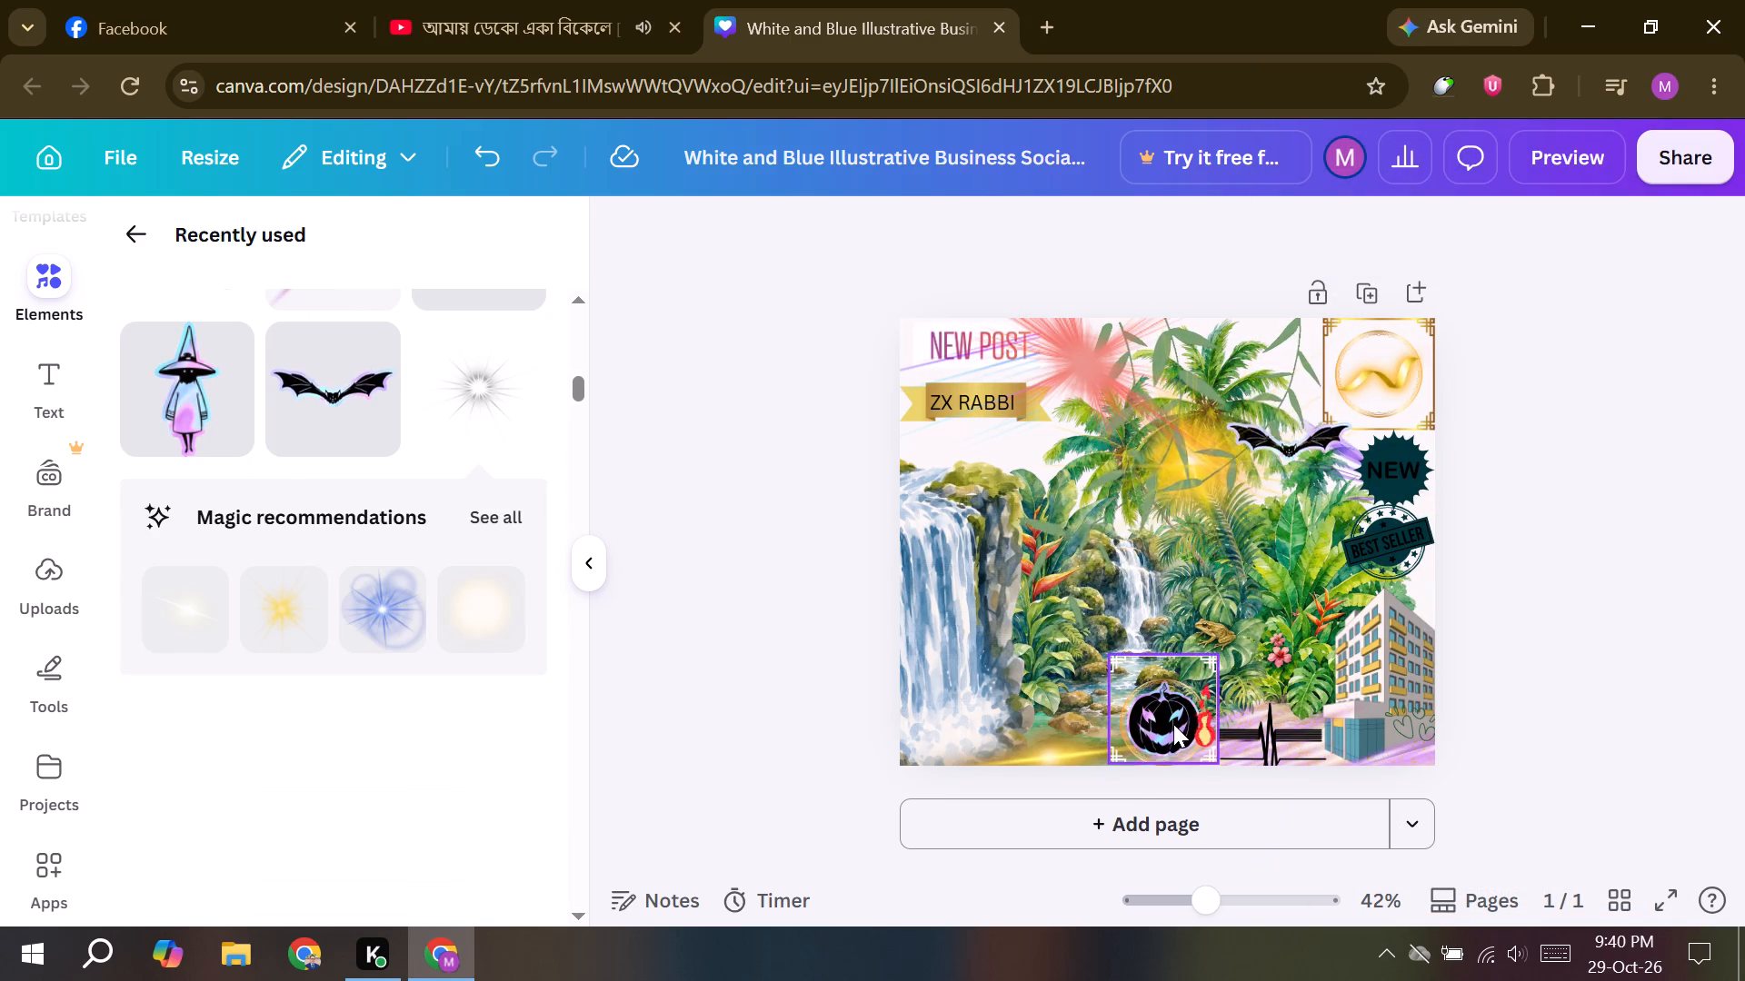
# Remove the white square frame, the pumpkin and the flame by moving them off the page.
pyautogui.moveTo(1173, 724); pyautogui.dragTo(1744, 660)
pyautogui.moveTo(1163, 709); pyautogui.dragTo(1744, 699)
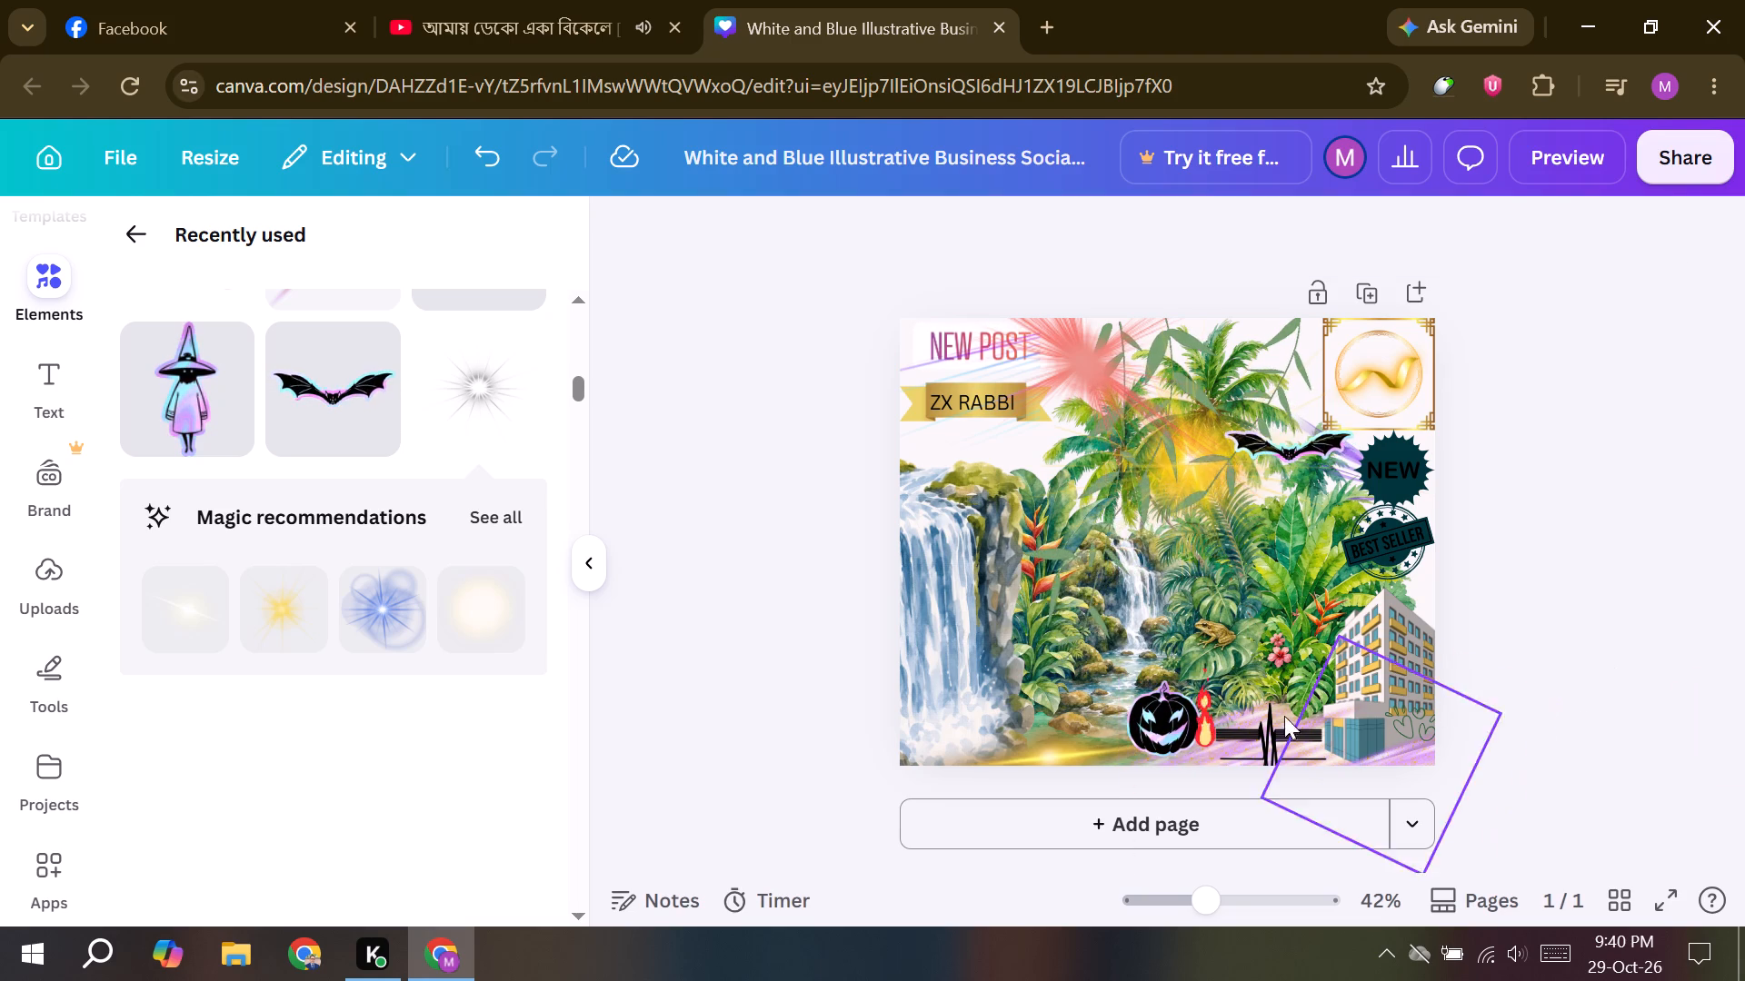
pyautogui.moveTo(1179, 723); pyautogui.dragTo(1744, 737)
pyautogui.moveTo(1201, 728); pyautogui.dragTo(1744, 731)
# Remove the stacked copies of the black heartbeat line beside the building by moving them off the page.
pyautogui.moveTo(1269, 738); pyautogui.dragTo(1611, 708)
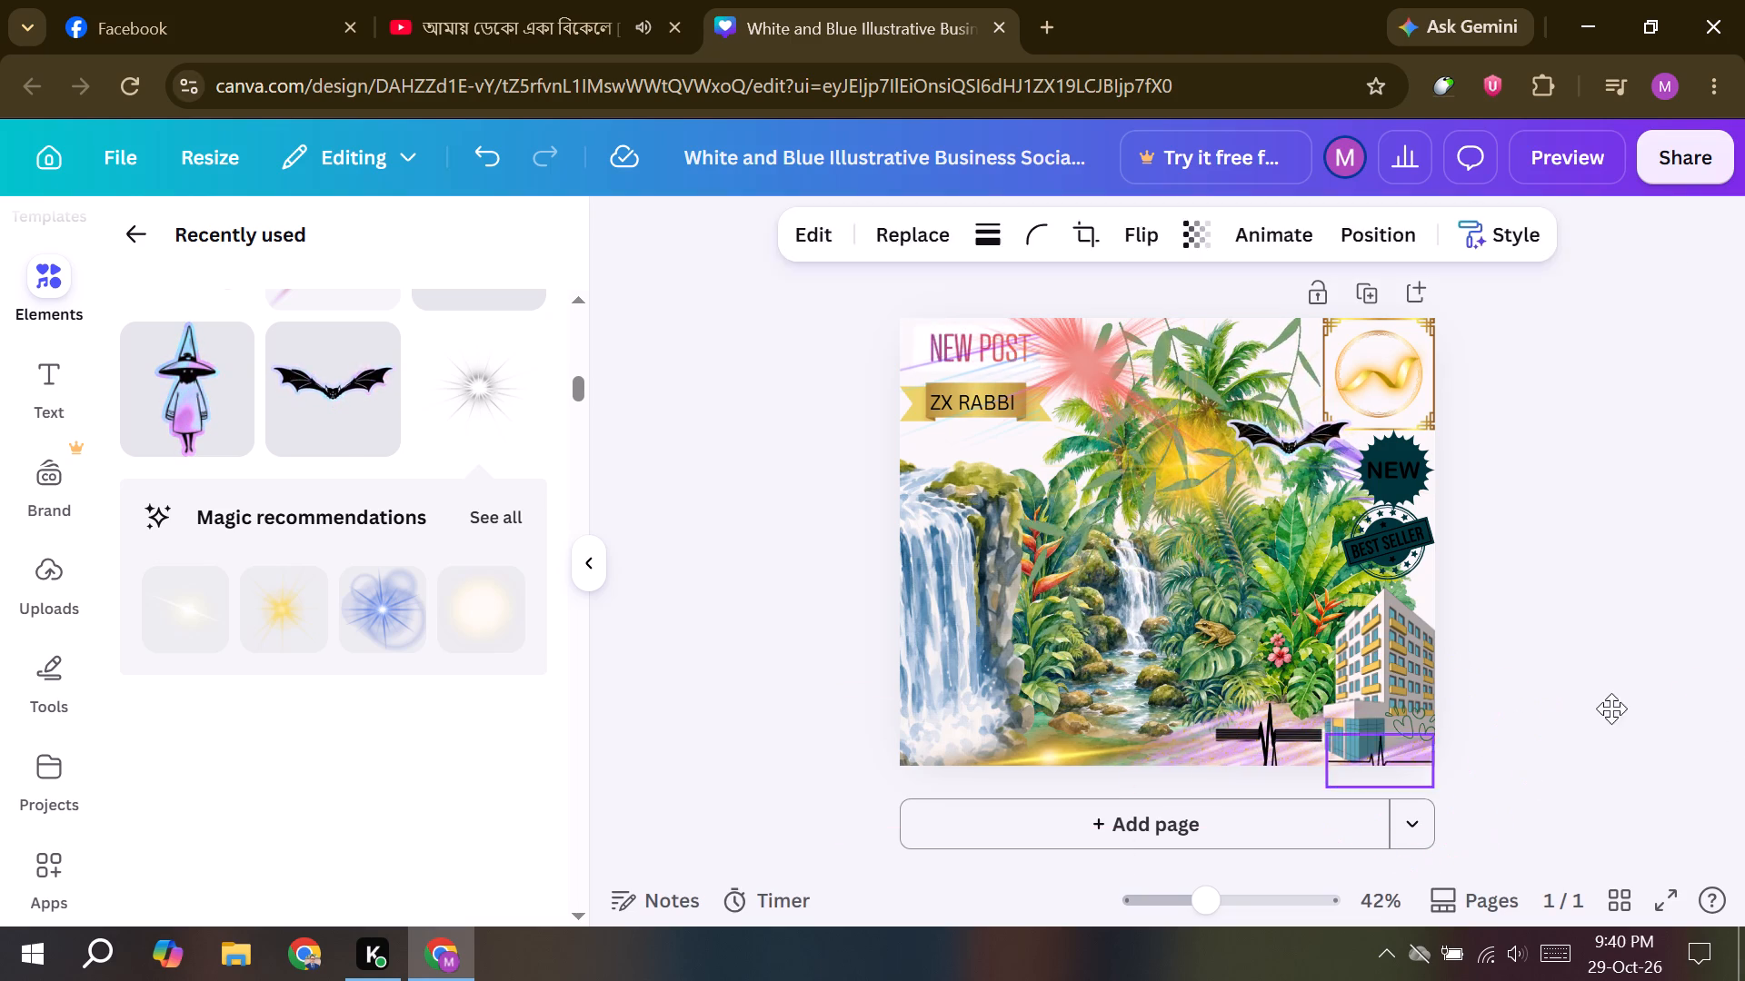
pyautogui.moveTo(1611, 708); pyautogui.dragTo(1744, 681)
pyautogui.moveTo(1253, 718); pyautogui.dragTo(1744, 658)
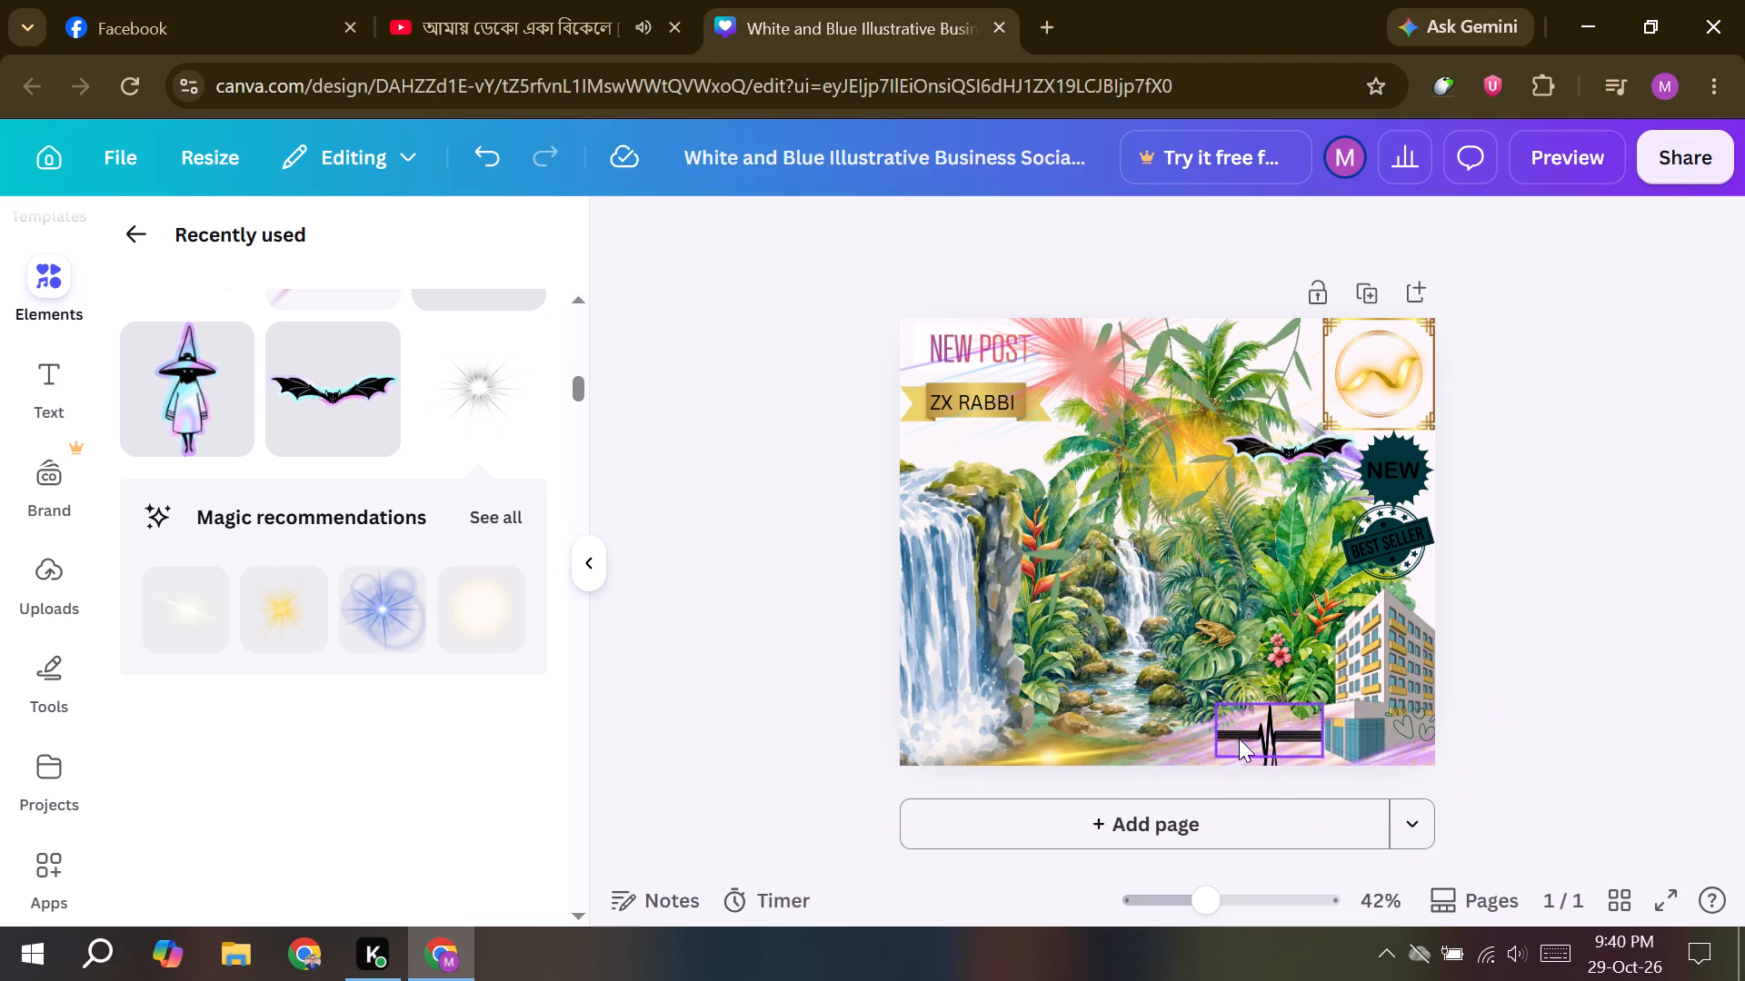
pyautogui.moveTo(1241, 738); pyautogui.dragTo(1697, 738)
pyautogui.moveTo(1243, 725); pyautogui.dragTo(1603, 721)
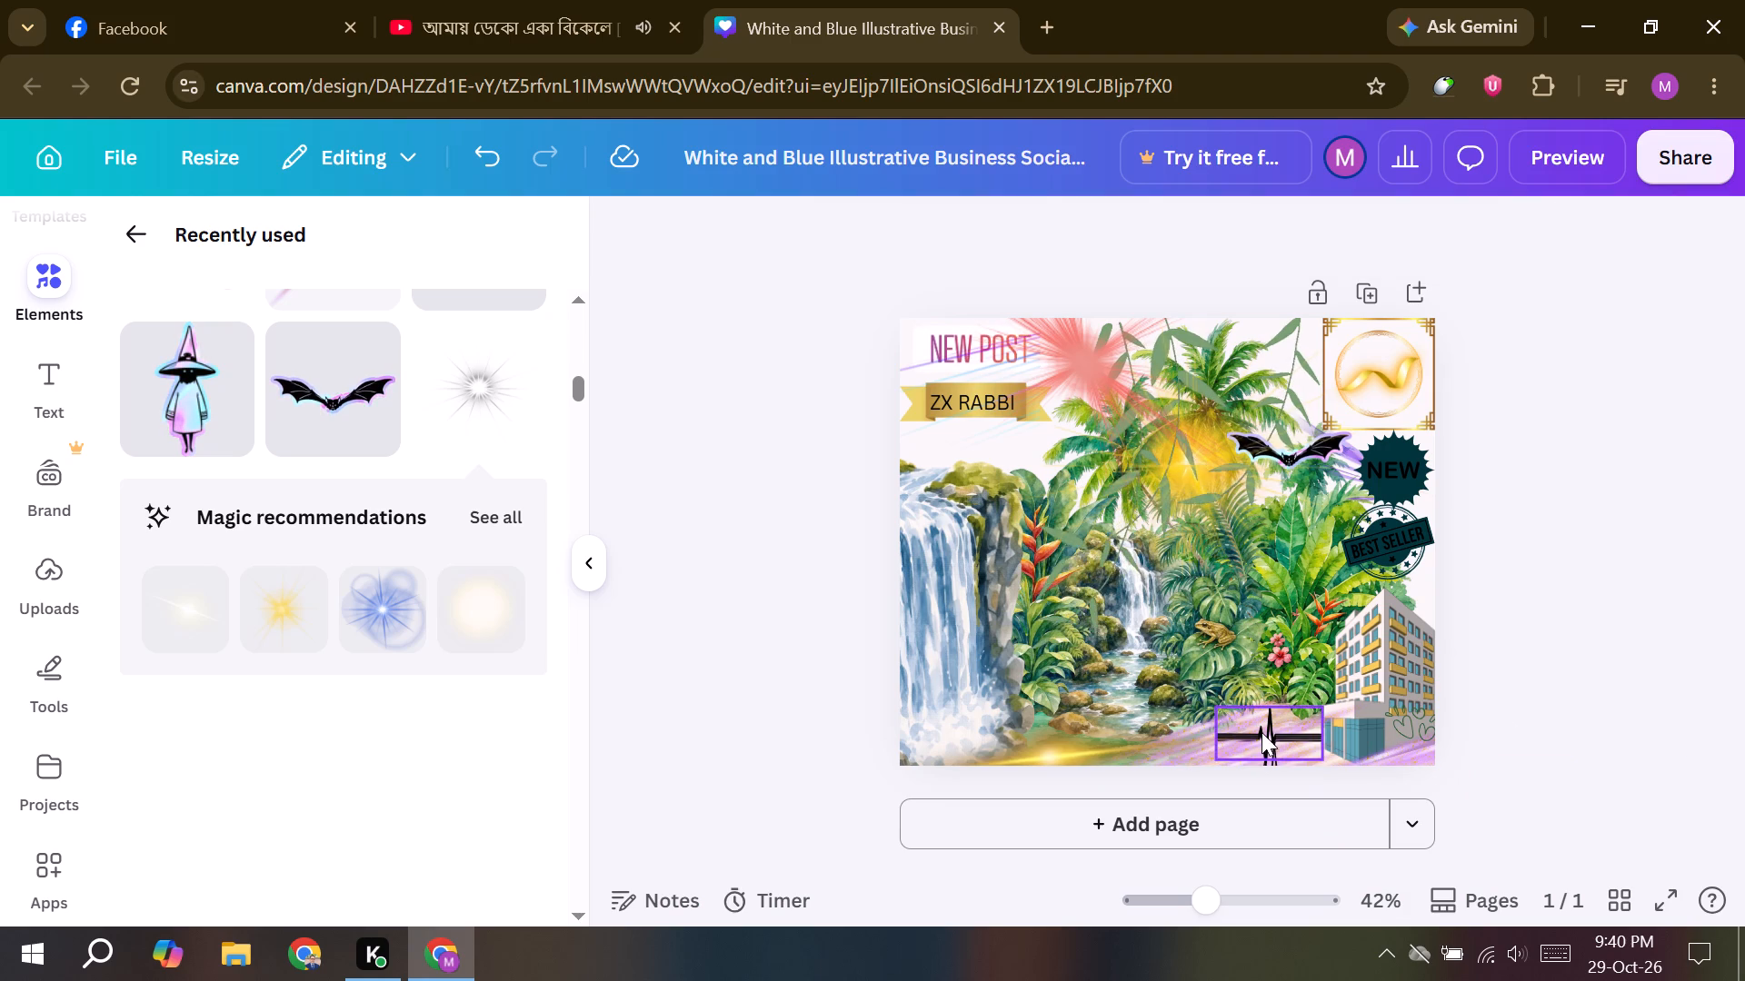
pyautogui.moveTo(1261, 732); pyautogui.dragTo(1617, 732)
pyautogui.moveTo(1276, 747); pyautogui.dragTo(1567, 740)
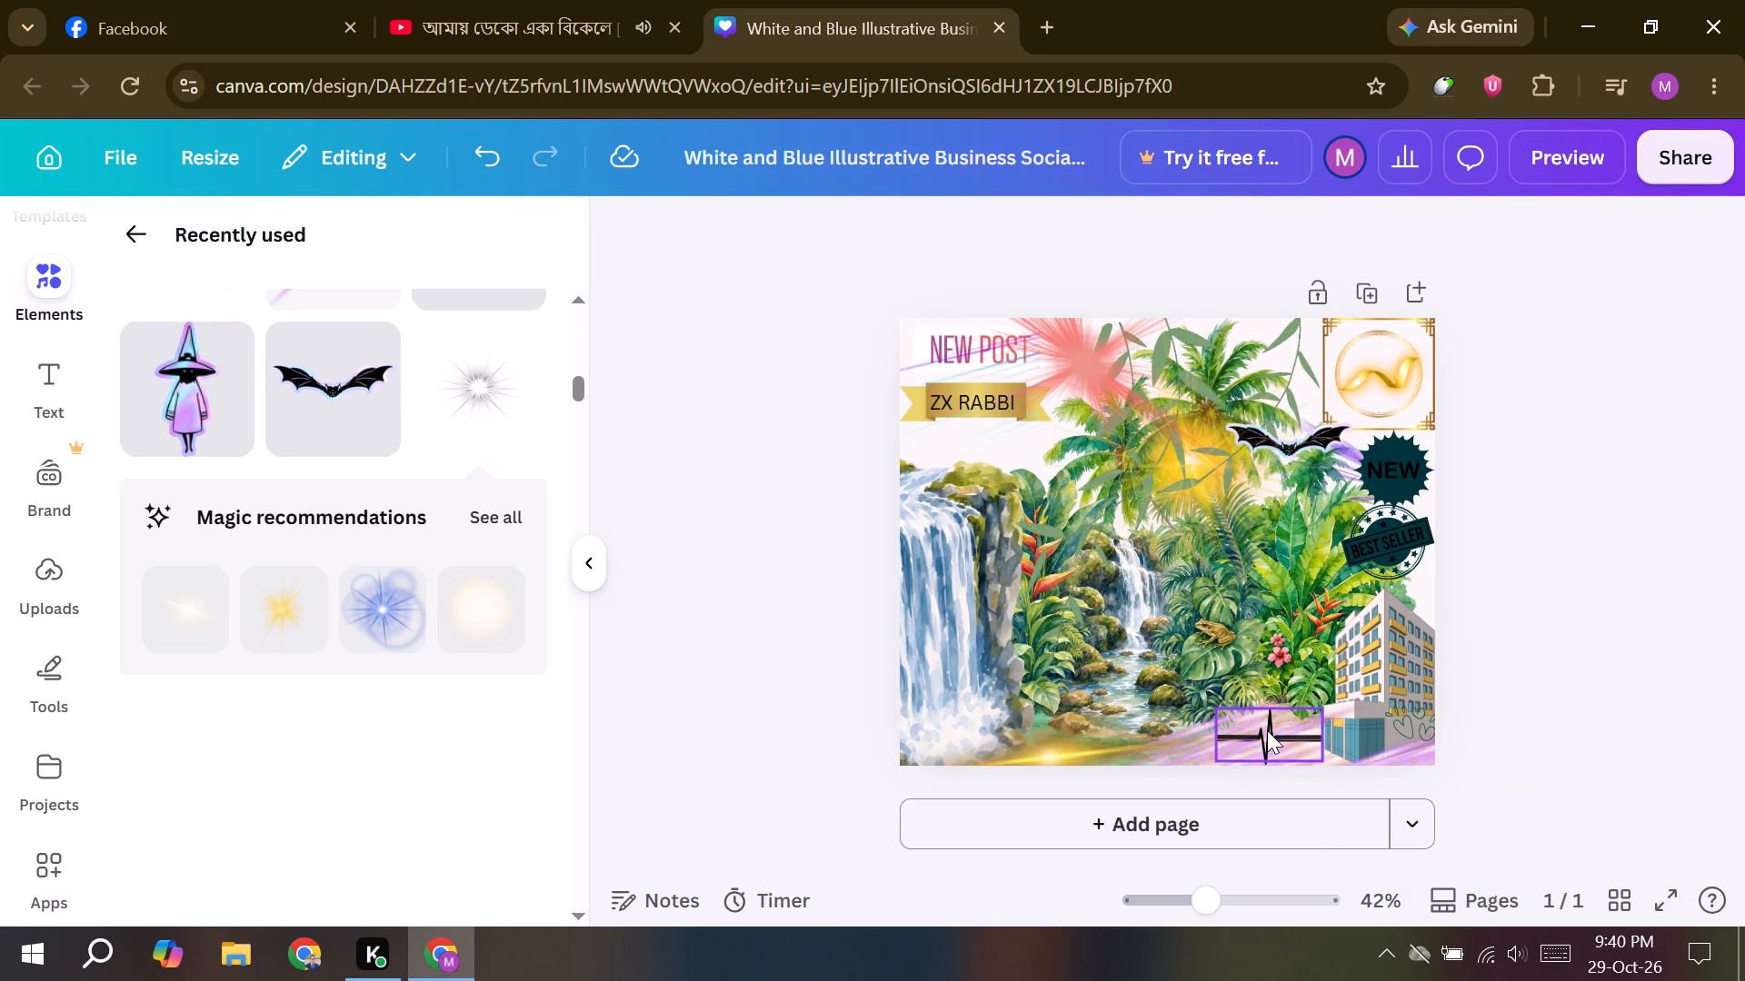
pyautogui.moveTo(1267, 730); pyautogui.dragTo(1562, 735)
pyautogui.moveTo(1259, 731); pyautogui.dragTo(1693, 697)
# Reposition the gold lens flare along the page's bottom edge, between the waterfall and the heartbeat line.
pyautogui.moveTo(1261, 747); pyautogui.dragTo(1586, 741)
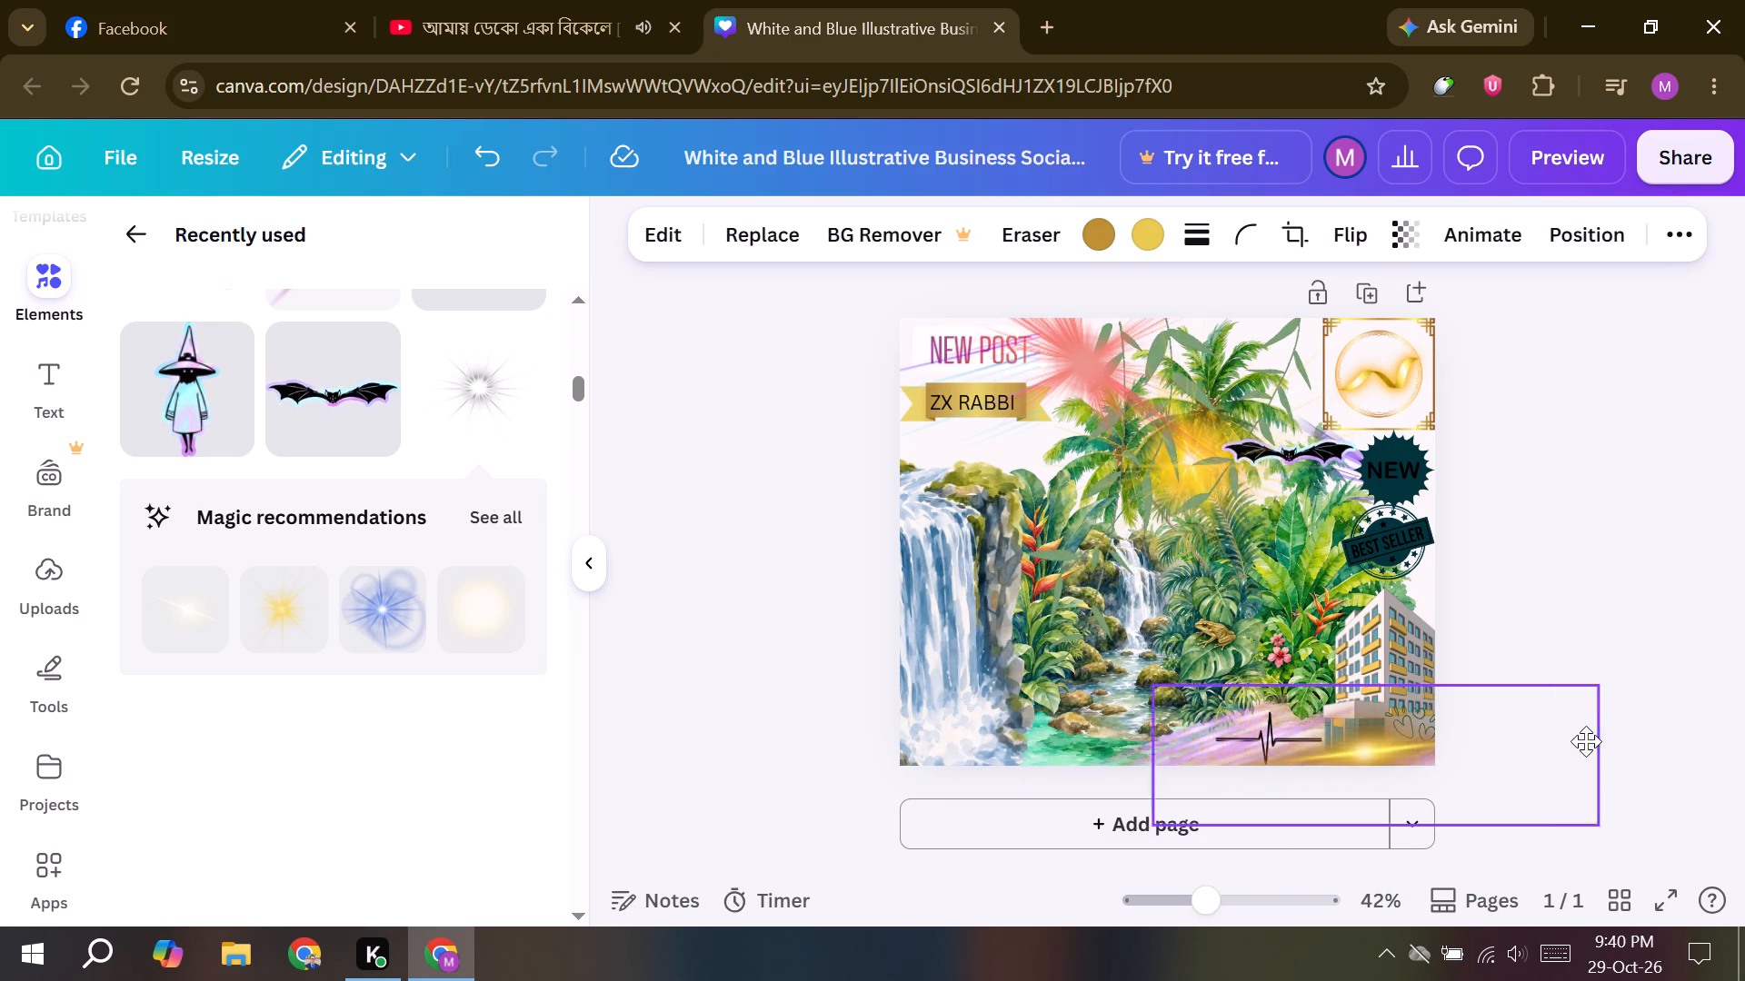
pyautogui.moveTo(1586, 741); pyautogui.dragTo(1295, 745)
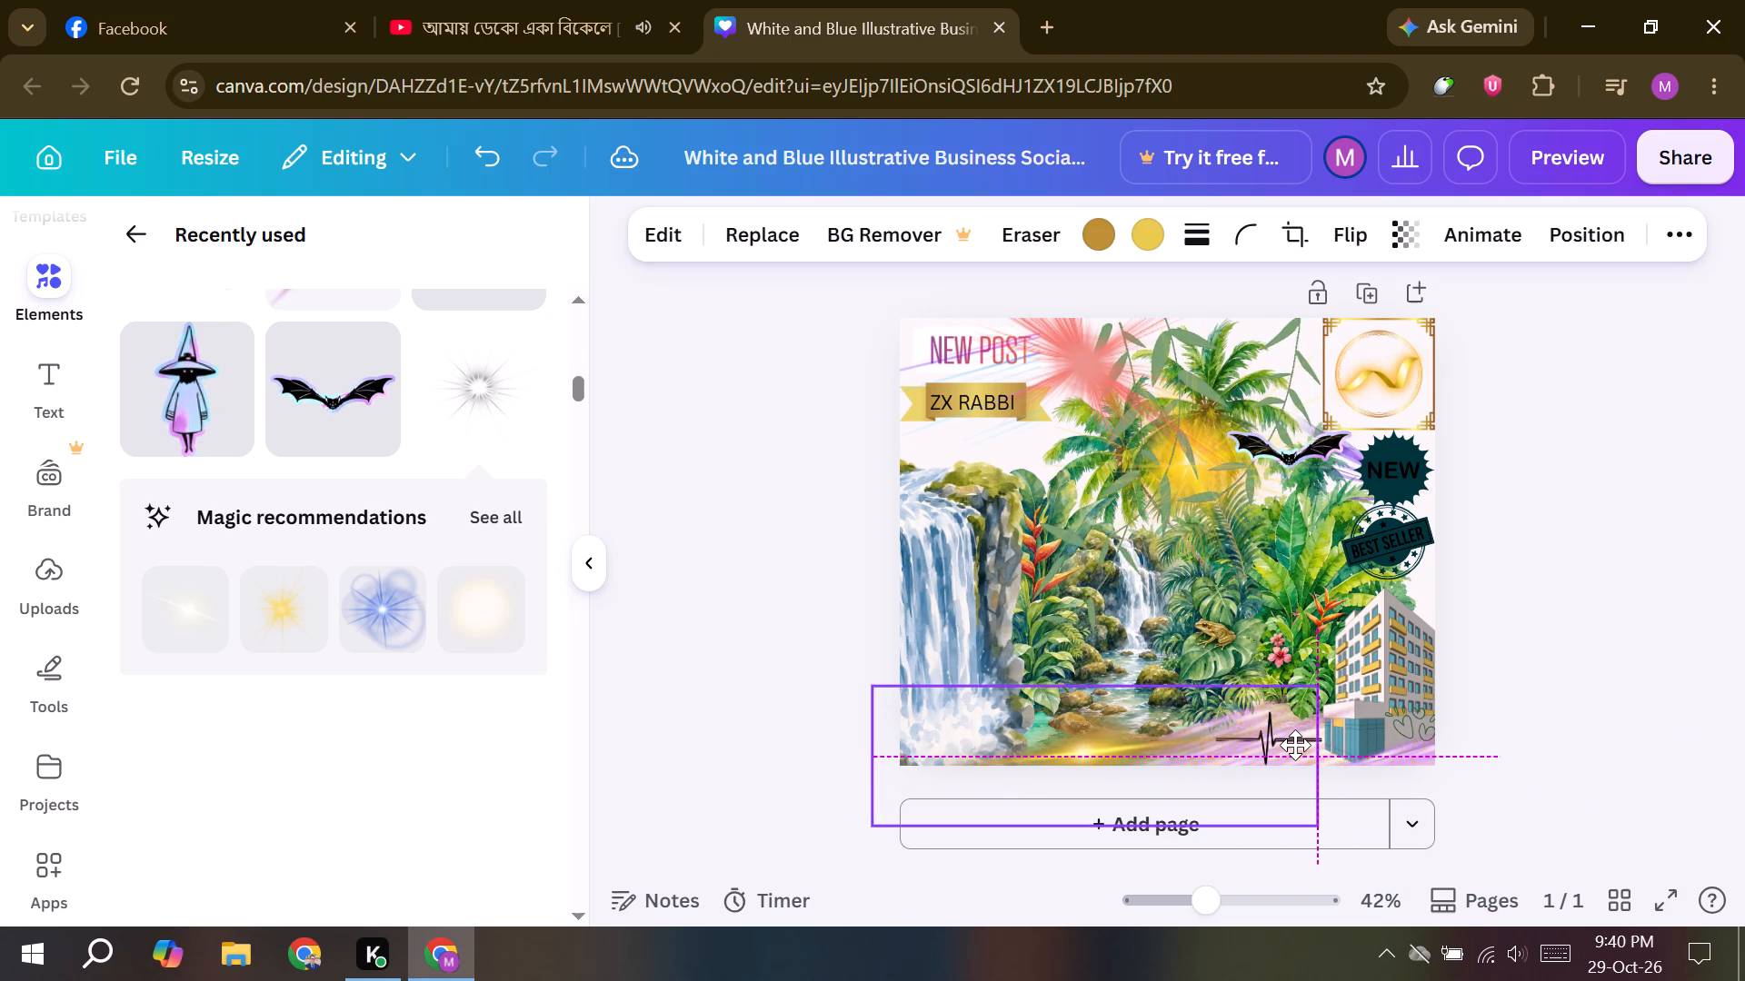
pyautogui.moveTo(1295, 745); pyautogui.dragTo(1315, 745)
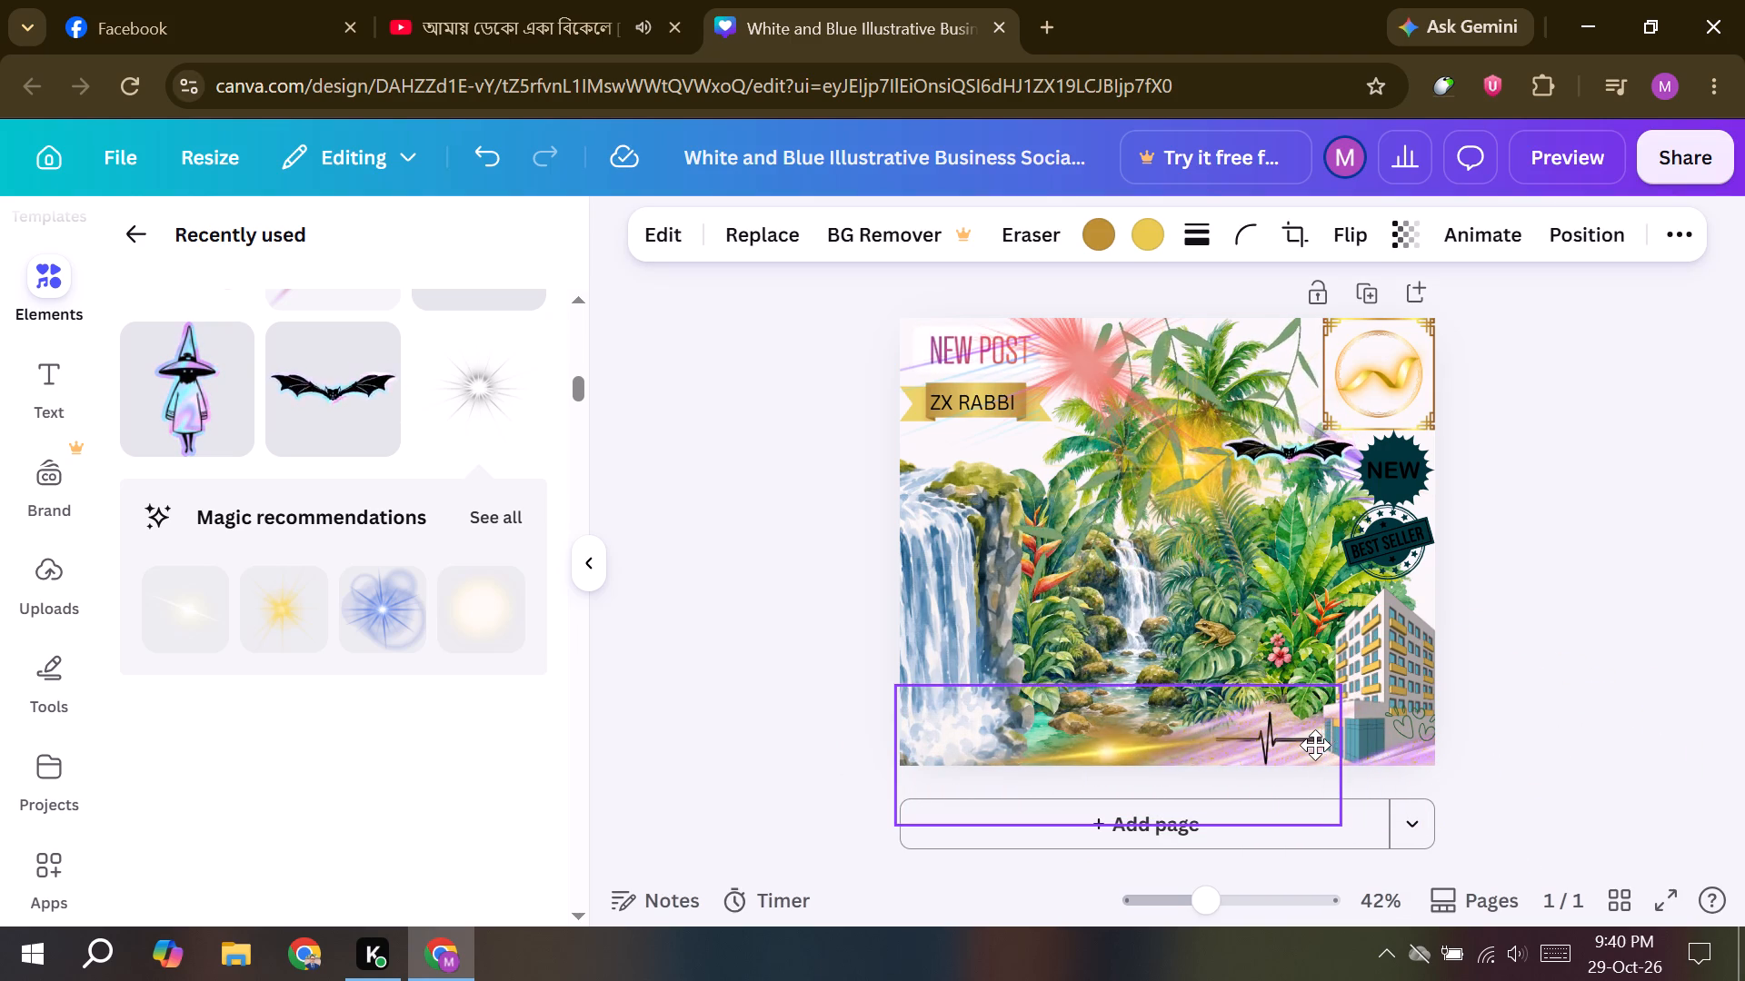
pyautogui.moveTo(1315, 745); pyautogui.dragTo(1278, 746)
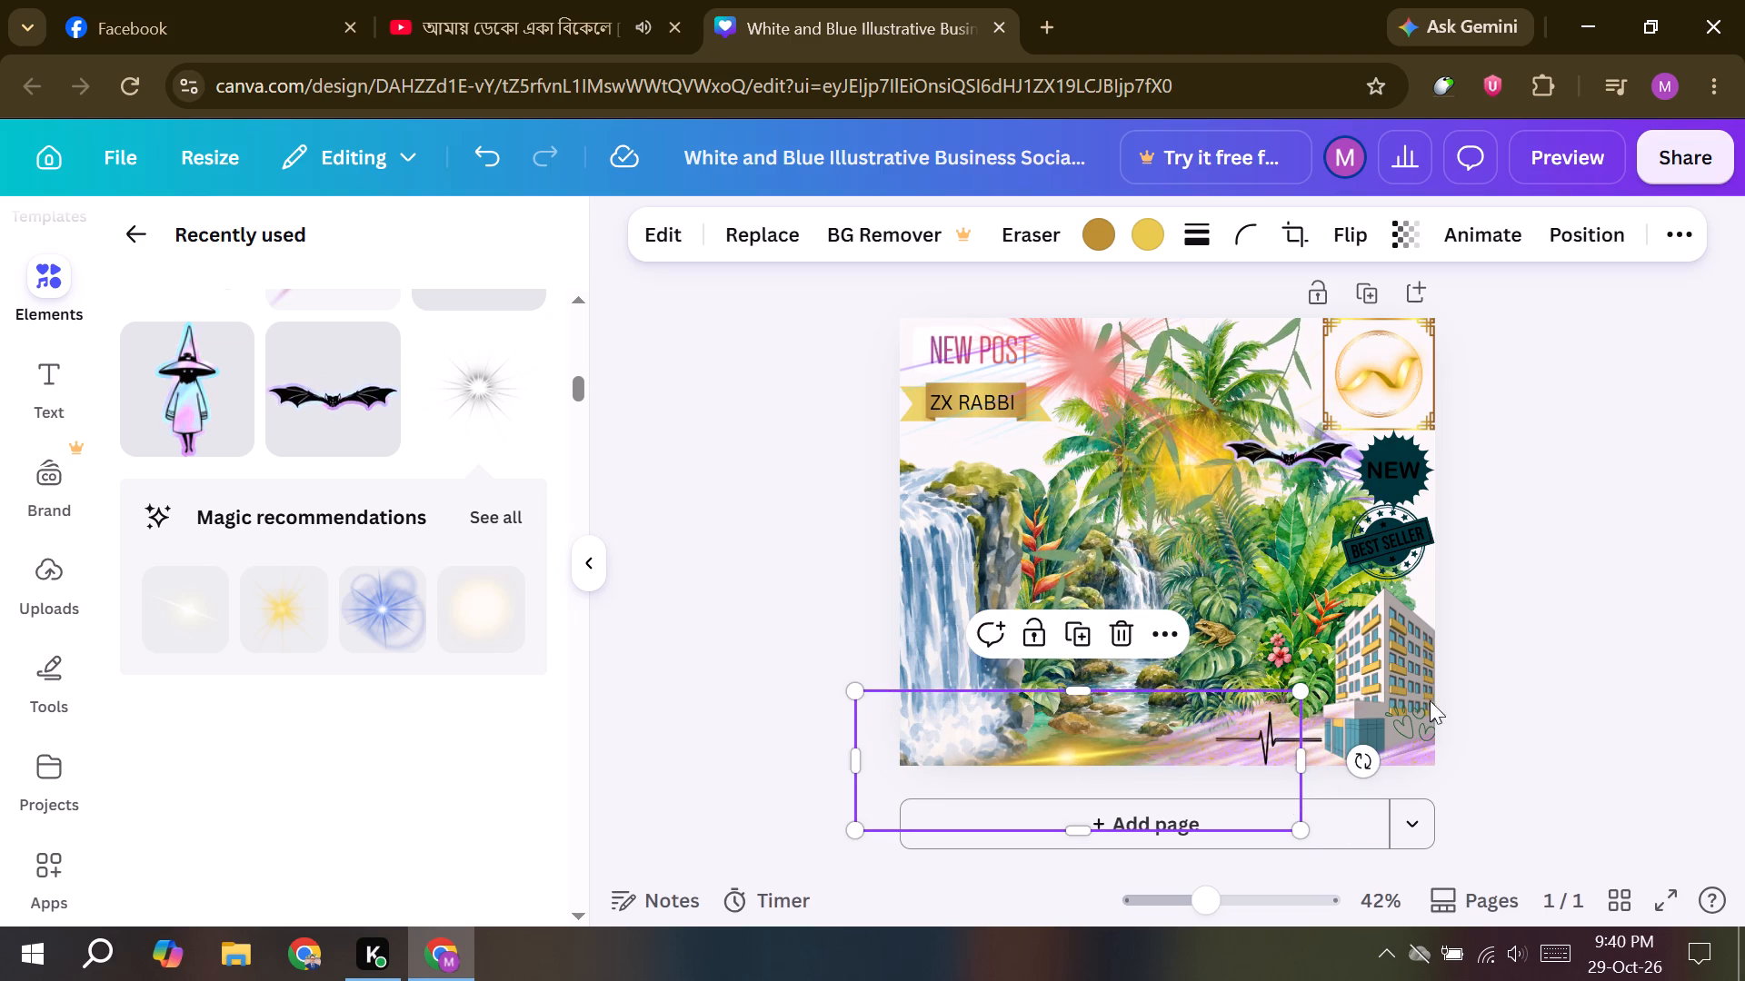
pyautogui.click(1519, 686)
# Move one more heartbeat line off the page from the stack beside the building.
pyautogui.moveTo(1301, 731); pyautogui.dragTo(1458, 744)
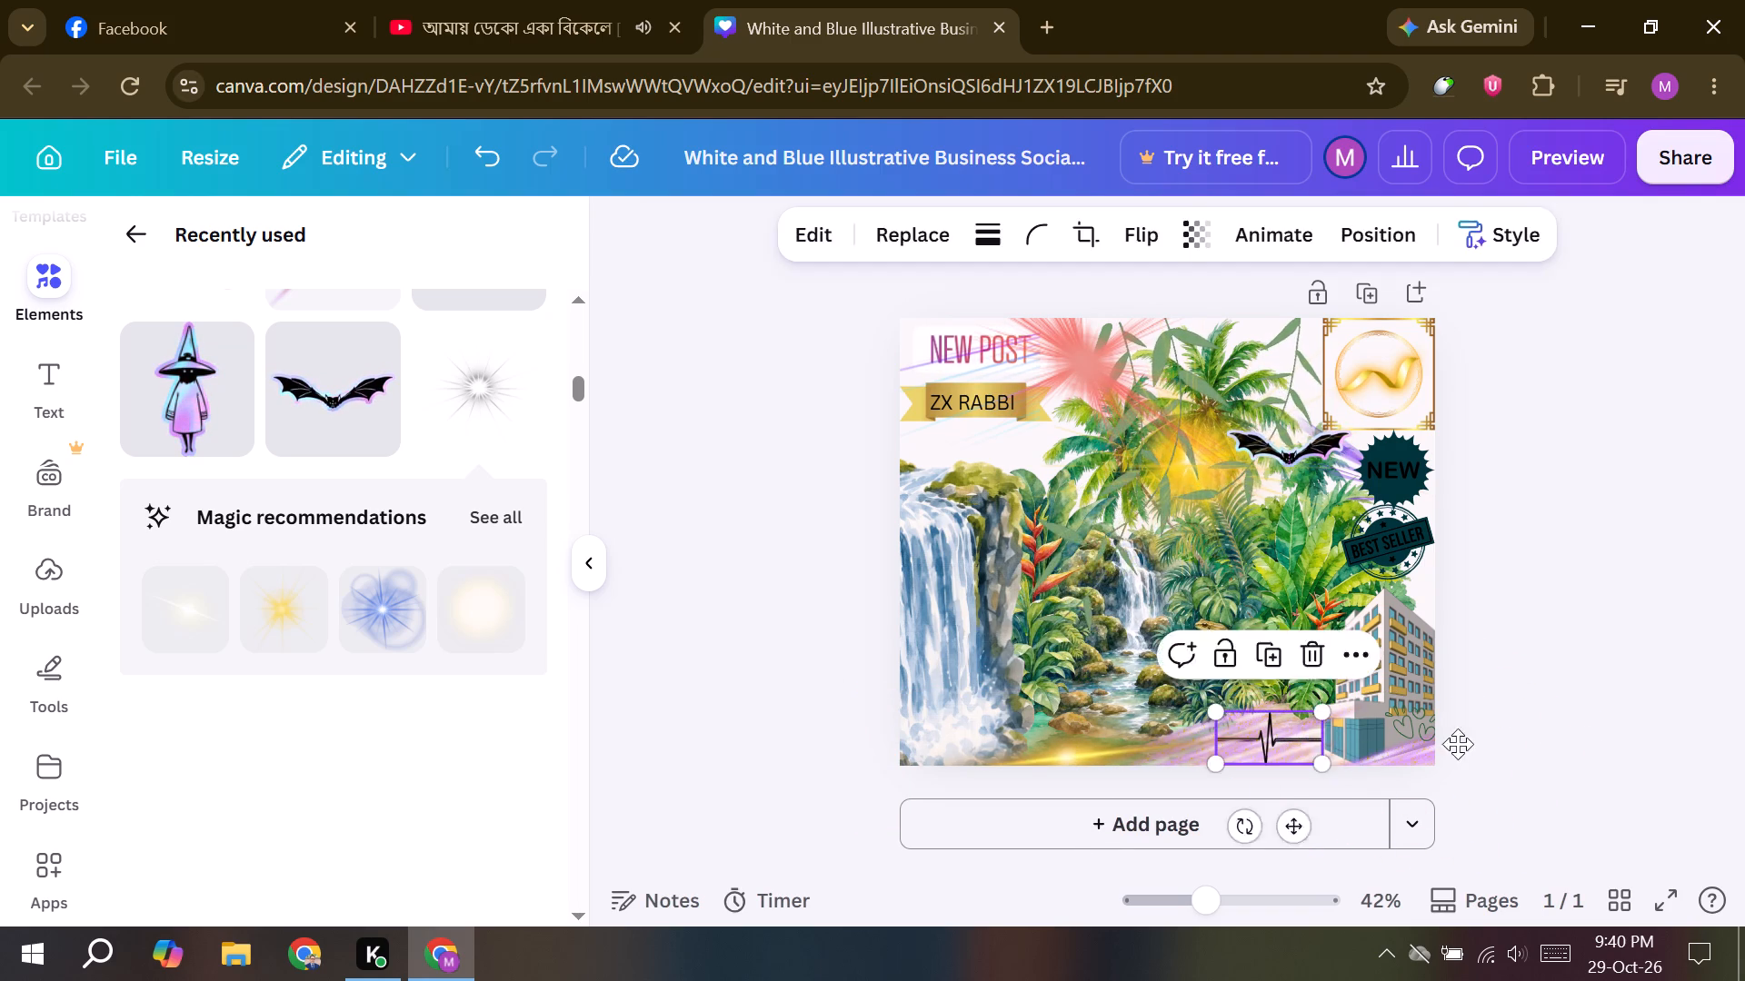
pyautogui.moveTo(1458, 744); pyautogui.dragTo(1700, 737)
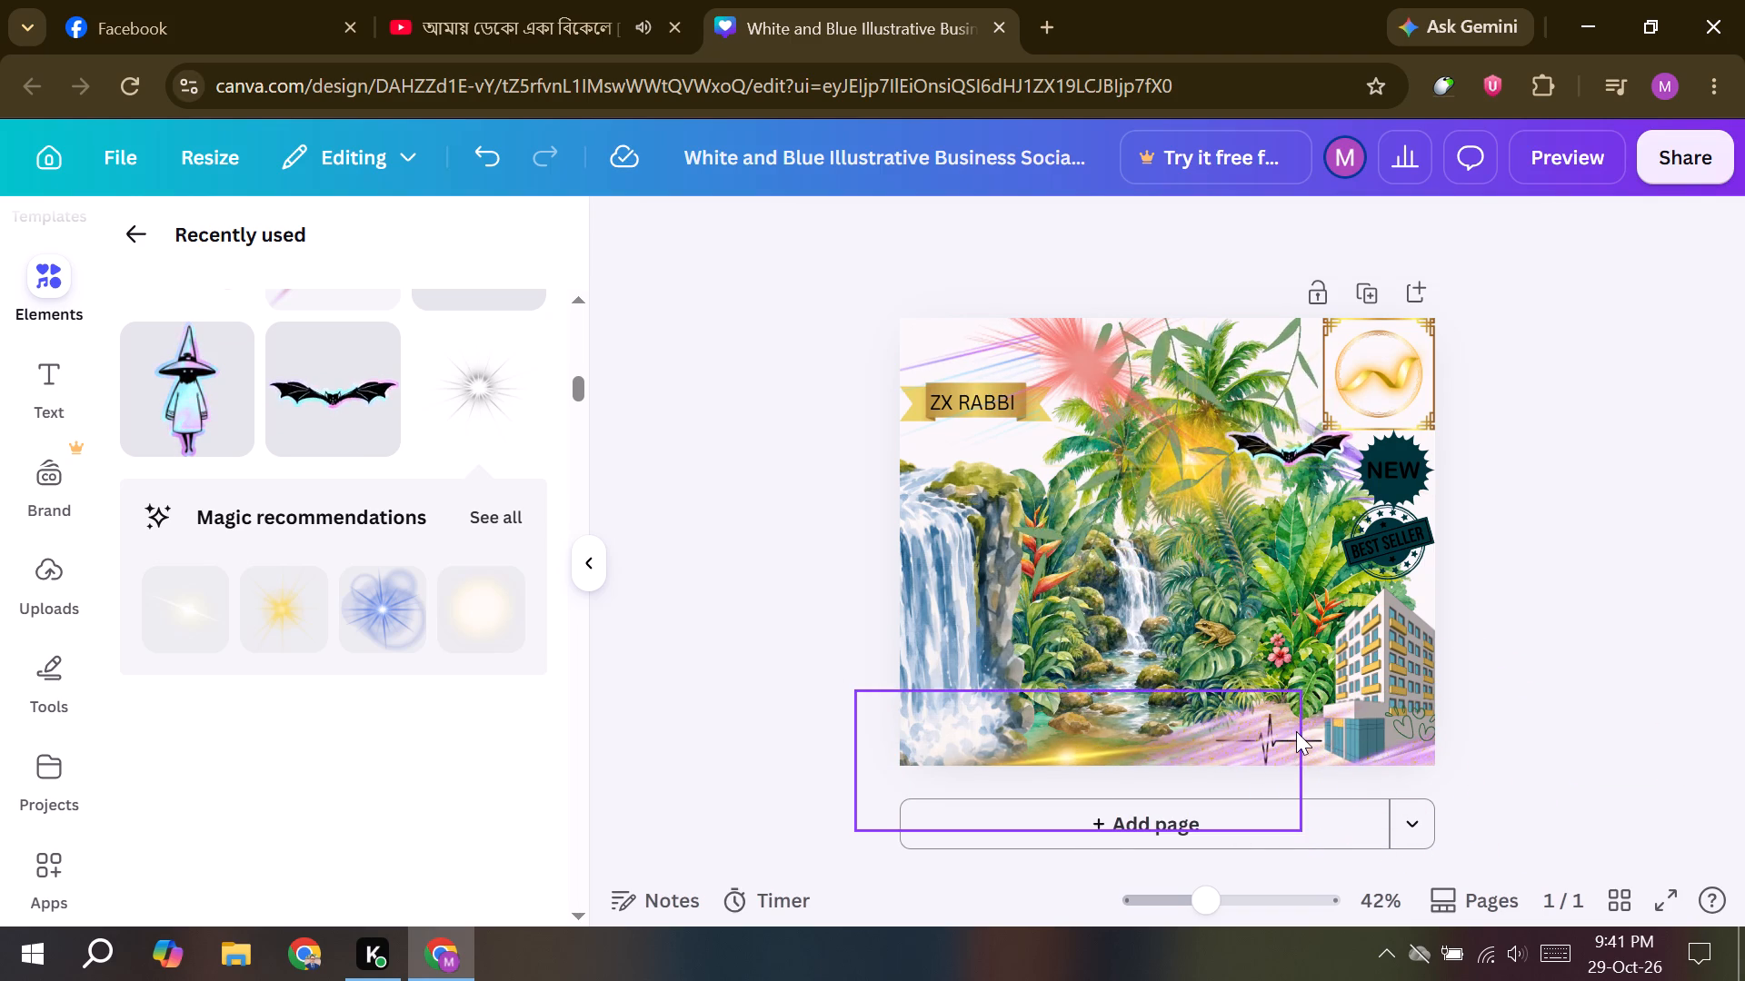
pyautogui.click(1538, 711)
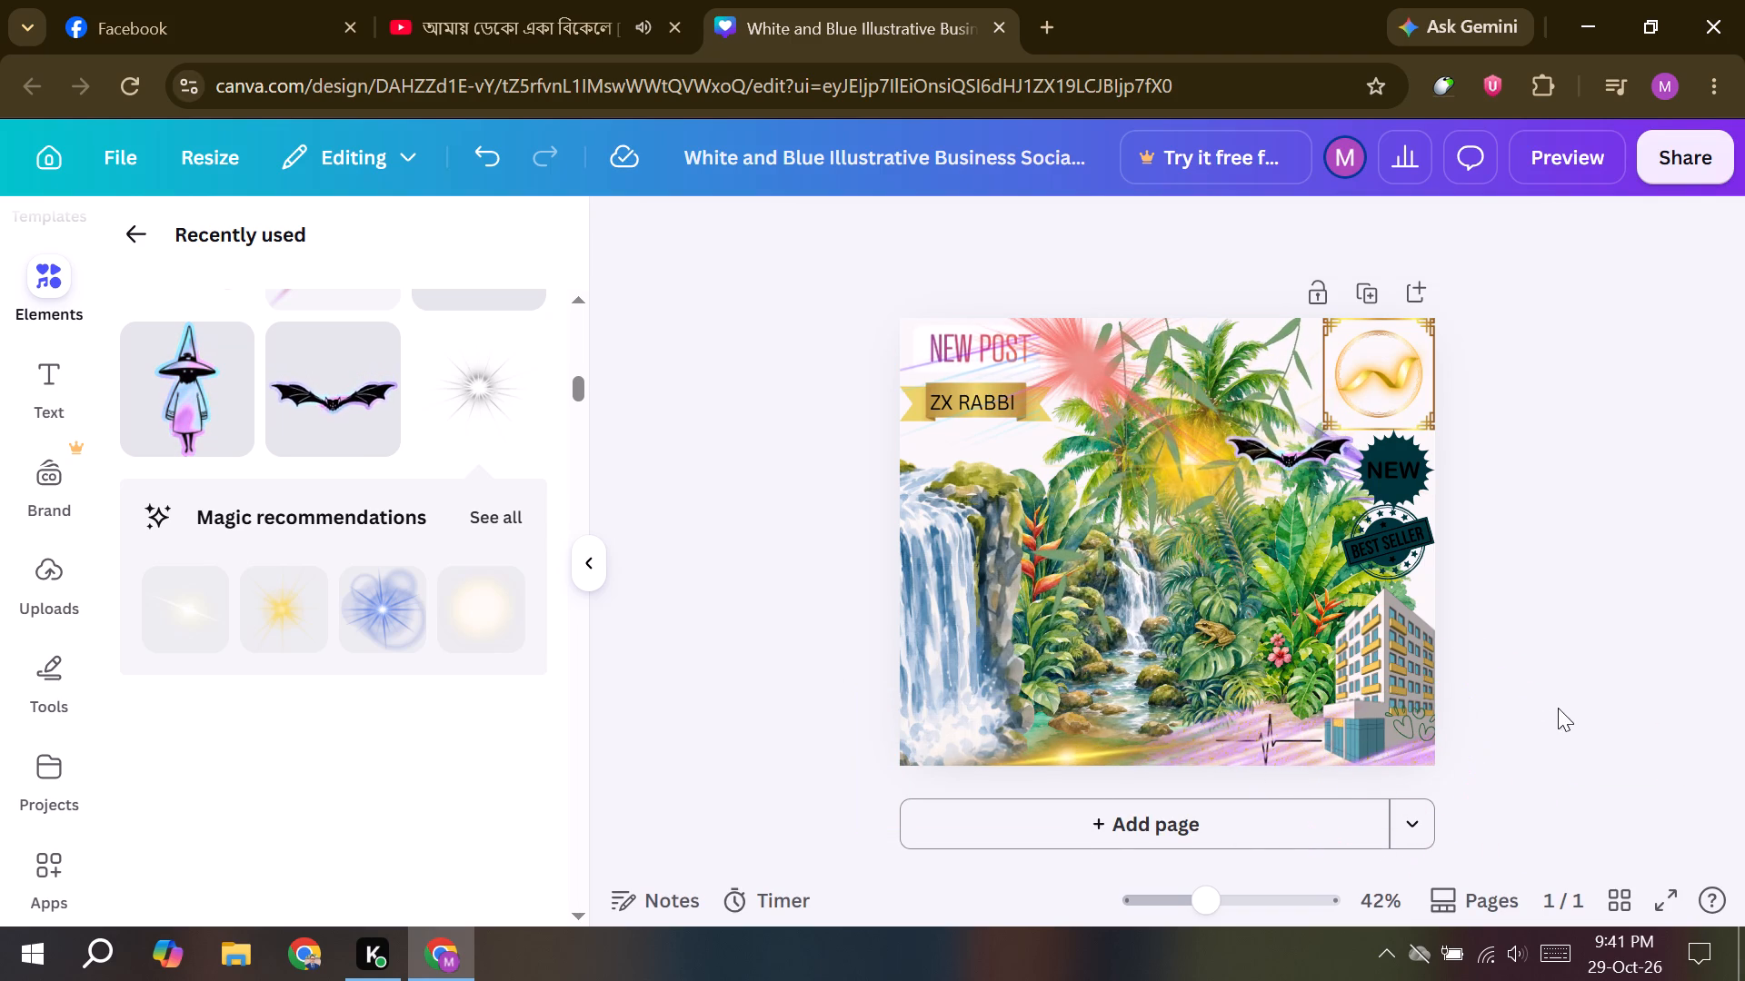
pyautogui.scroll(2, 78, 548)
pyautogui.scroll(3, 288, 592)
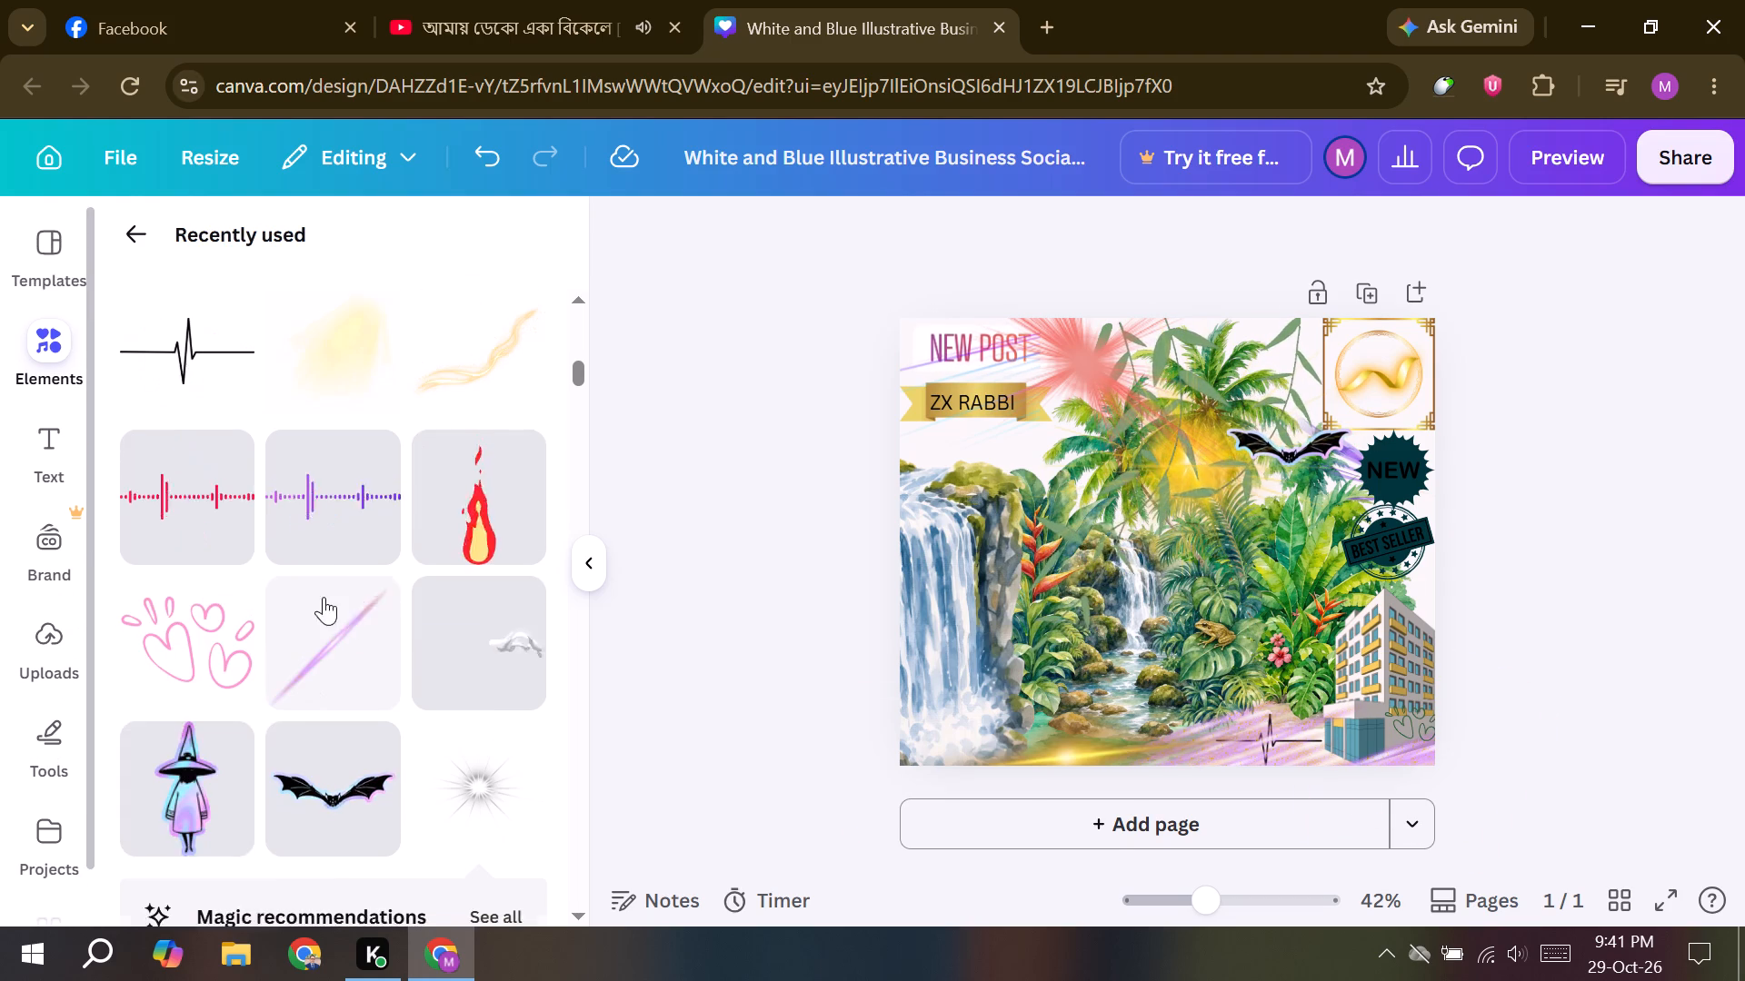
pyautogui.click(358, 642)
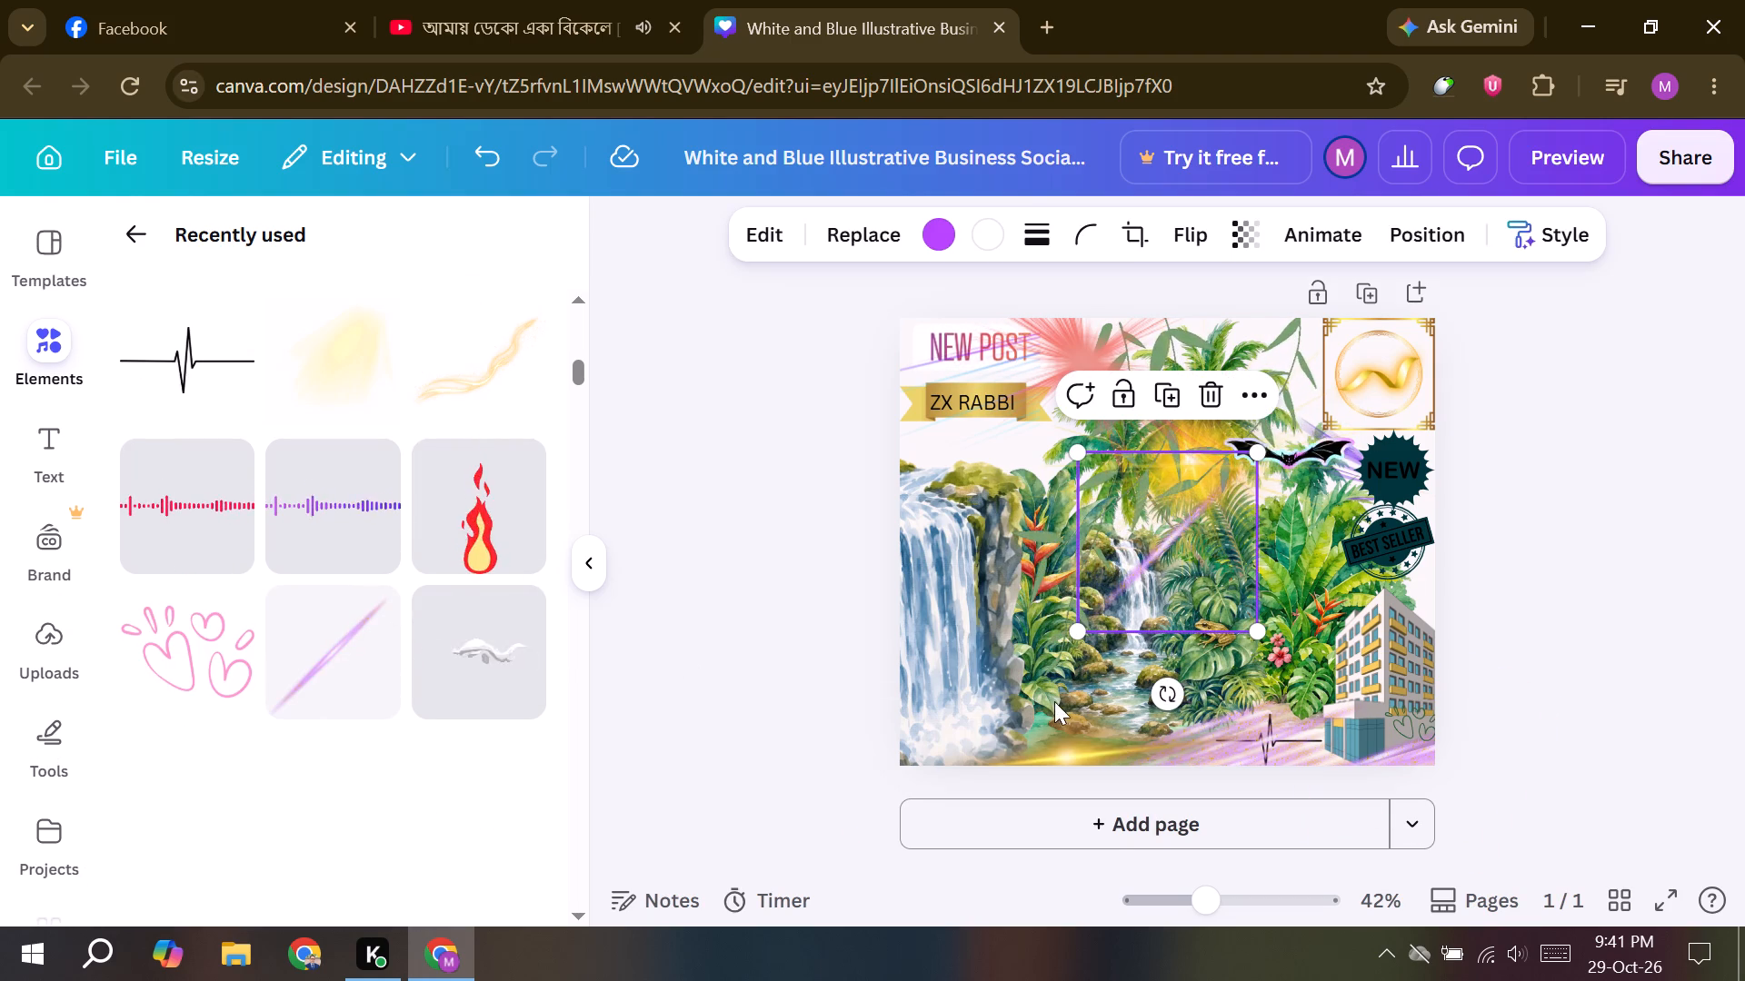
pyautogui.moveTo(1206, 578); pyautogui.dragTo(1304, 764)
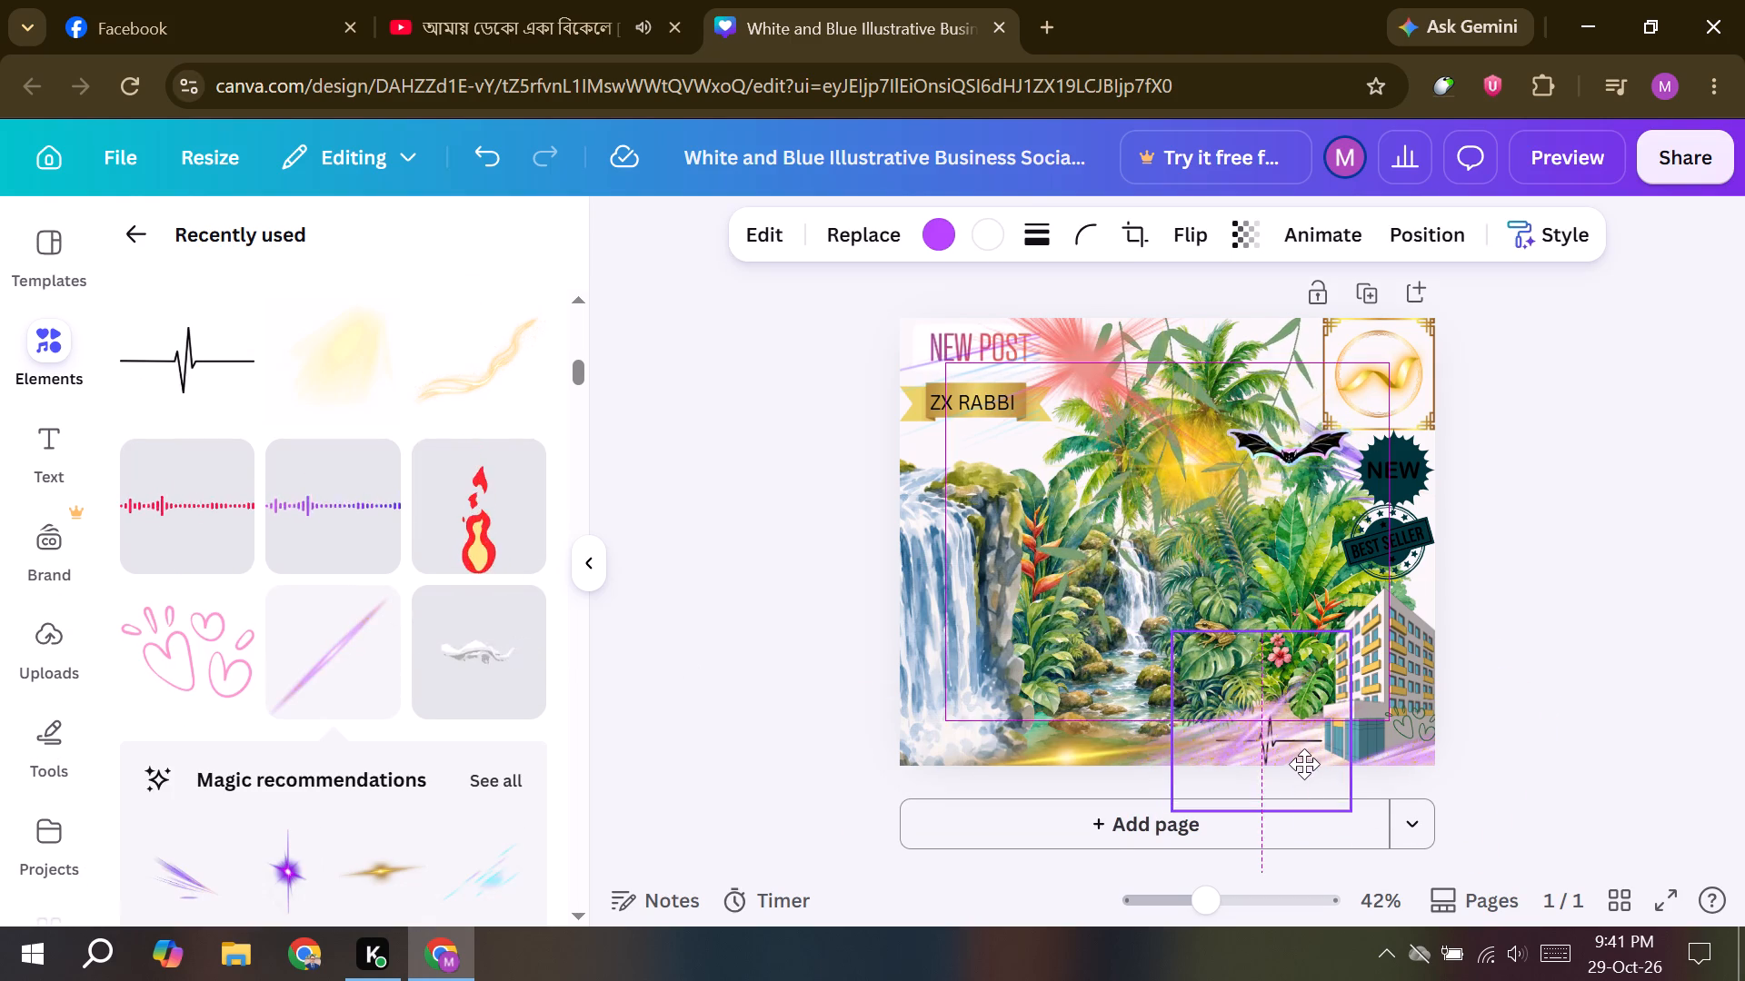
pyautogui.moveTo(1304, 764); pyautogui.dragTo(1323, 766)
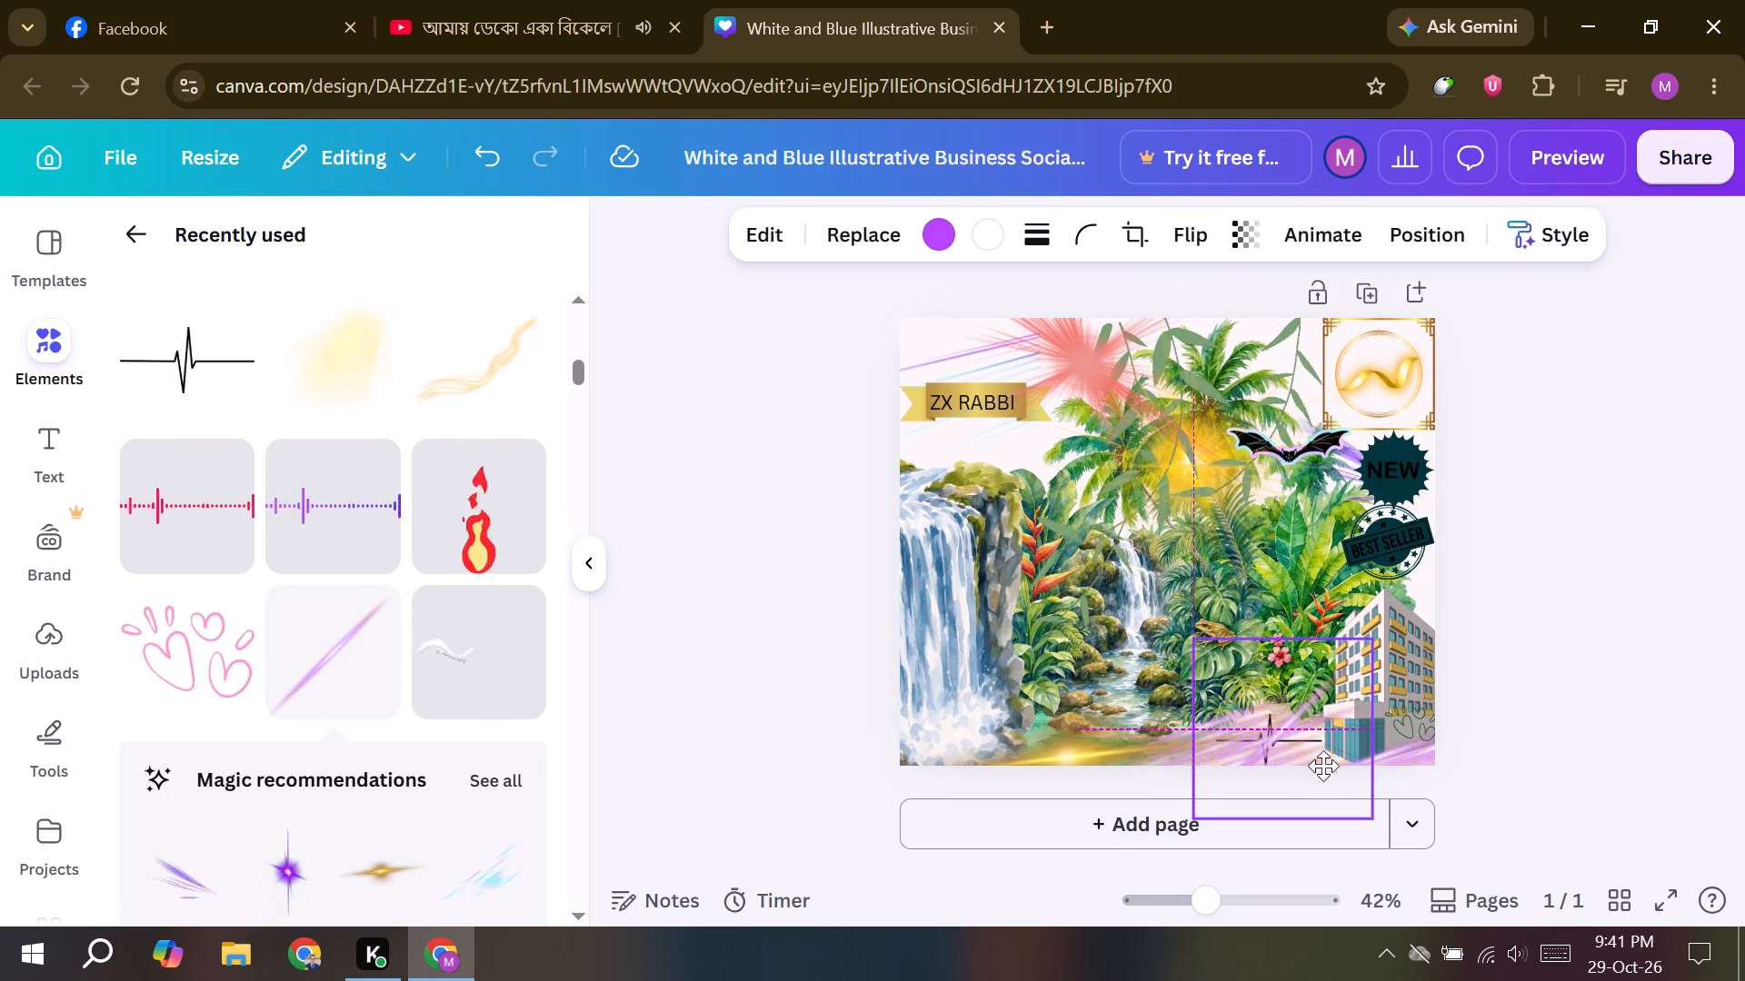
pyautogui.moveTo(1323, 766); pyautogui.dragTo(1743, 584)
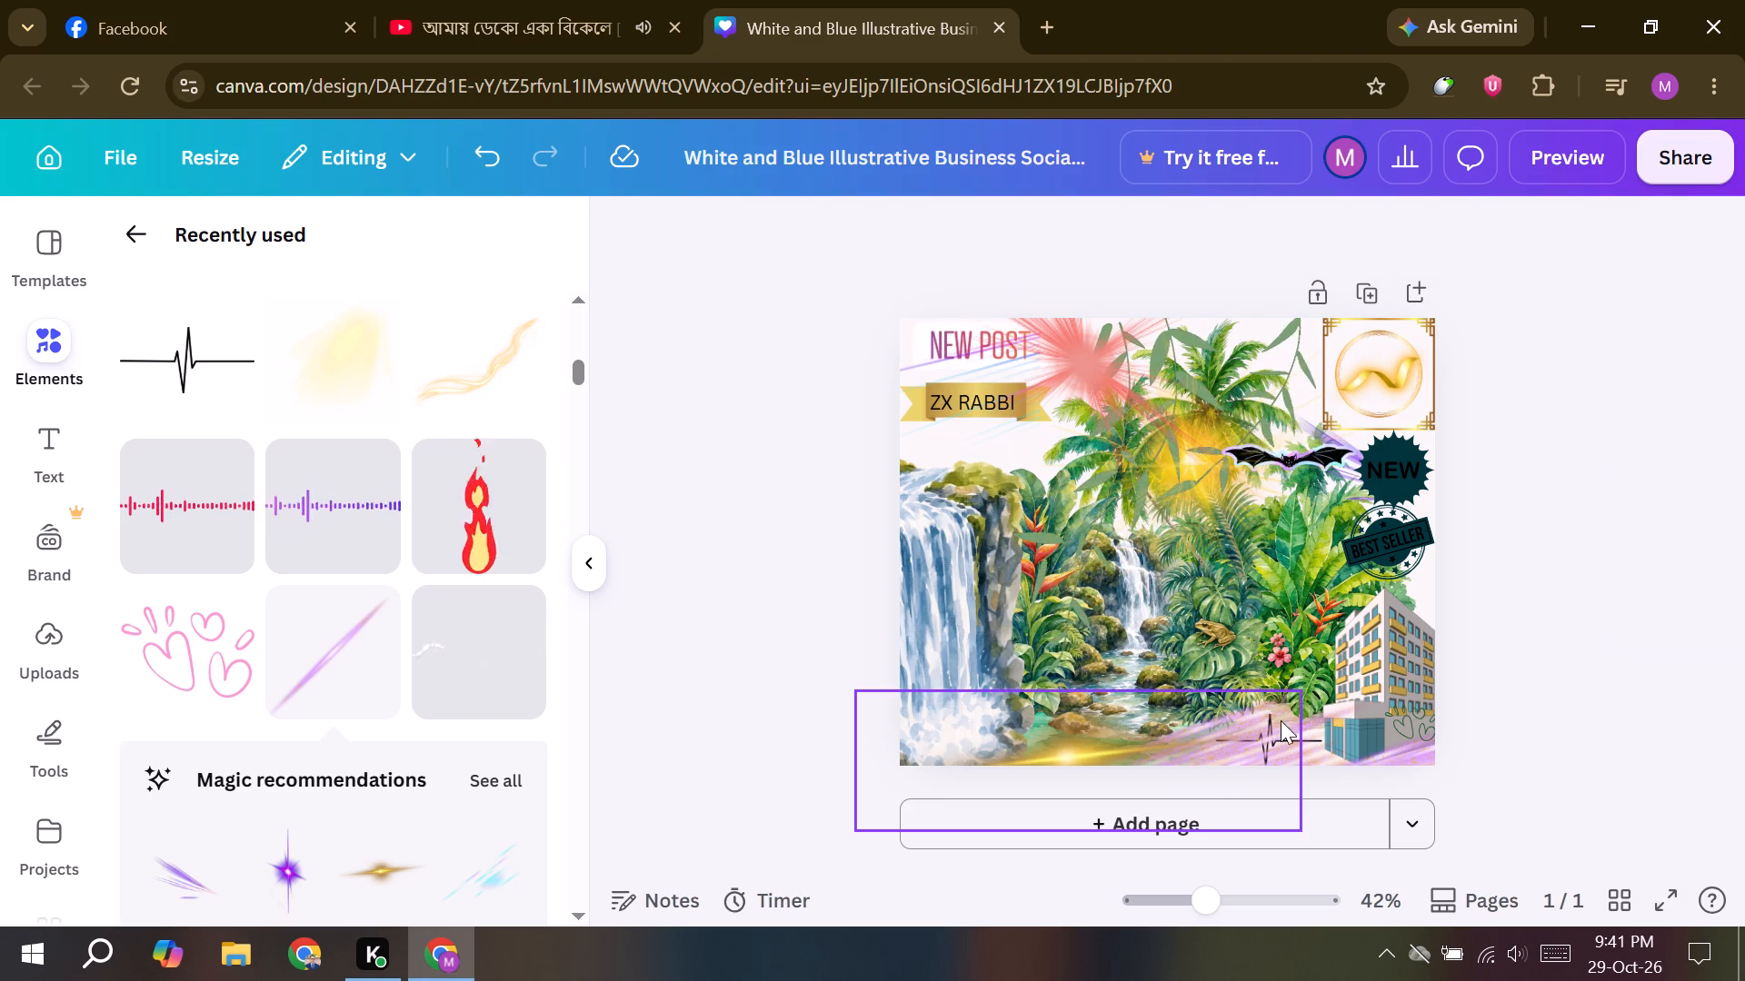
# Clear the gold lens flare and the stacked purple light streaks around the heartbeat line by moving them off the page.
pyautogui.click(1302, 717)
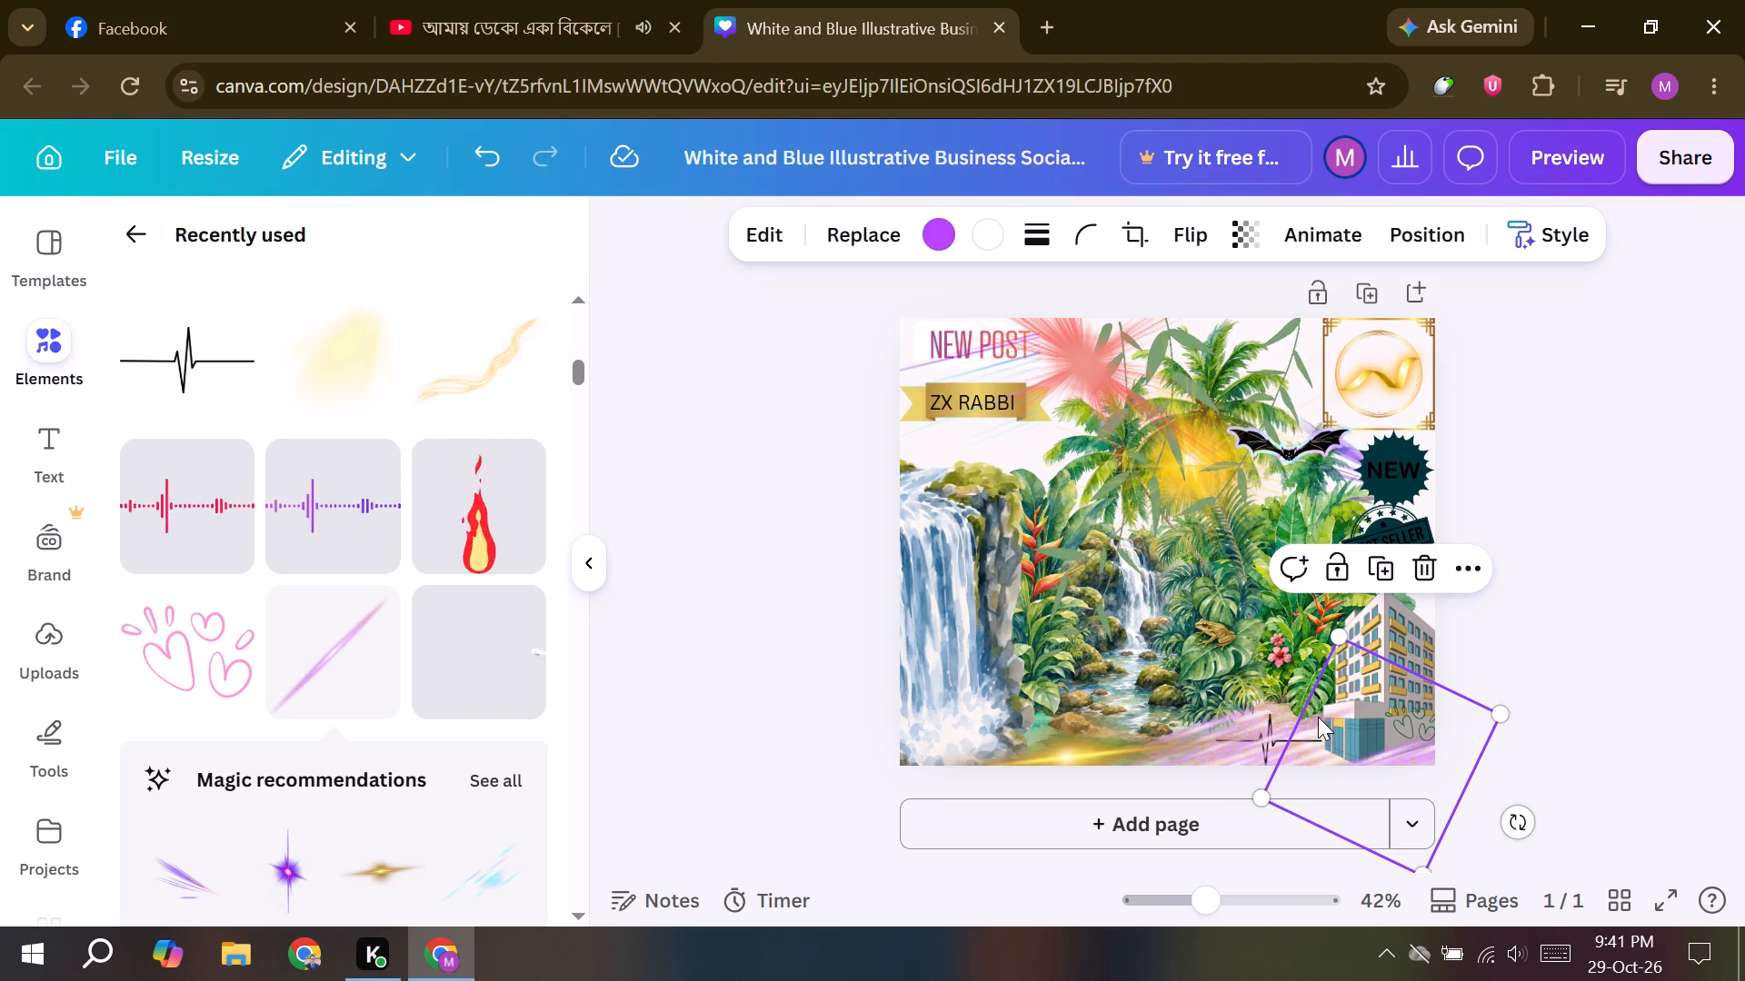
pyautogui.moveTo(1226, 718); pyautogui.dragTo(955, 714)
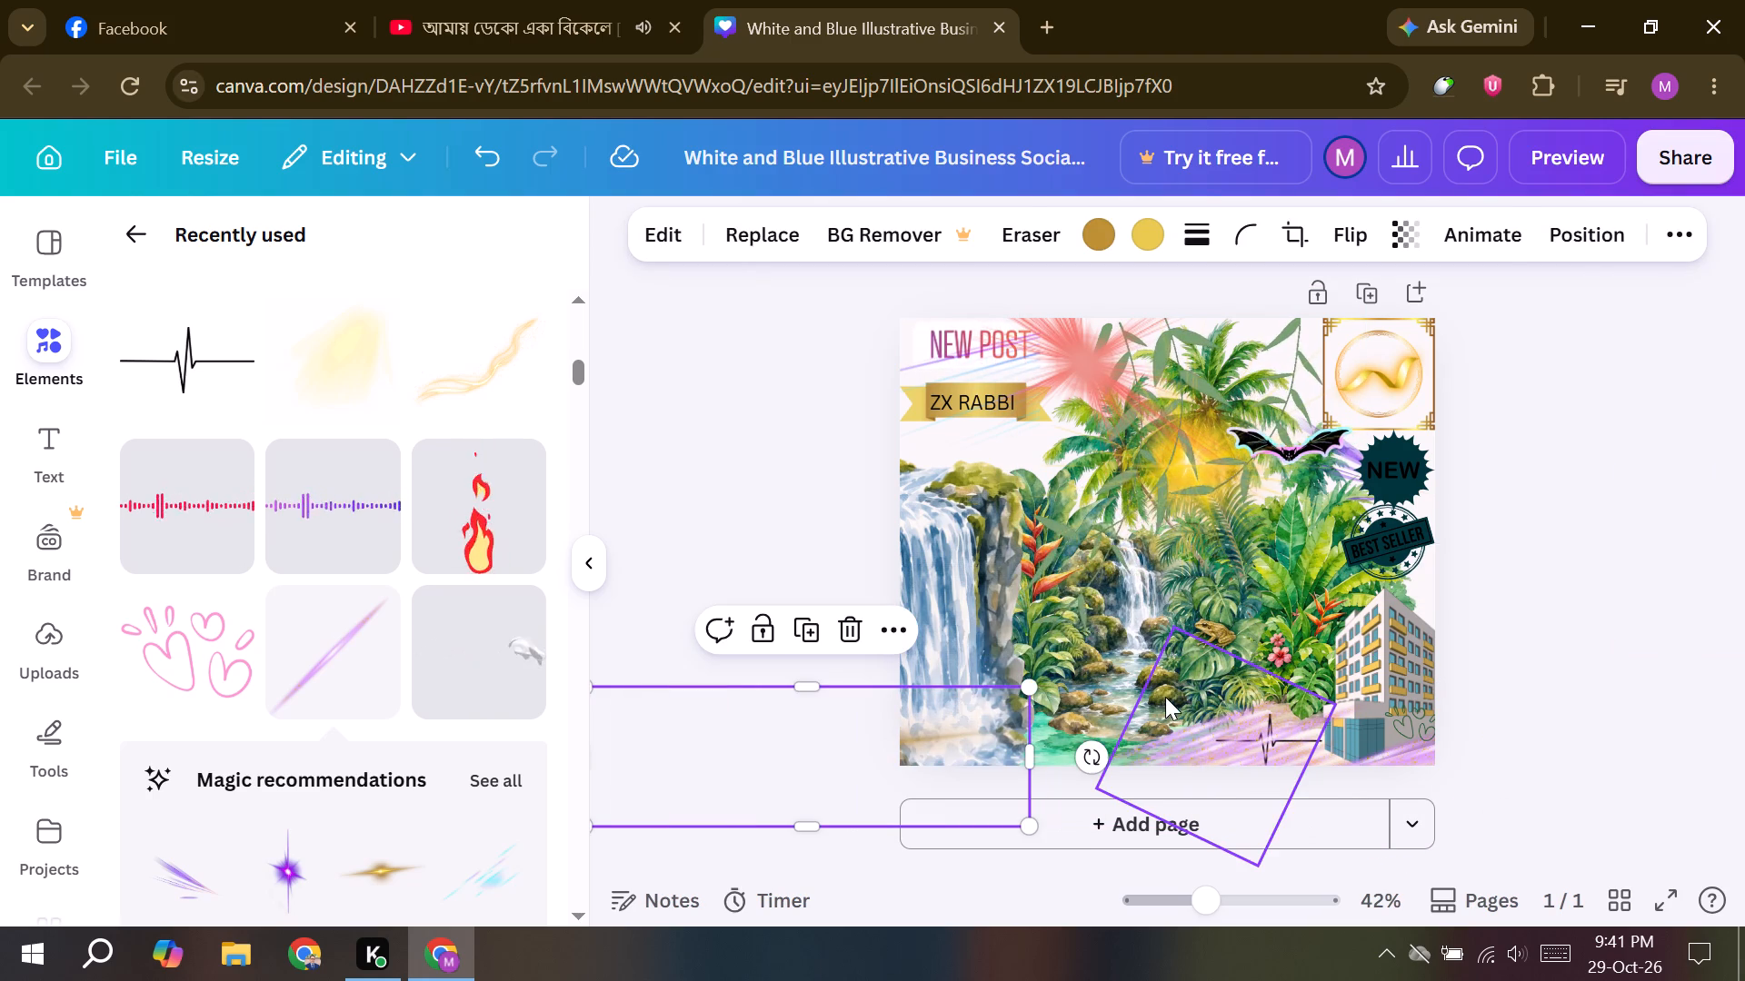
pyautogui.moveTo(1168, 697); pyautogui.dragTo(1744, 728)
pyautogui.moveTo(1212, 705); pyautogui.dragTo(1744, 732)
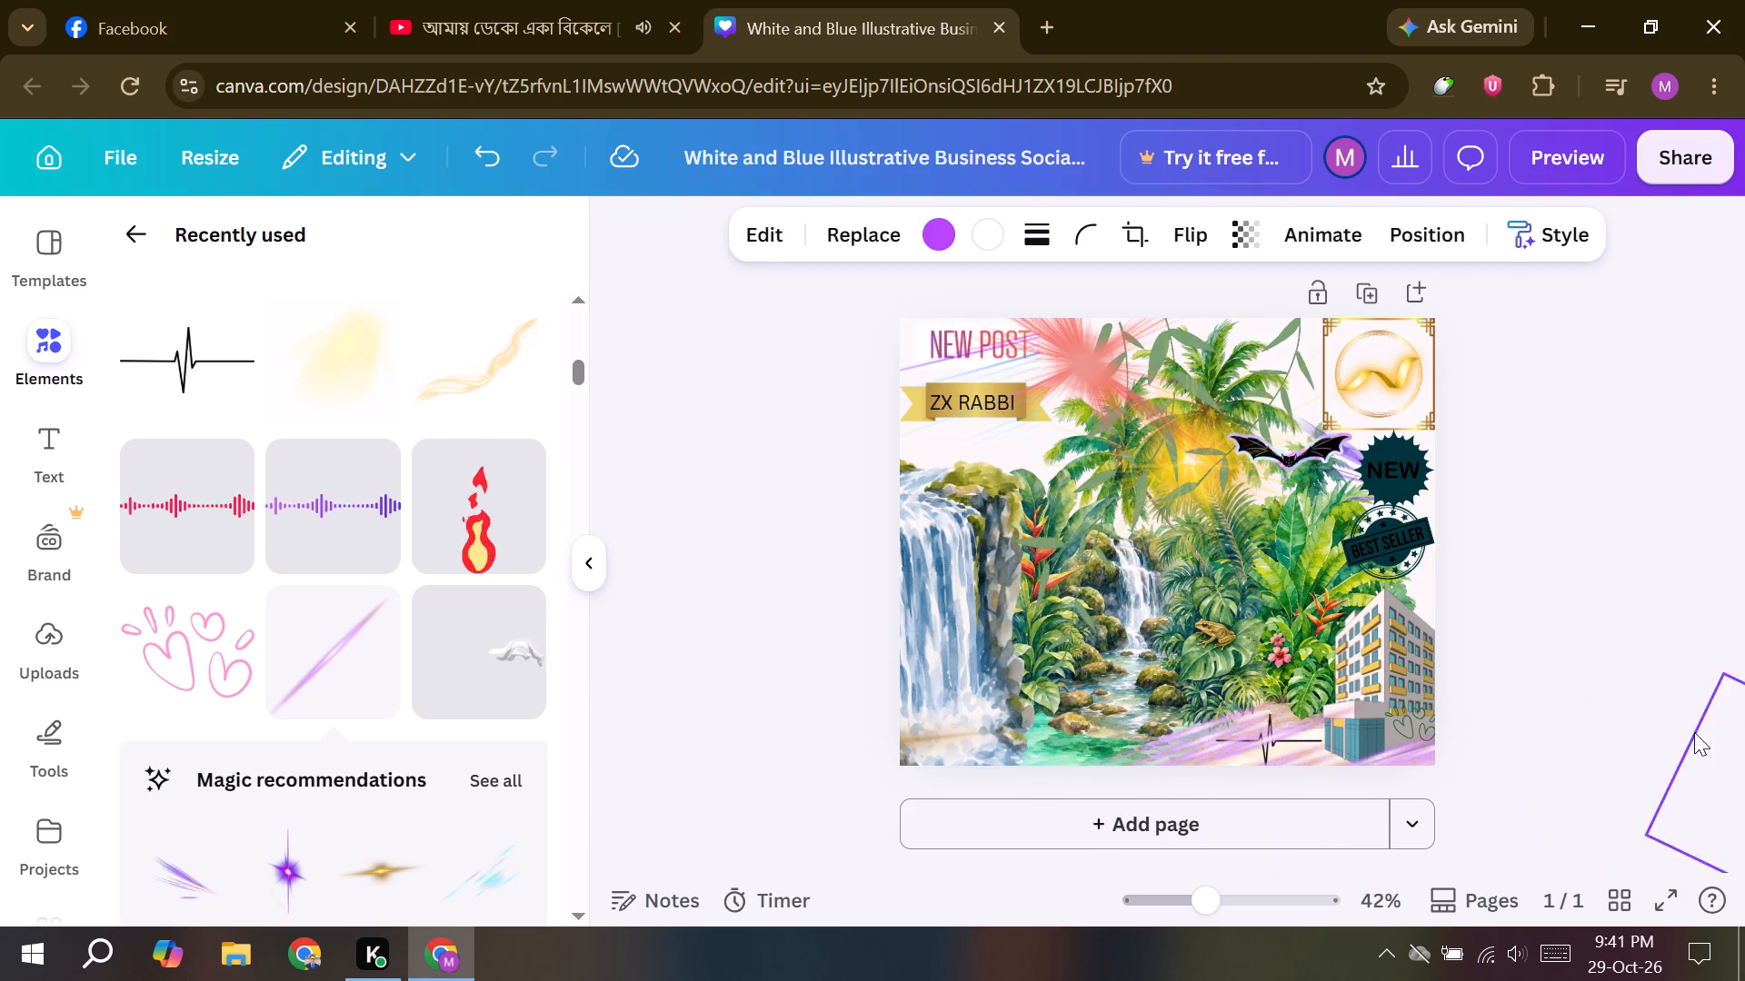
pyautogui.moveTo(1228, 723); pyautogui.dragTo(1721, 755)
pyautogui.moveTo(1158, 727); pyautogui.dragTo(1621, 754)
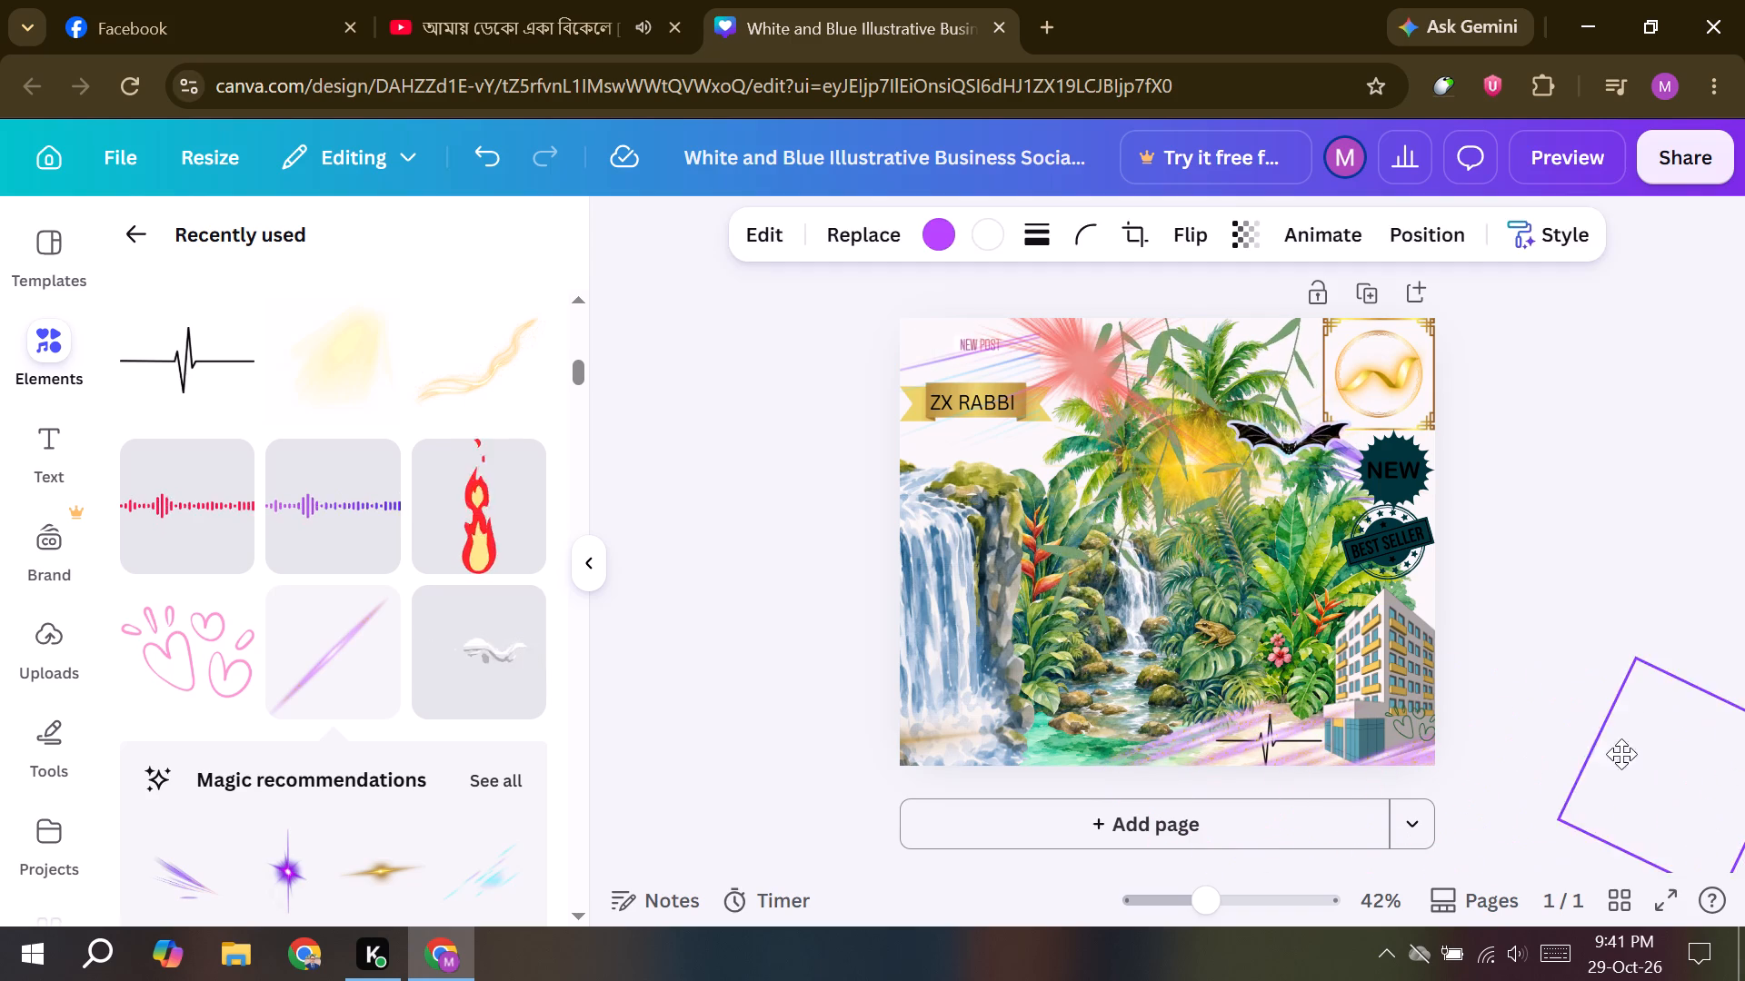
pyautogui.moveTo(1229, 704); pyautogui.dragTo(1665, 697)
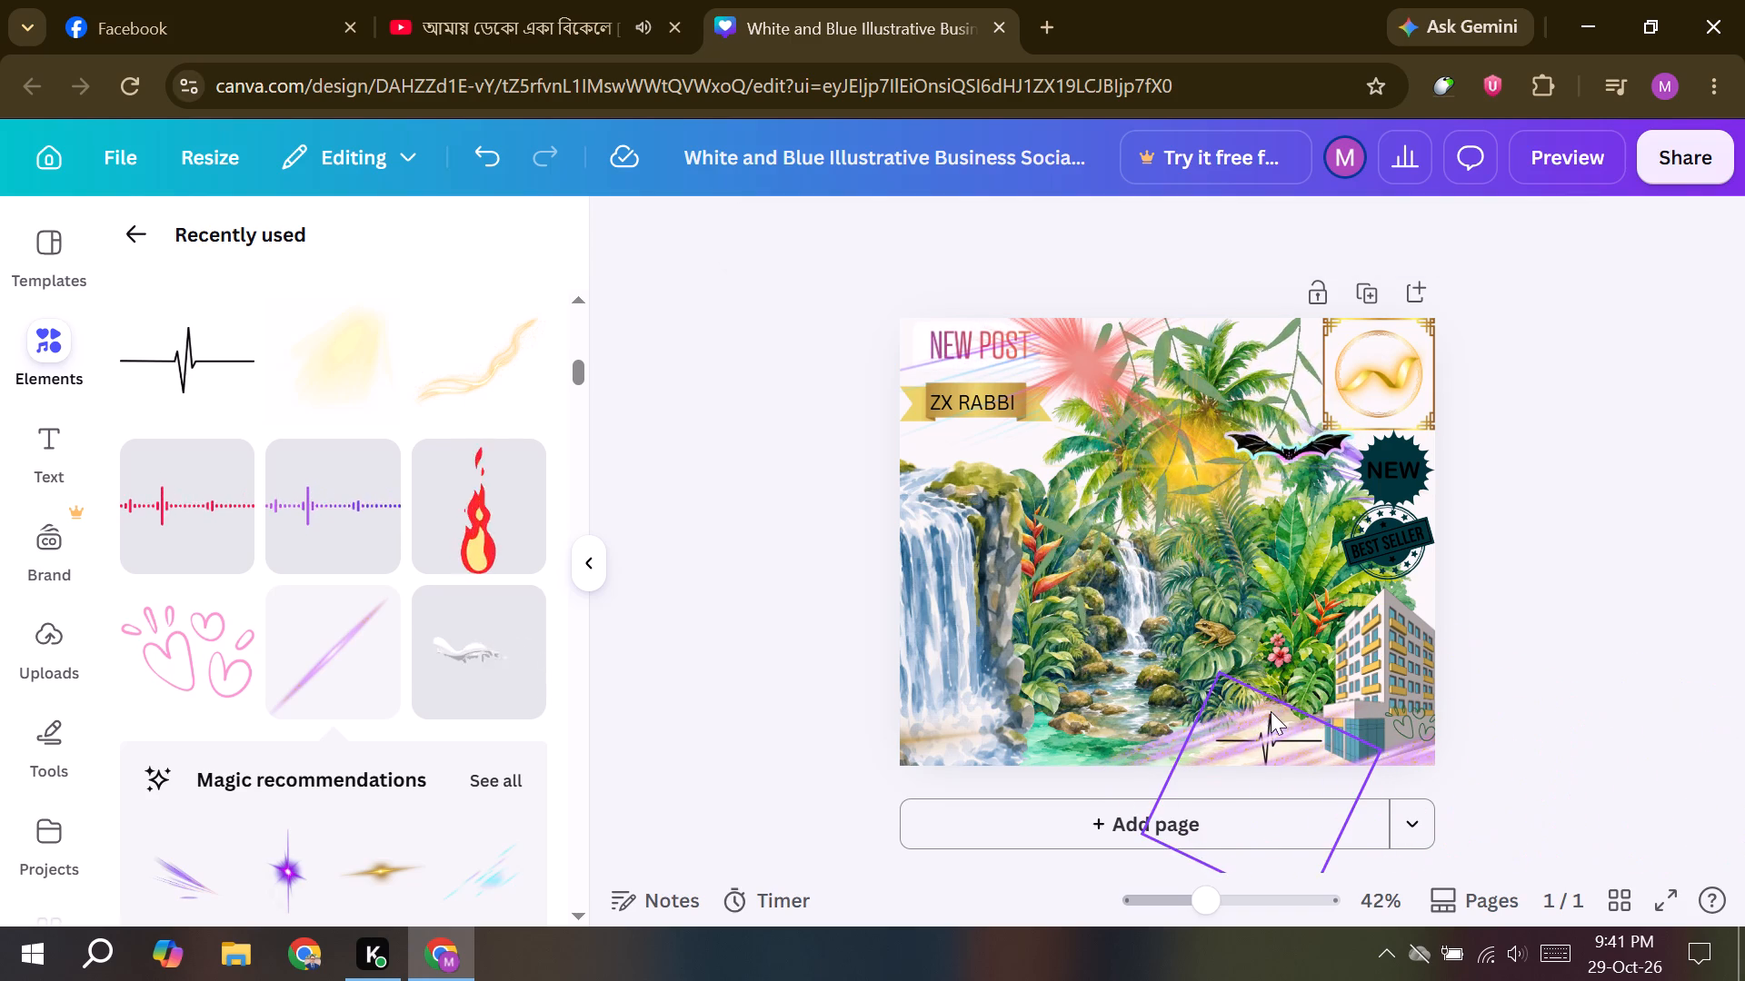
pyautogui.moveTo(1271, 711); pyautogui.dragTo(1563, 727)
pyautogui.moveTo(1261, 705); pyautogui.dragTo(1710, 738)
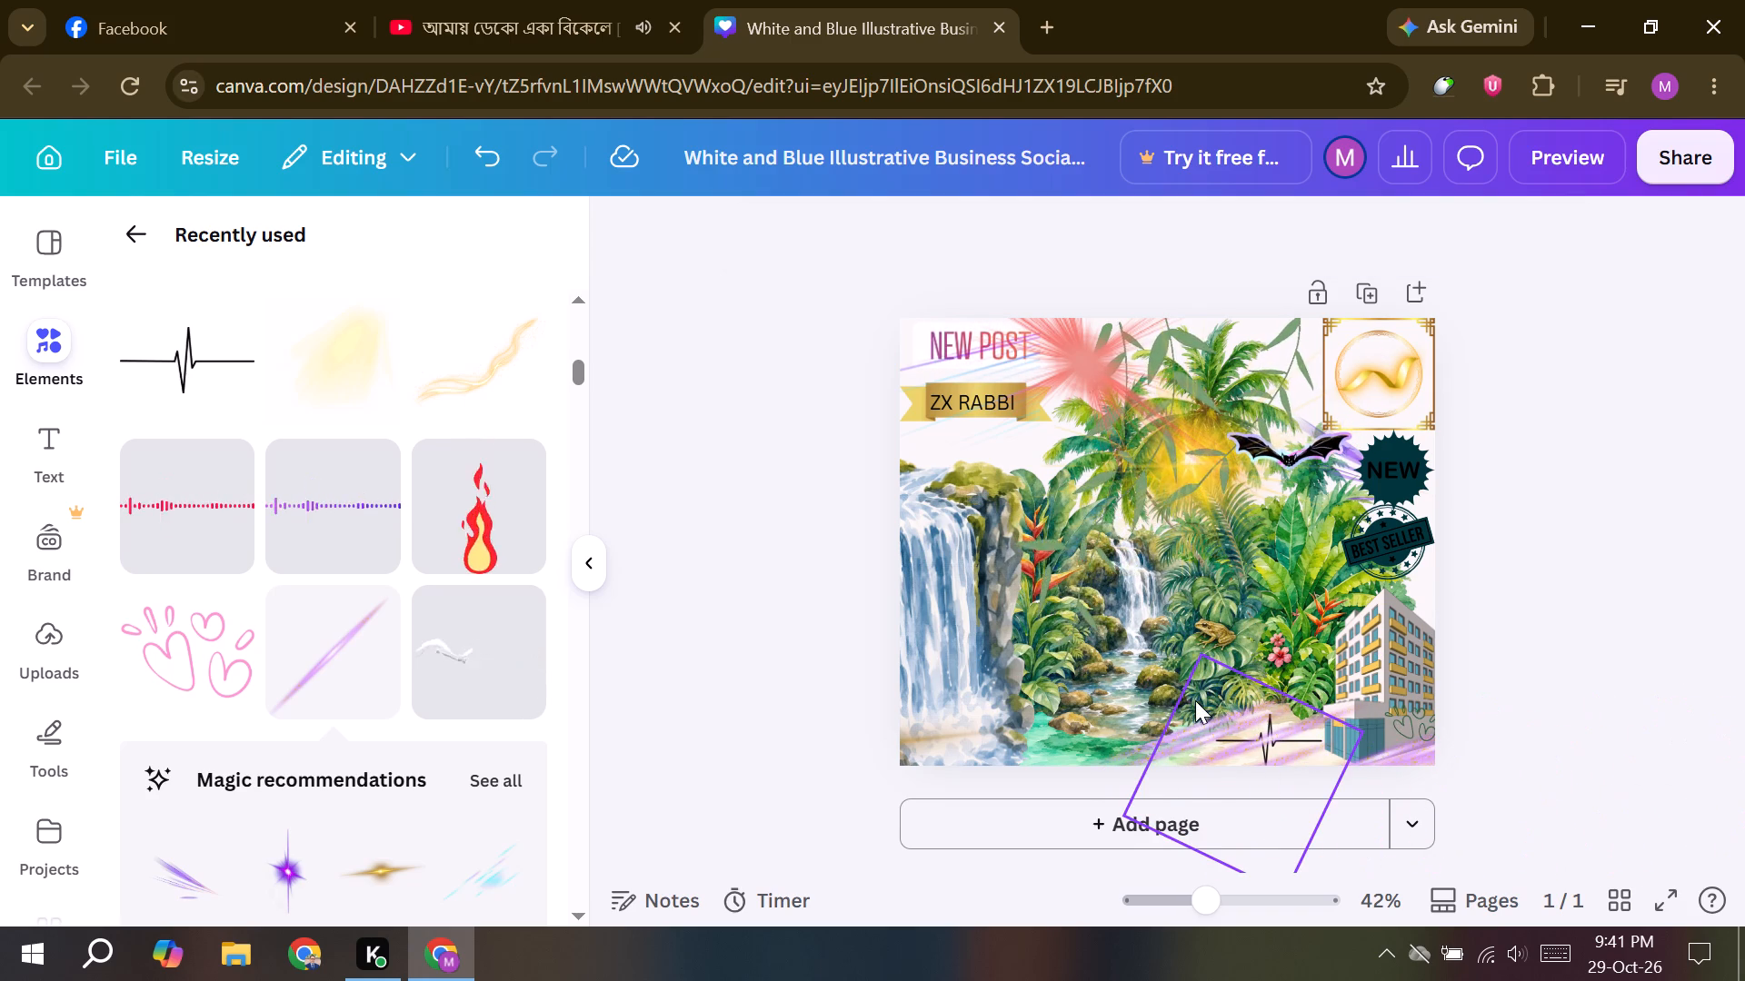
pyautogui.moveTo(1195, 700); pyautogui.dragTo(1546, 733)
pyautogui.moveTo(1241, 708); pyautogui.dragTo(1431, 747)
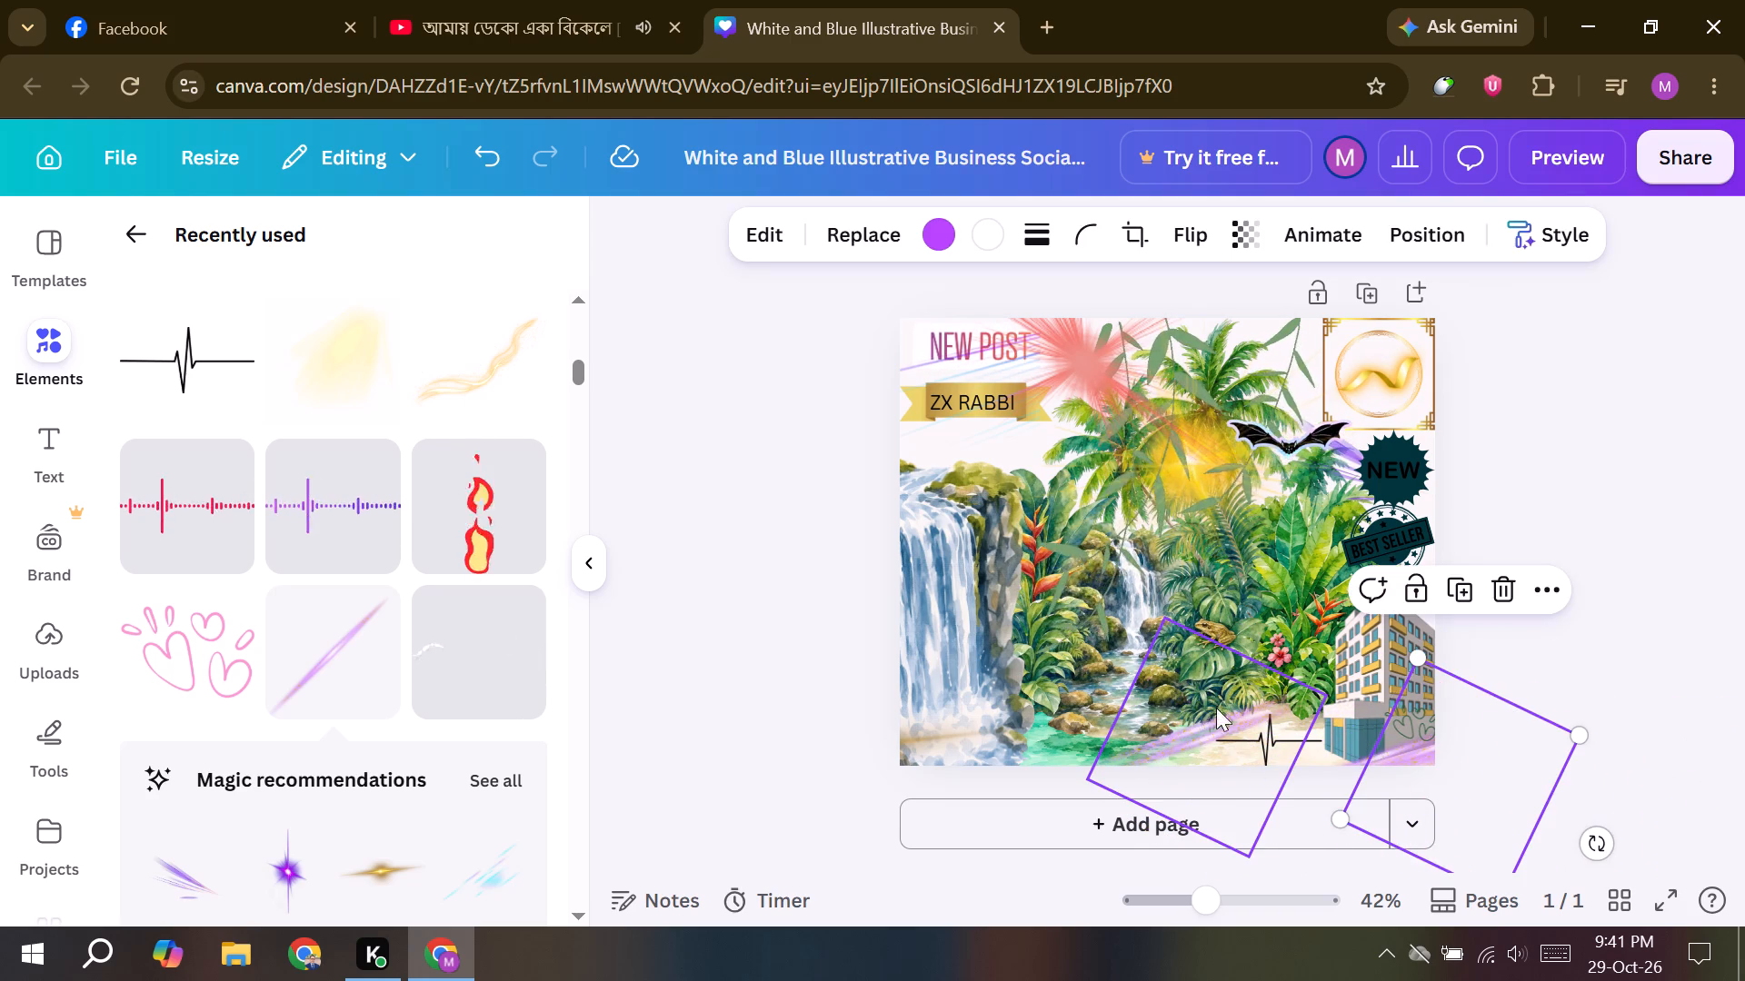
pyautogui.moveTo(1235, 710); pyautogui.dragTo(1555, 785)
pyautogui.moveTo(1226, 736); pyautogui.dragTo(1506, 807)
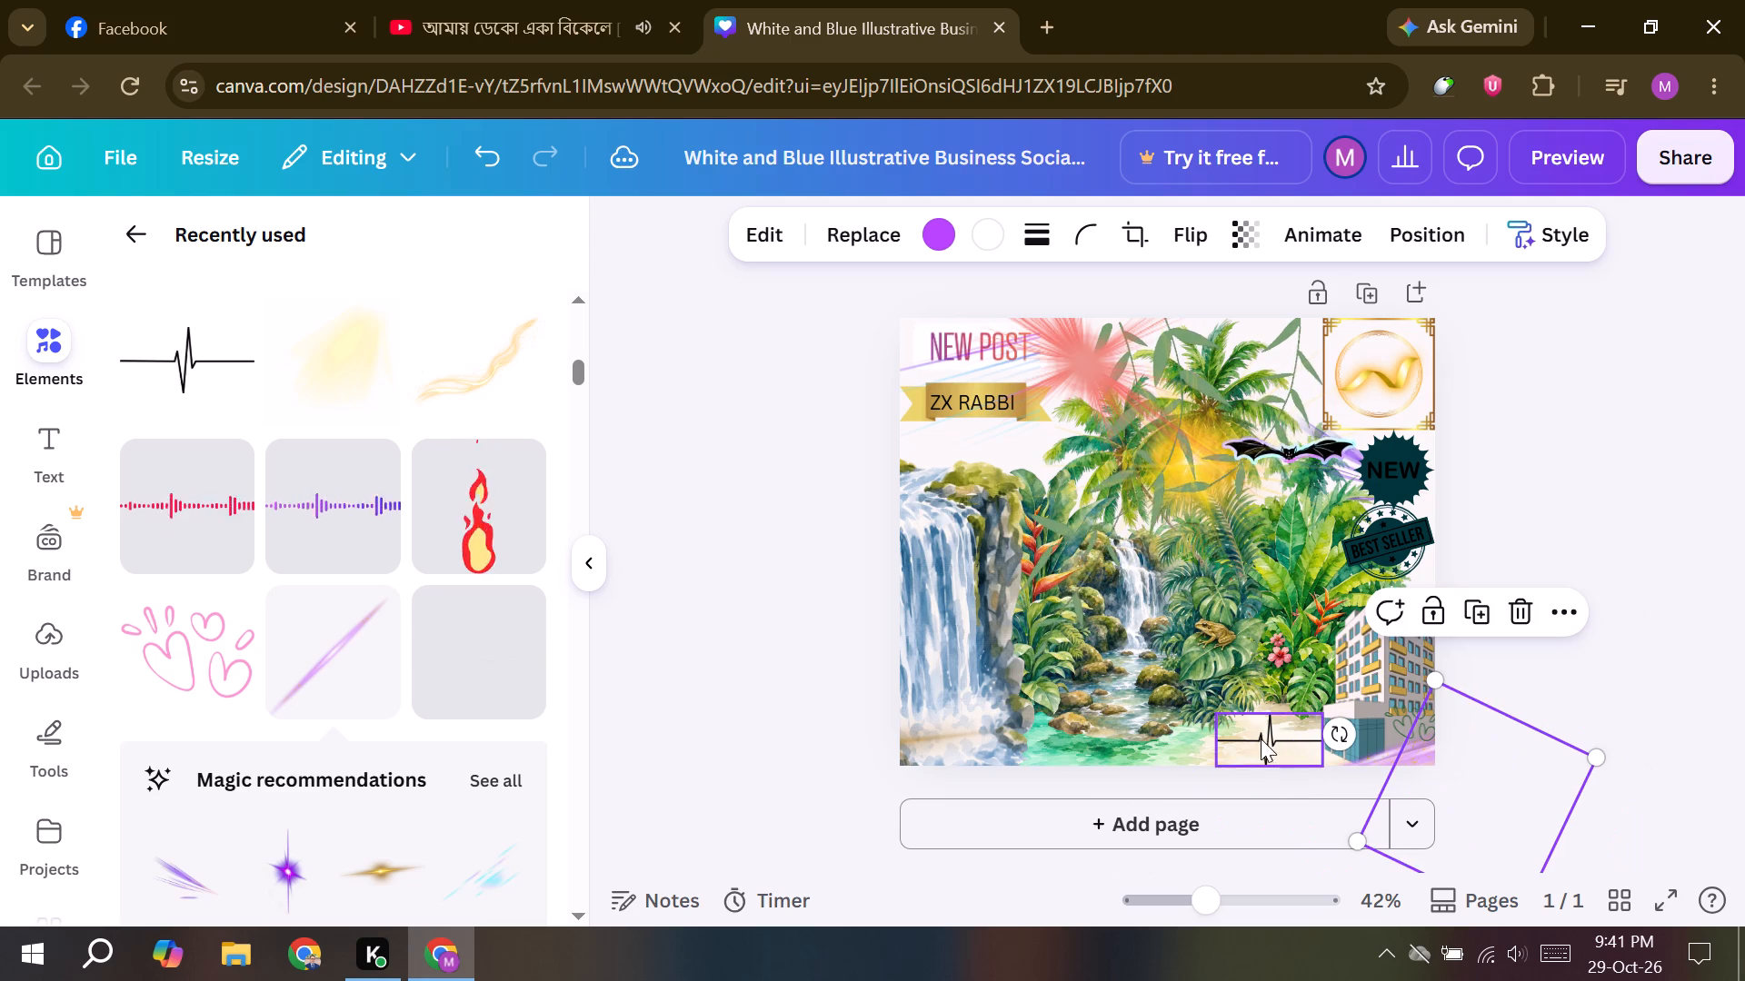
# Move the black heartbeat line and the purple light streaks over the building's base off the page.
pyautogui.moveTo(1254, 737); pyautogui.dragTo(1641, 807)
pyautogui.moveTo(1399, 755); pyautogui.dragTo(1633, 809)
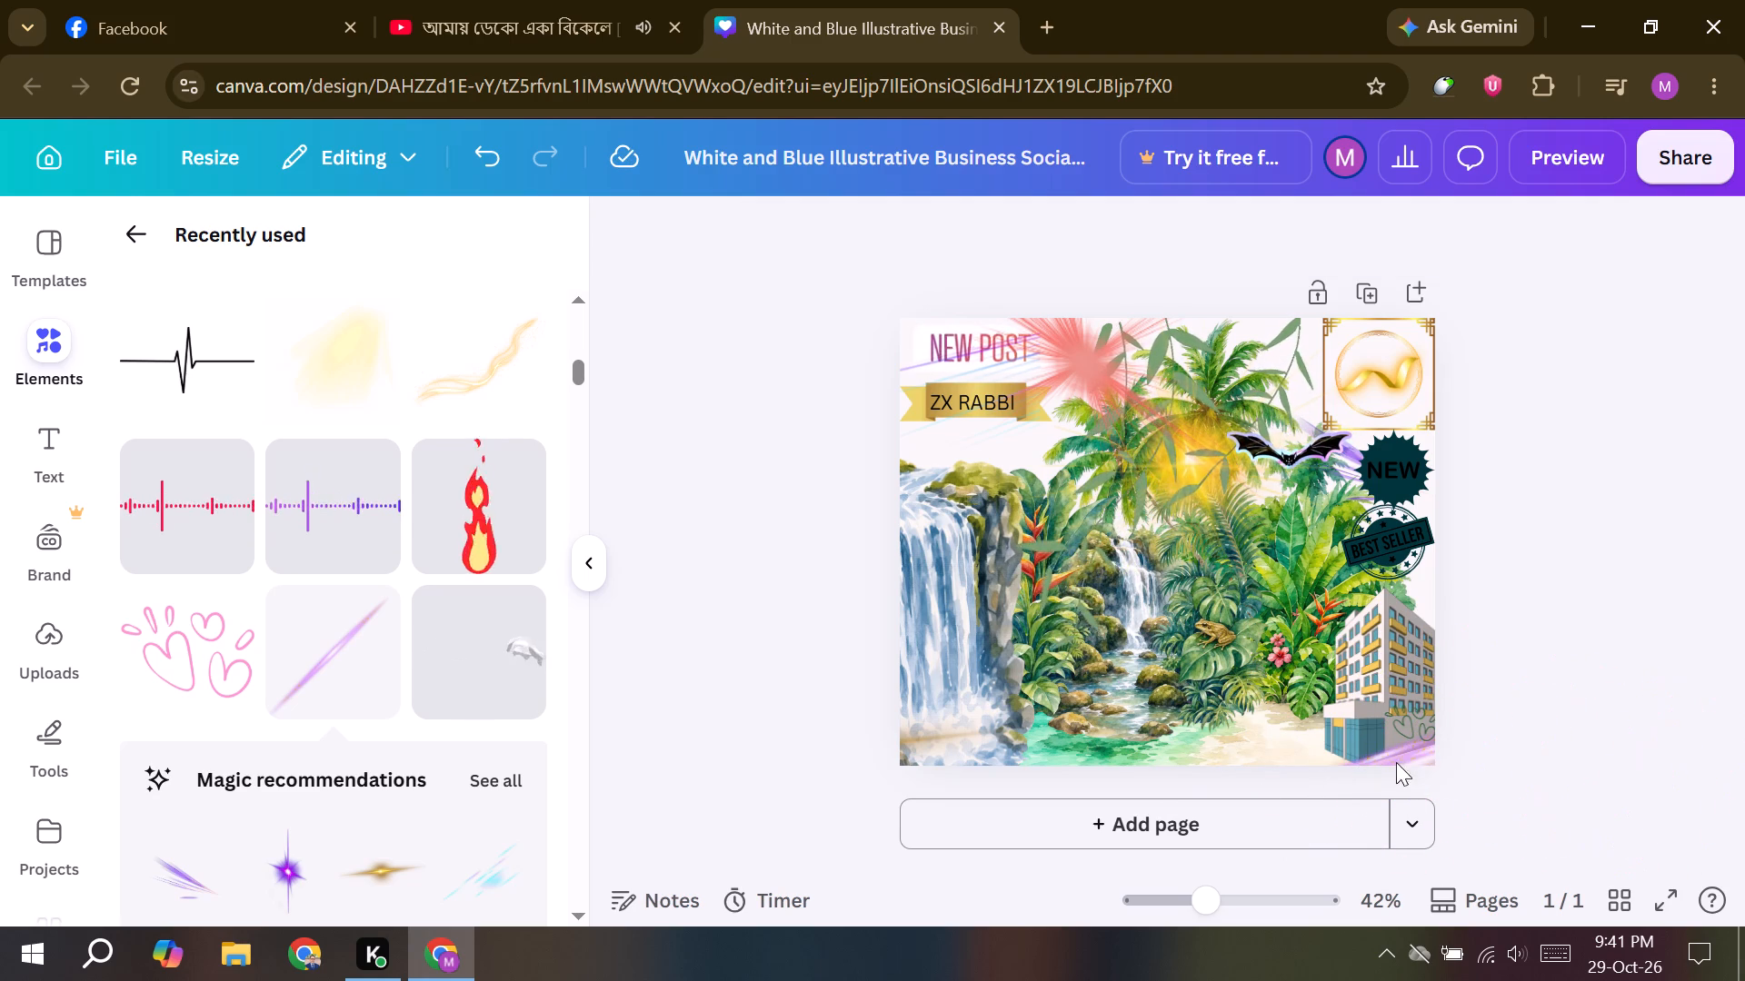
pyautogui.moveTo(1386, 757); pyautogui.dragTo(1664, 839)
pyautogui.moveTo(1431, 763); pyautogui.dragTo(1741, 855)
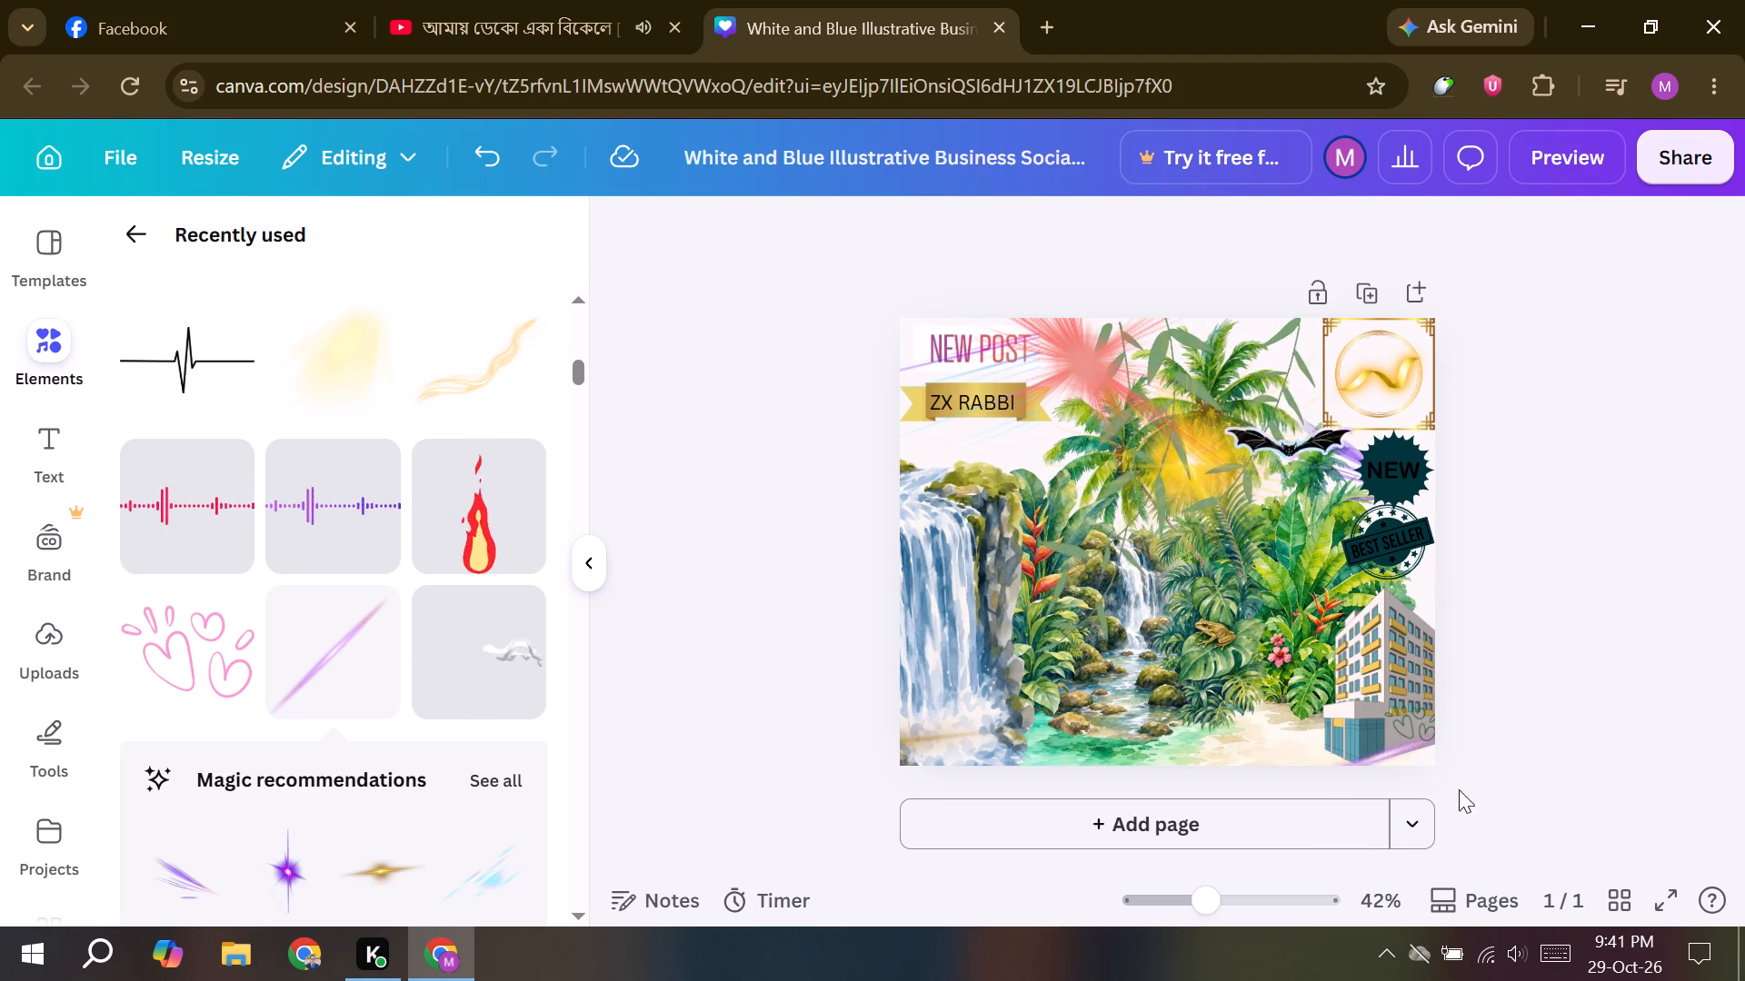
# Reposition one remaining purple light streak over the sand at the page's bottom edge, between the stream and the building.
pyautogui.moveTo(1377, 757); pyautogui.dragTo(1194, 718)
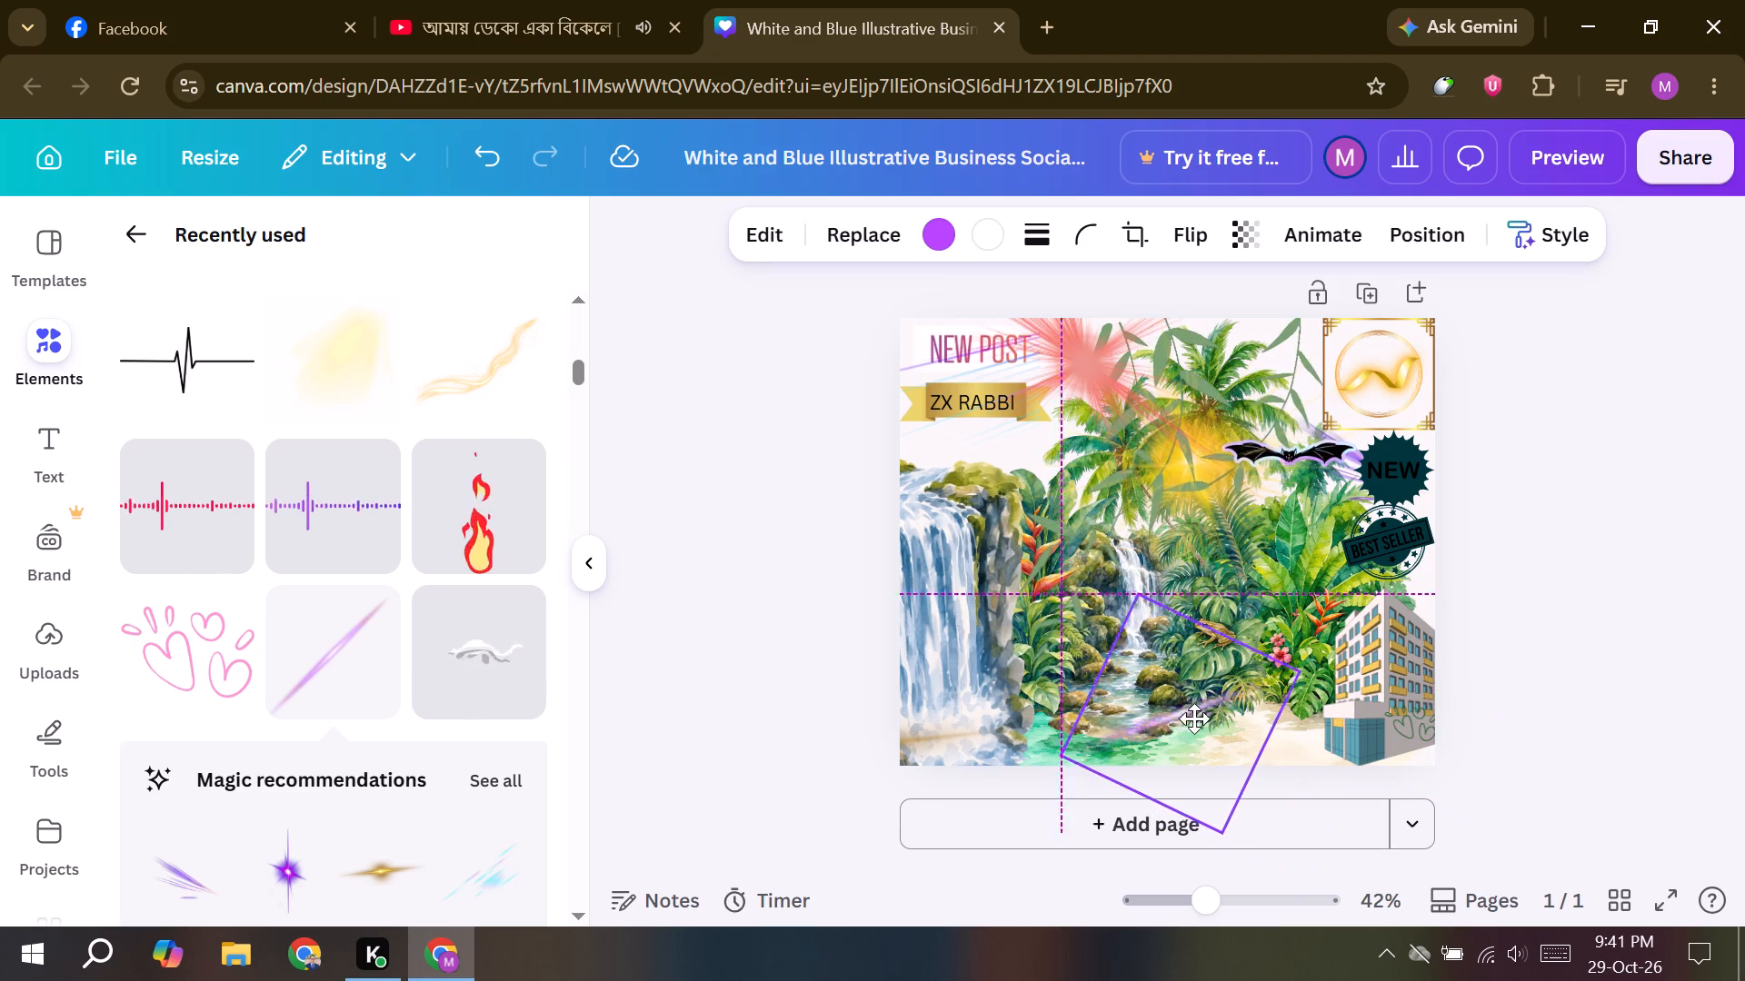
pyautogui.moveTo(1194, 718); pyautogui.dragTo(1212, 731)
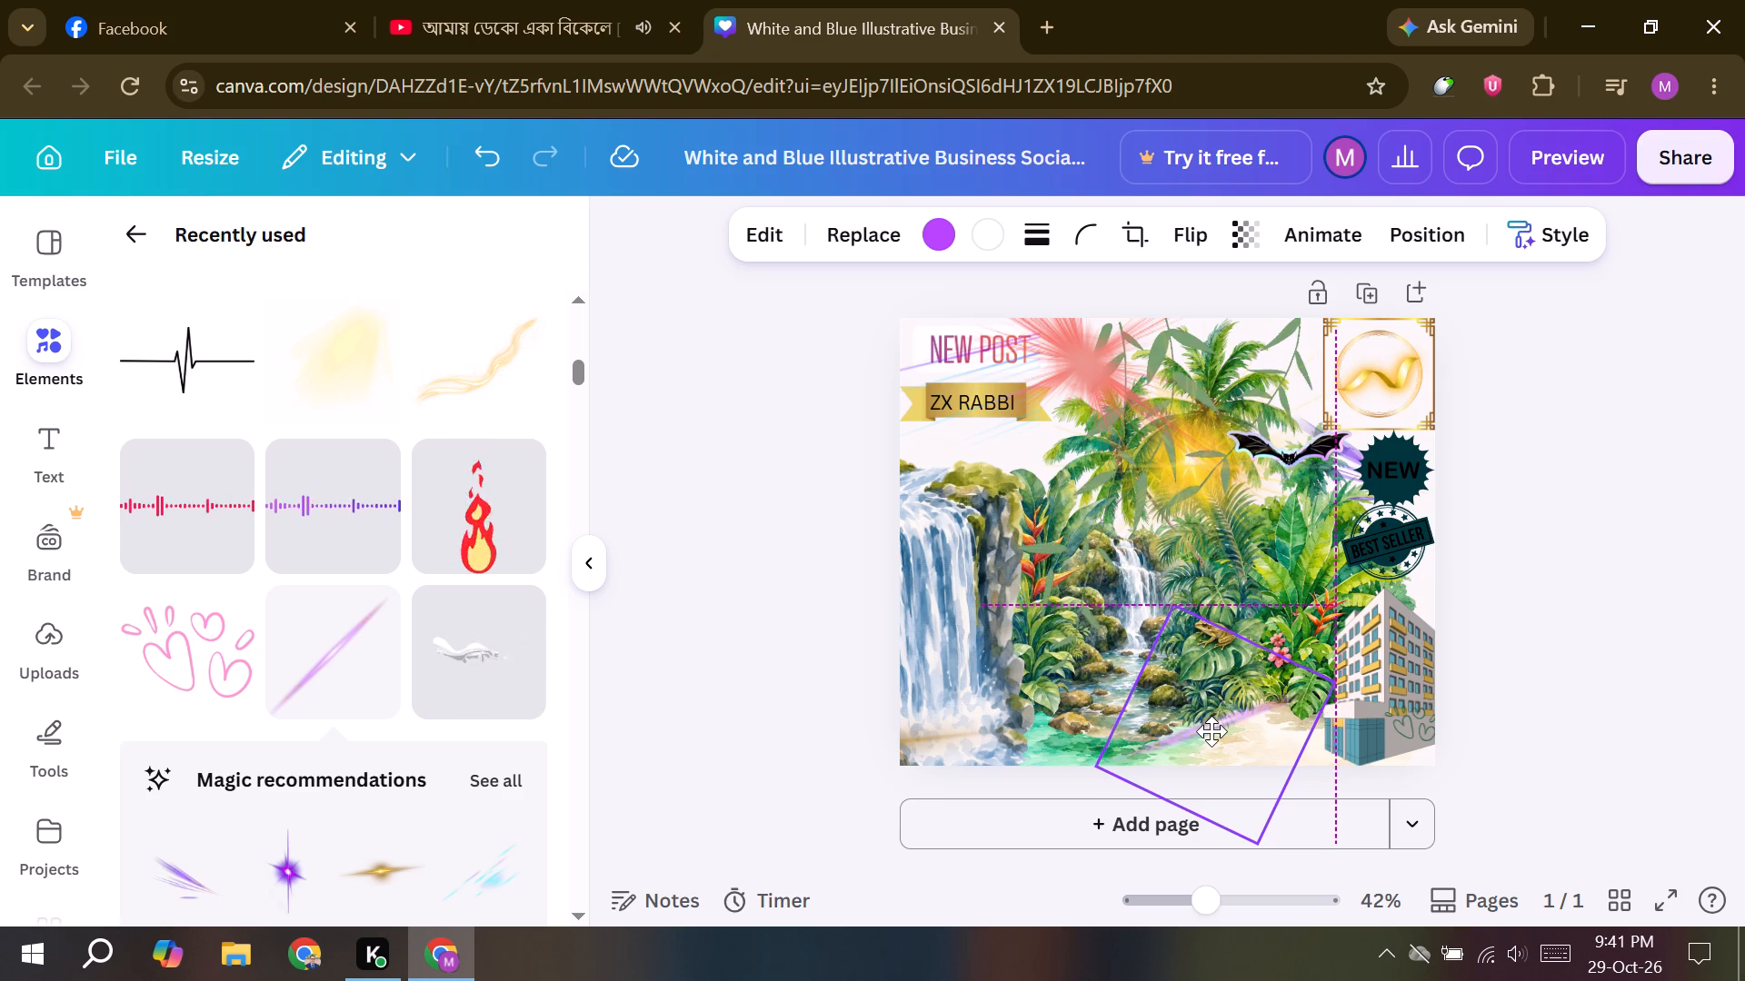
pyautogui.moveTo(1212, 731); pyautogui.dragTo(1207, 734)
# Duplicate the purple light streak repeatedly to build a band of offset copies along the page's bottom edge.
pyautogui.click(1226, 713)
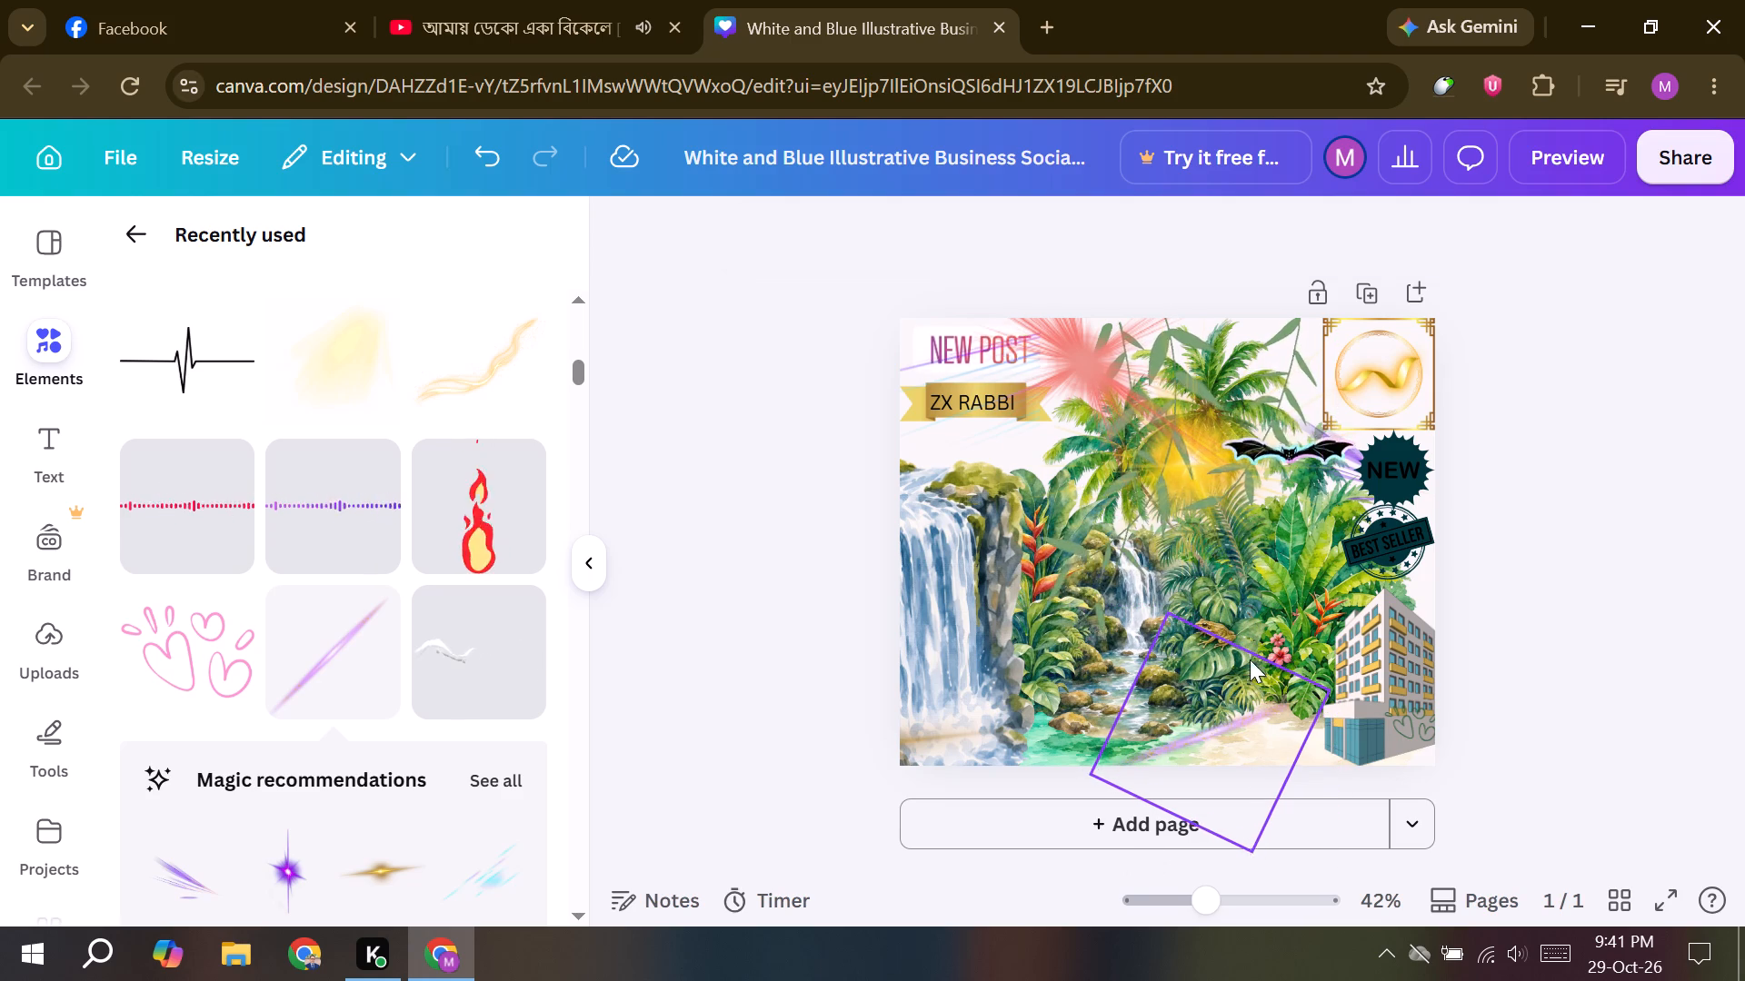
pyautogui.click(1228, 712)
pyautogui.click(1208, 562)
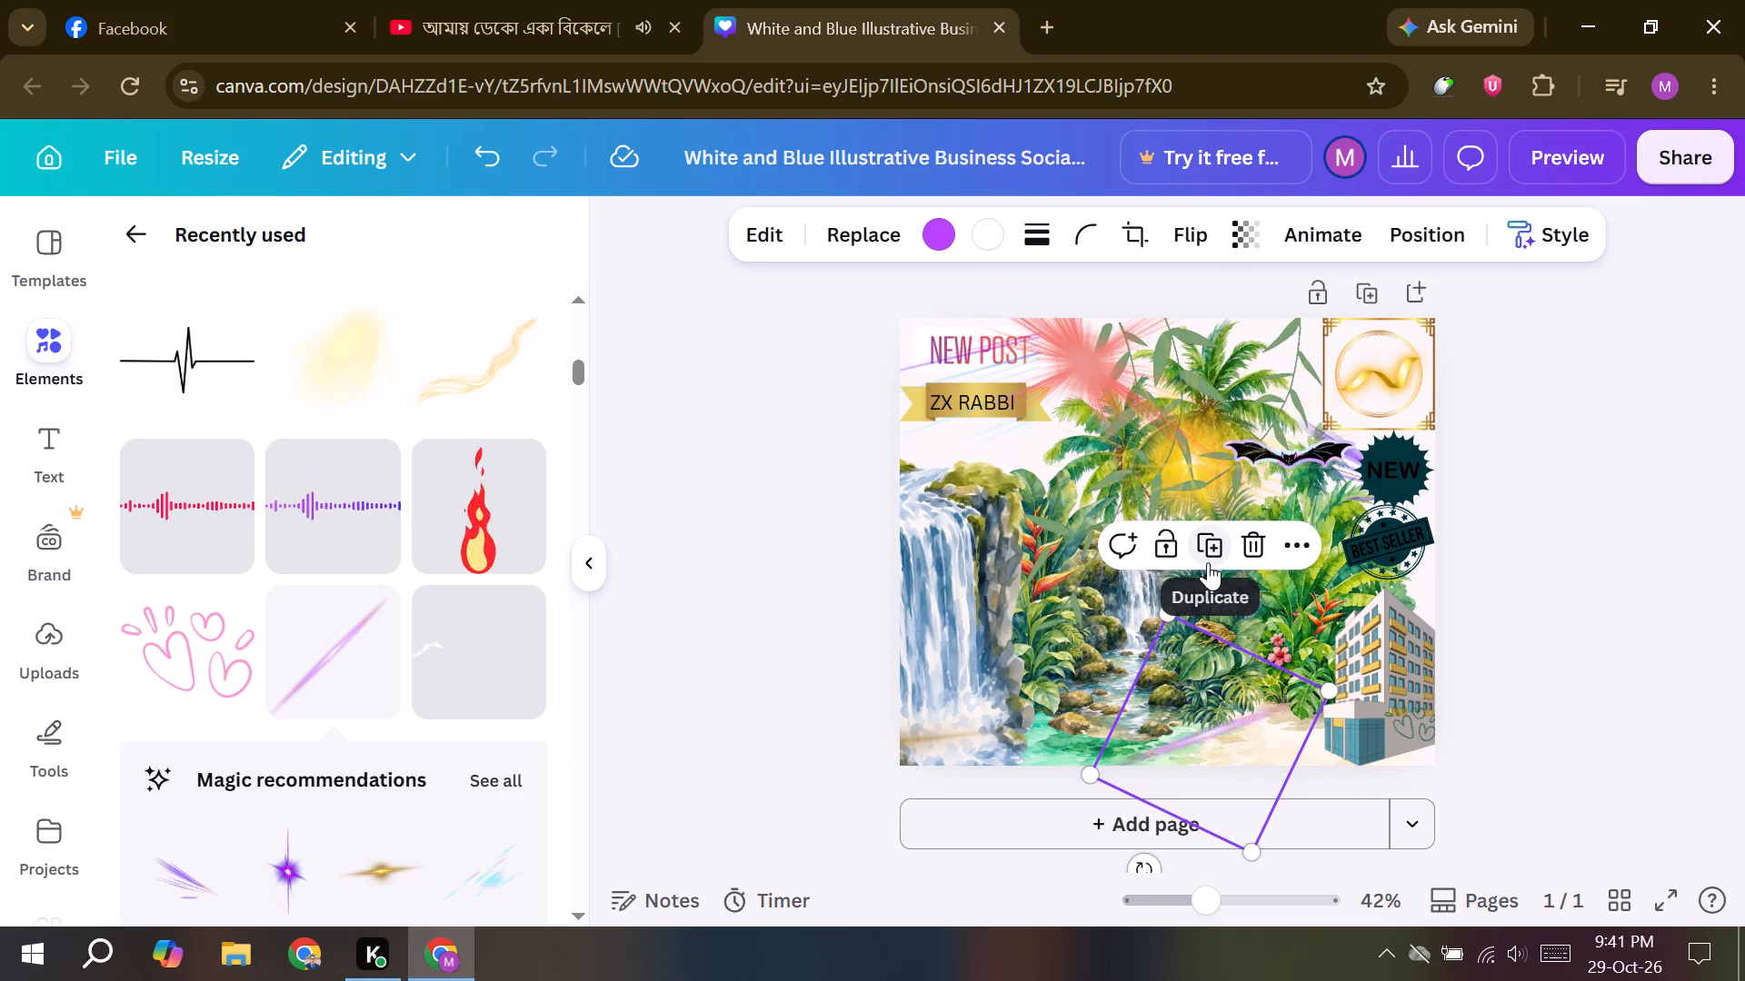
pyautogui.click(1223, 561)
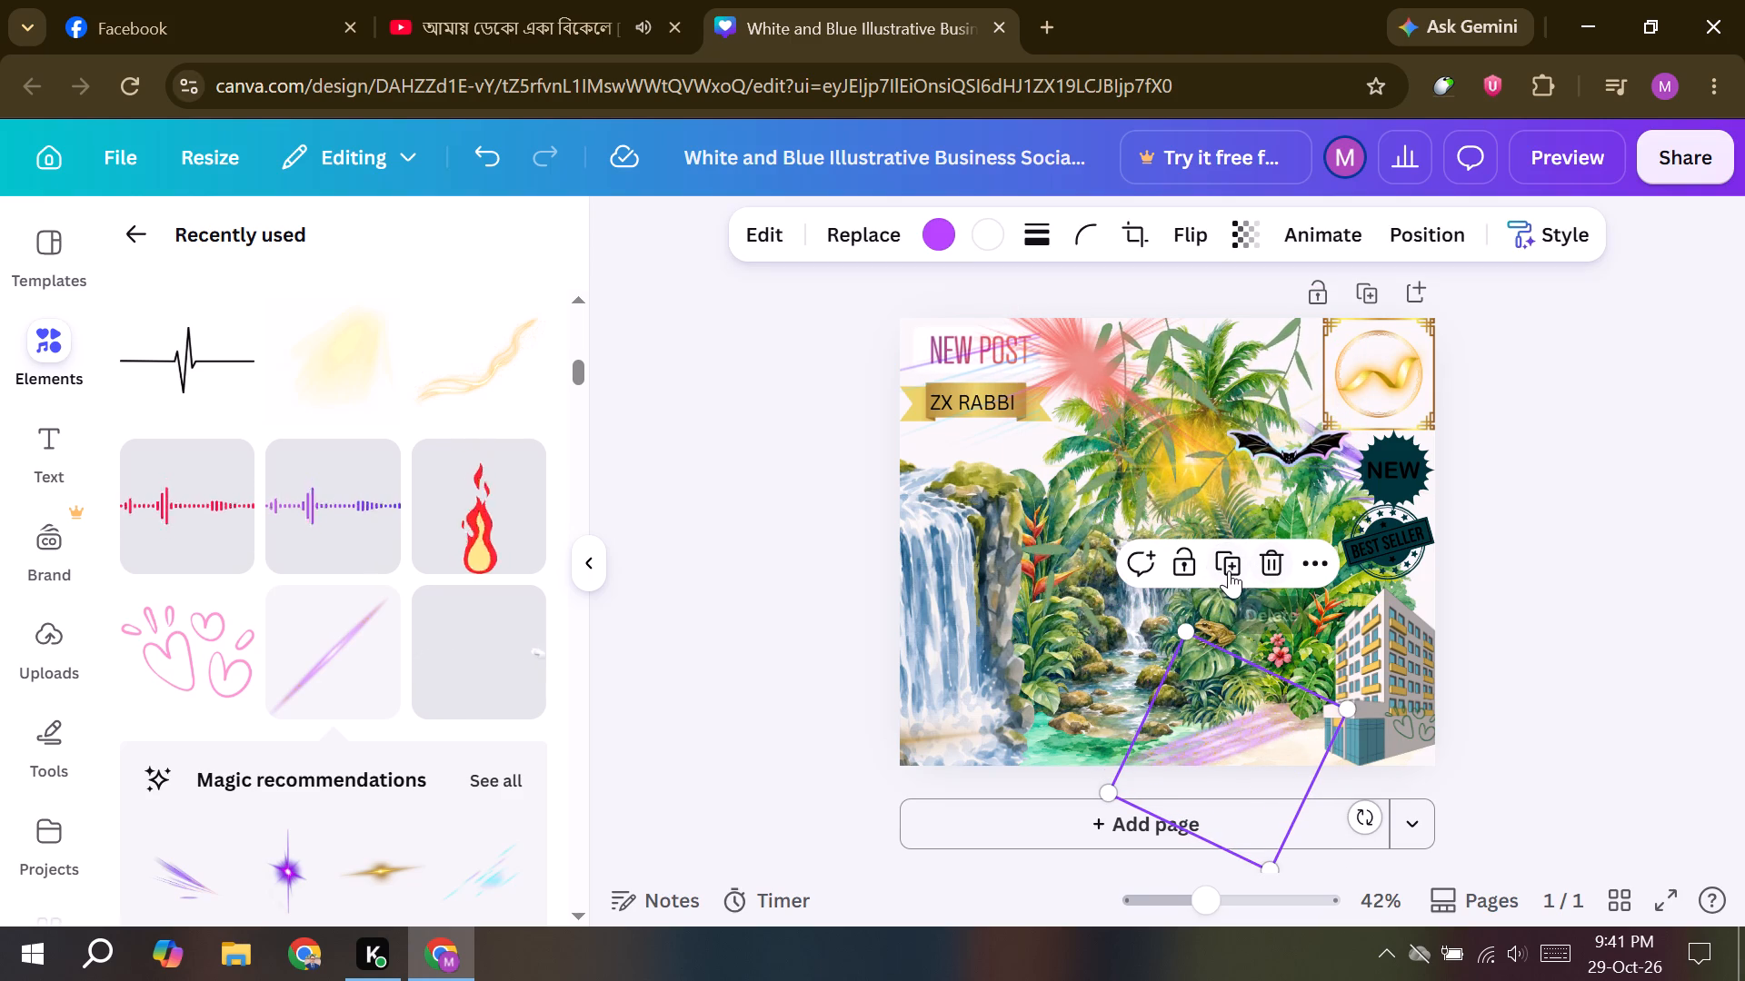
pyautogui.click(1229, 570)
pyautogui.click(1230, 570)
pyautogui.doubleClick(1236, 572)
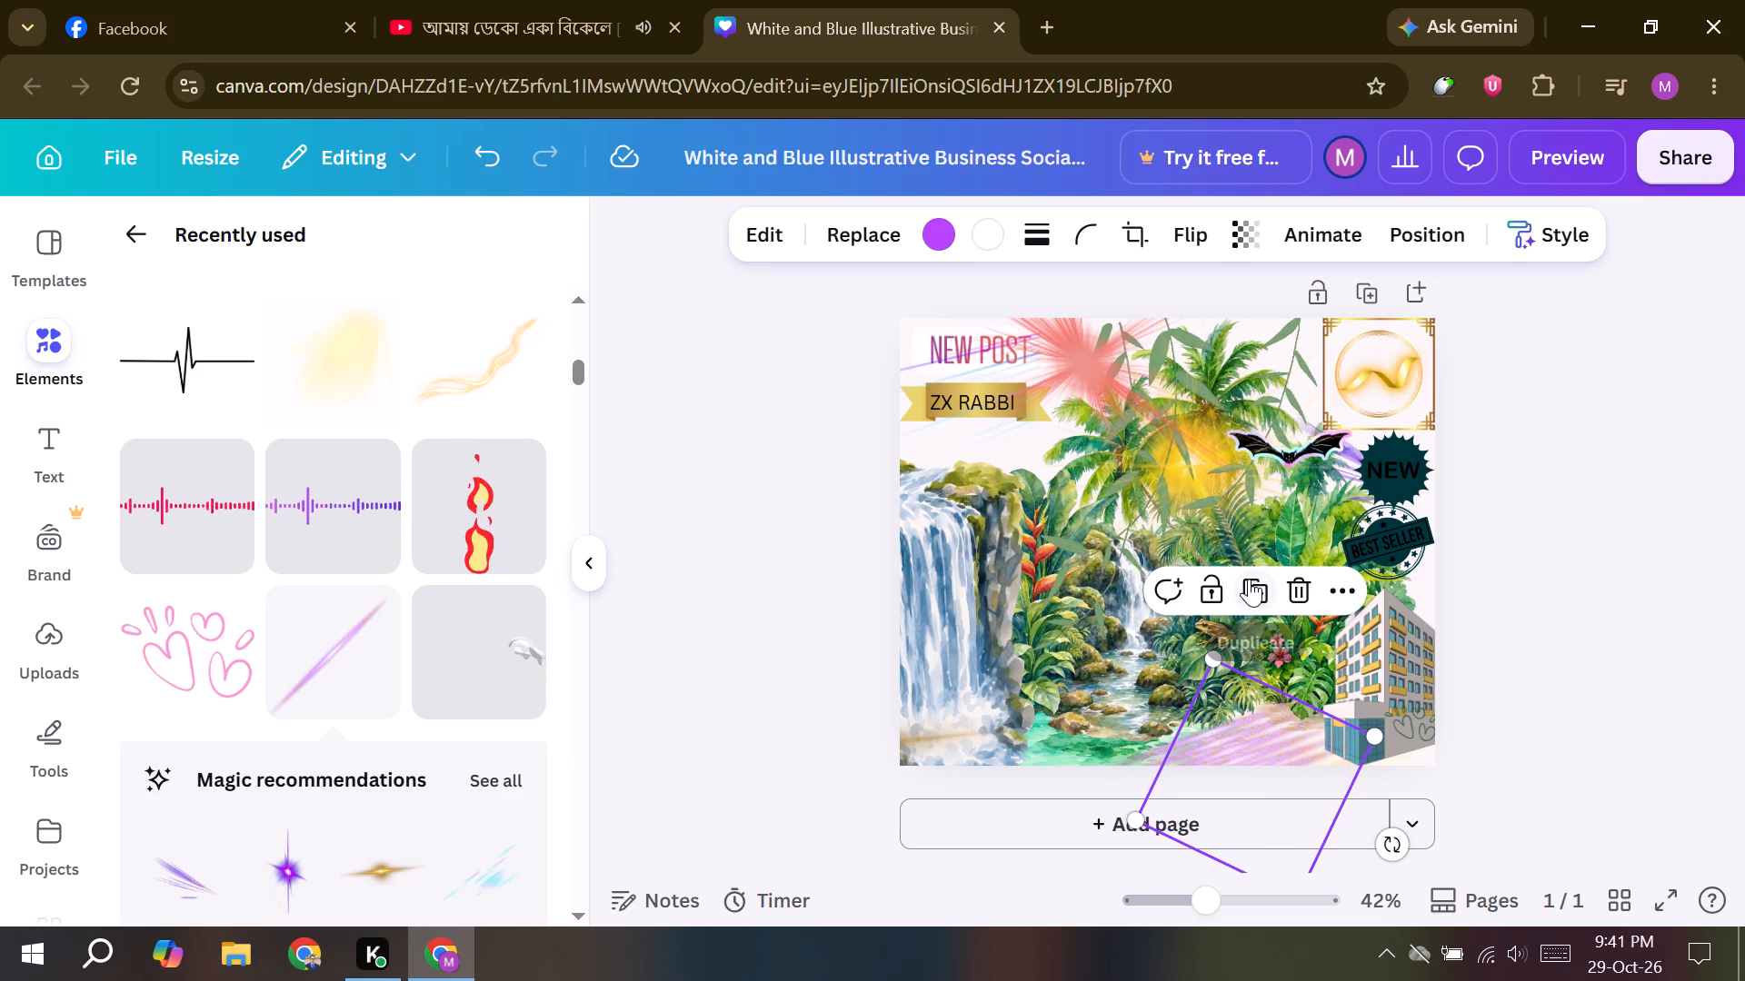
pyautogui.doubleClick(1252, 579)
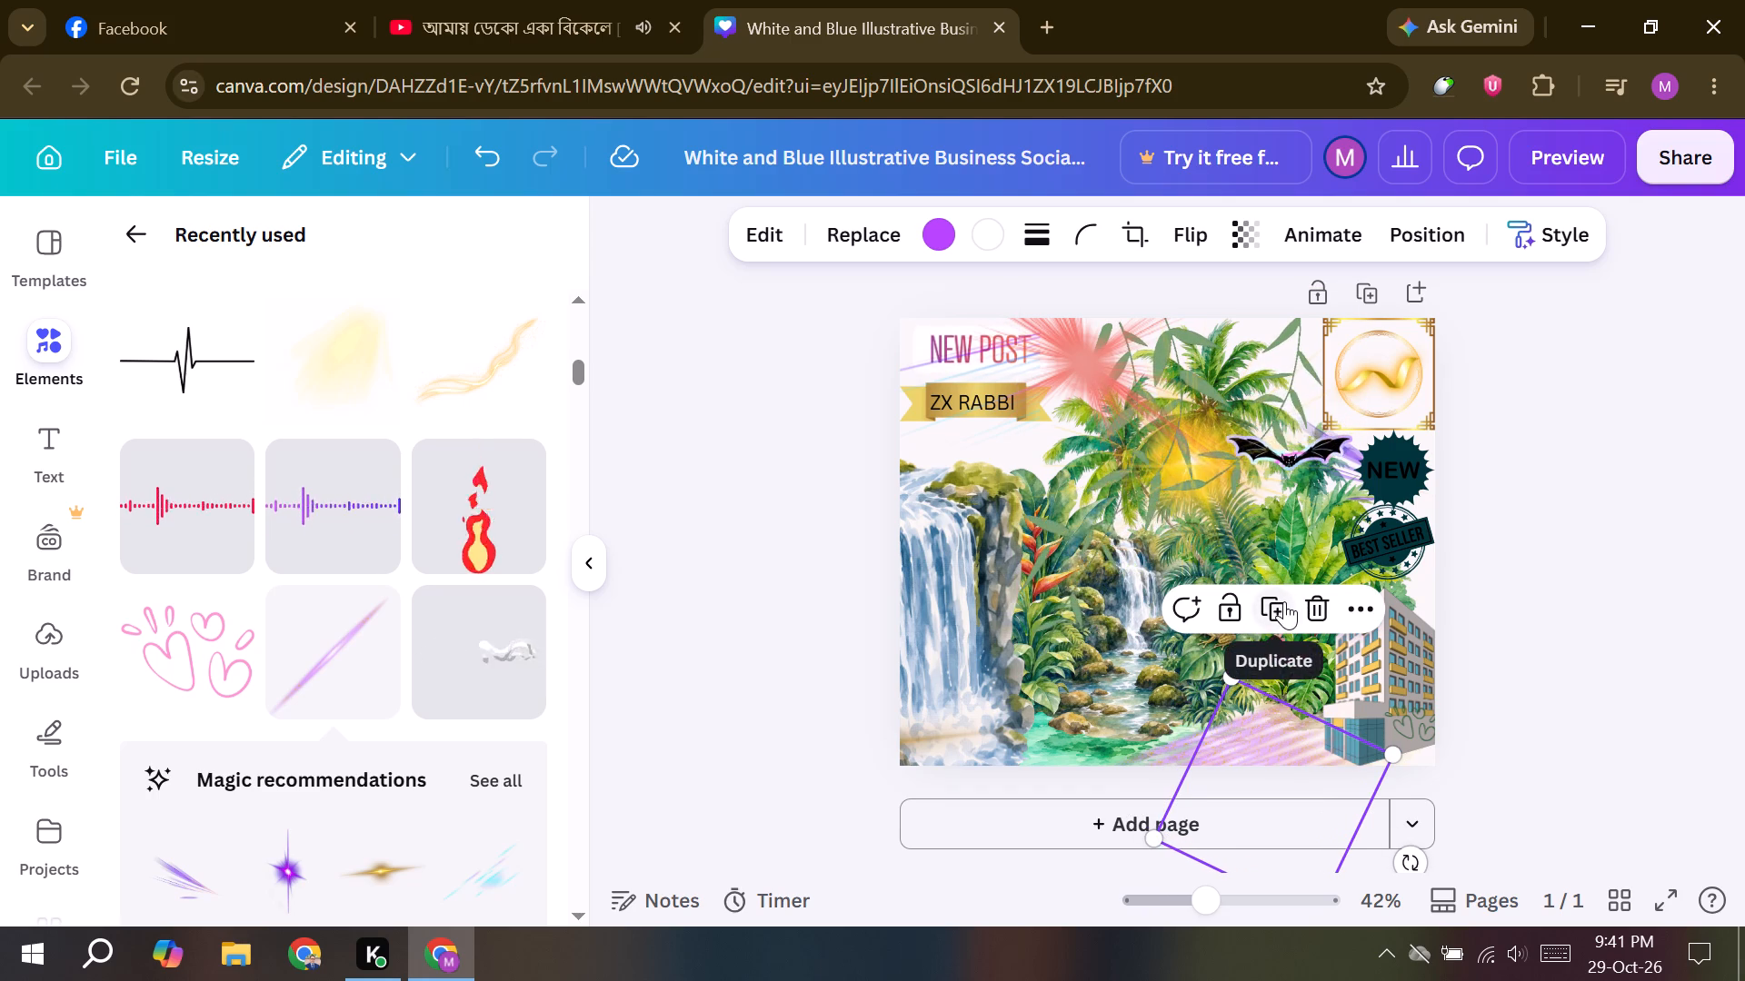
pyautogui.click(1284, 601)
# Move the newest purple streak copy over the page's lower-right corner beside the building and duplicate it there.
pyautogui.moveTo(1361, 765); pyautogui.dragTo(1367, 765)
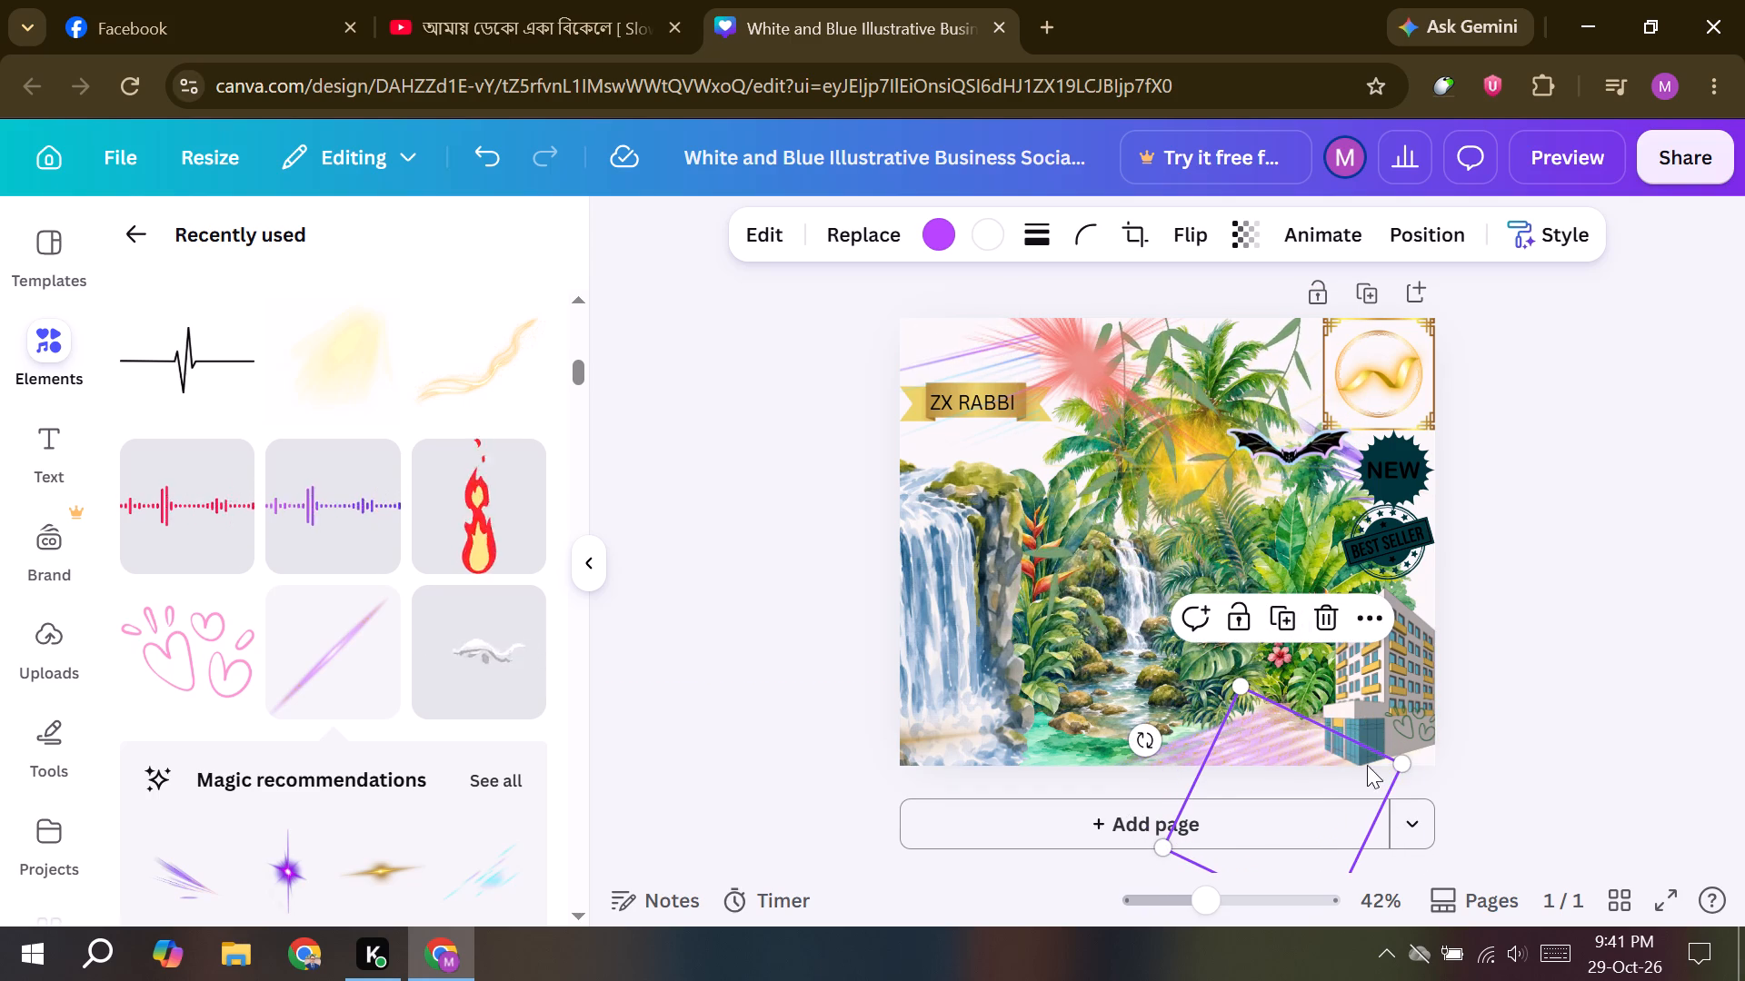
pyautogui.moveTo(1367, 765); pyautogui.dragTo(1463, 721)
pyautogui.click(1383, 570)
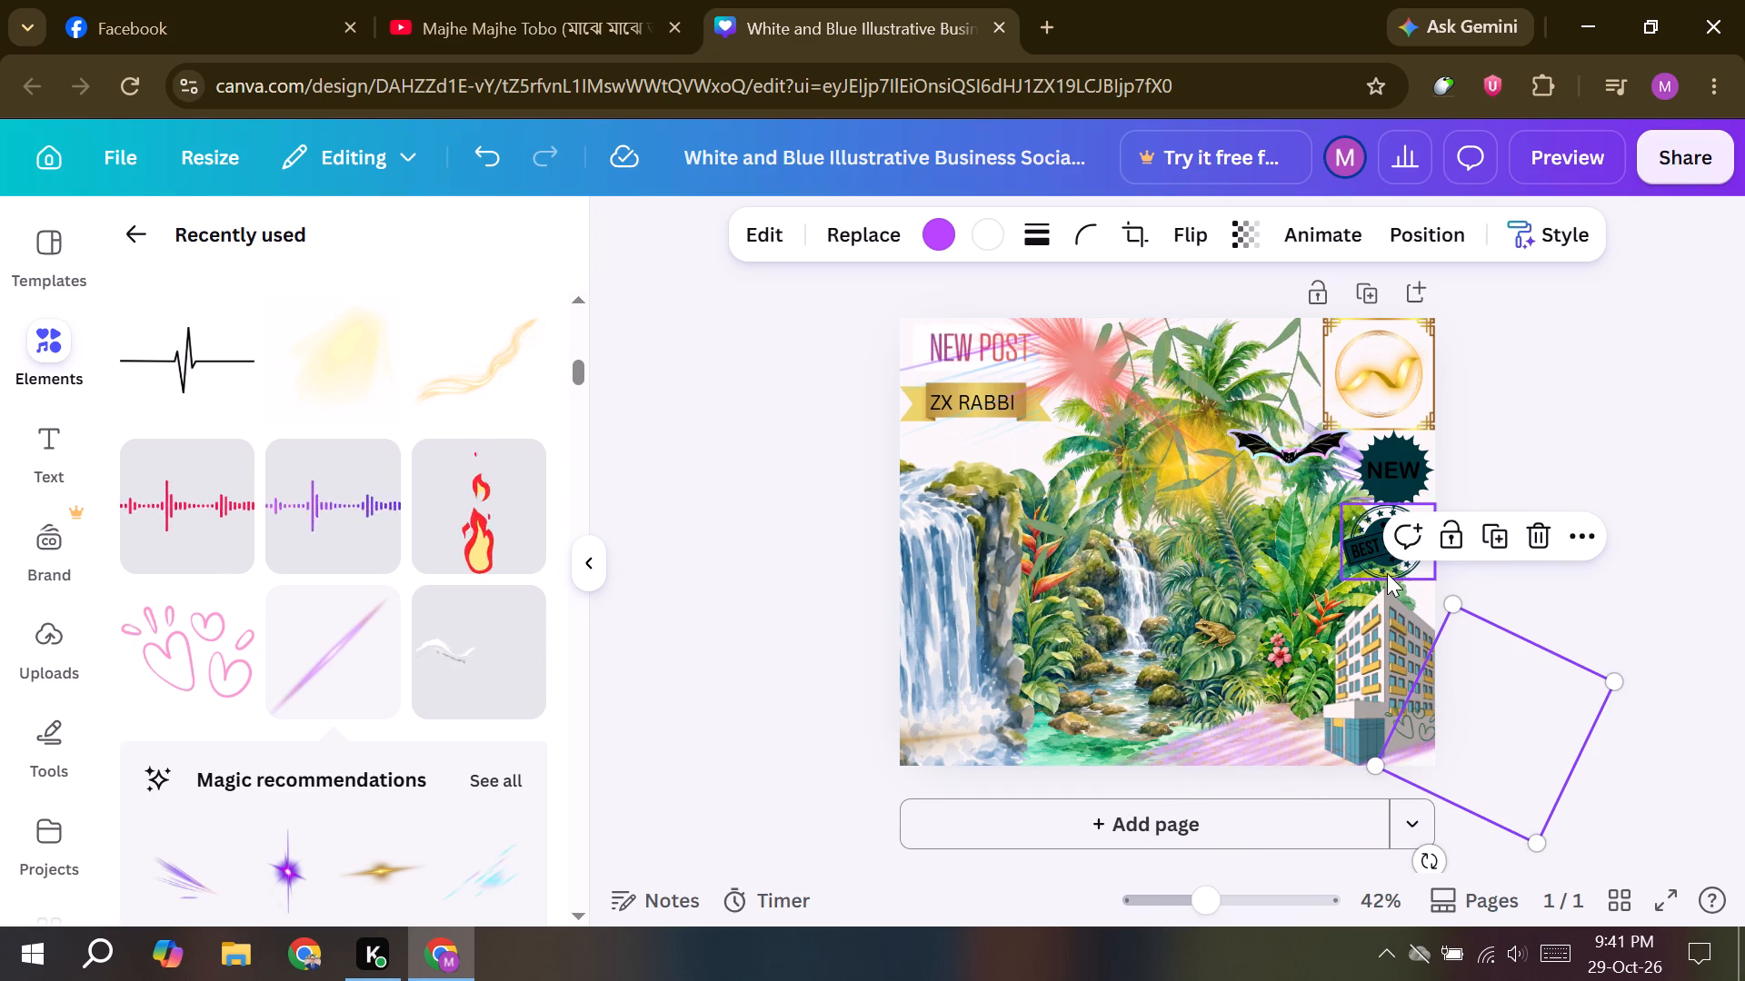
pyautogui.click(1509, 540)
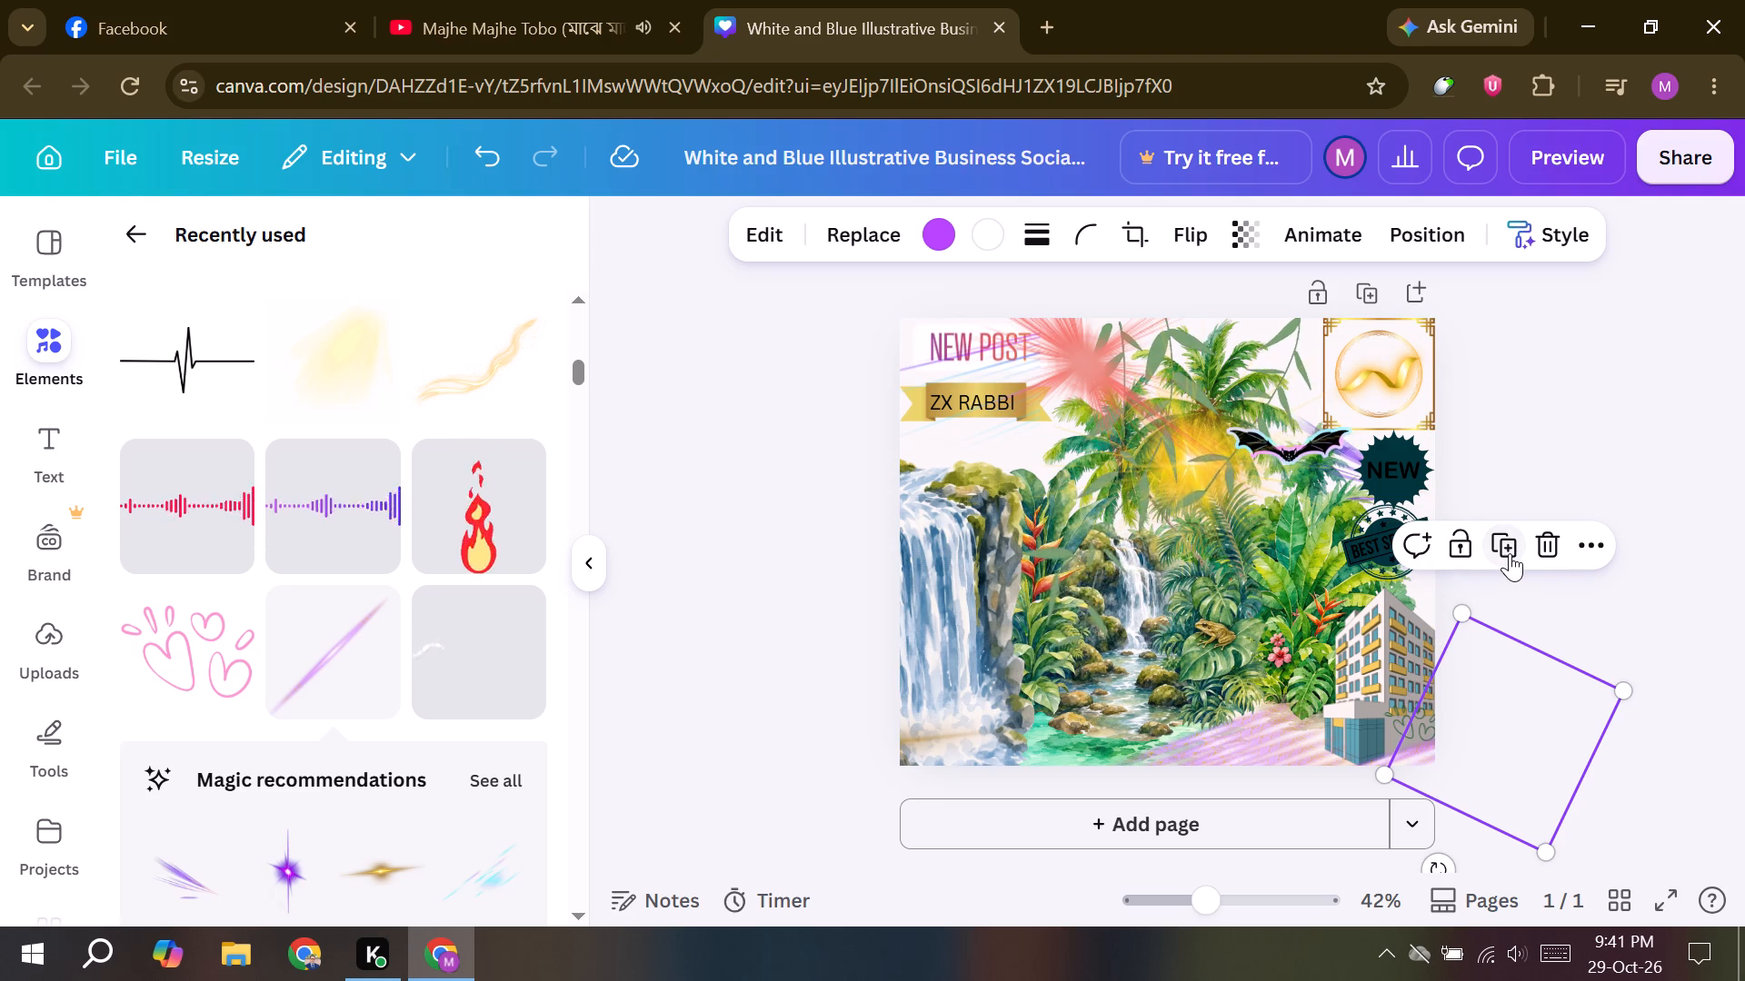
pyautogui.click(1510, 553)
pyautogui.click(1740, 490)
pyautogui.click(1740, 490)
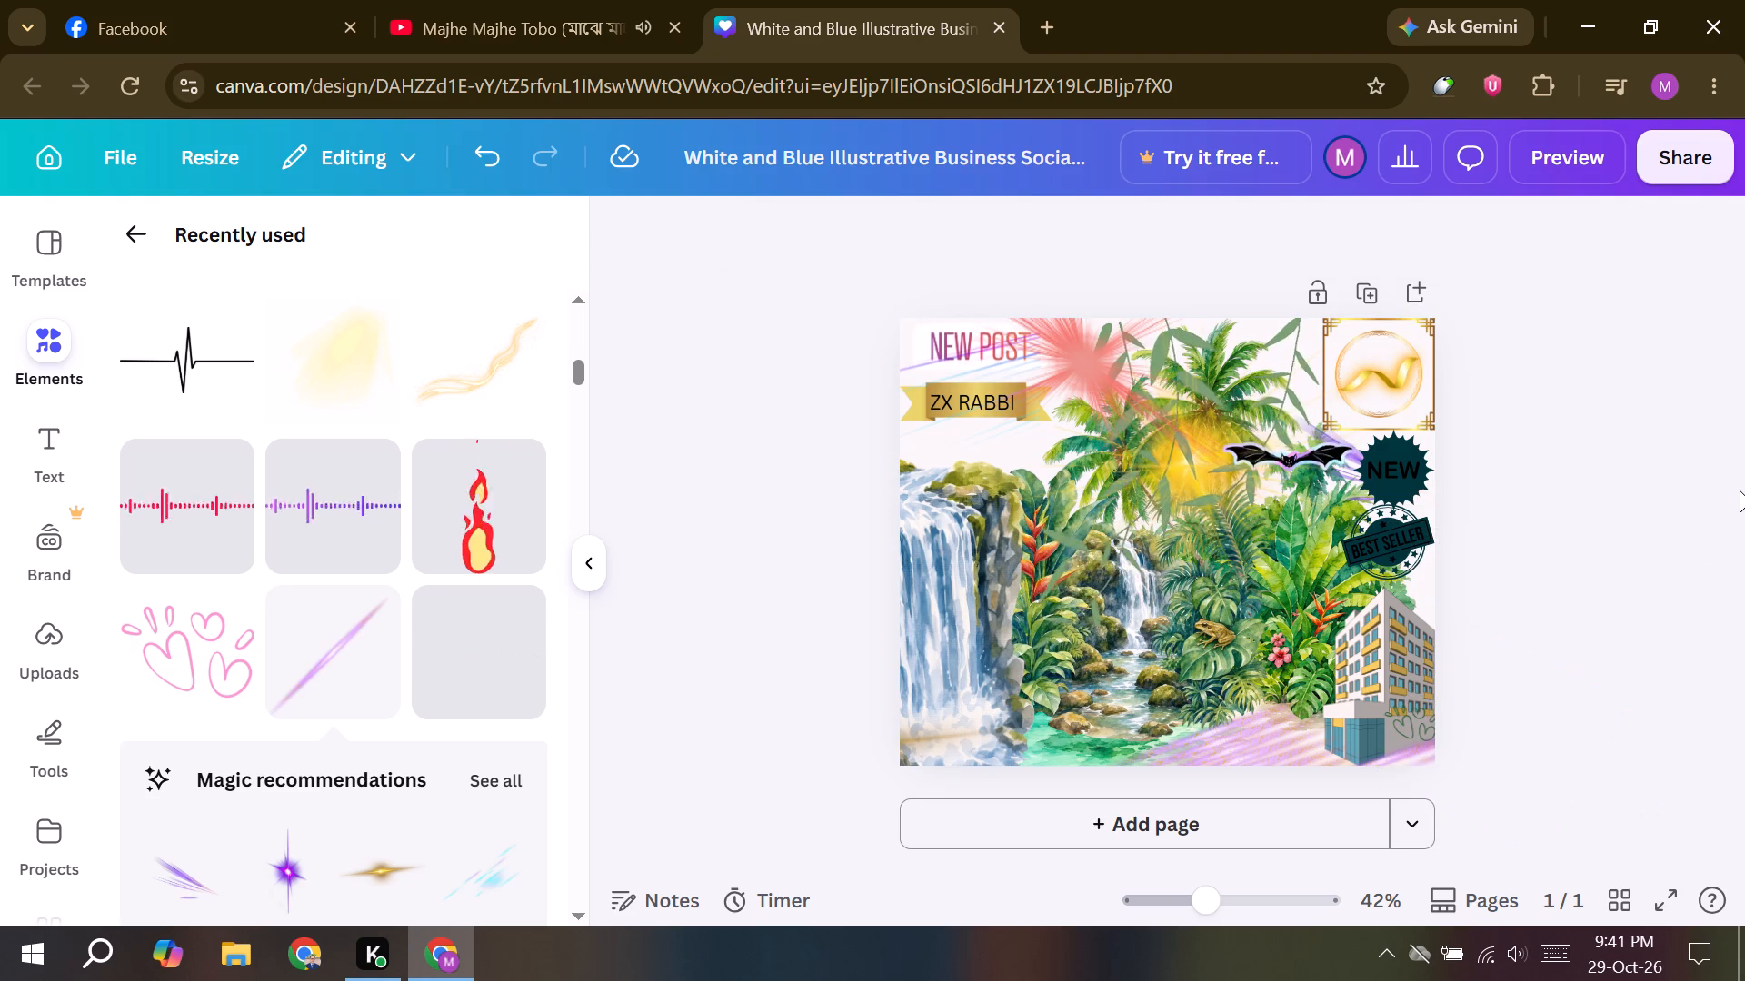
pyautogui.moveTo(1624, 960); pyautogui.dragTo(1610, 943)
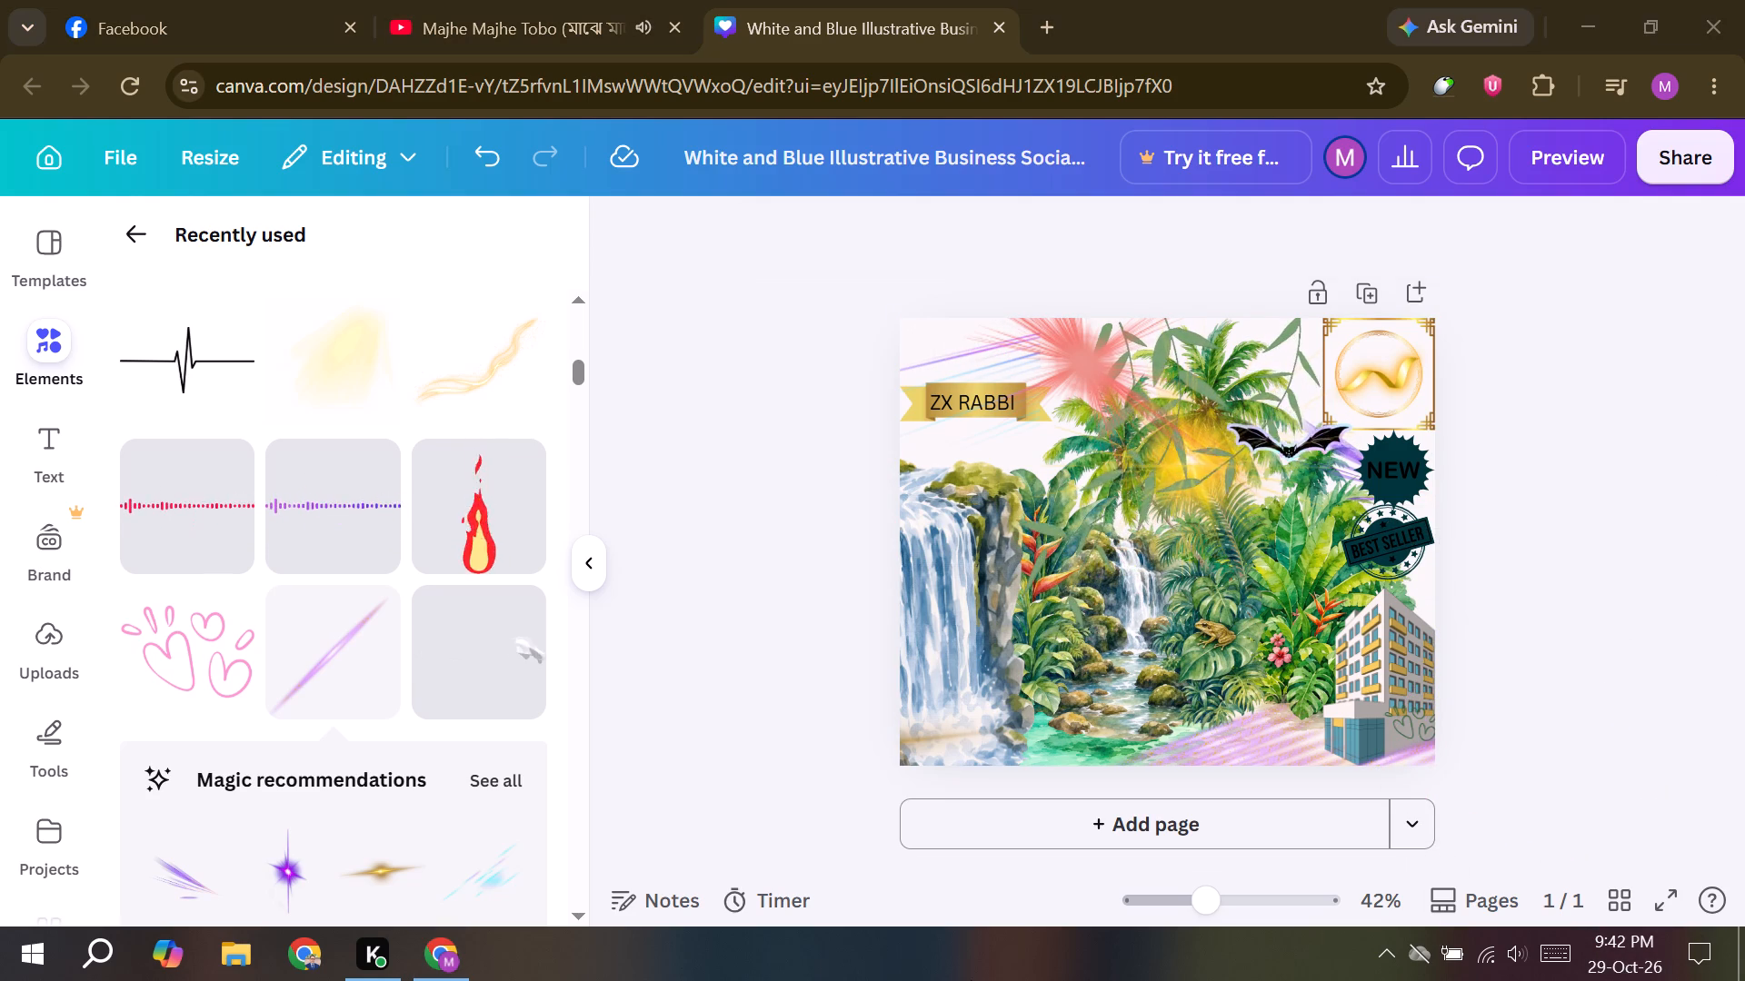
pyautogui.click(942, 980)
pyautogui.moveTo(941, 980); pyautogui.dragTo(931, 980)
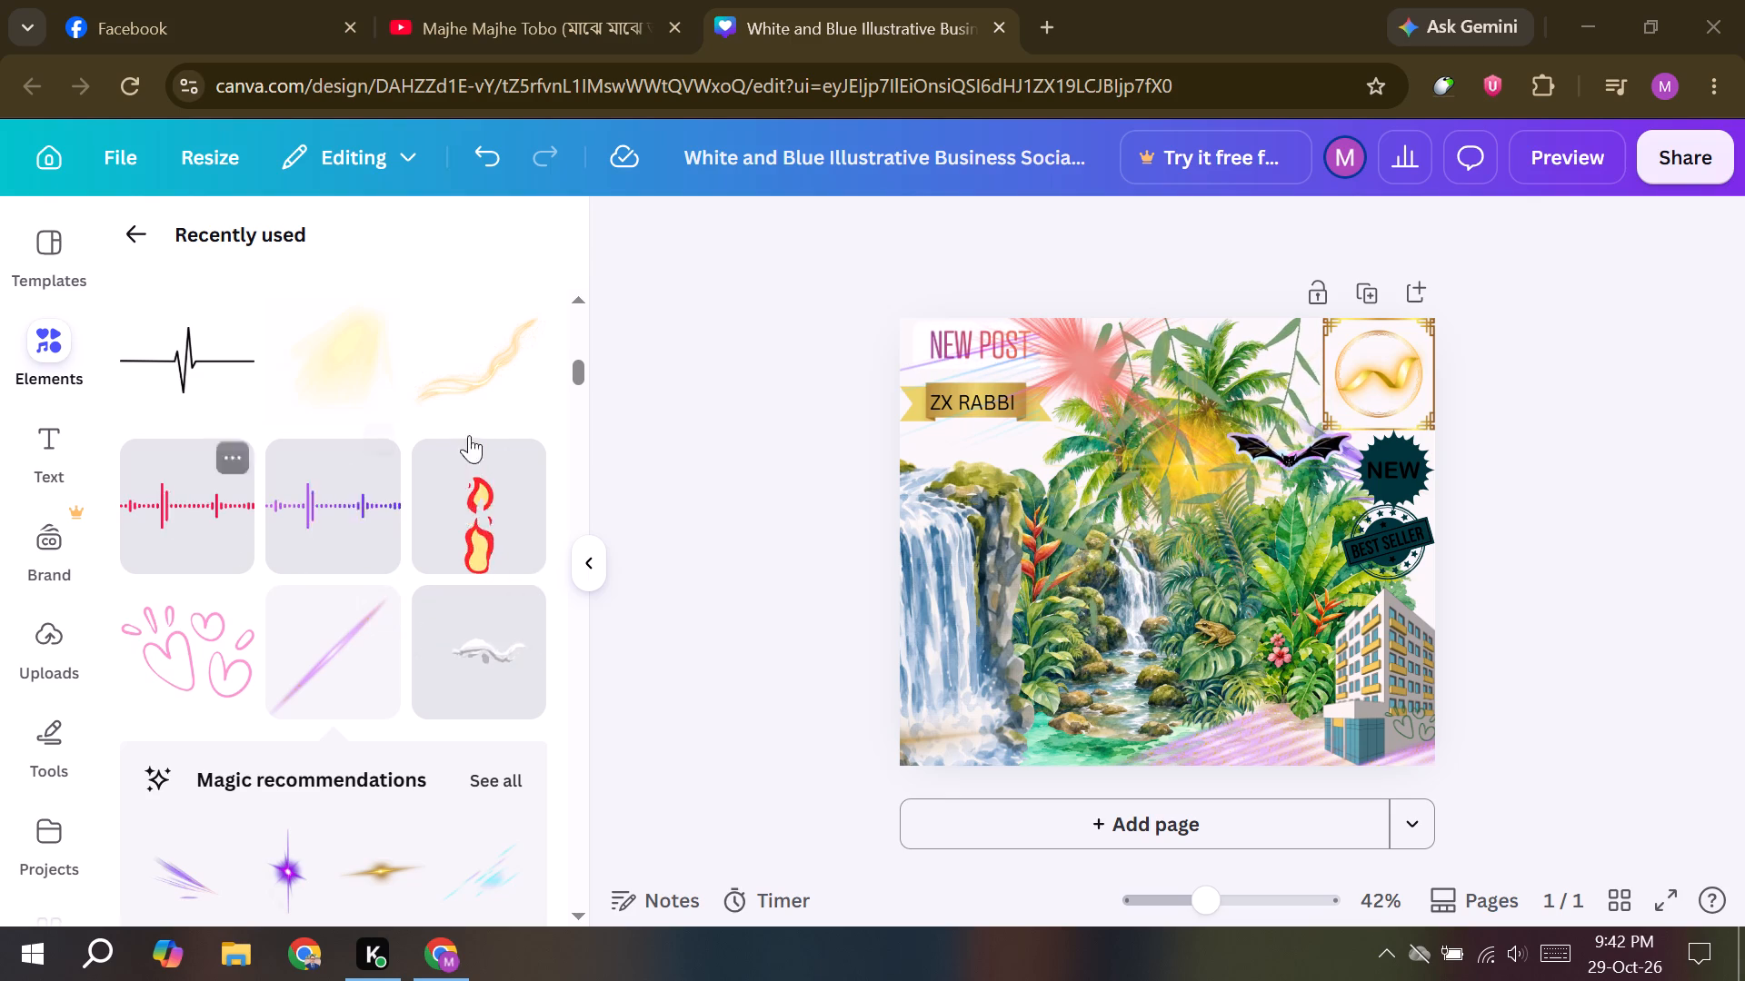
# Add the black heartbeat line element, shrink it to about half size and place it beside the building's base.
pyautogui.click(180, 363)
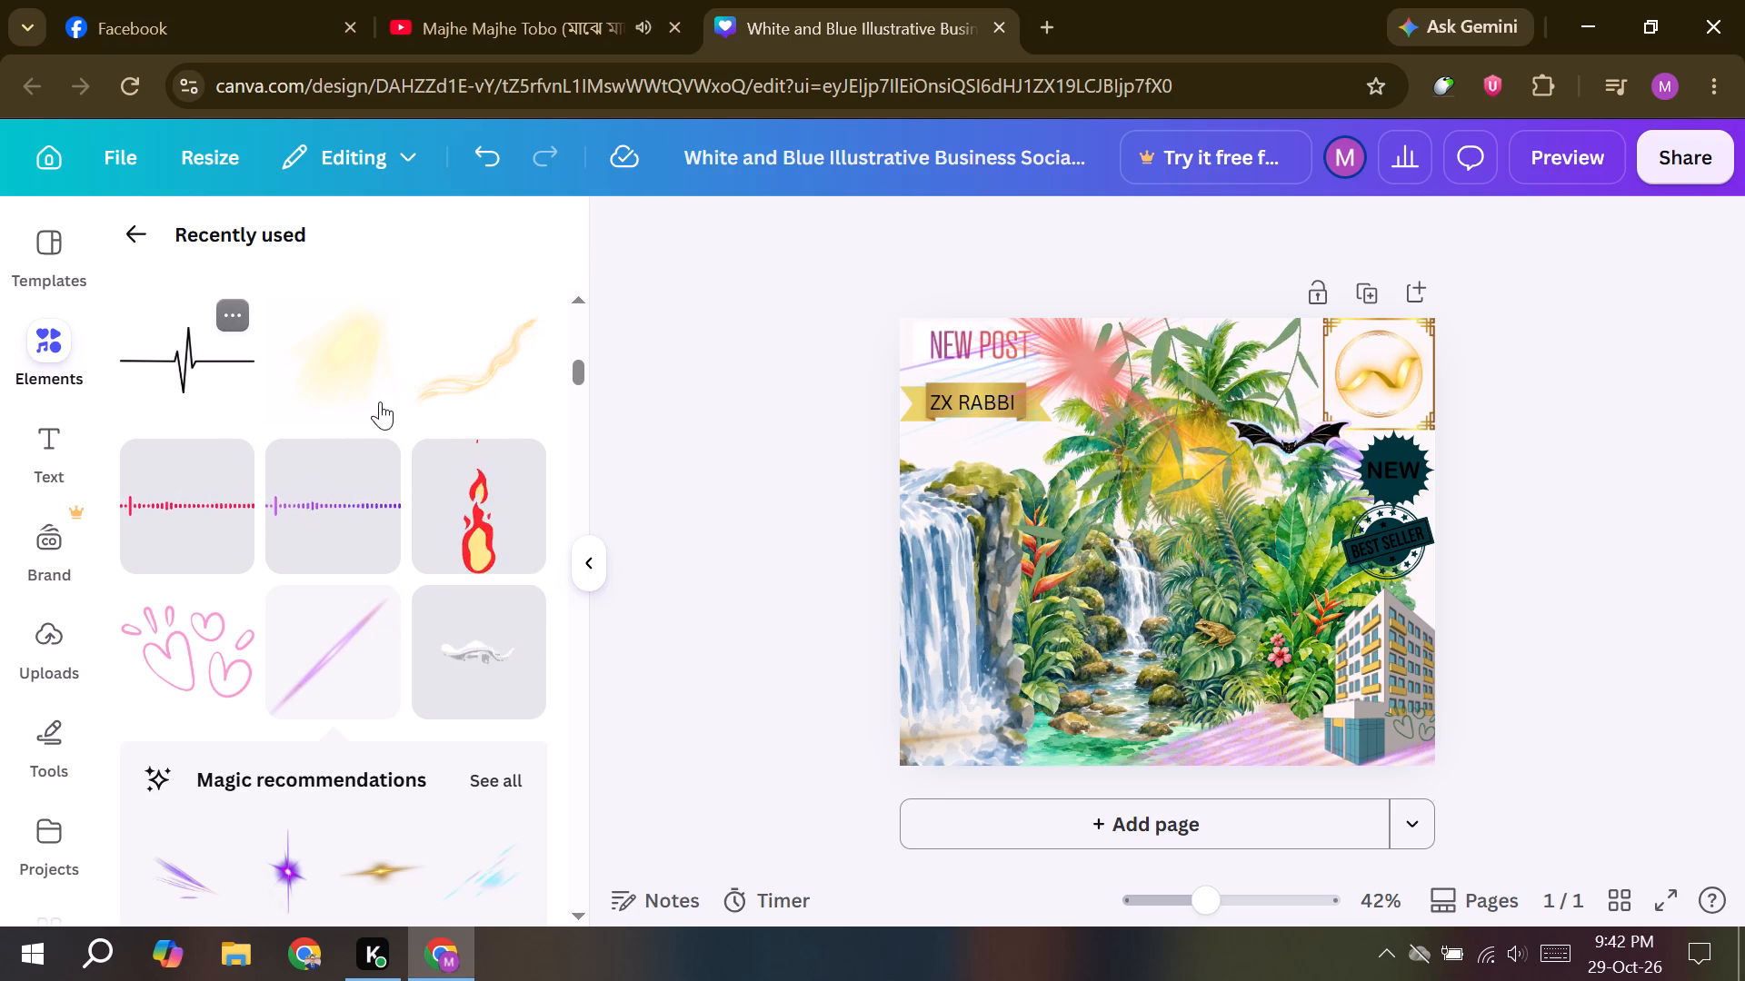
pyautogui.moveTo(1157, 514); pyautogui.dragTo(1271, 689)
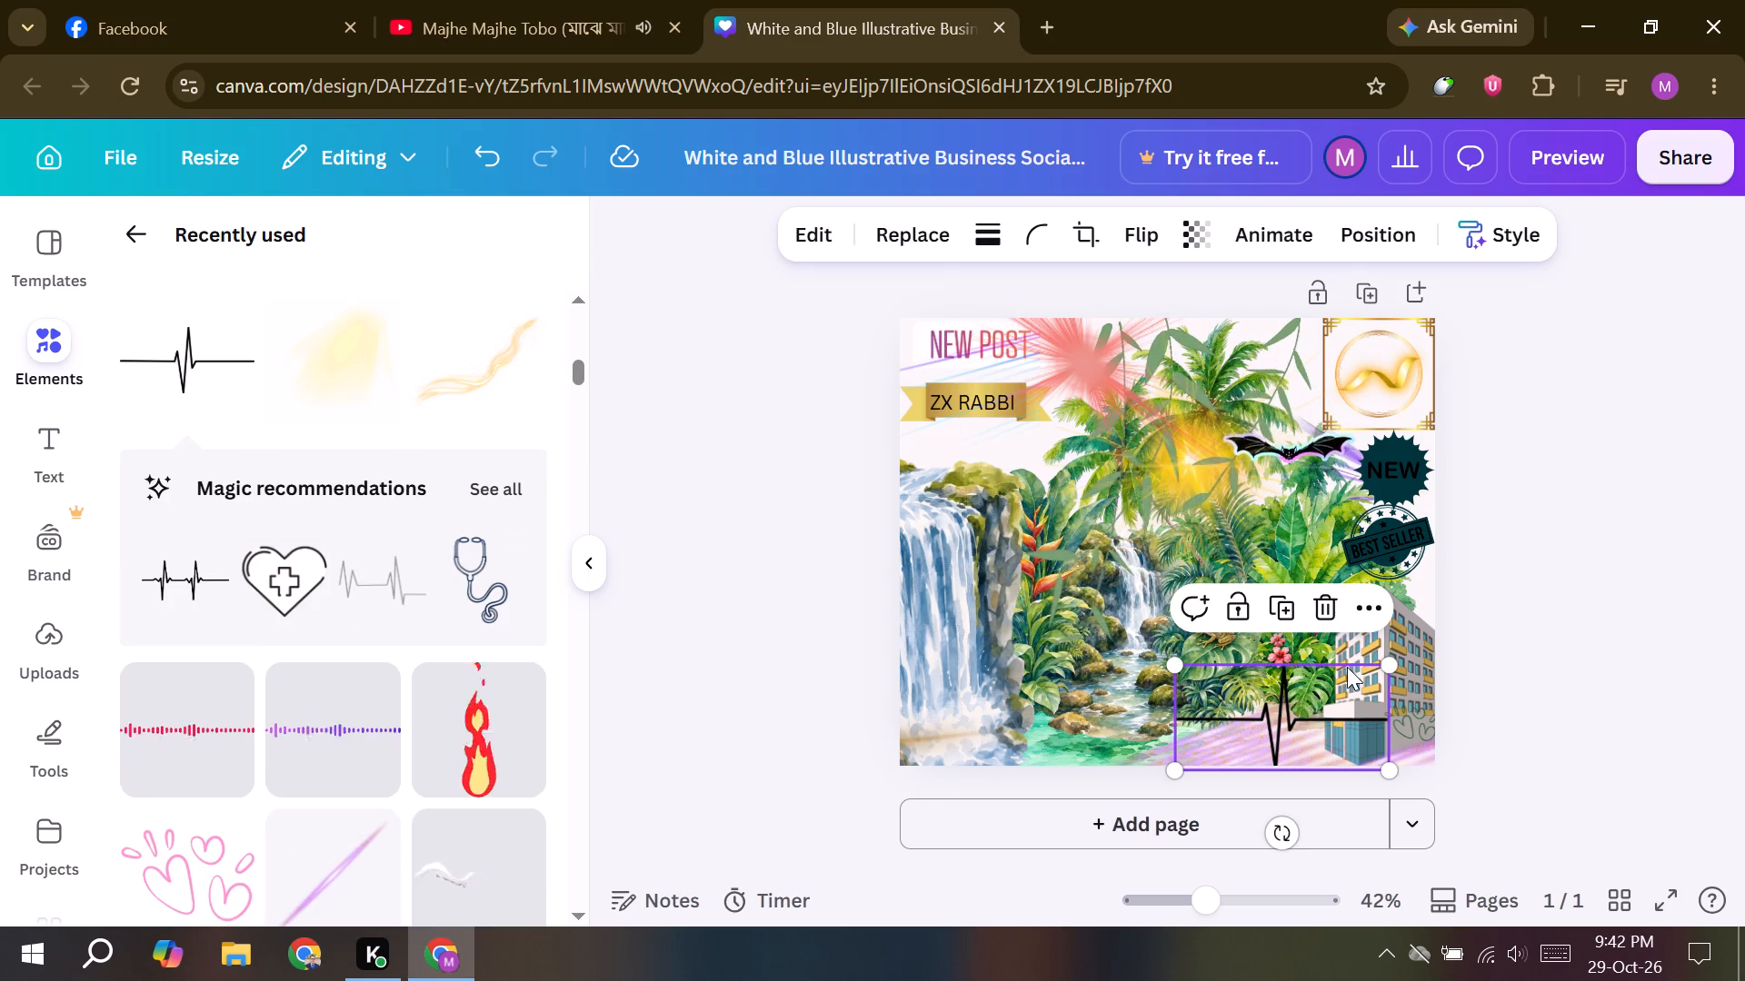
pyautogui.moveTo(1391, 666); pyautogui.dragTo(1290, 739)
pyautogui.moveTo(1231, 741); pyautogui.dragTo(1265, 739)
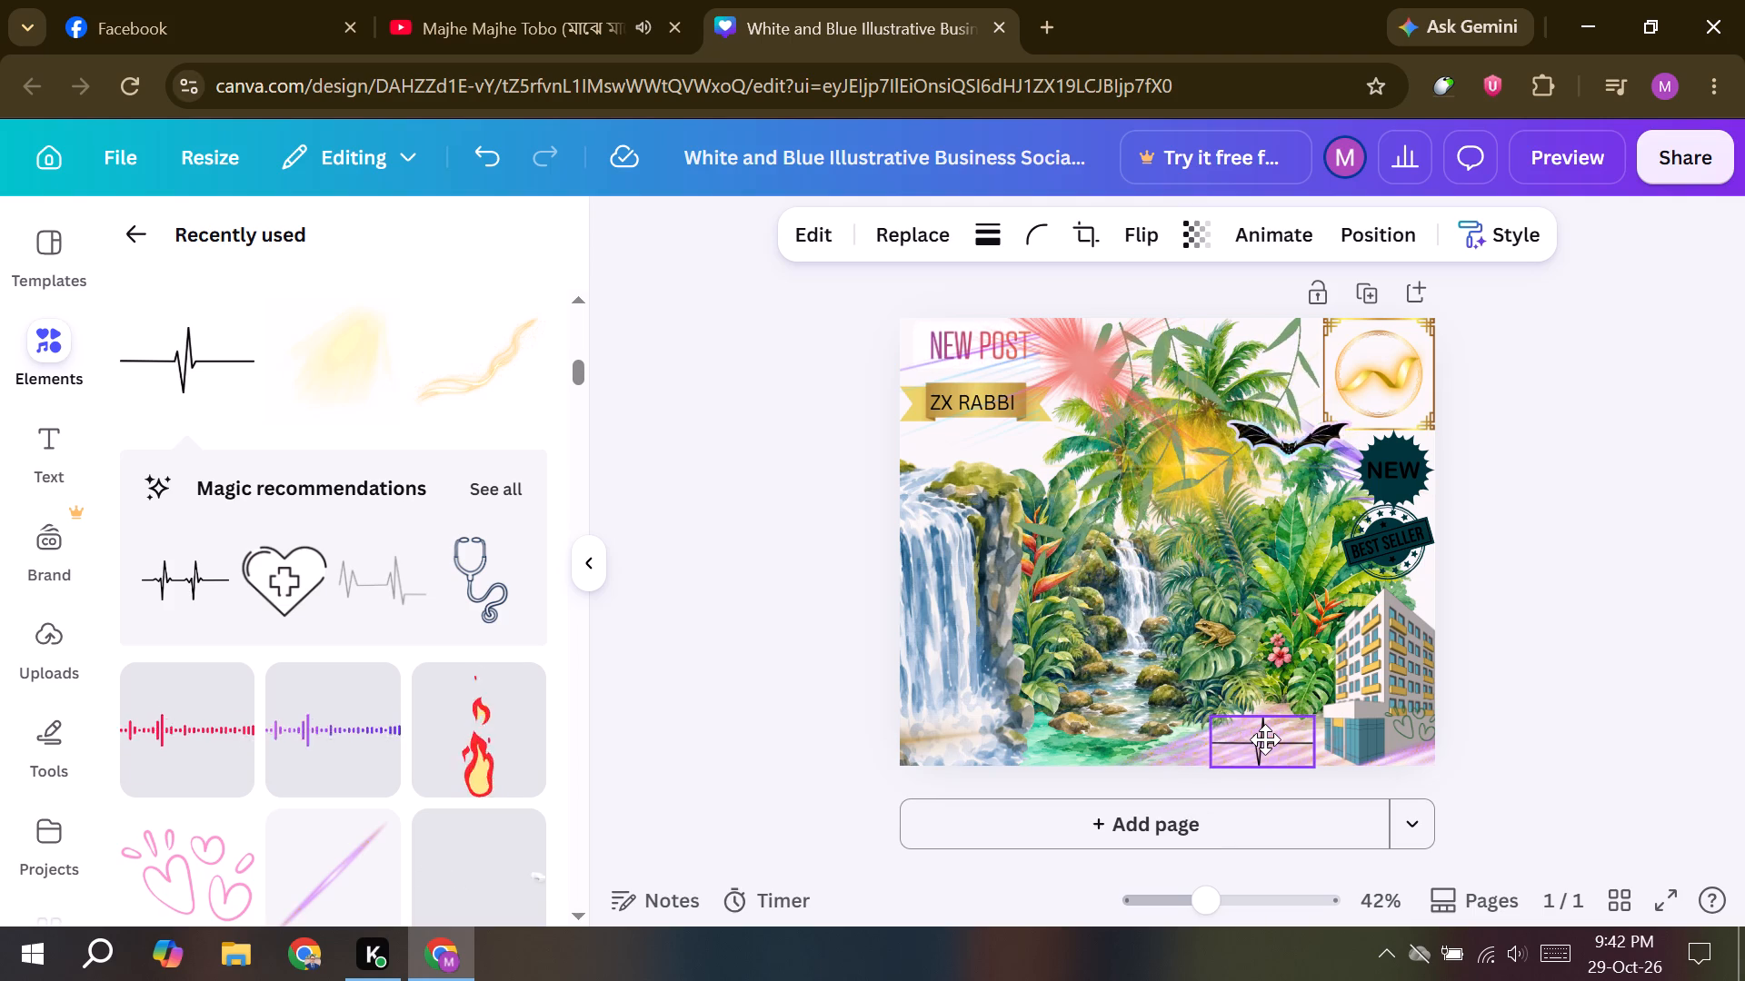
pyautogui.moveTo(1265, 739); pyautogui.dragTo(1268, 741)
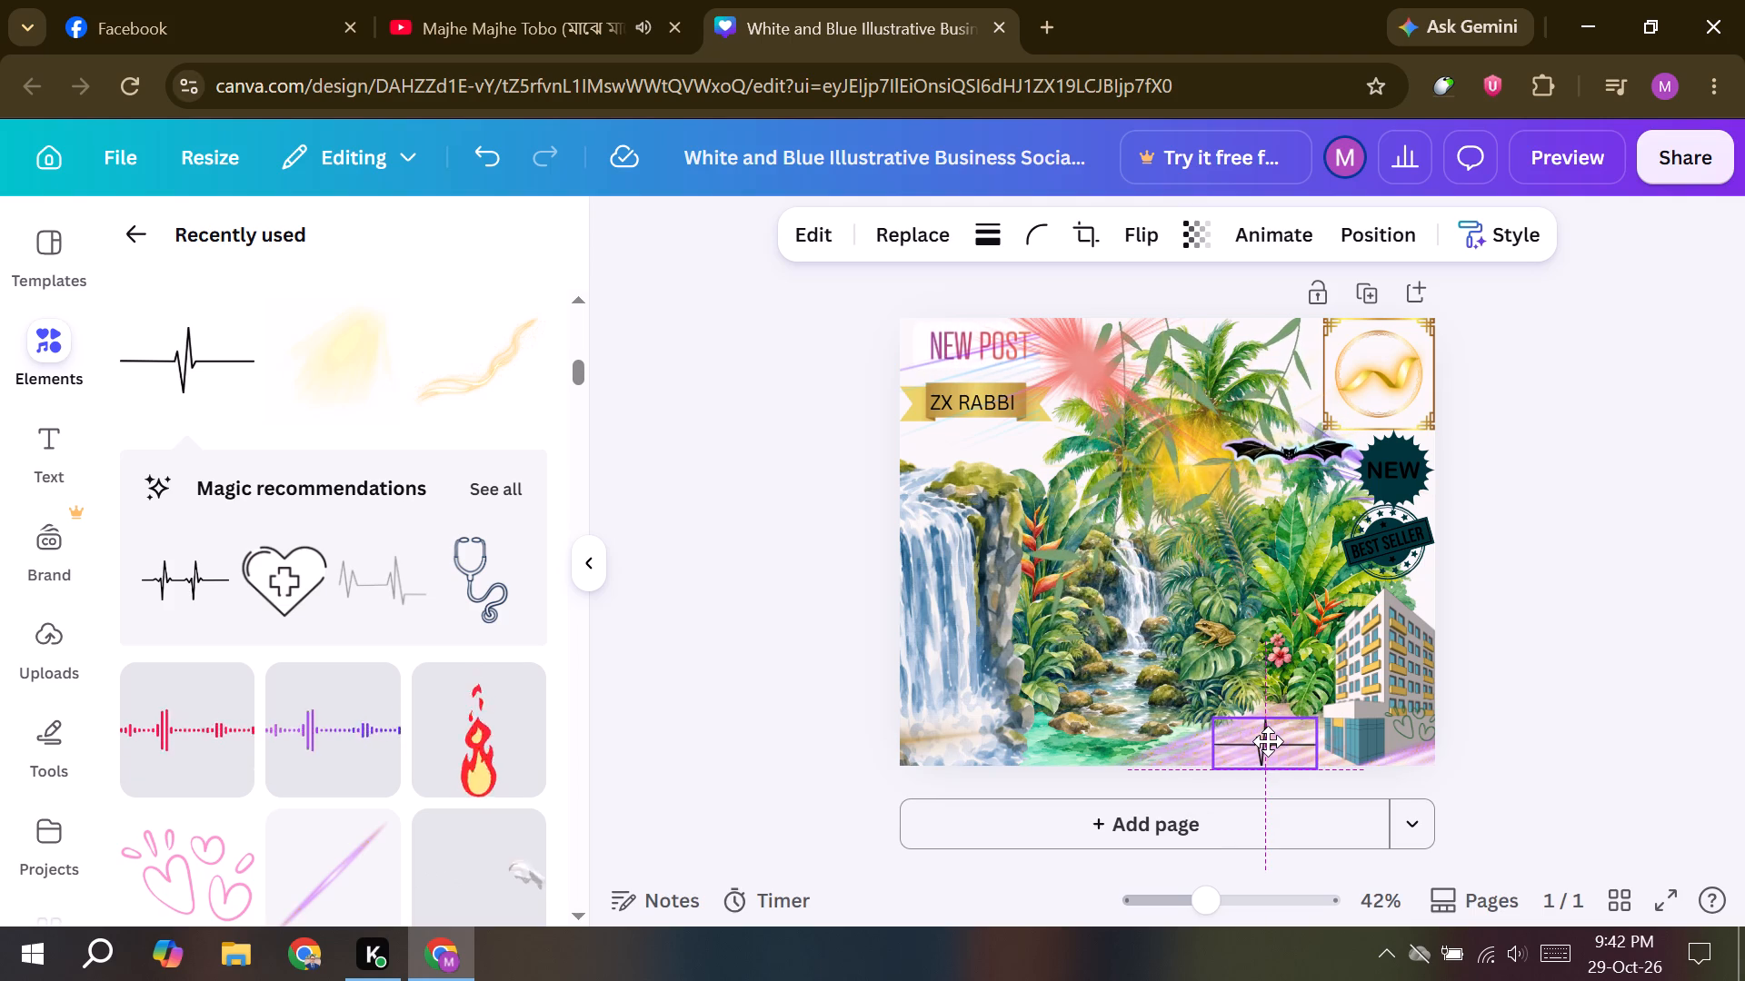
pyautogui.moveTo(1268, 741); pyautogui.dragTo(1268, 739)
pyautogui.moveTo(1704, 571); pyautogui.dragTo(1713, 574)
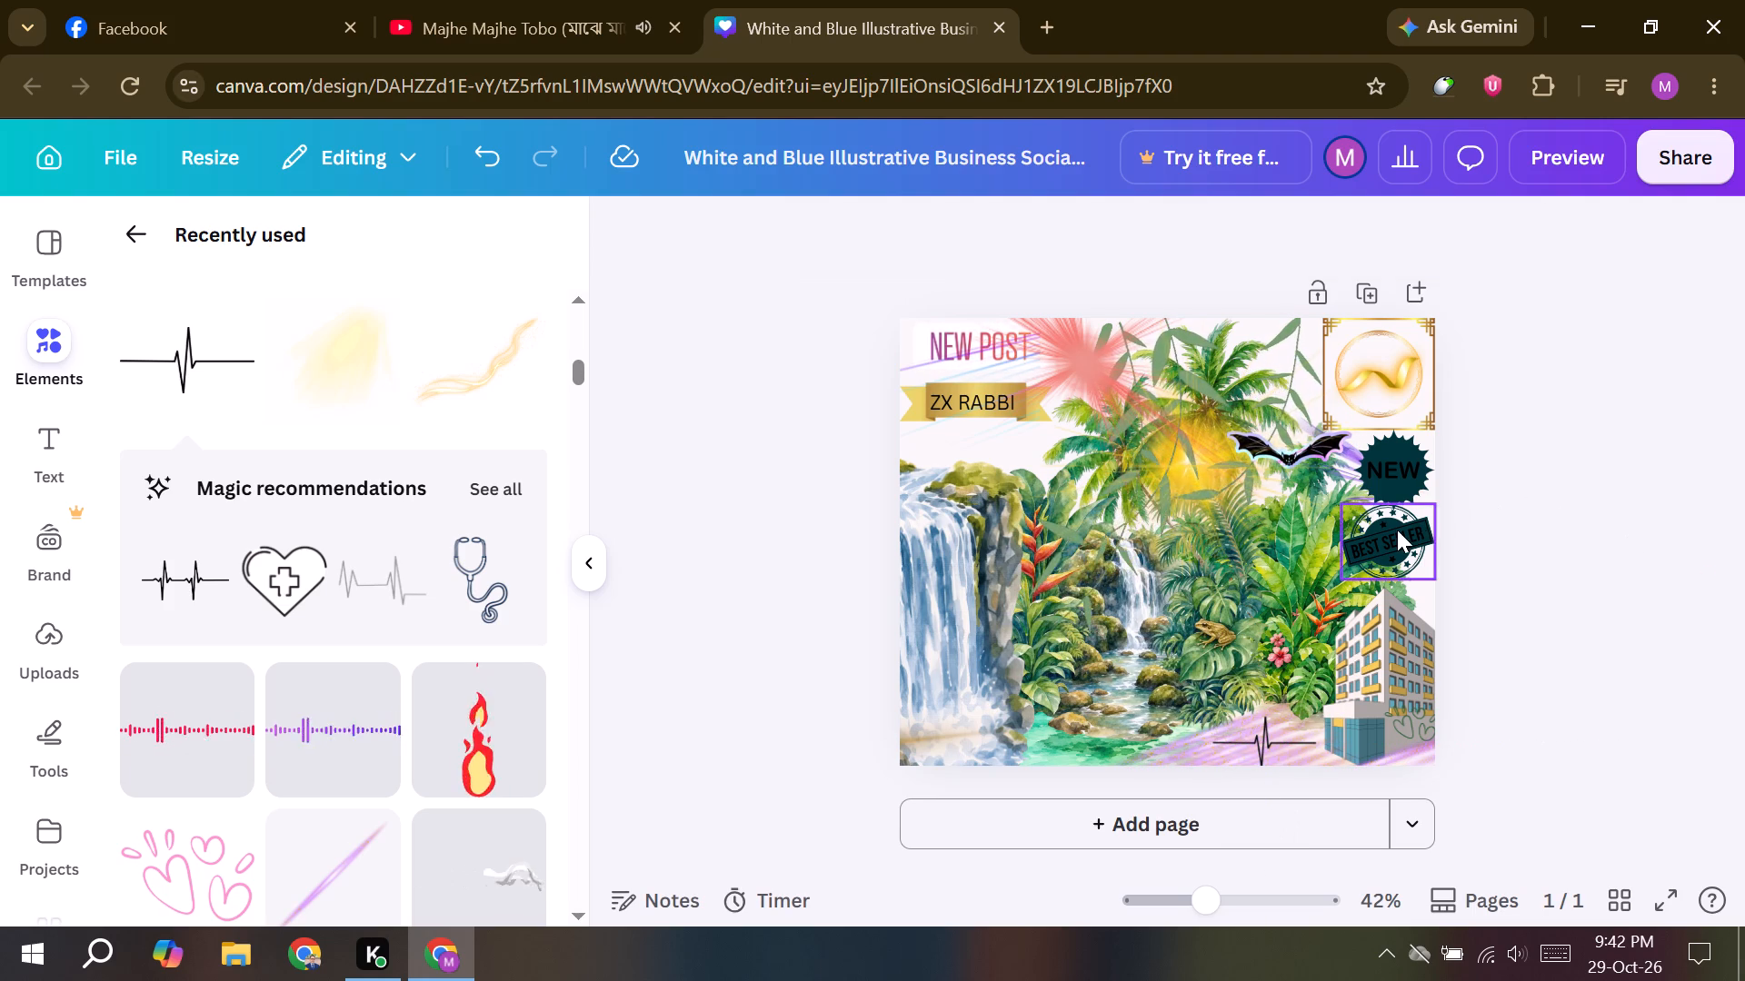
# Remove the BEST SELLER and NEW badges above the building by moving them off the page.
pyautogui.moveTo(1395, 530); pyautogui.dragTo(1710, 502)
pyautogui.moveTo(1380, 474); pyautogui.dragTo(1744, 474)
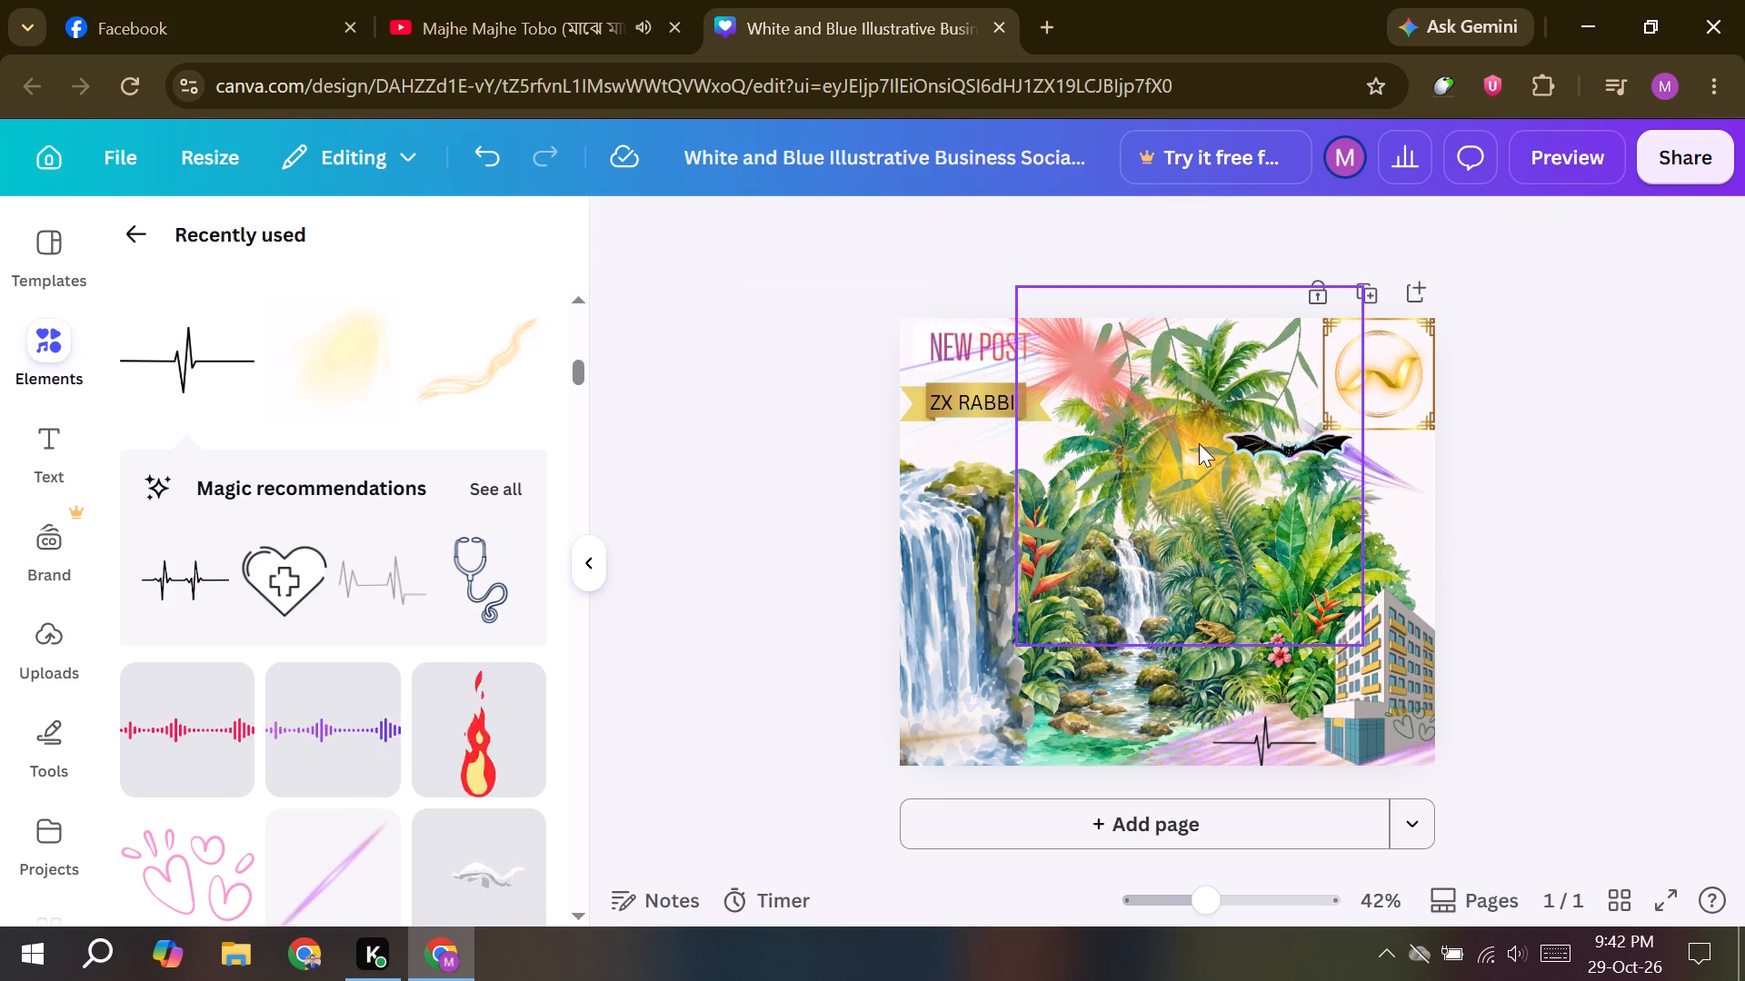
# Clear the red burst, leaf sprigs, purple streaks and bat from around the palm trees by moving them off the page.
pyautogui.moveTo(1283, 436); pyautogui.dragTo(1744, 453)
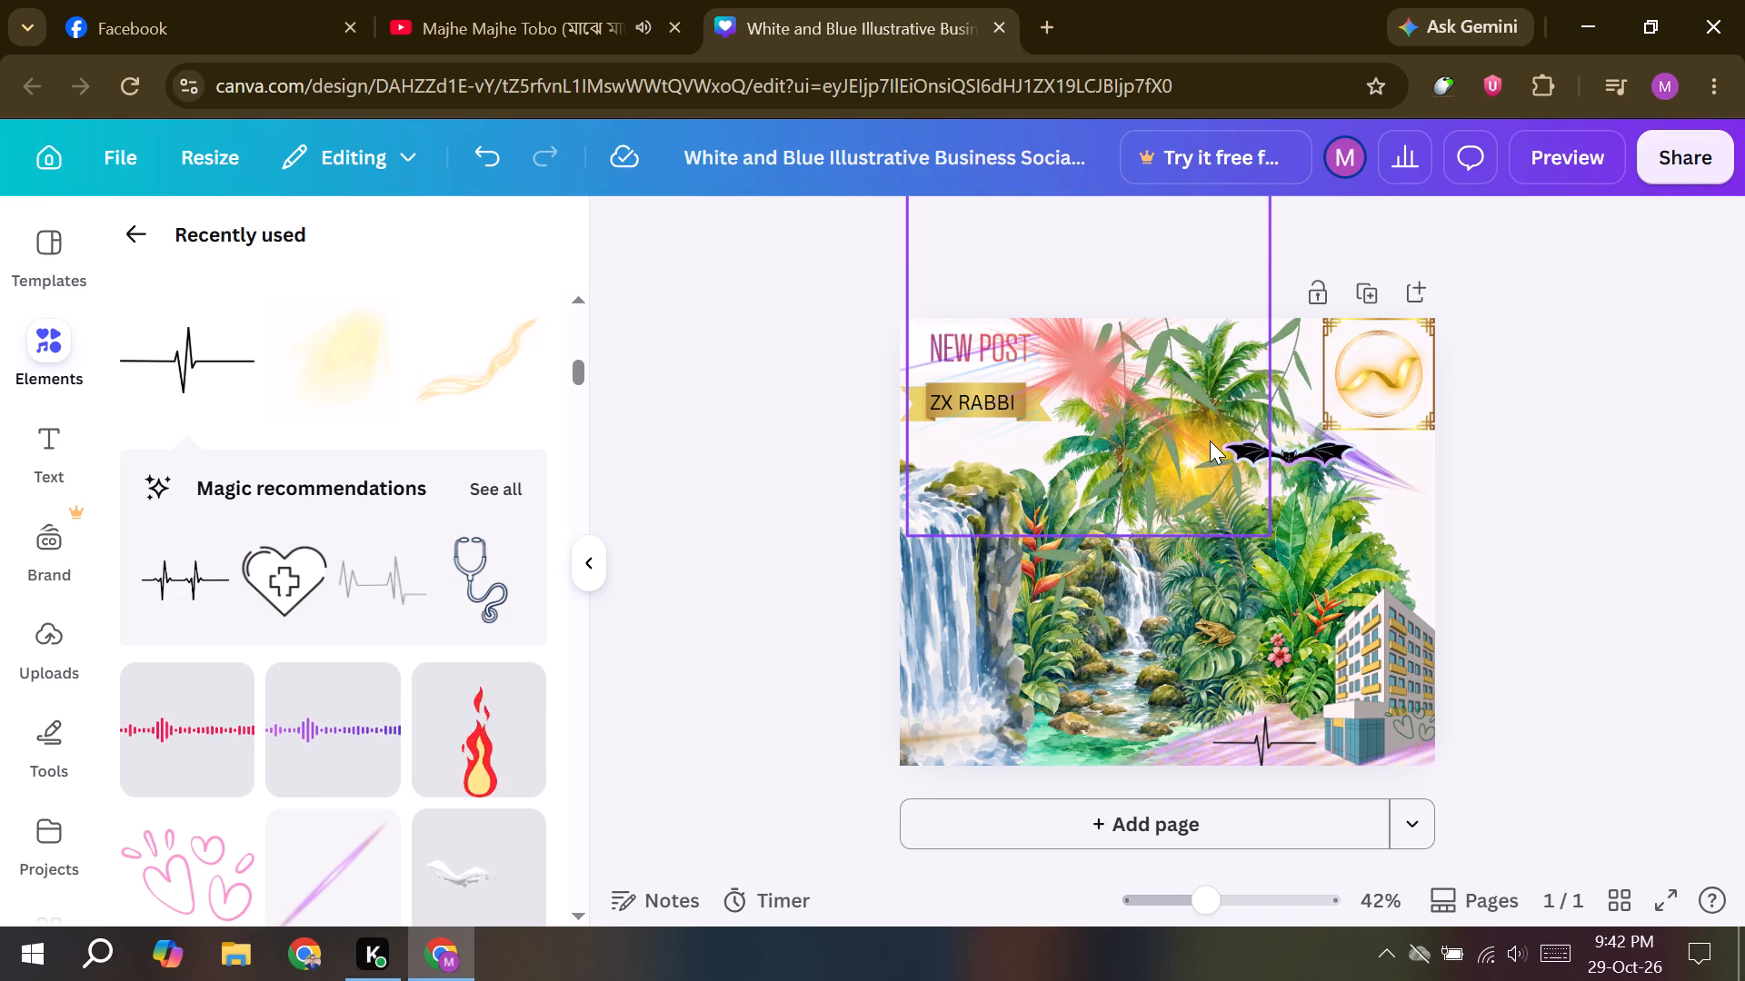
pyautogui.moveTo(1210, 435); pyautogui.dragTo(1743, 465)
pyautogui.moveTo(1201, 452); pyautogui.dragTo(1744, 466)
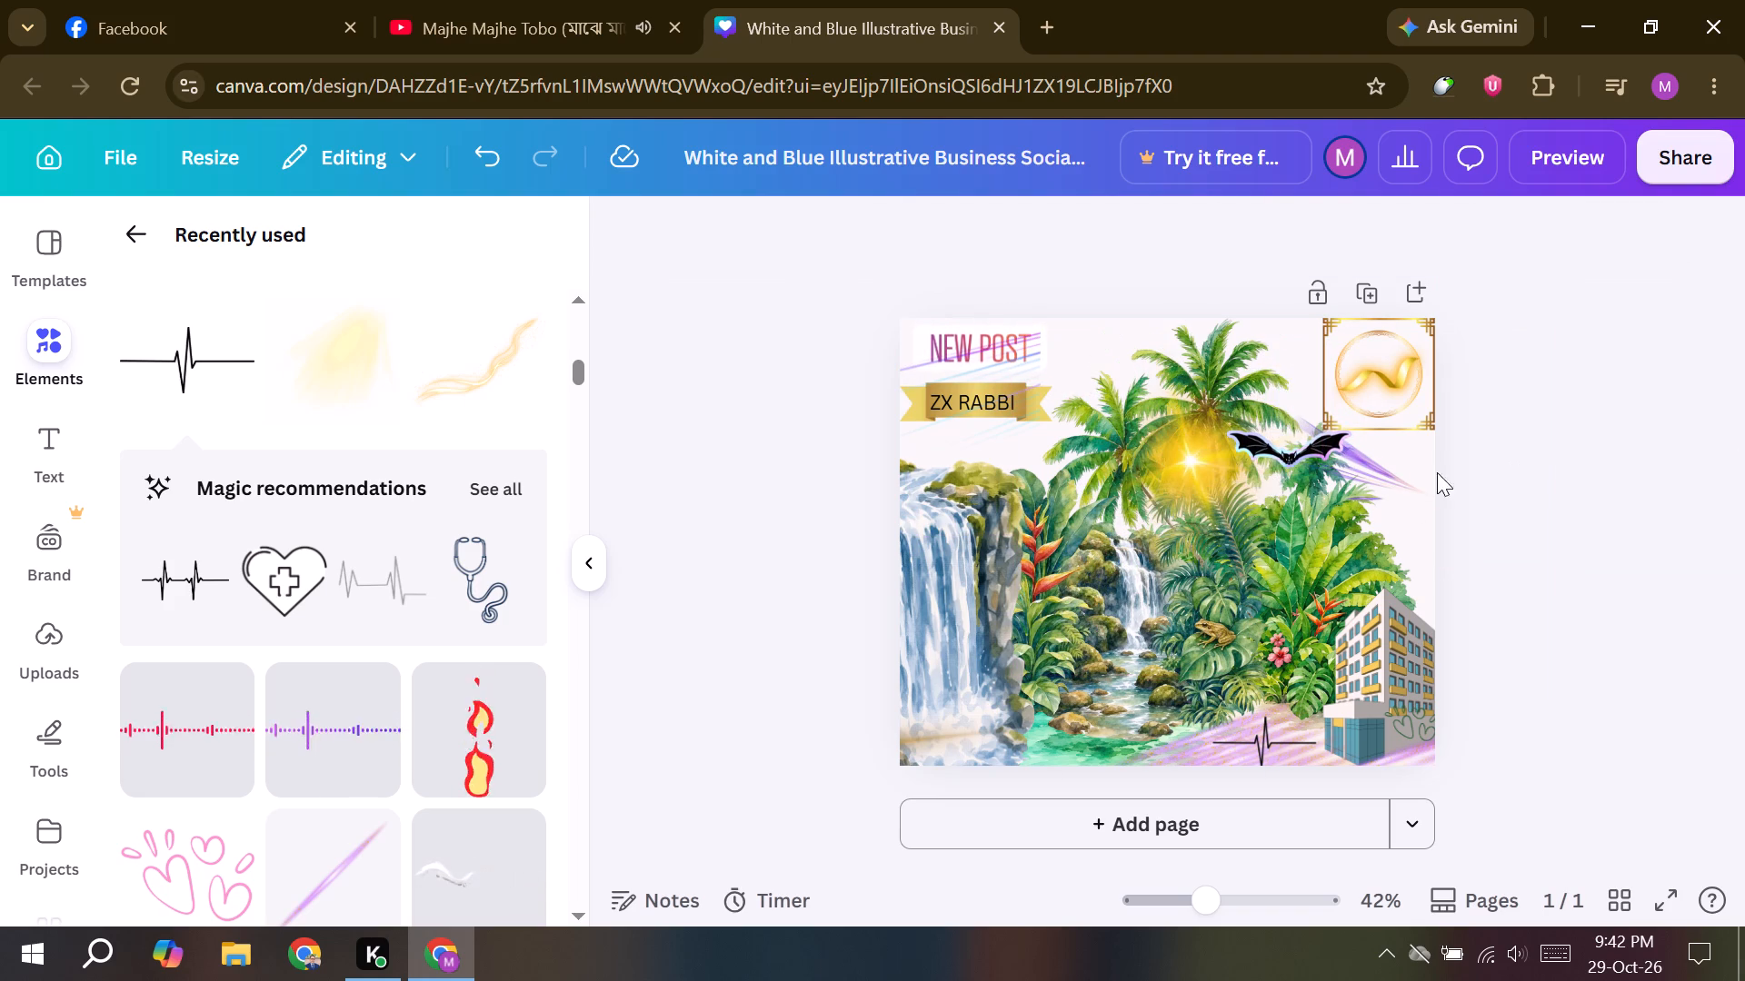
pyautogui.moveTo(1274, 473); pyautogui.dragTo(1744, 499)
pyautogui.moveTo(1262, 462); pyautogui.dragTo(1744, 430)
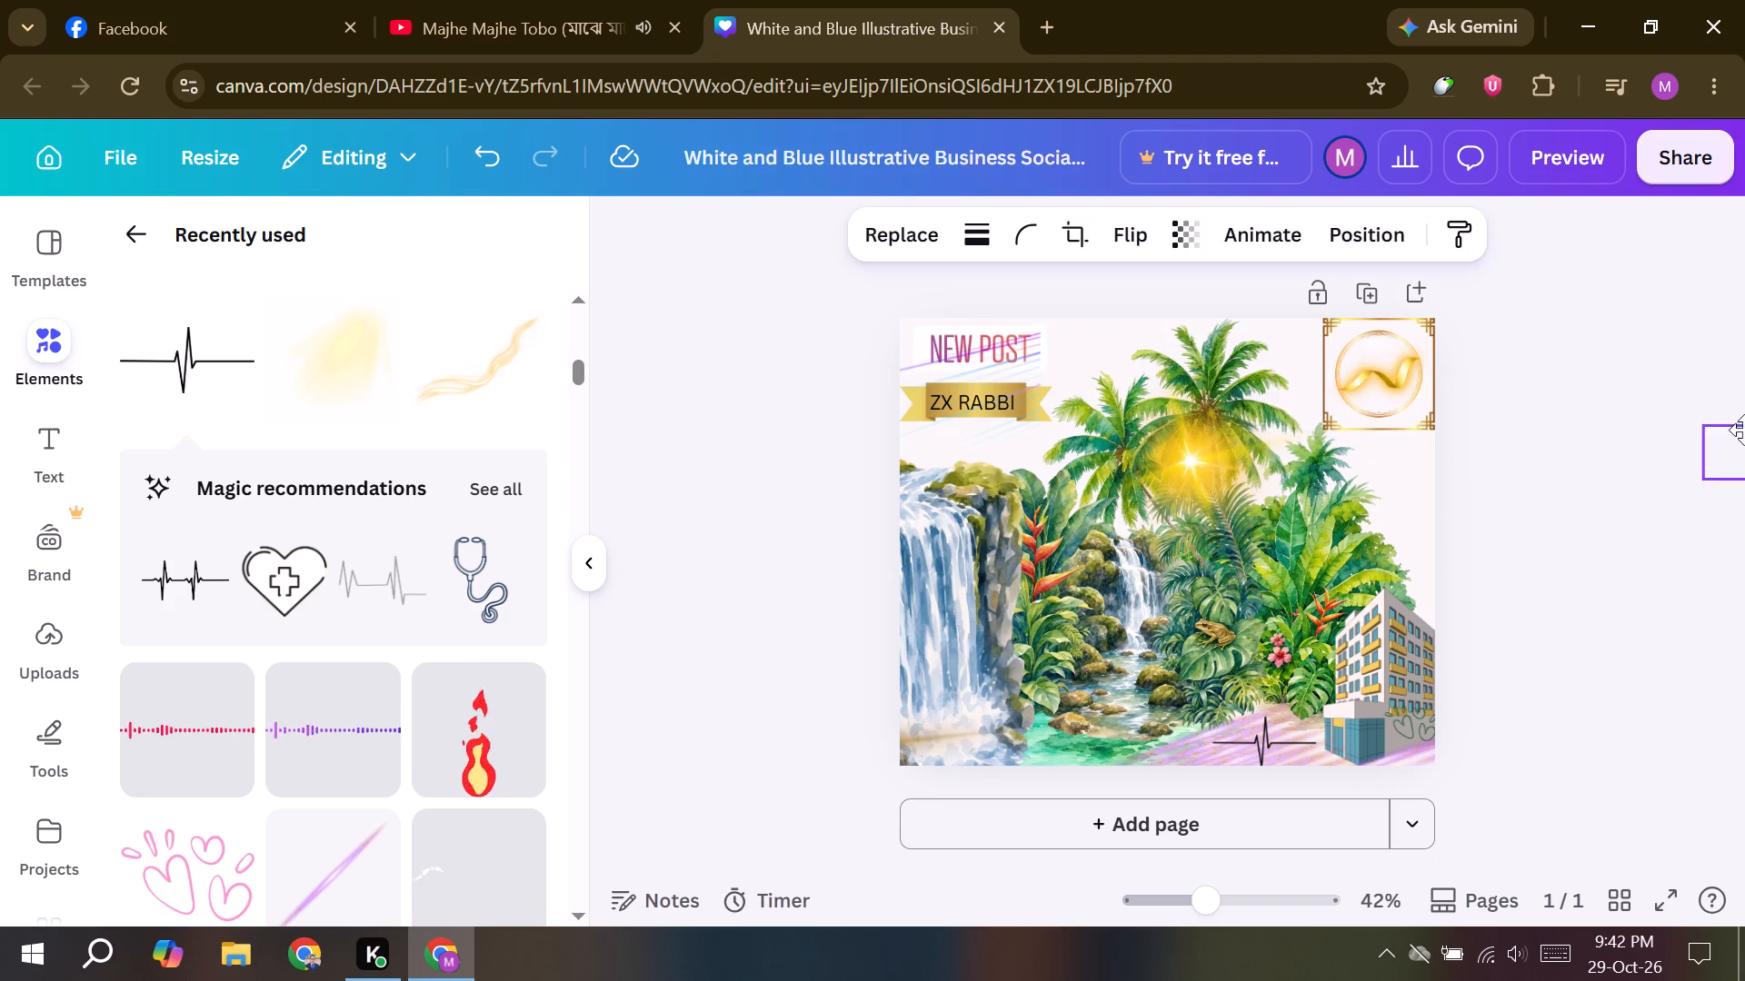
pyautogui.moveTo(1744, 430); pyautogui.dragTo(1744, 424)
# Remove the gold ring, gold swirl and ornate square frame from the page's upper-right corner by moving them off the page.
pyautogui.moveTo(1353, 364); pyautogui.dragTo(1715, 388)
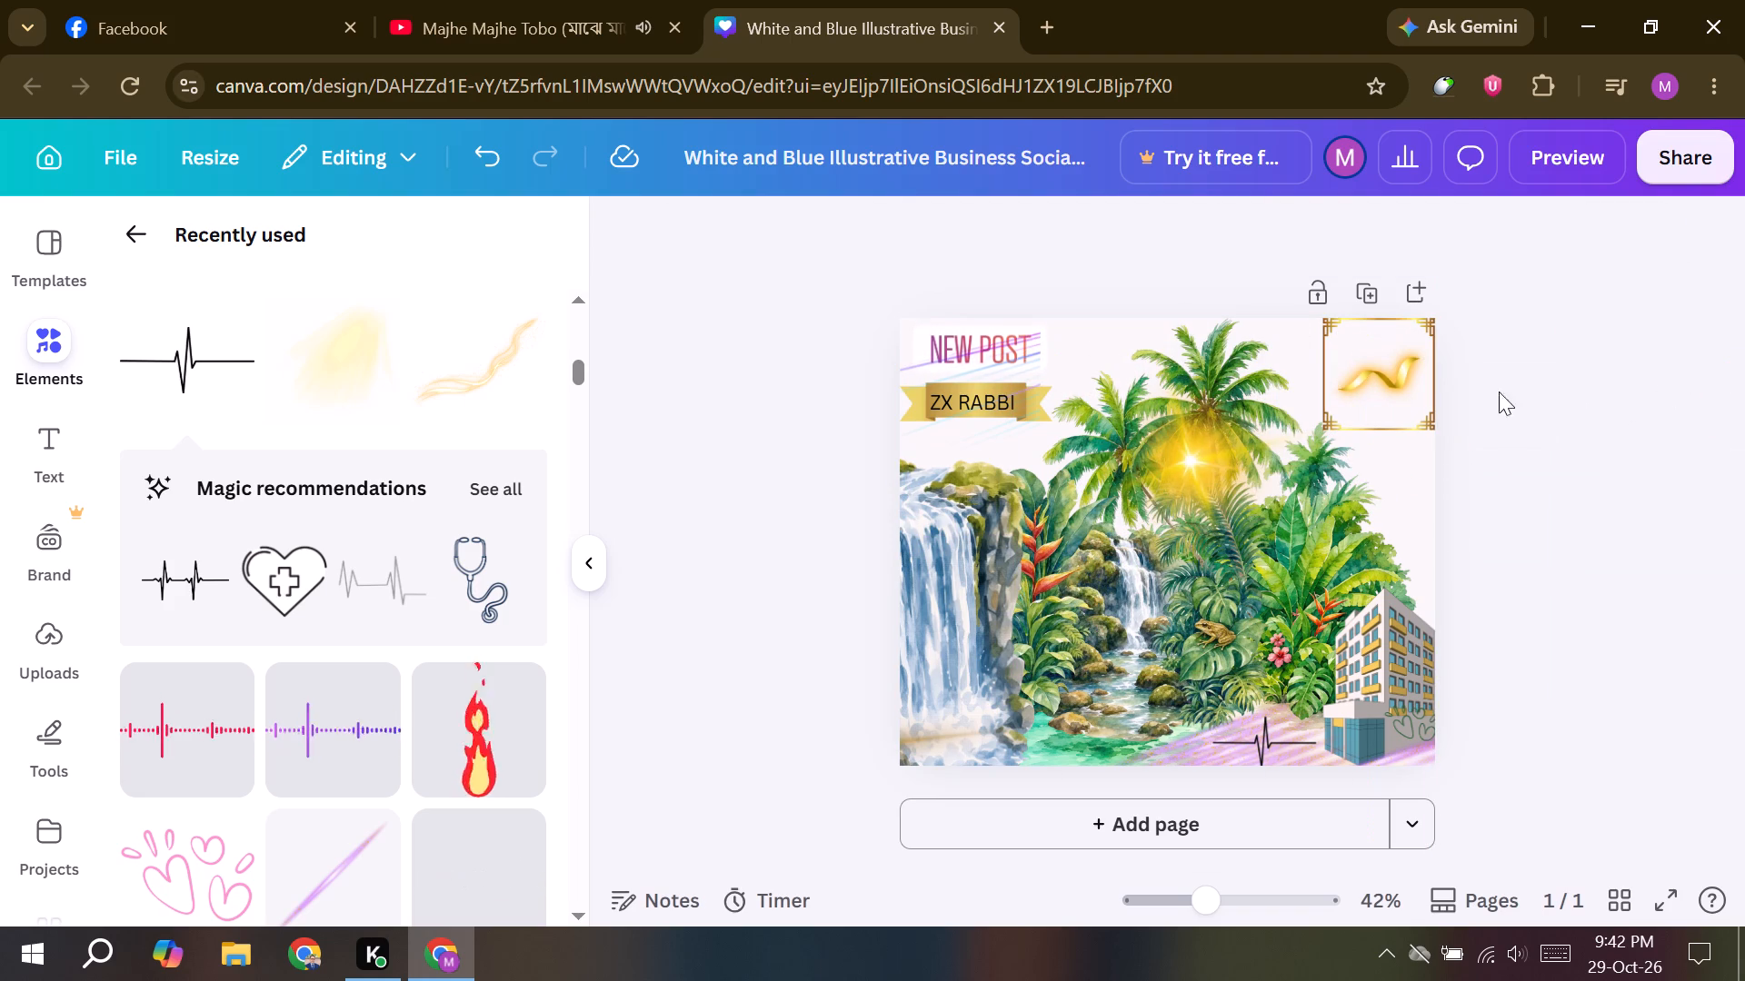
pyautogui.moveTo(1379, 404); pyautogui.dragTo(1737, 414)
pyautogui.moveTo(1400, 385); pyautogui.dragTo(1744, 425)
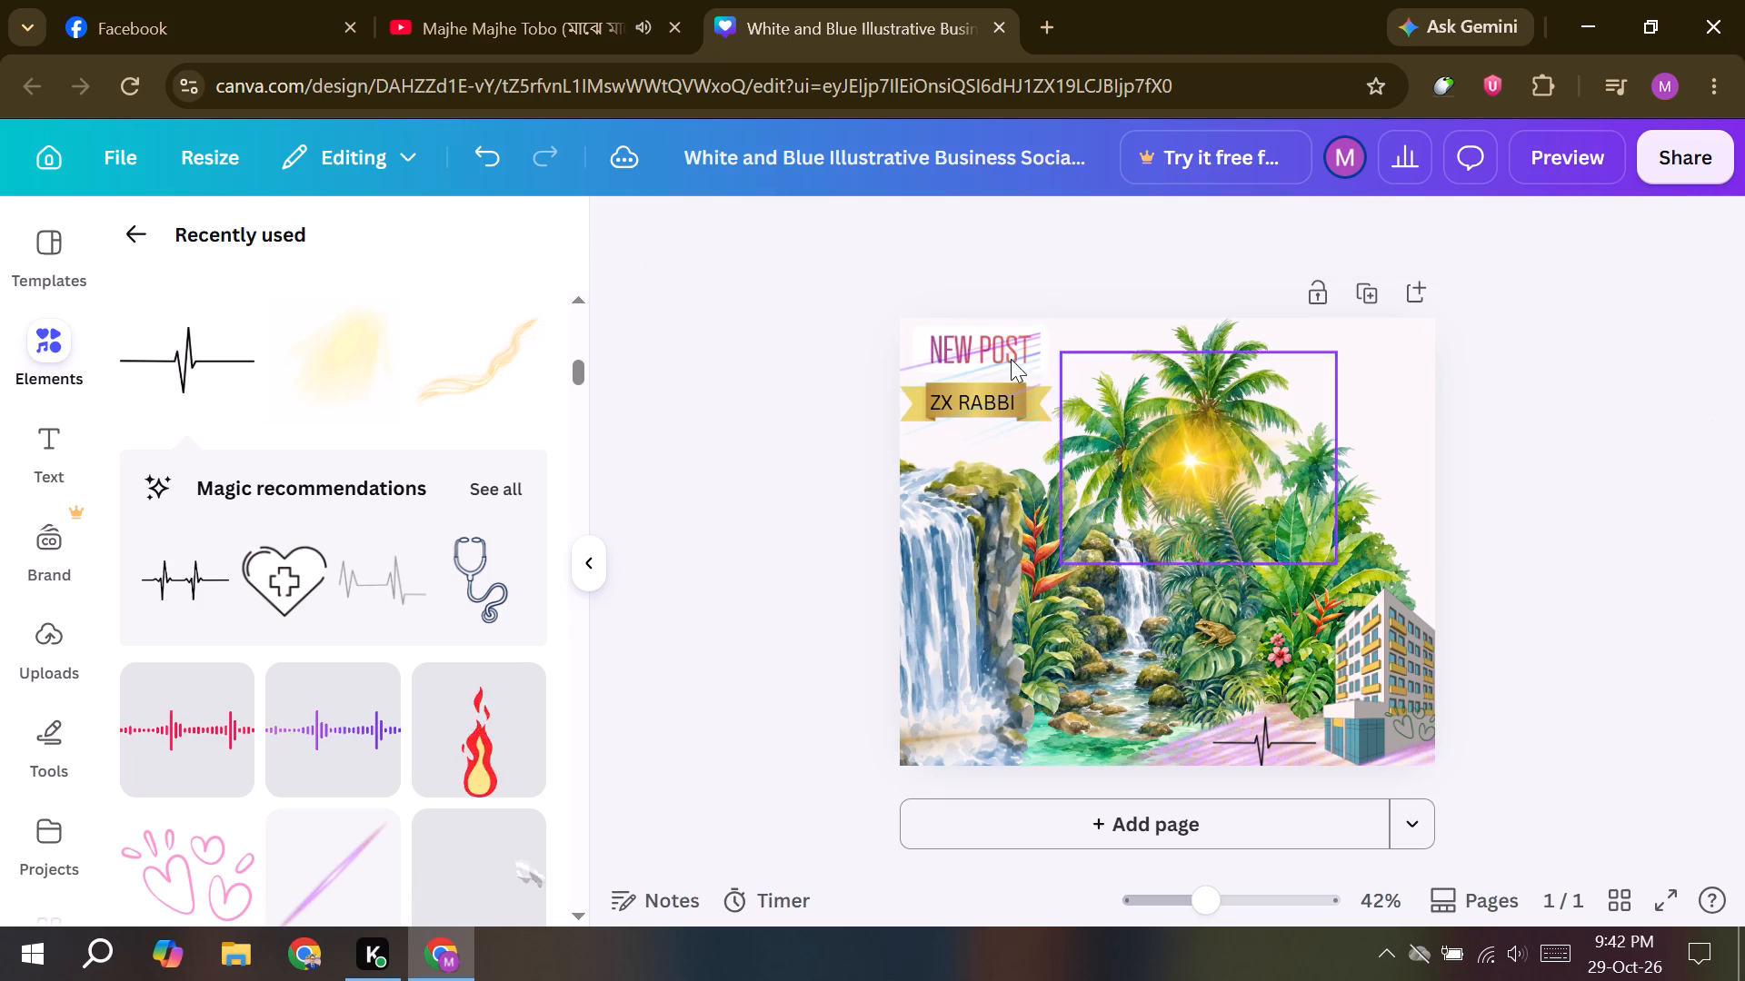
# Remove the glowing sun effects in front of the palm trees by moving them off the page.
pyautogui.moveTo(1184, 445); pyautogui.dragTo(1744, 441)
pyautogui.moveTo(1197, 471); pyautogui.dragTo(1744, 391)
pyautogui.moveTo(1176, 461); pyautogui.dragTo(1744, 362)
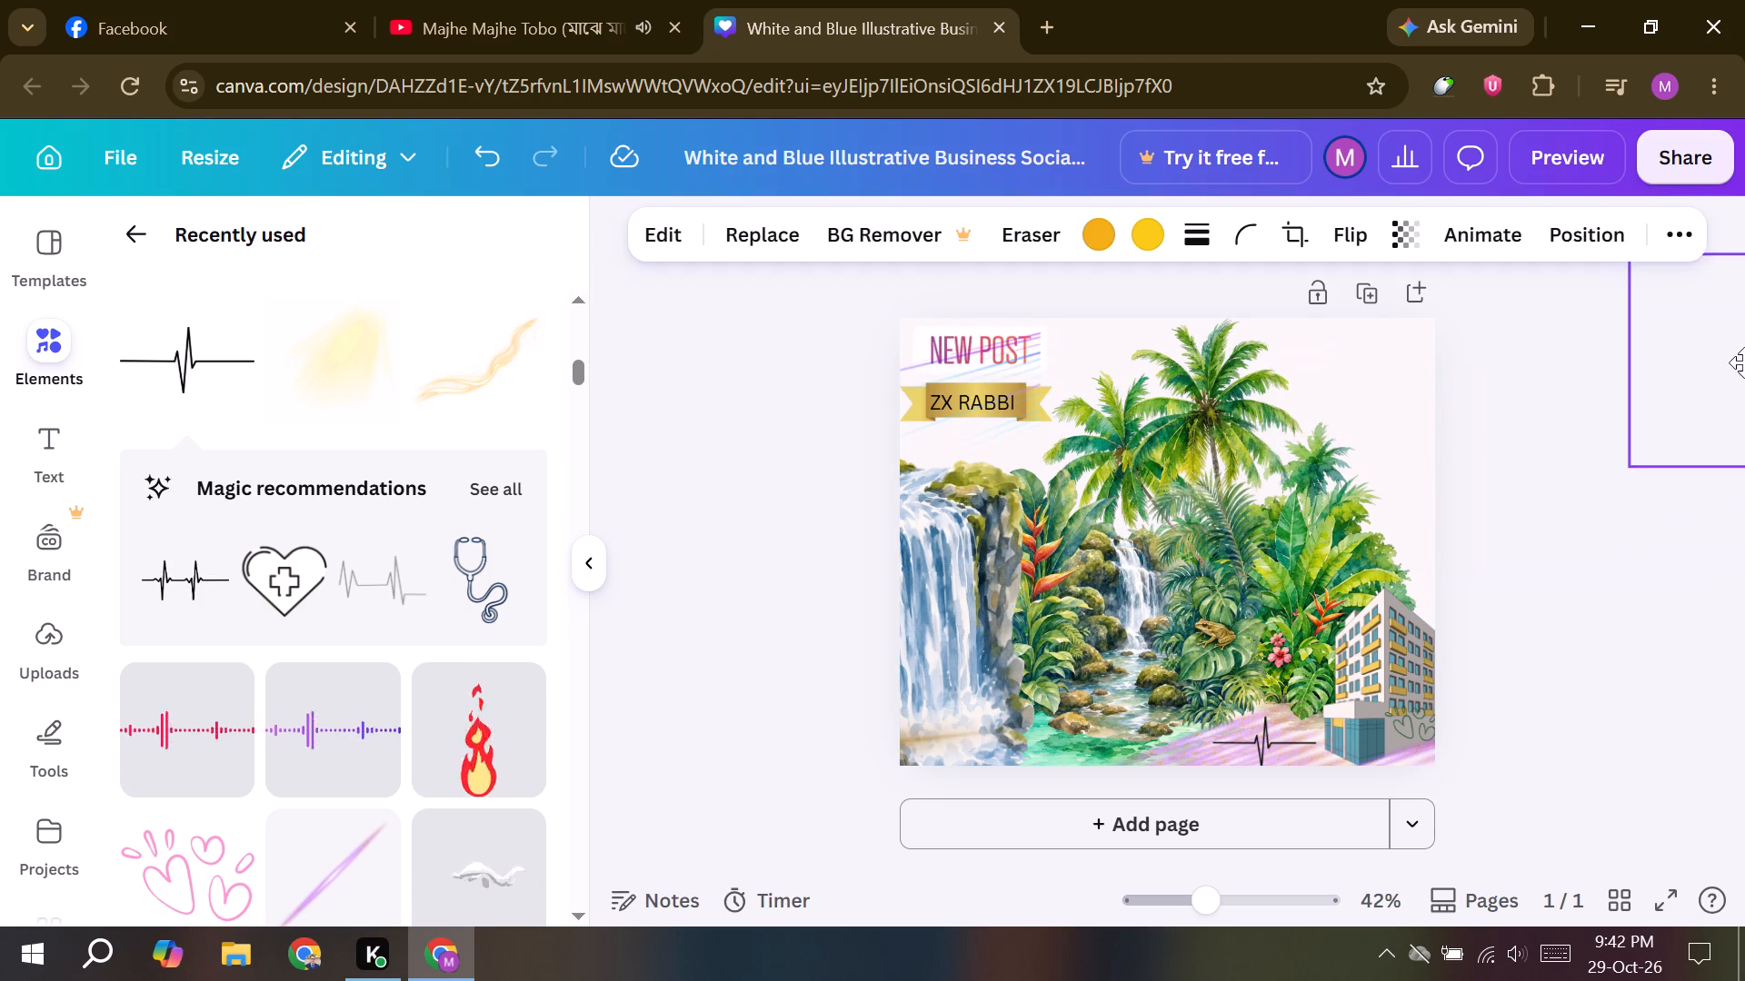
pyautogui.moveTo(1744, 362); pyautogui.dragTo(1744, 270)
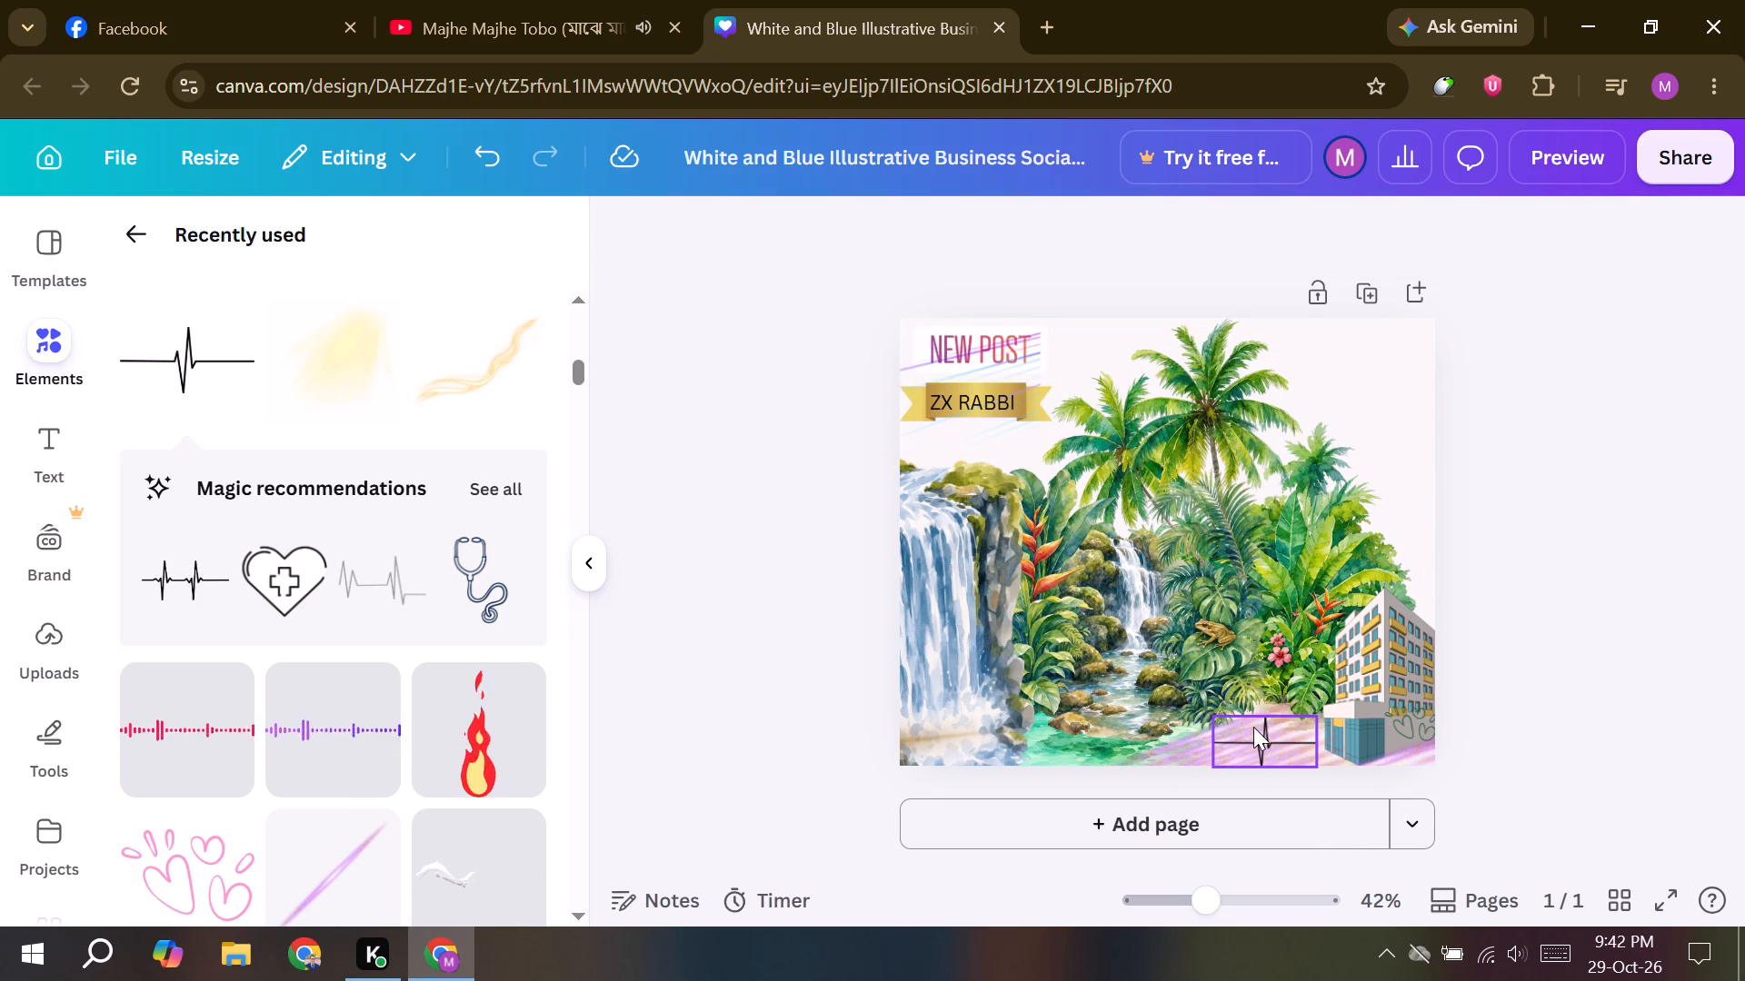
pyautogui.moveTo(1253, 727); pyautogui.dragTo(1739, 603)
pyautogui.moveTo(935, 416); pyautogui.dragTo(1744, 446)
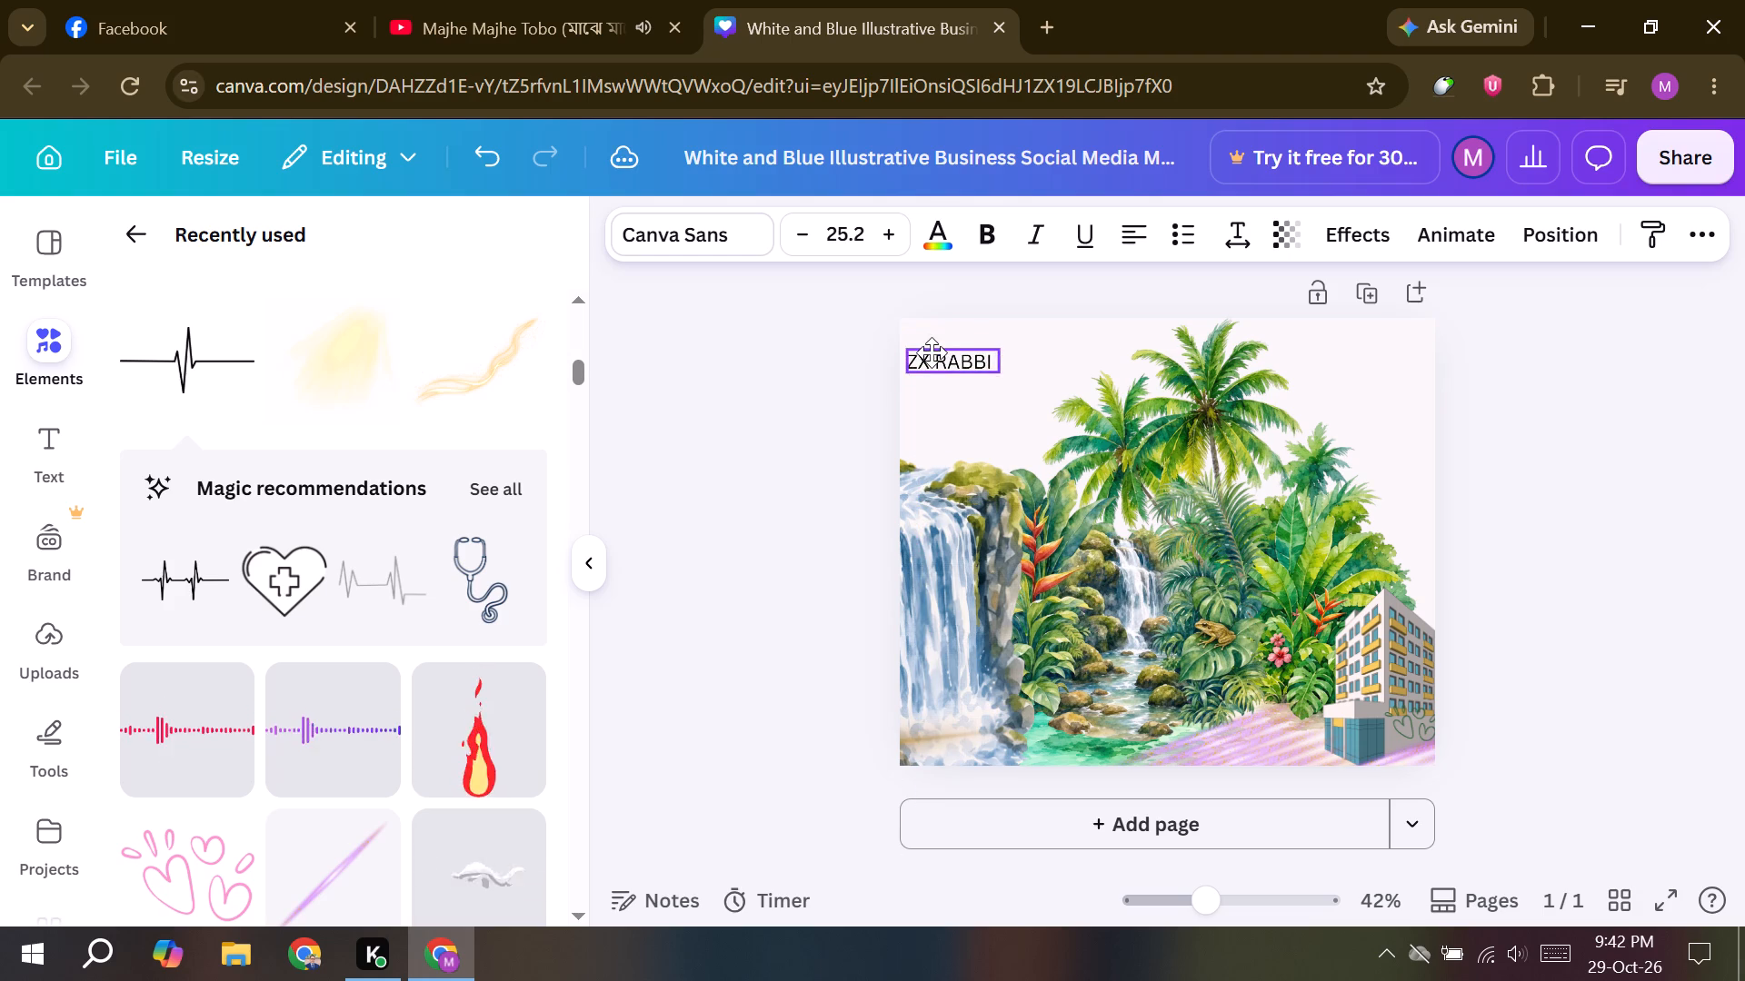
pyautogui.moveTo(932, 352); pyautogui.dragTo(933, 330)
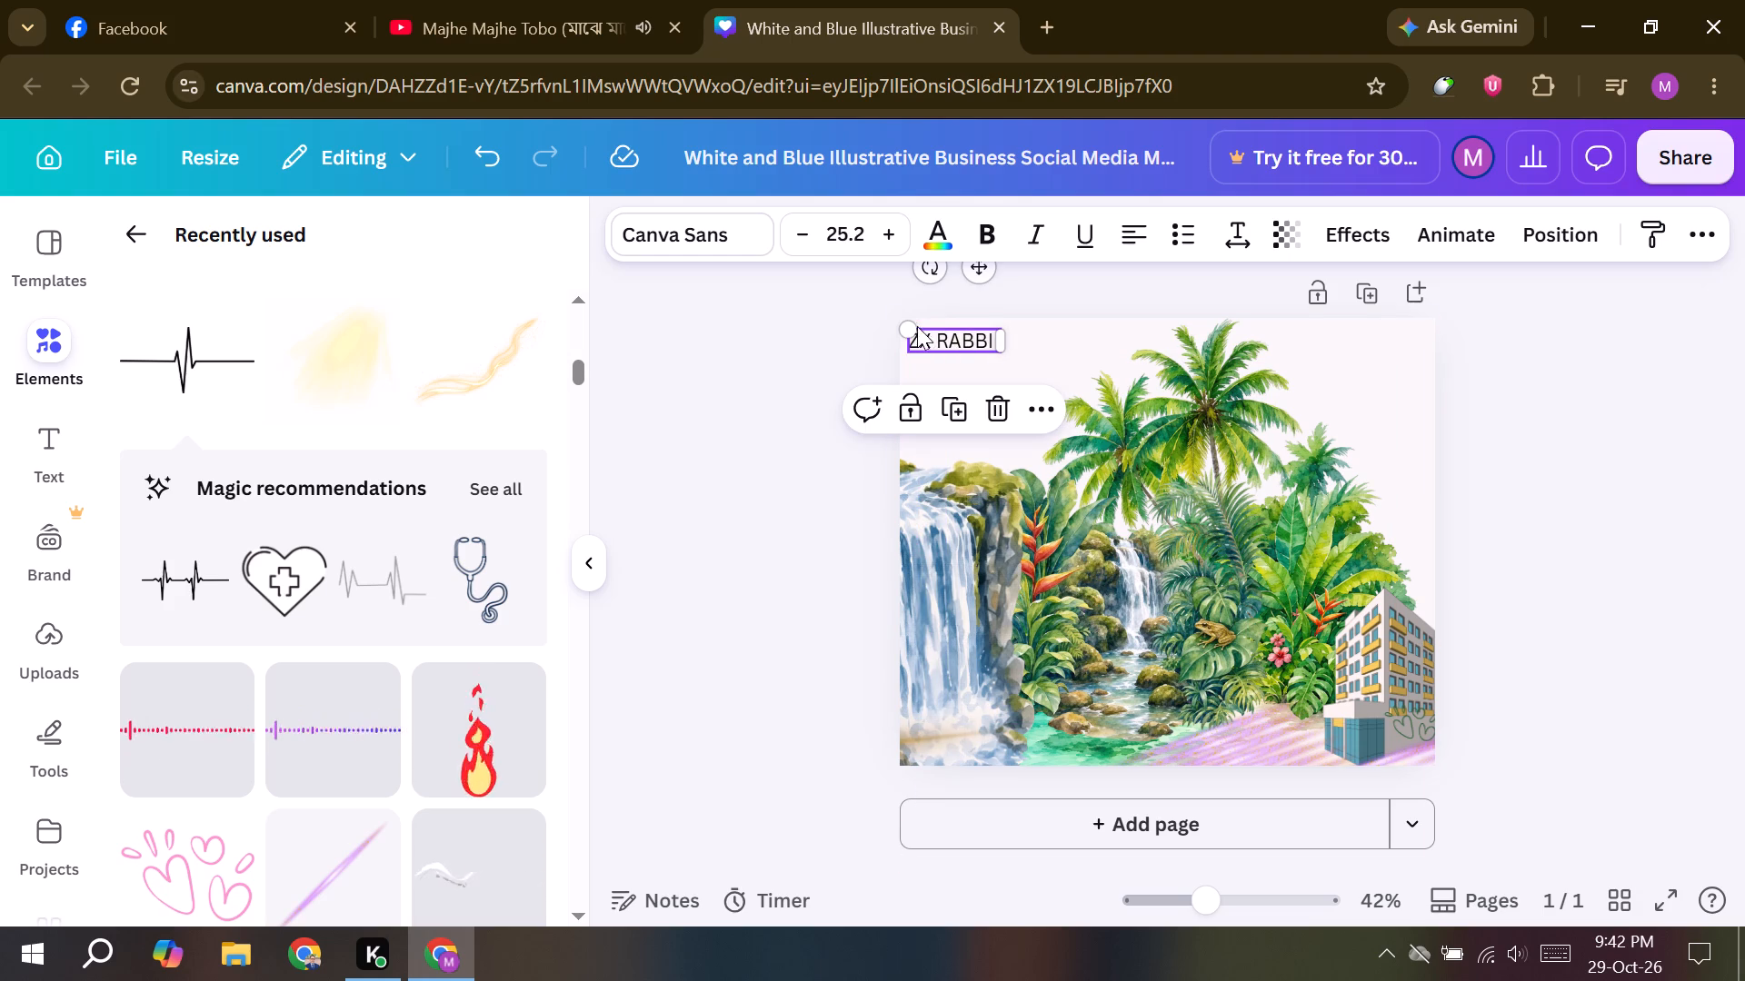
pyautogui.moveTo(912, 325); pyautogui.dragTo(785, 272)
pyautogui.moveTo(948, 340); pyautogui.dragTo(1069, 364)
pyautogui.click(1110, 365)
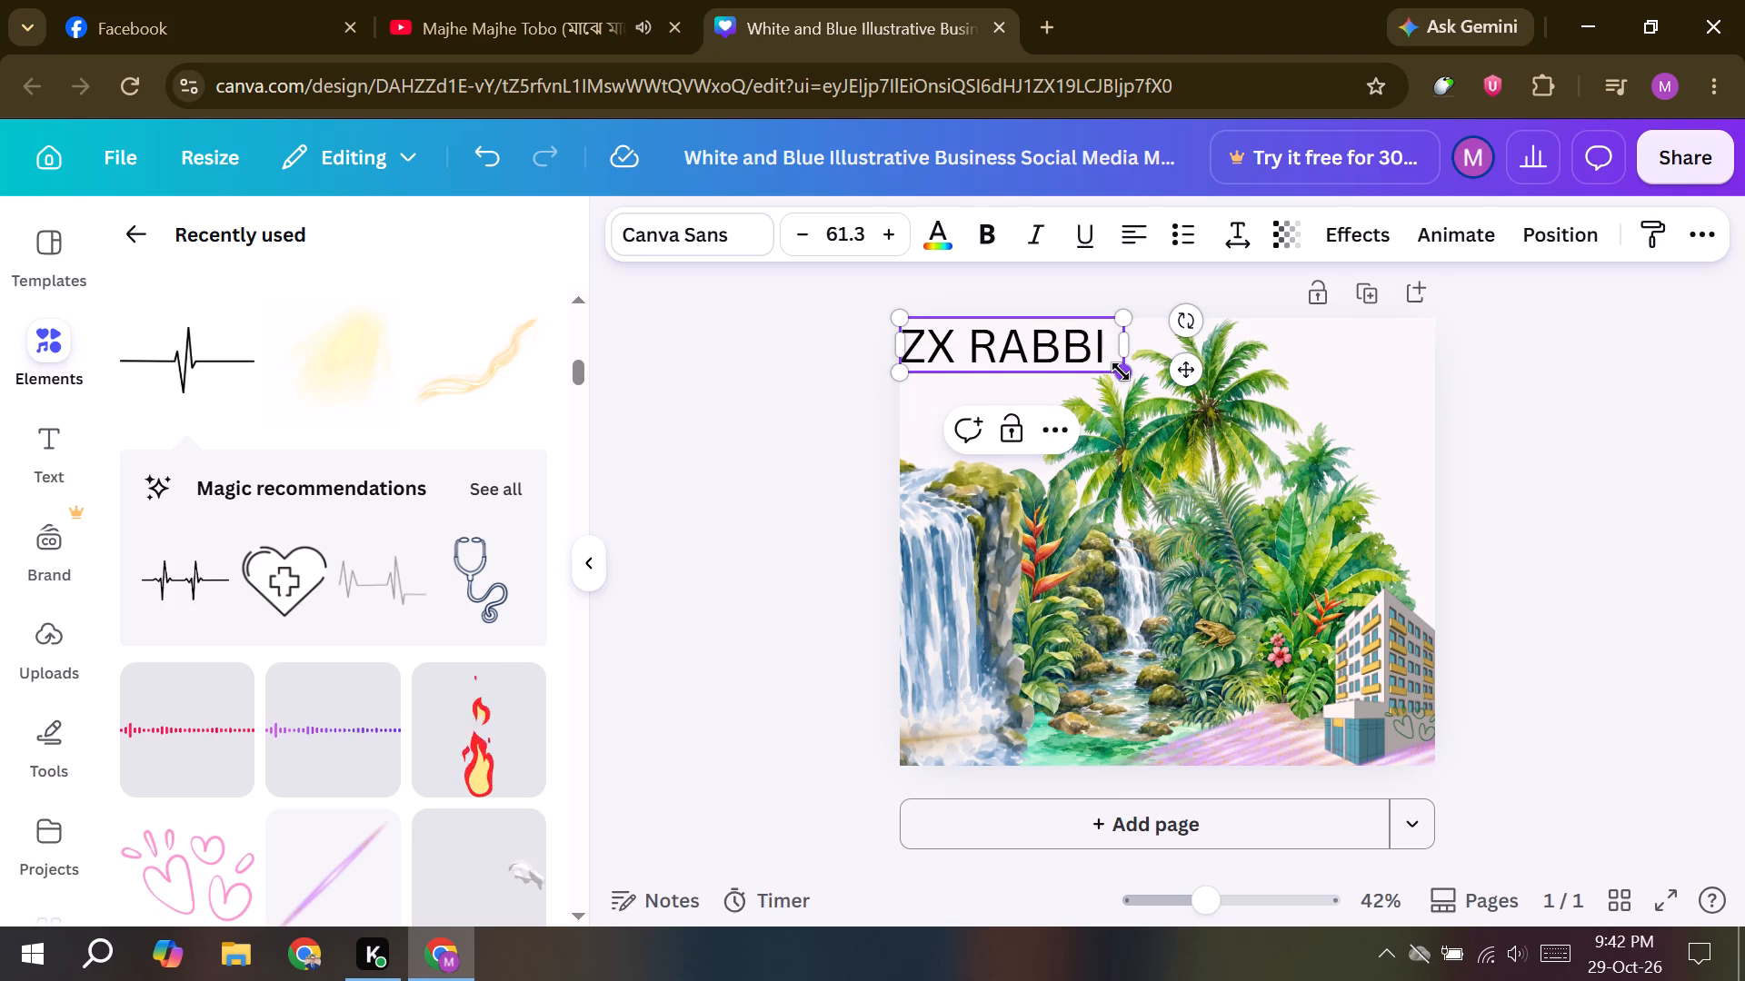
pyautogui.moveTo(1121, 372); pyautogui.dragTo(1082, 355)
pyautogui.click(1021, 337)
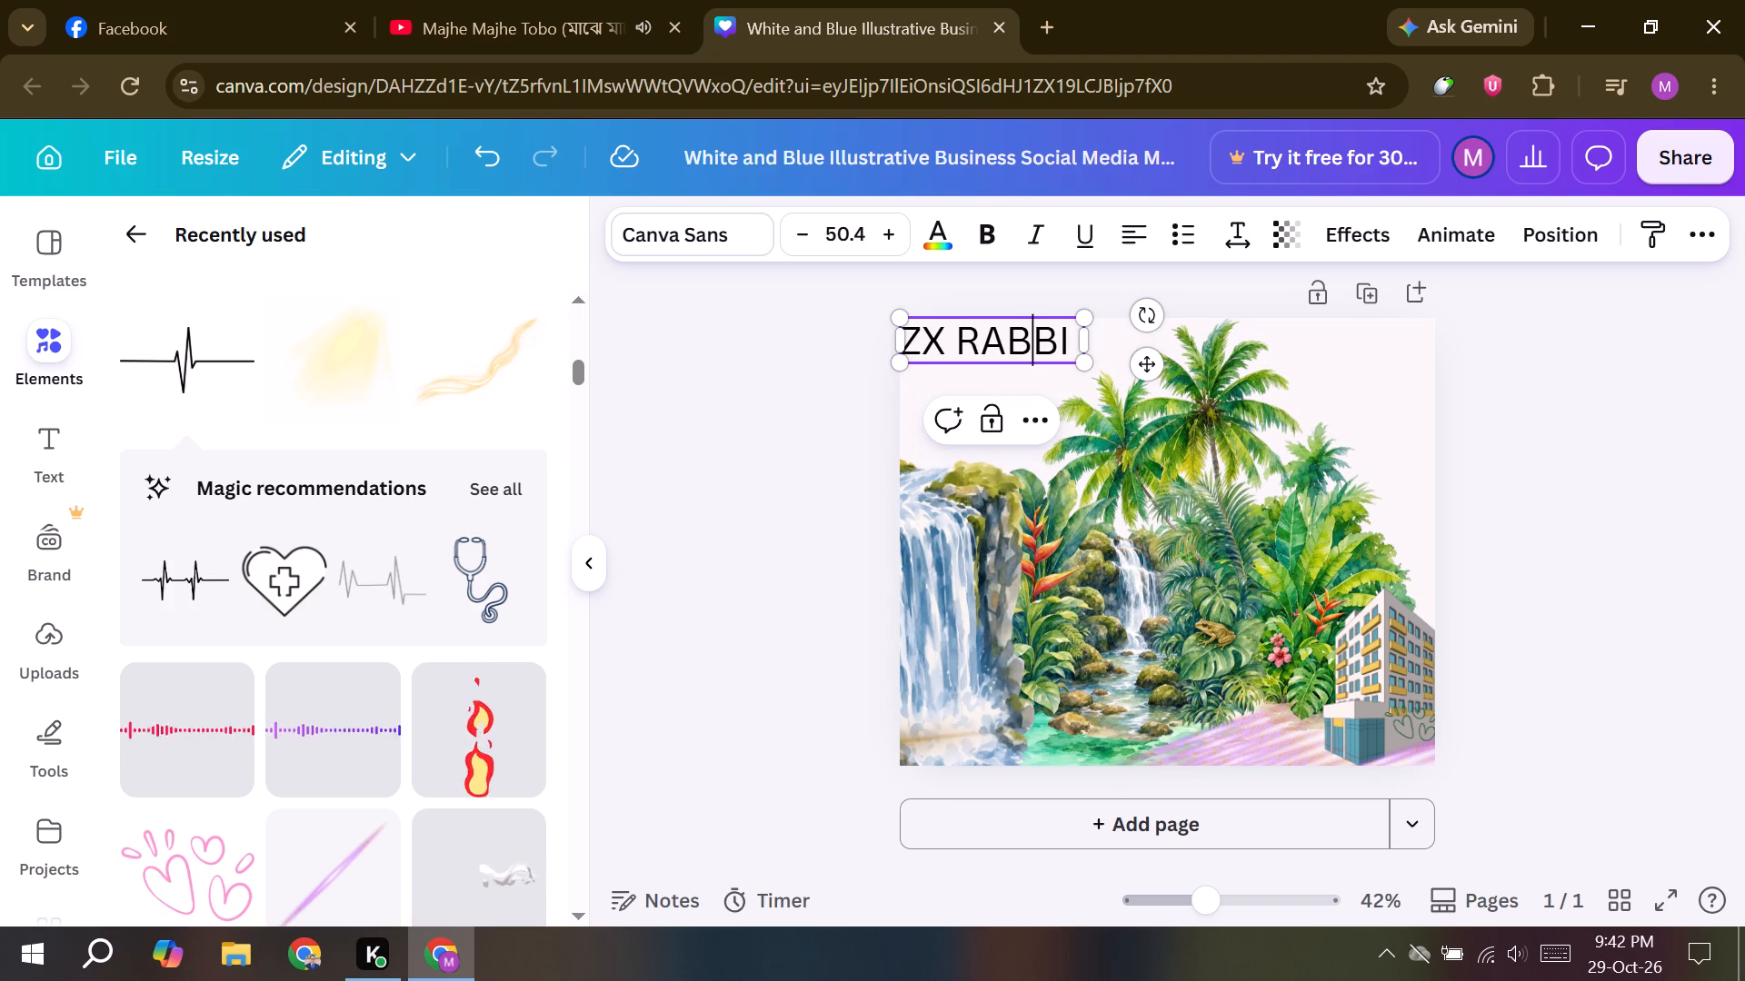
pyautogui.click(1556, 317)
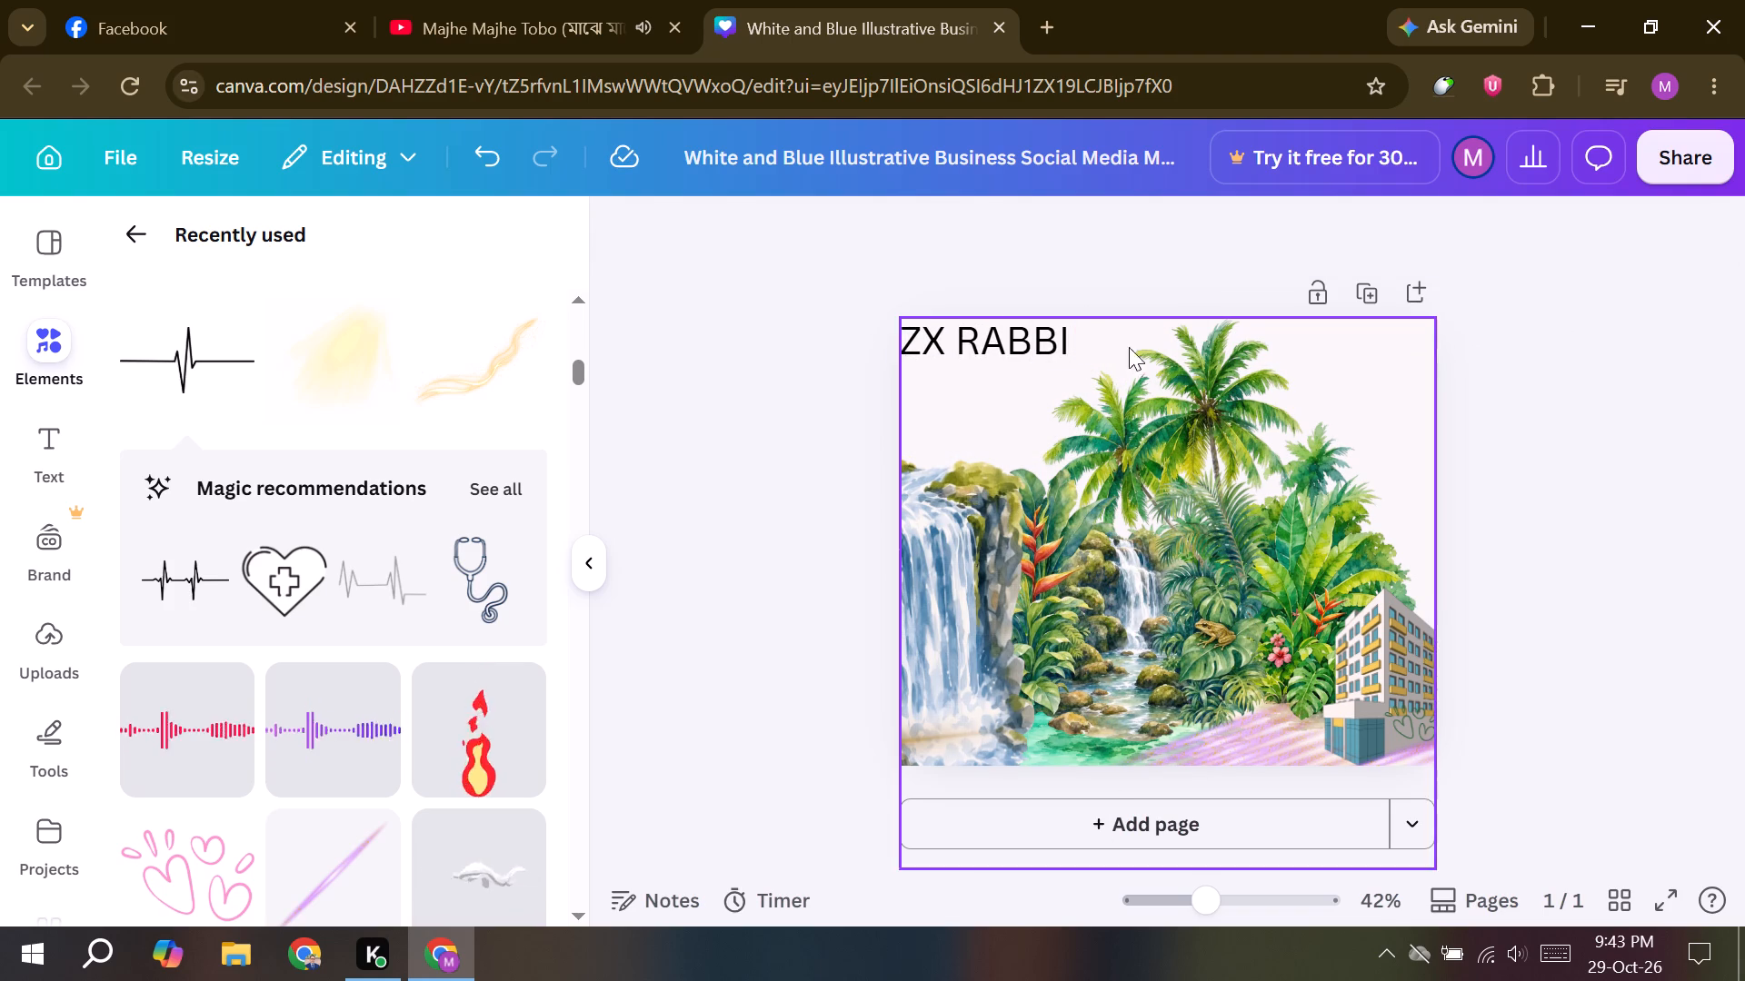
# Nudge the enlarged name text slightly inward from the page's top and left edges.
pyautogui.moveTo(1027, 342); pyautogui.dragTo(1038, 346)
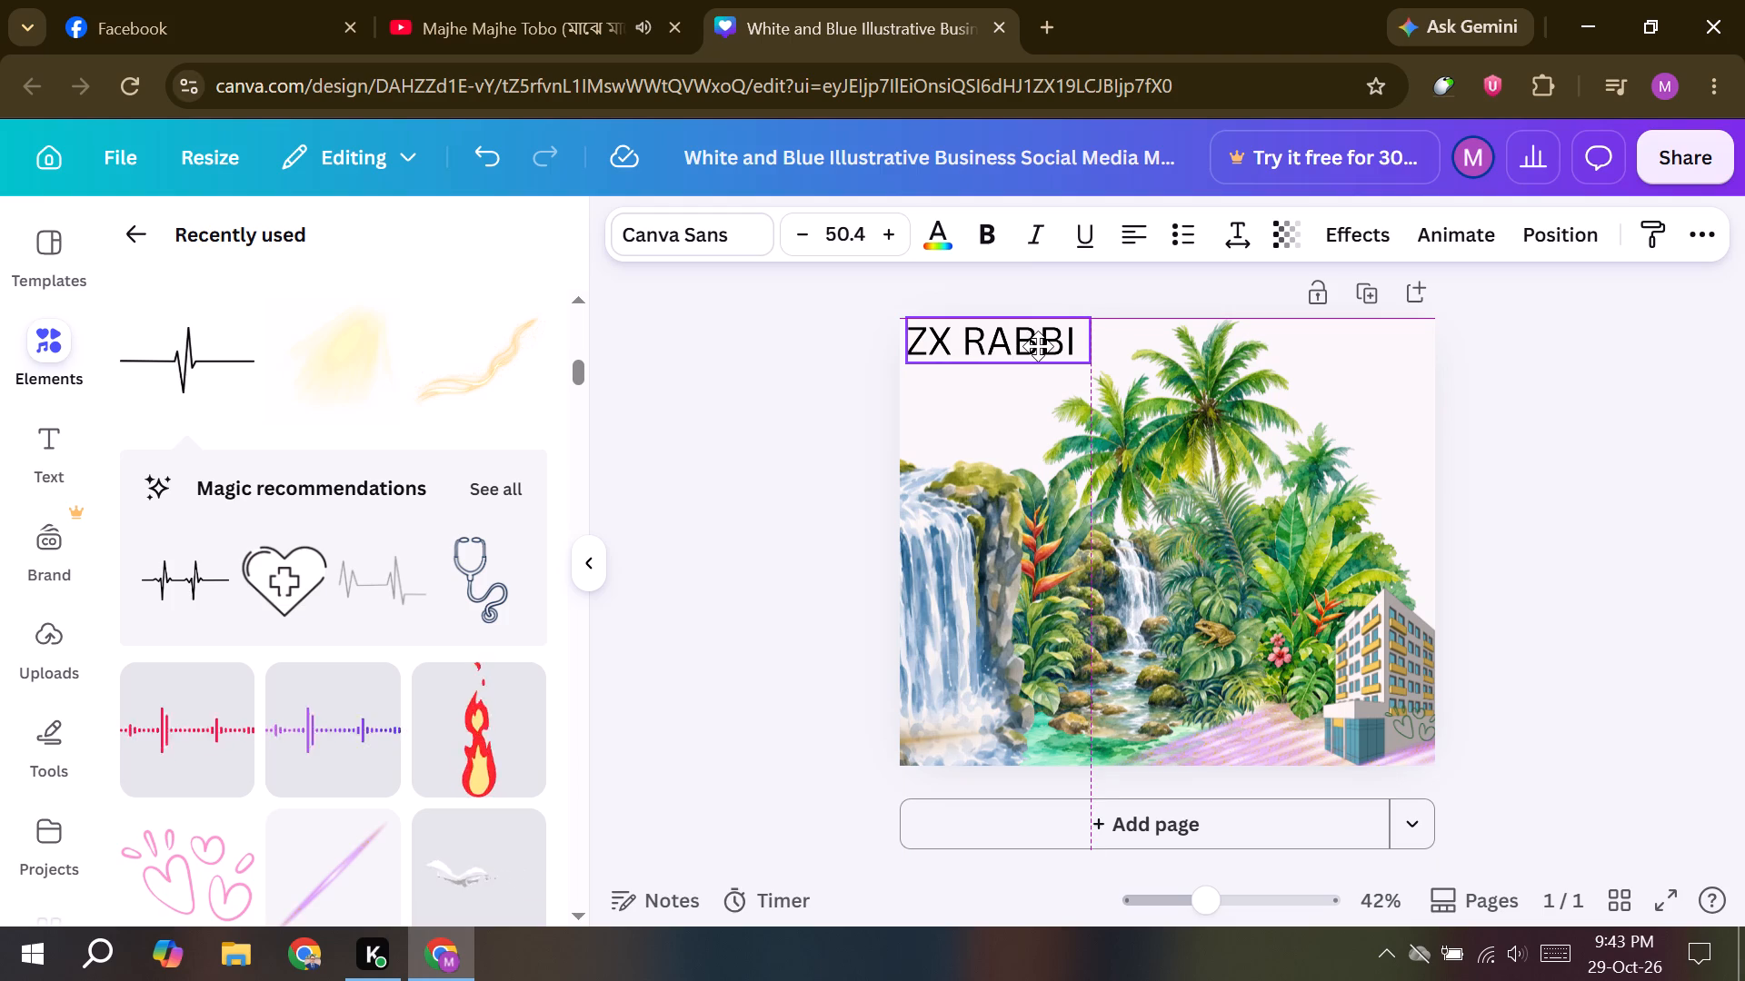
pyautogui.moveTo(1038, 346); pyautogui.dragTo(1038, 357)
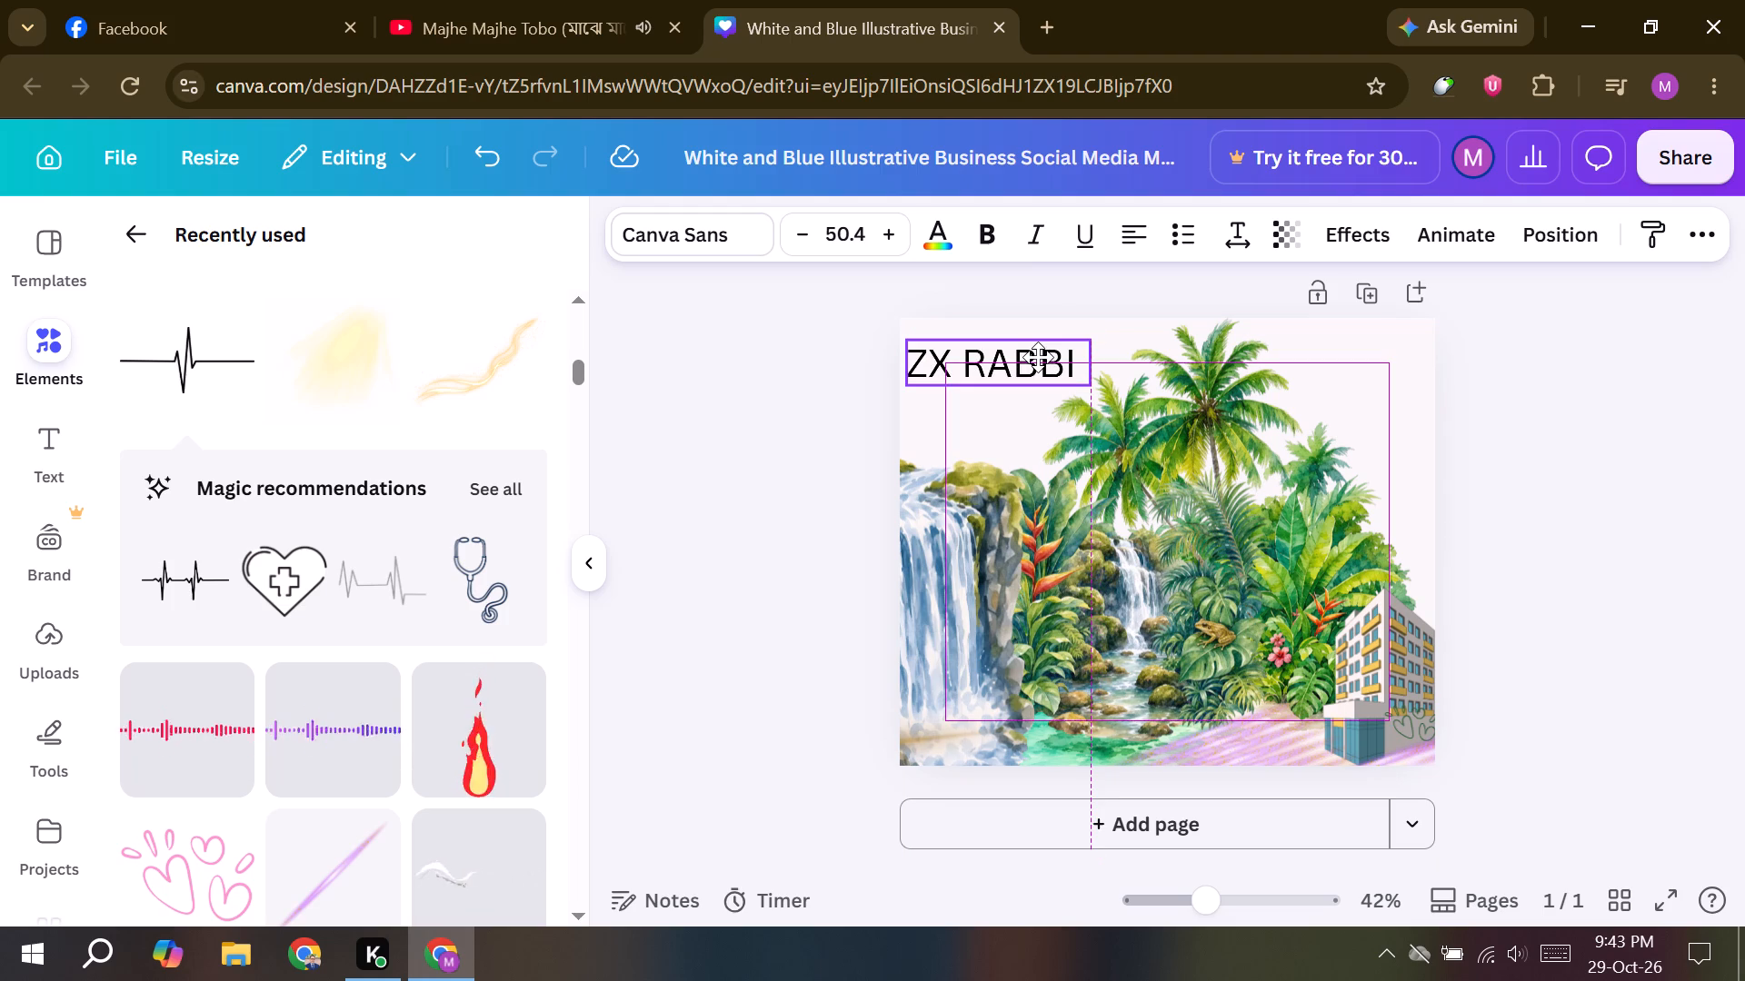
pyautogui.moveTo(1038, 357); pyautogui.dragTo(1038, 353)
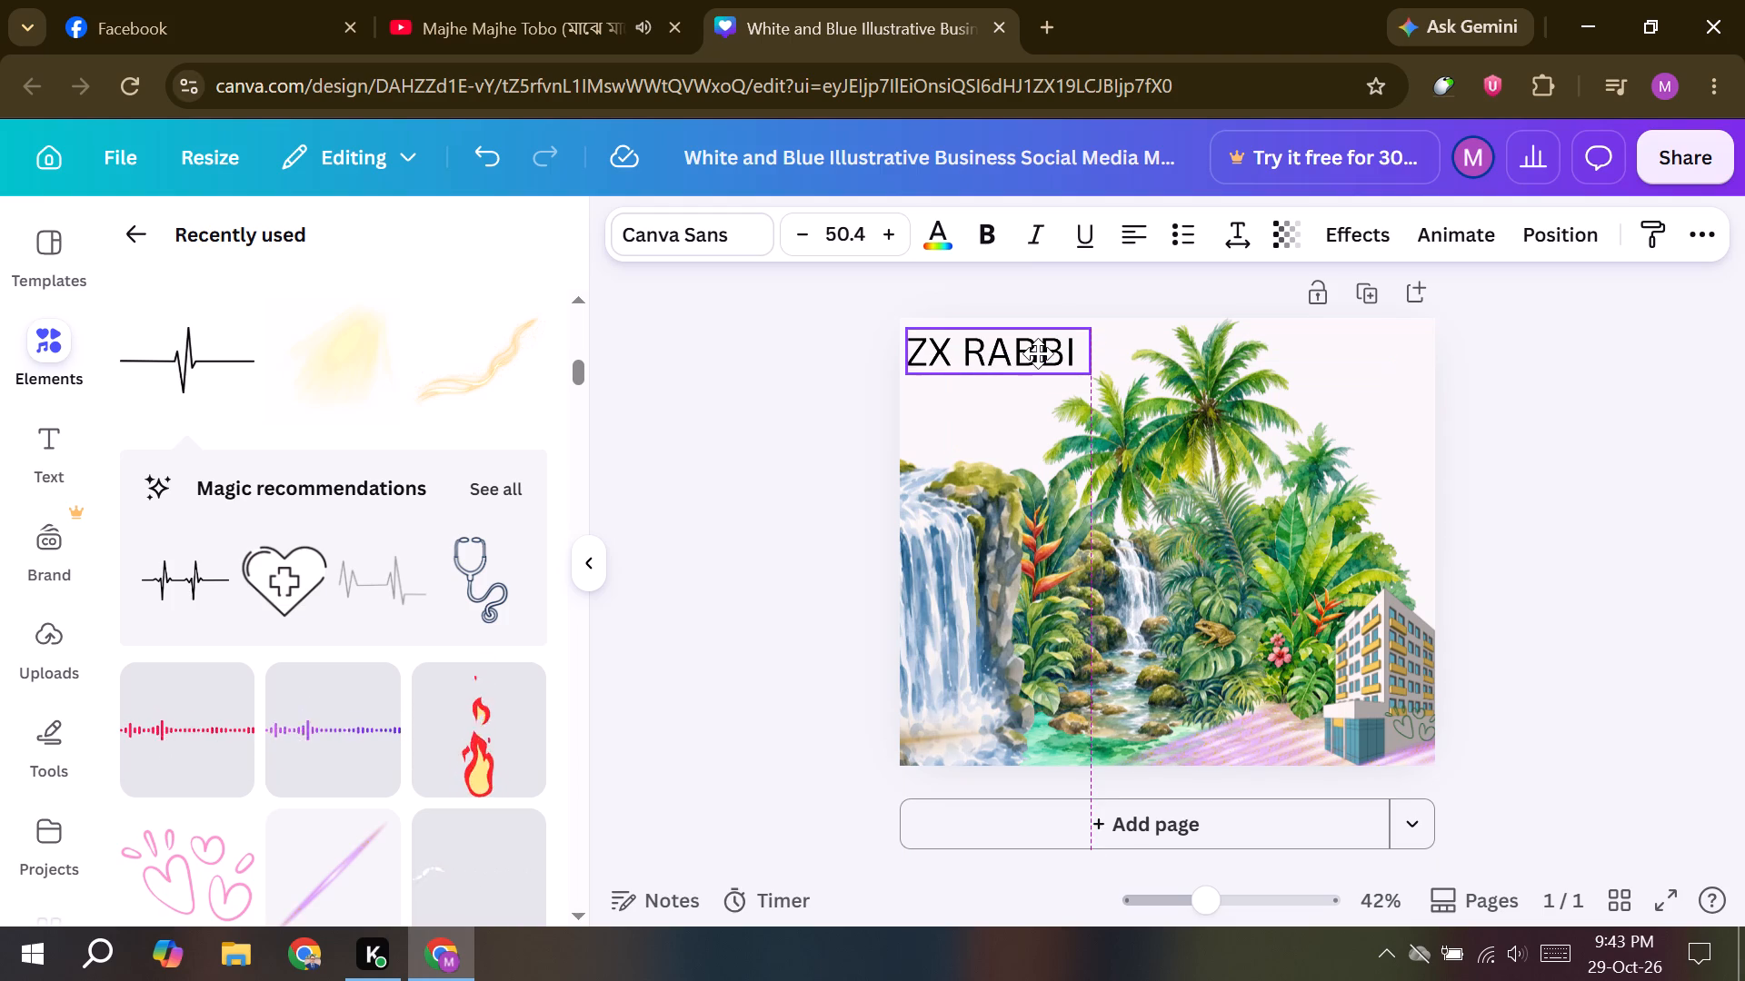
pyautogui.moveTo(1038, 353); pyautogui.dragTo(1036, 352)
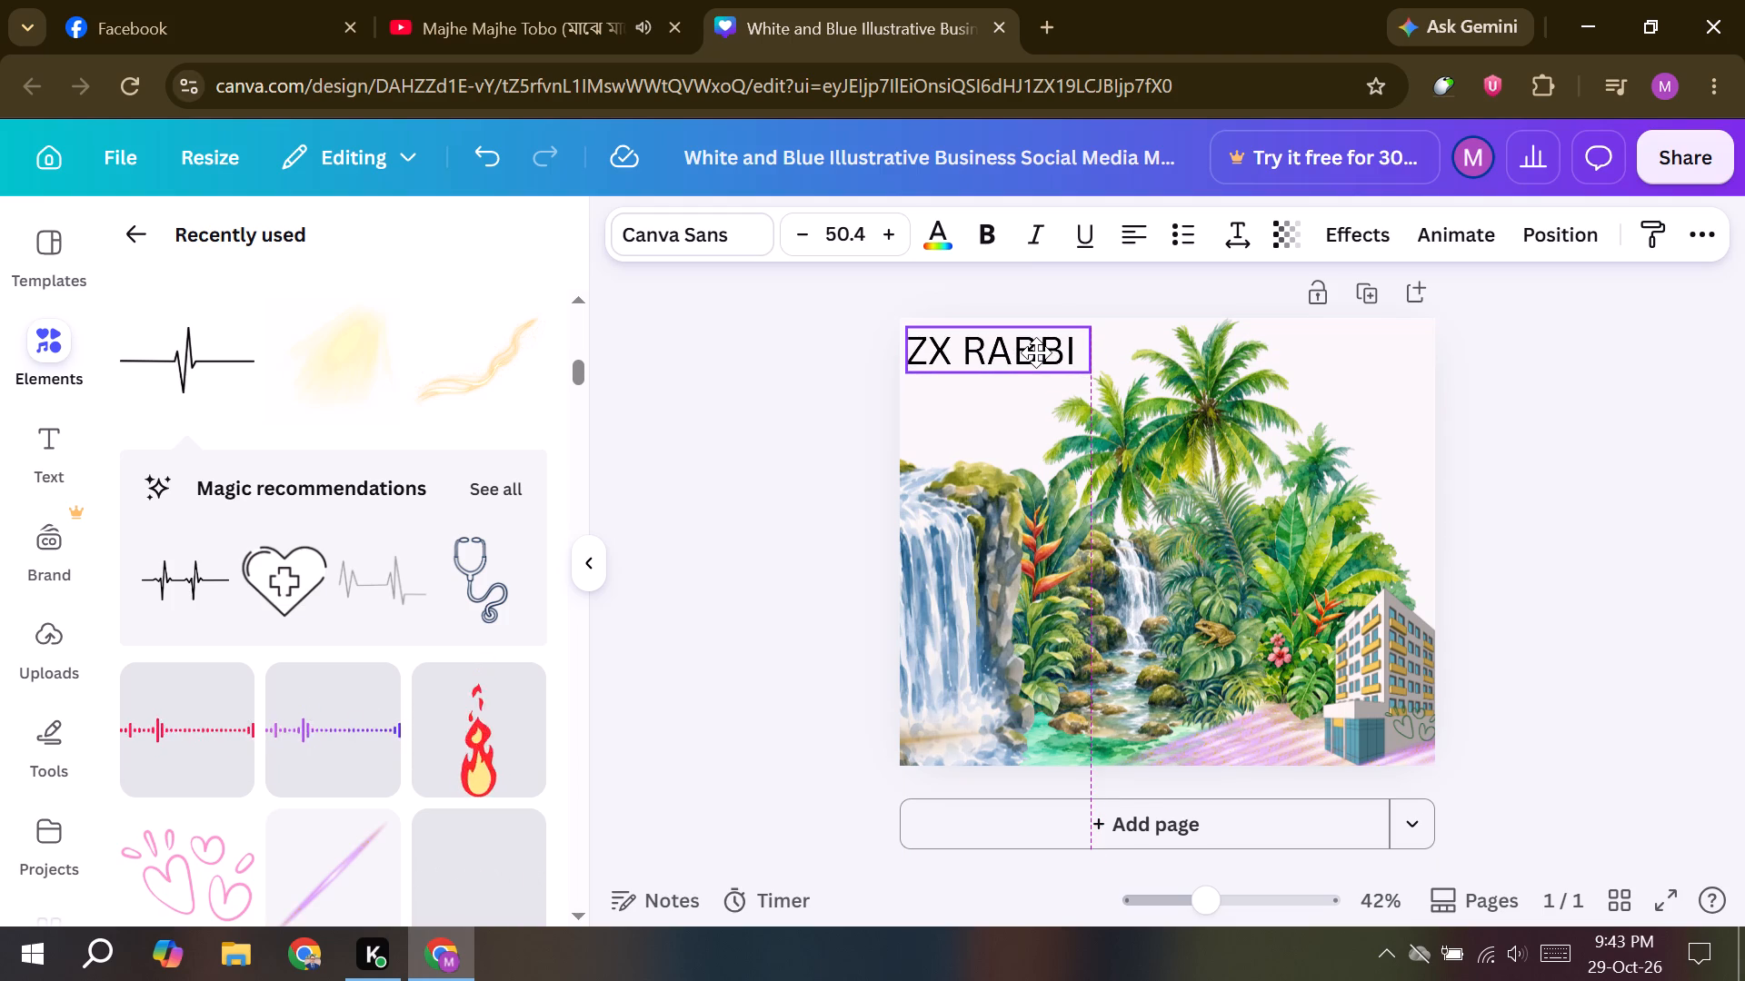
pyautogui.moveTo(1036, 352); pyautogui.dragTo(1039, 352)
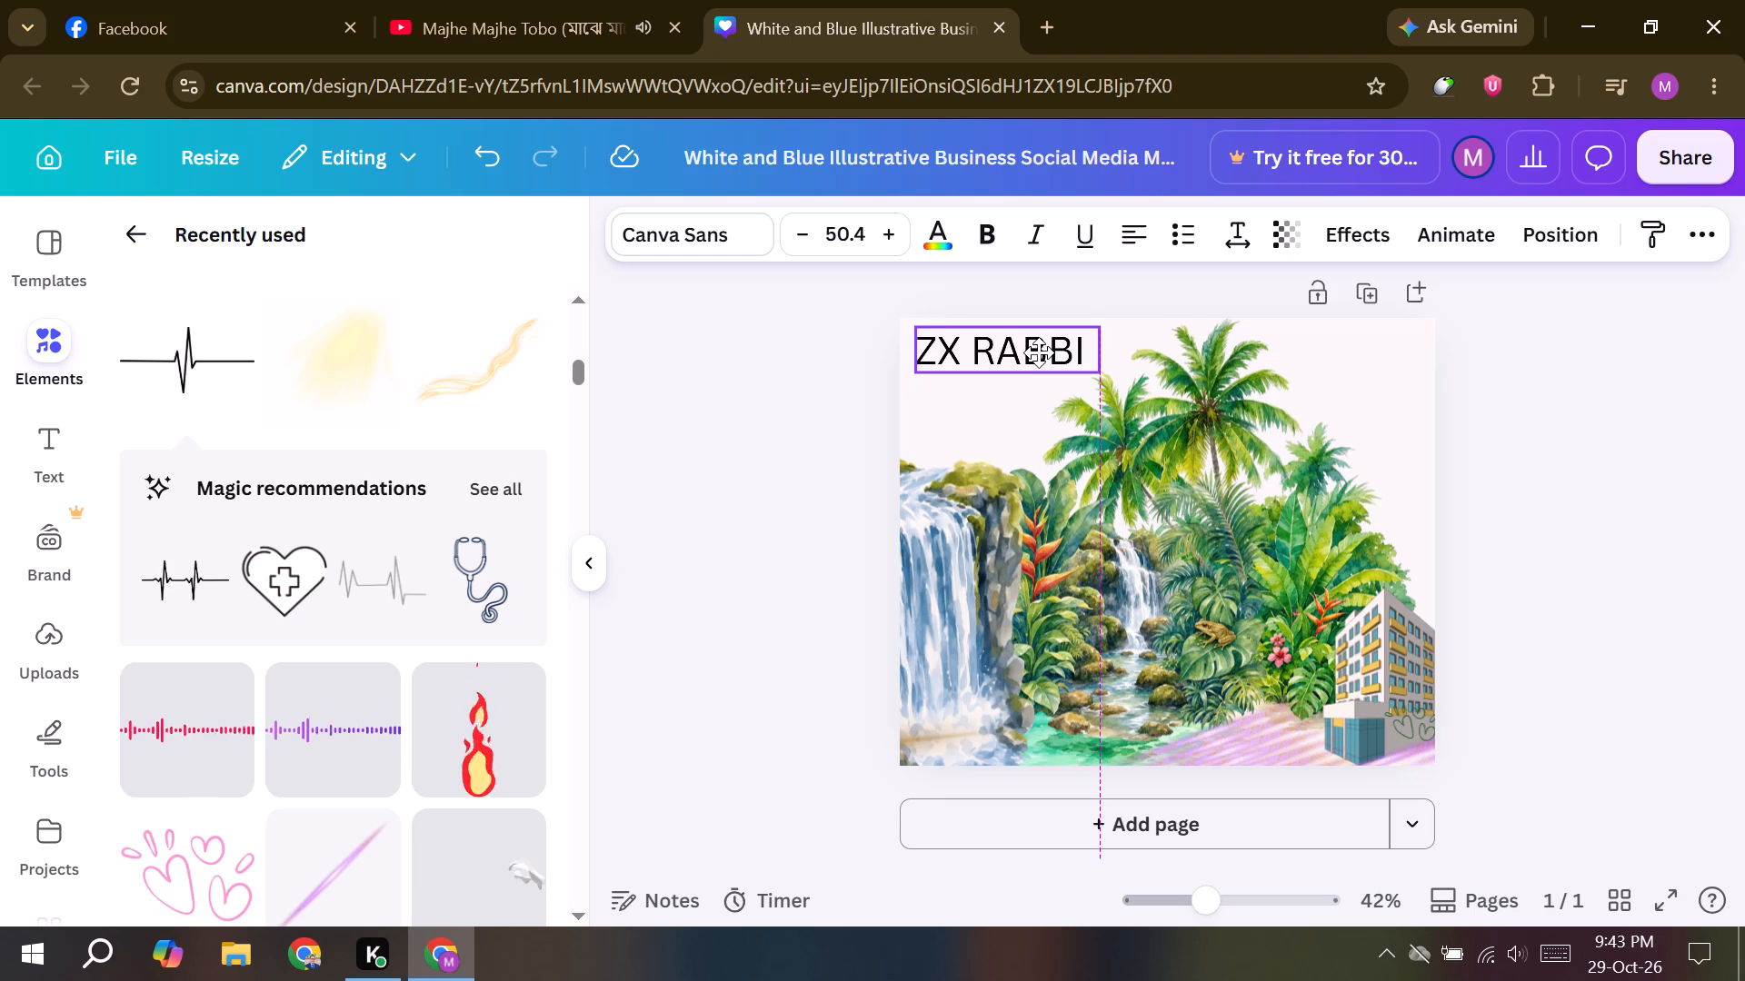
pyautogui.moveTo(1039, 352); pyautogui.dragTo(1040, 355)
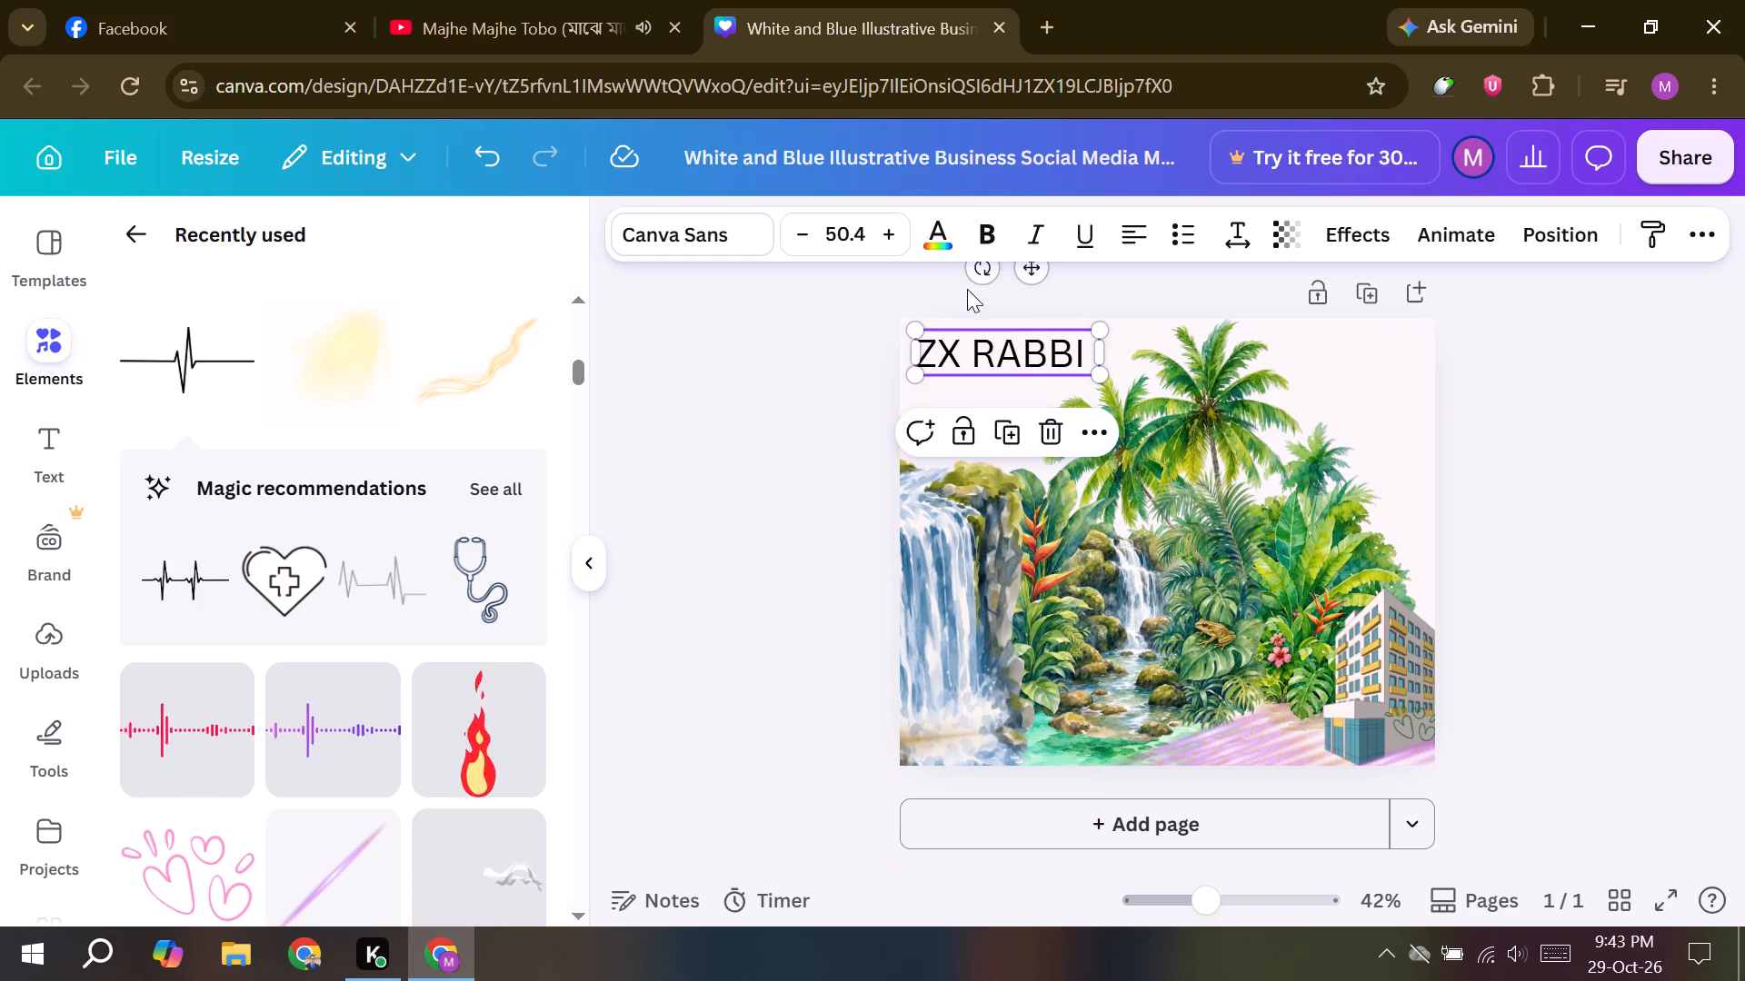
# Colour the name text with the default purple-to-orange gradient.
pyautogui.click(952, 235)
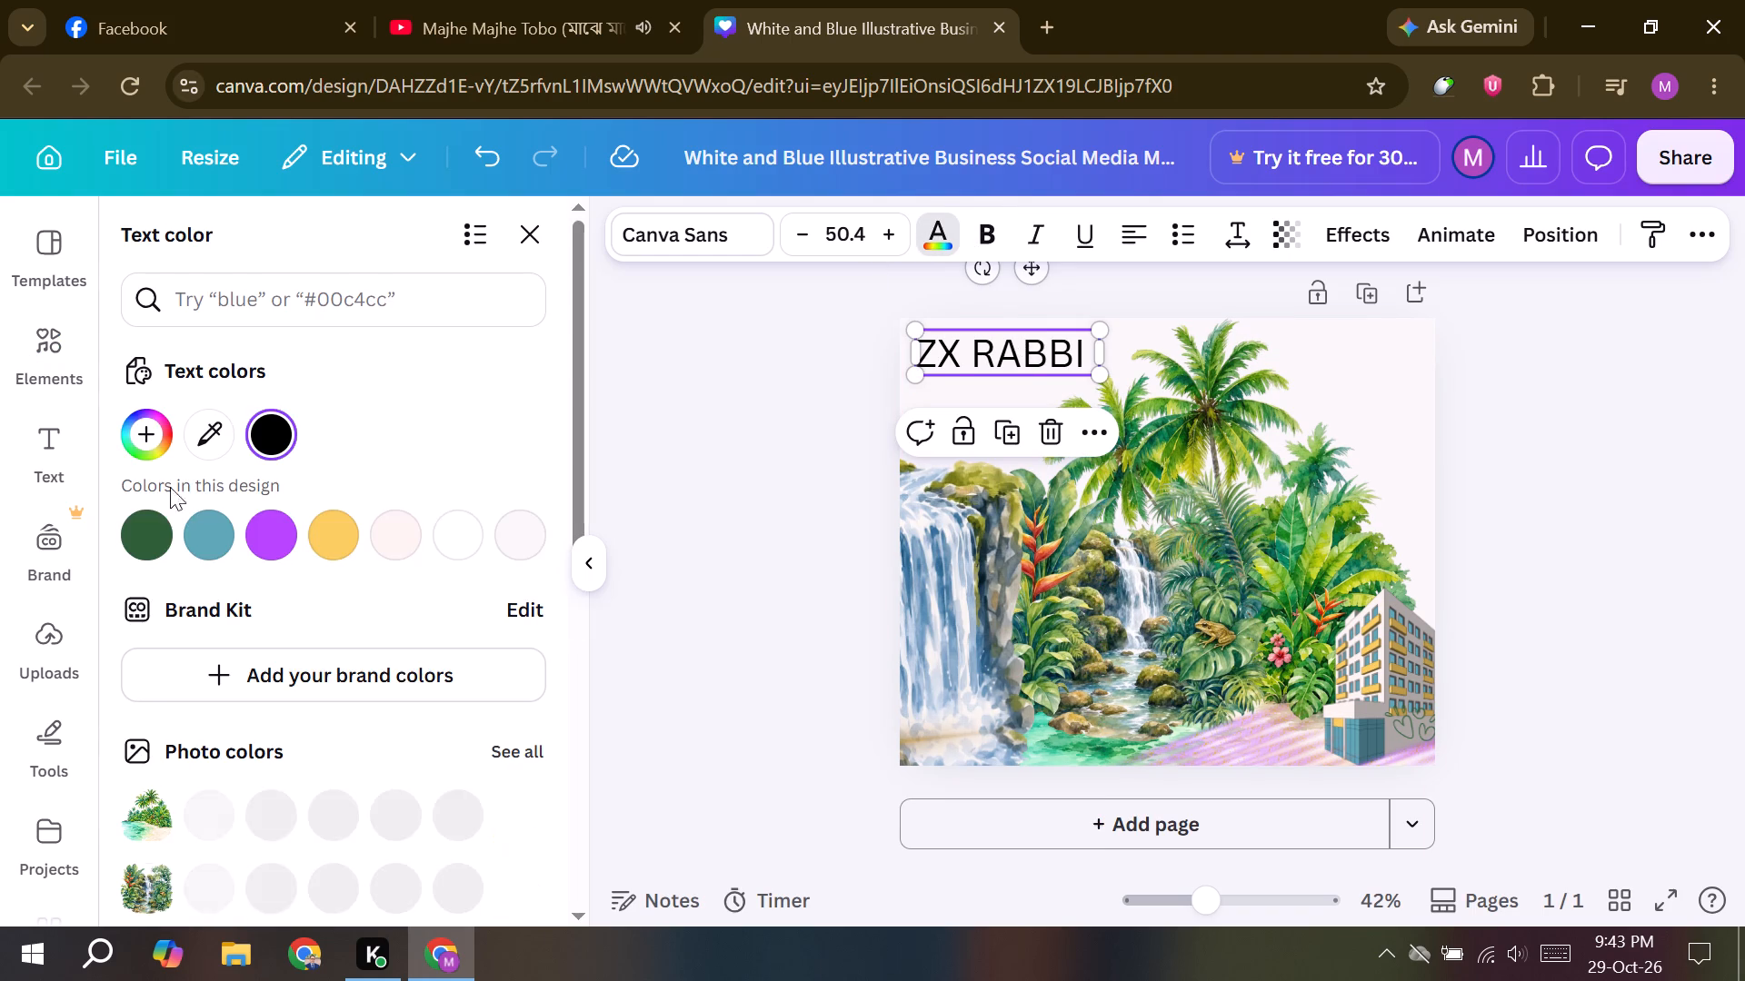
pyautogui.scroll(-6, 209, 495)
pyautogui.scroll(-5, 425, 510)
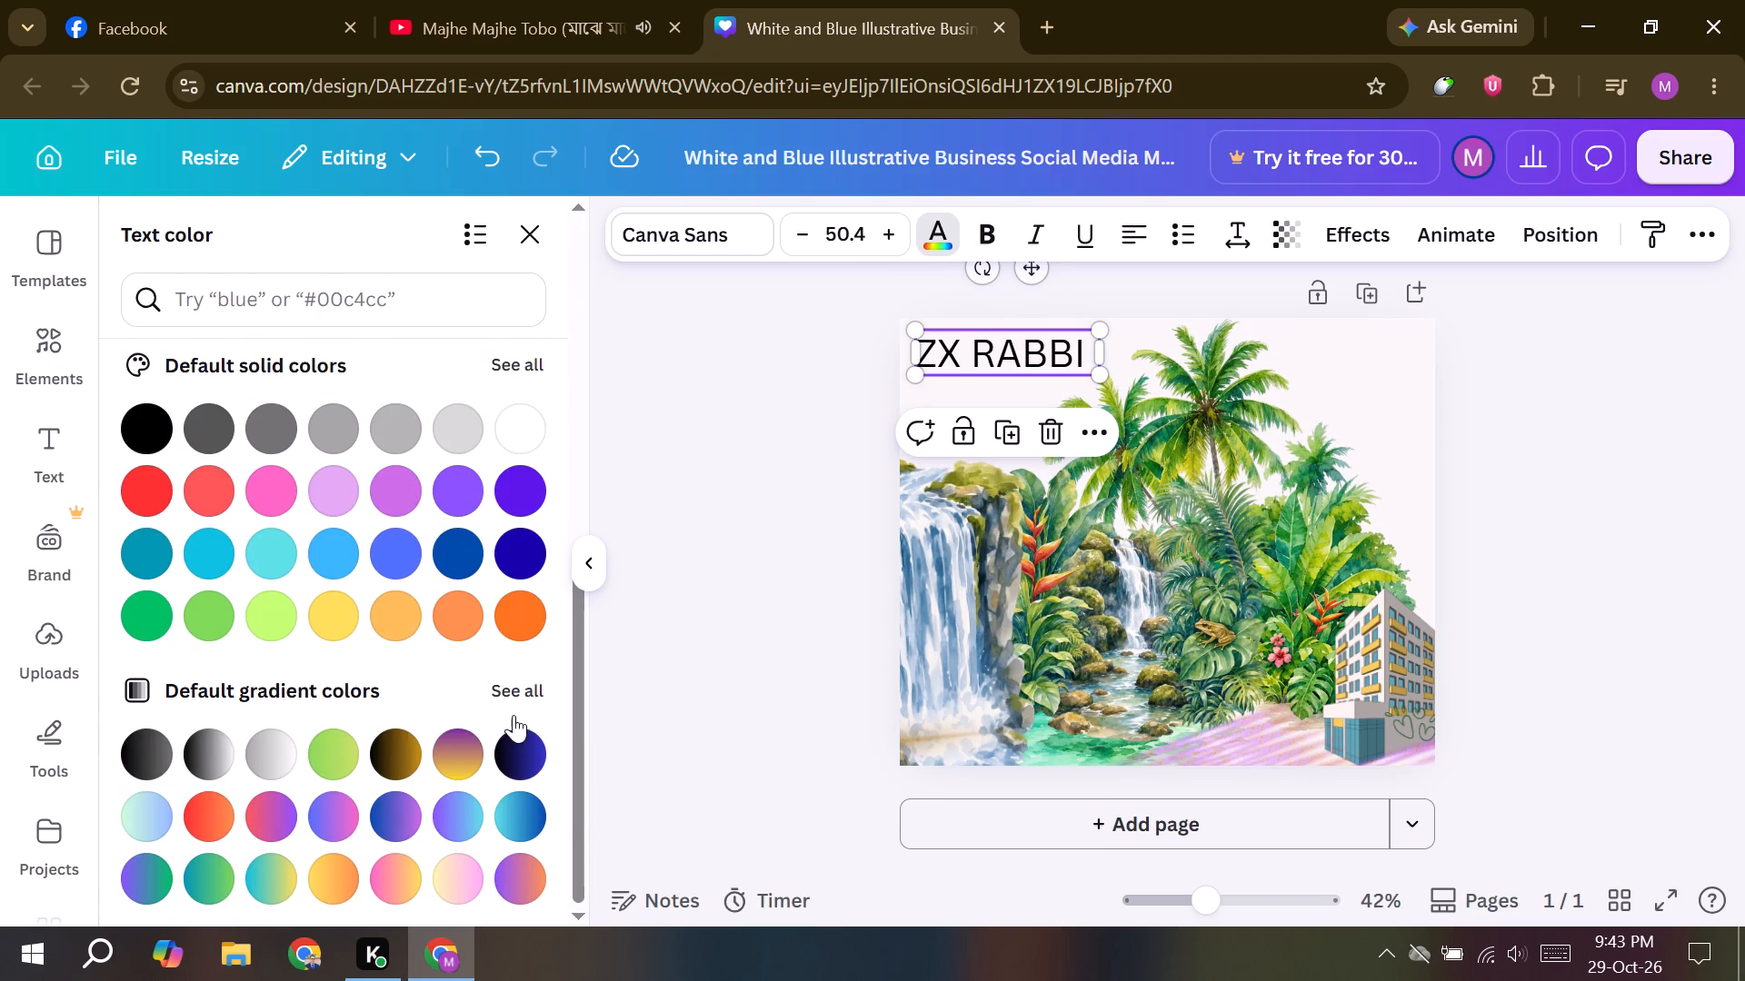
pyautogui.click(512, 887)
pyautogui.click(1744, 470)
pyautogui.click(1739, 471)
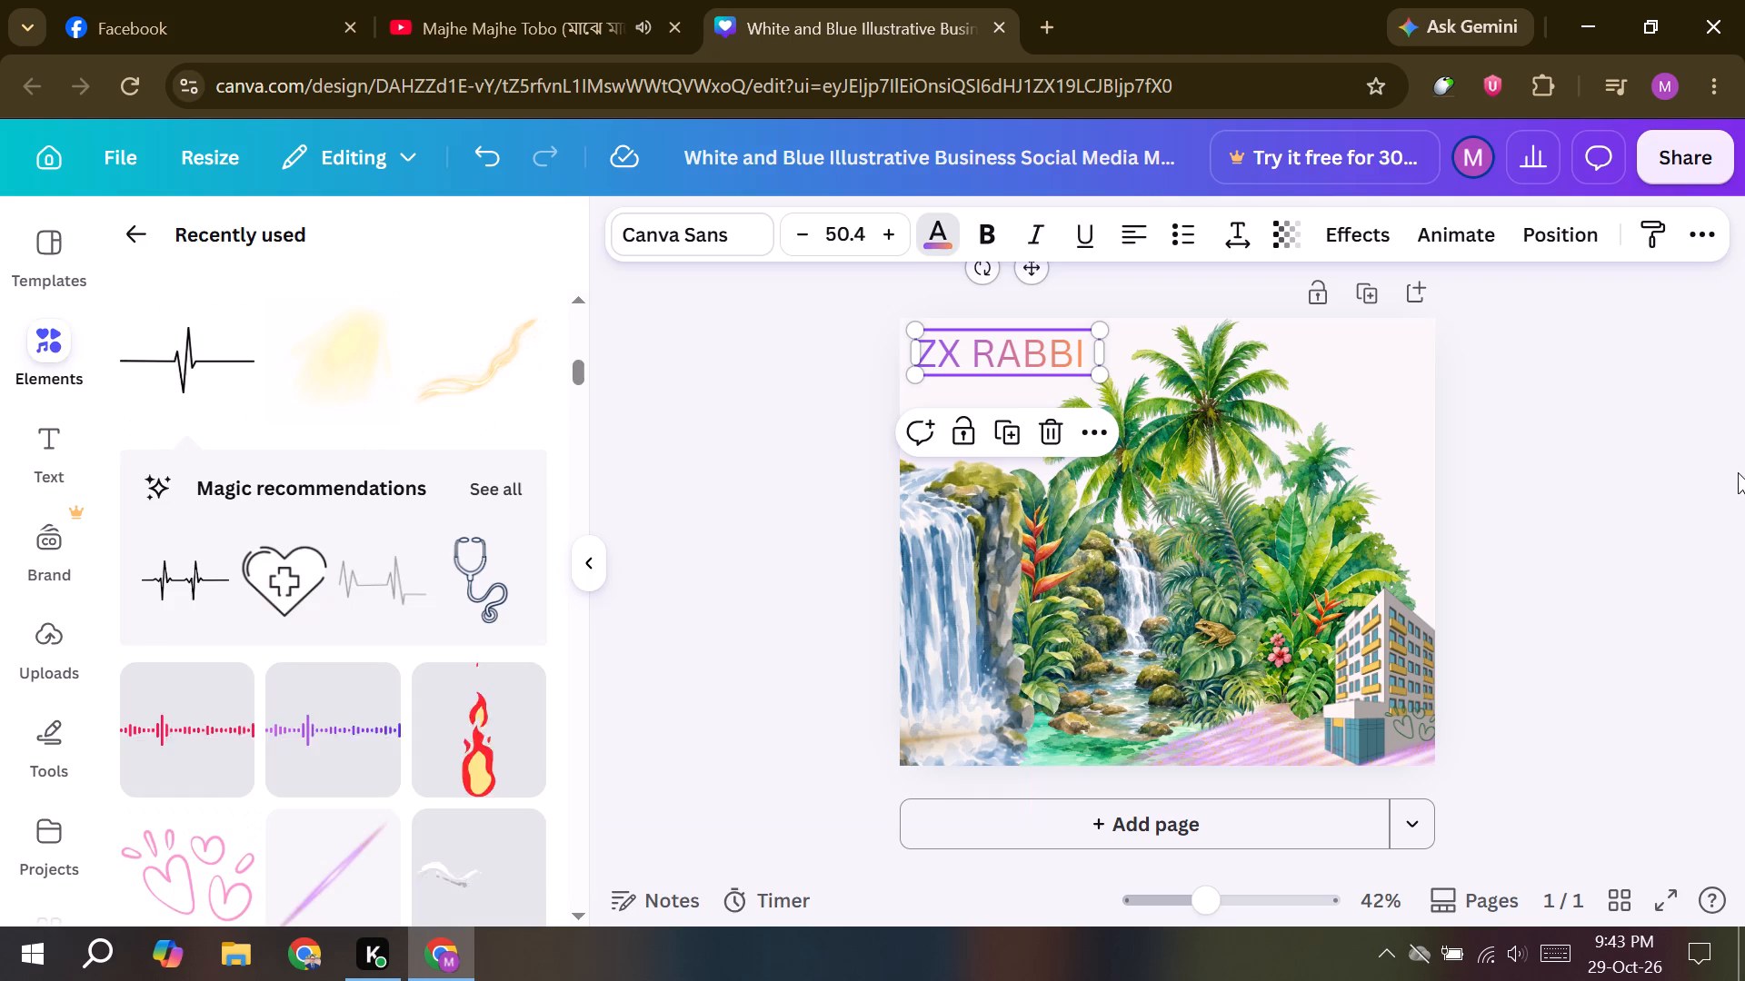